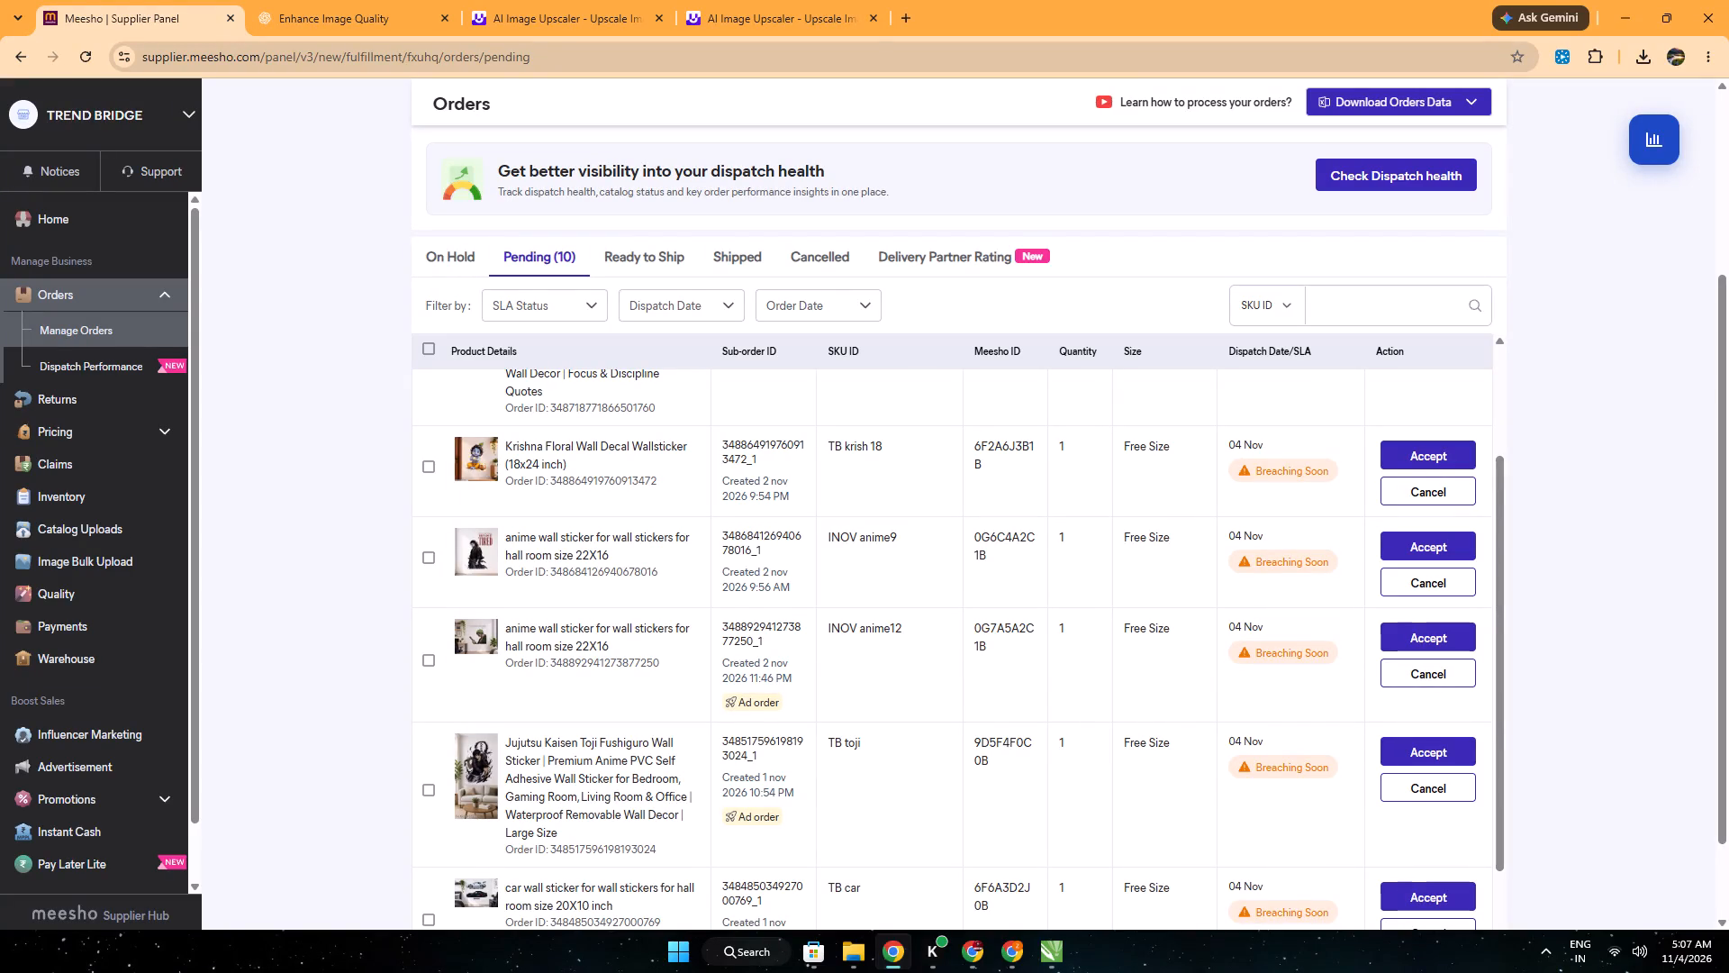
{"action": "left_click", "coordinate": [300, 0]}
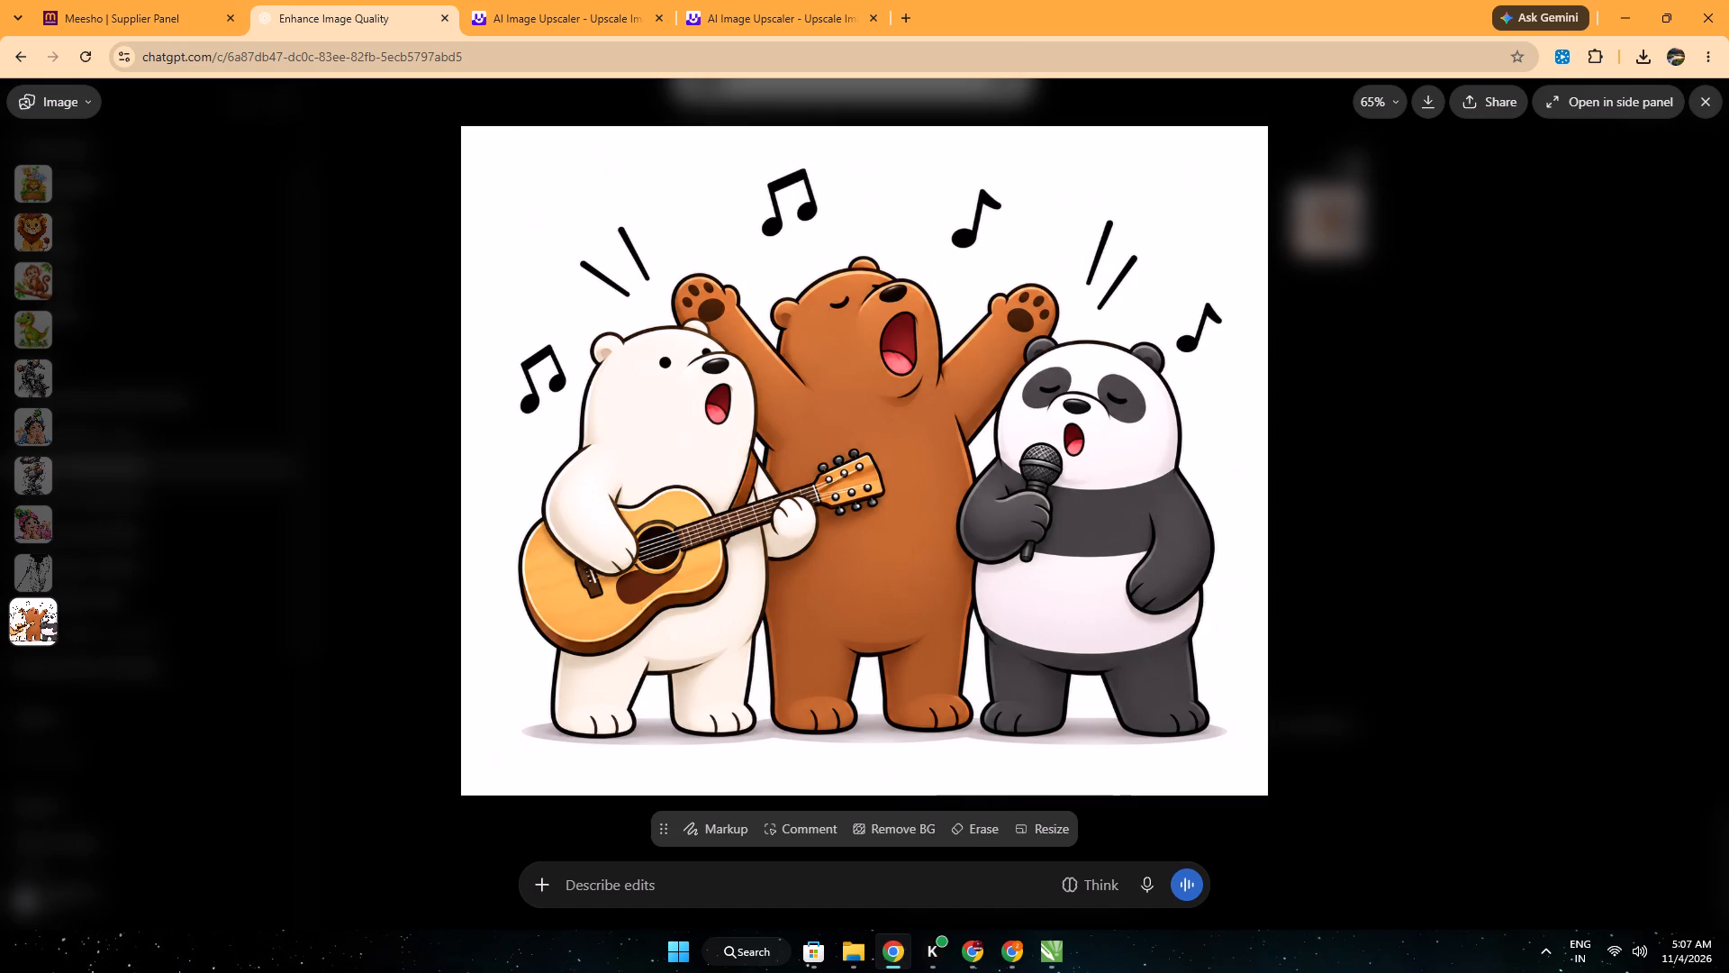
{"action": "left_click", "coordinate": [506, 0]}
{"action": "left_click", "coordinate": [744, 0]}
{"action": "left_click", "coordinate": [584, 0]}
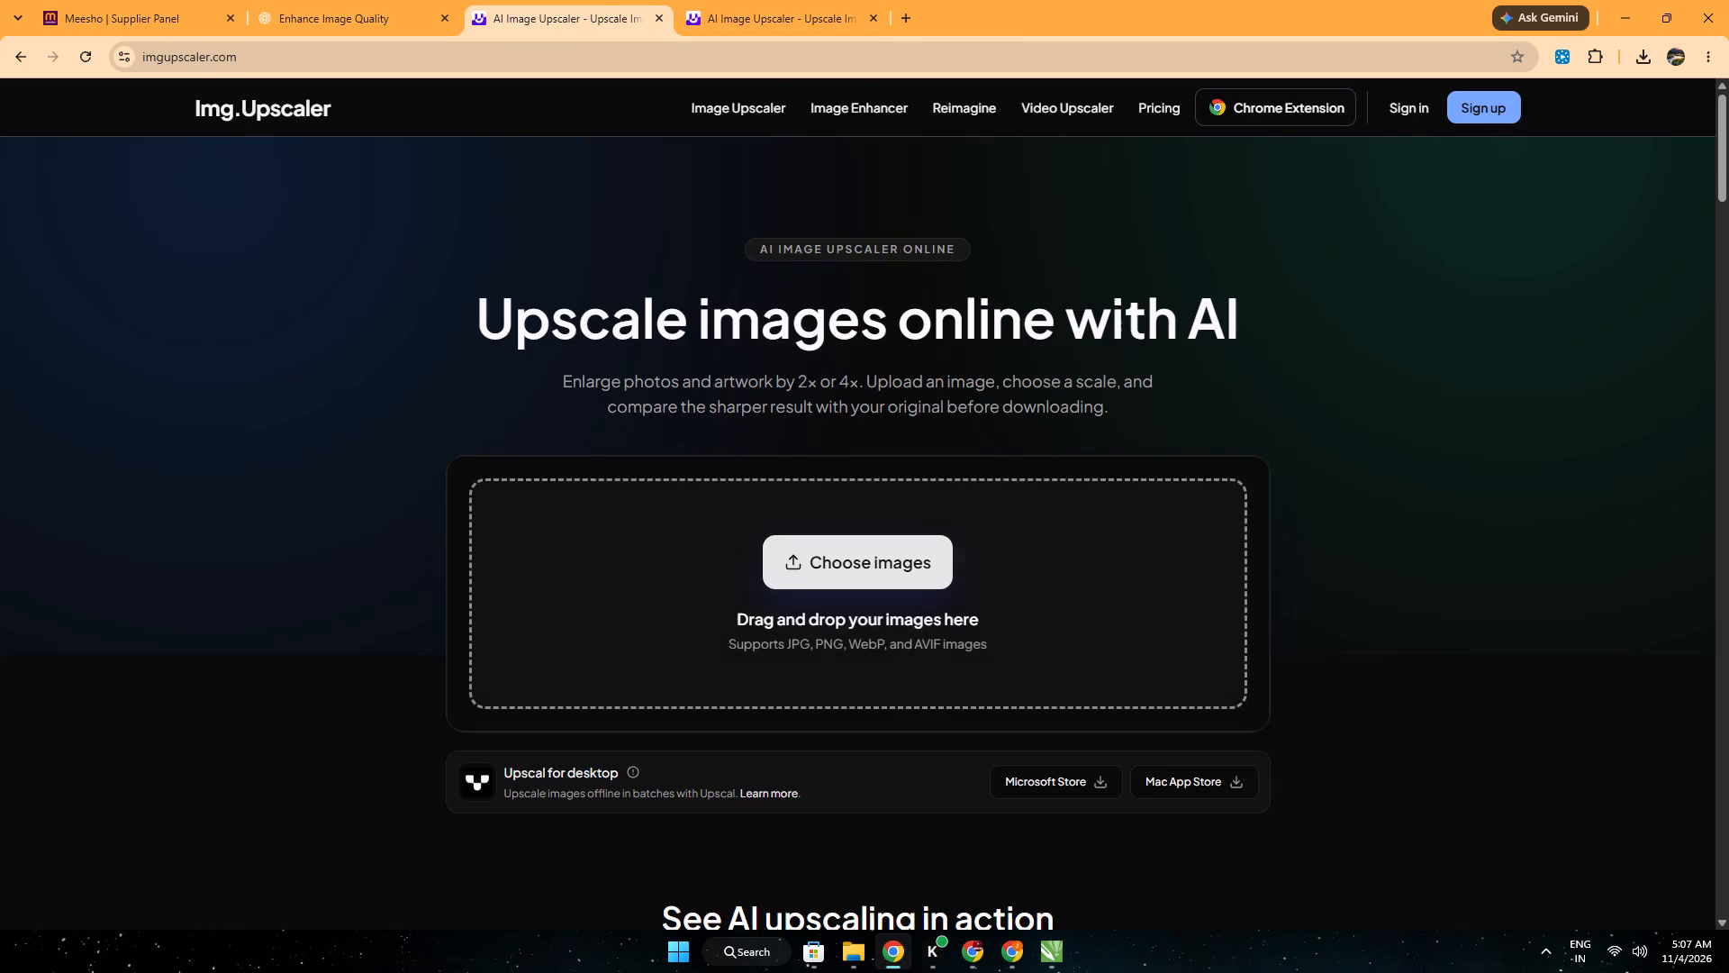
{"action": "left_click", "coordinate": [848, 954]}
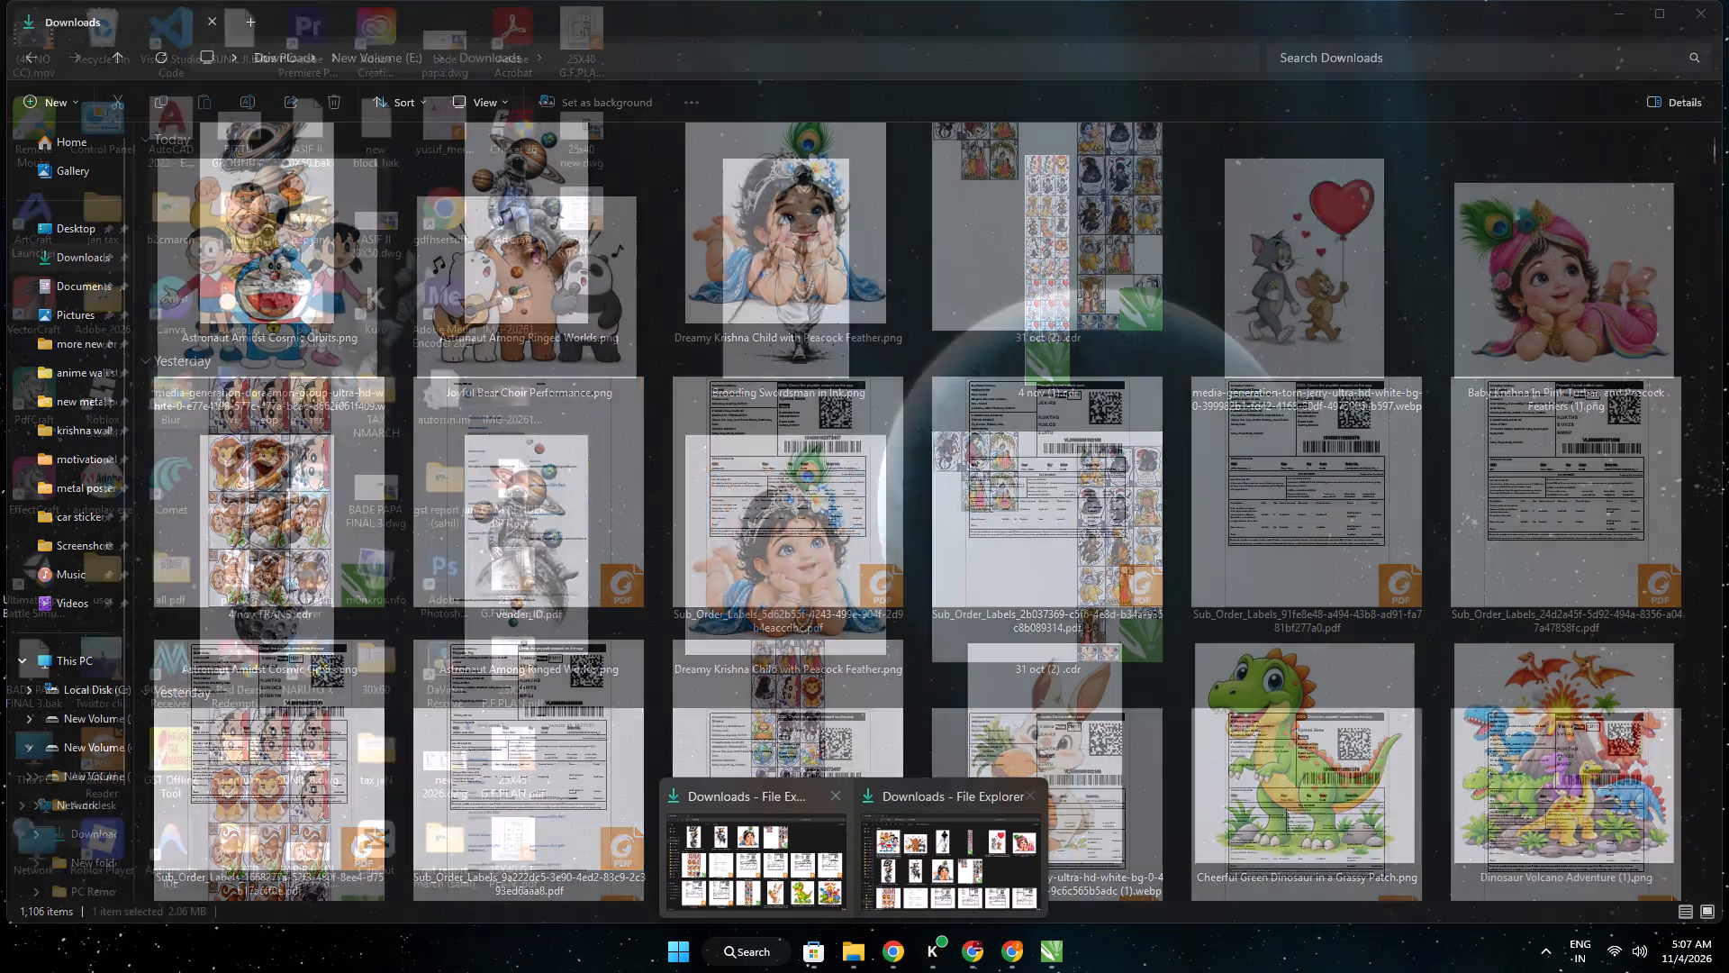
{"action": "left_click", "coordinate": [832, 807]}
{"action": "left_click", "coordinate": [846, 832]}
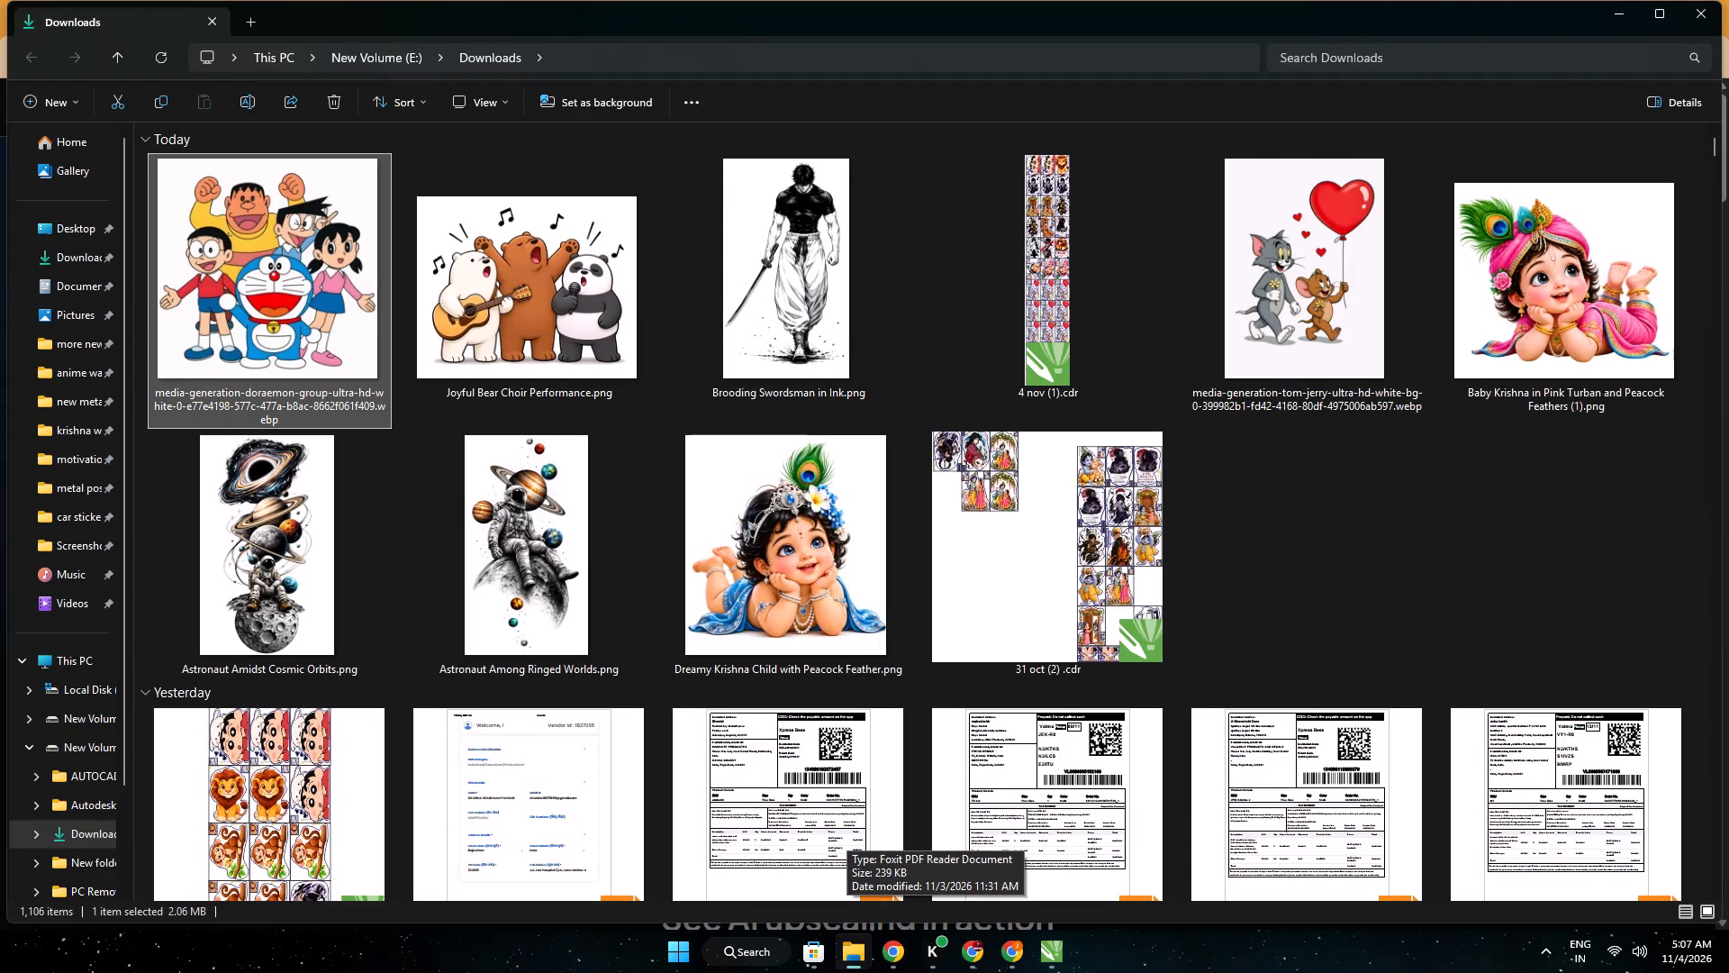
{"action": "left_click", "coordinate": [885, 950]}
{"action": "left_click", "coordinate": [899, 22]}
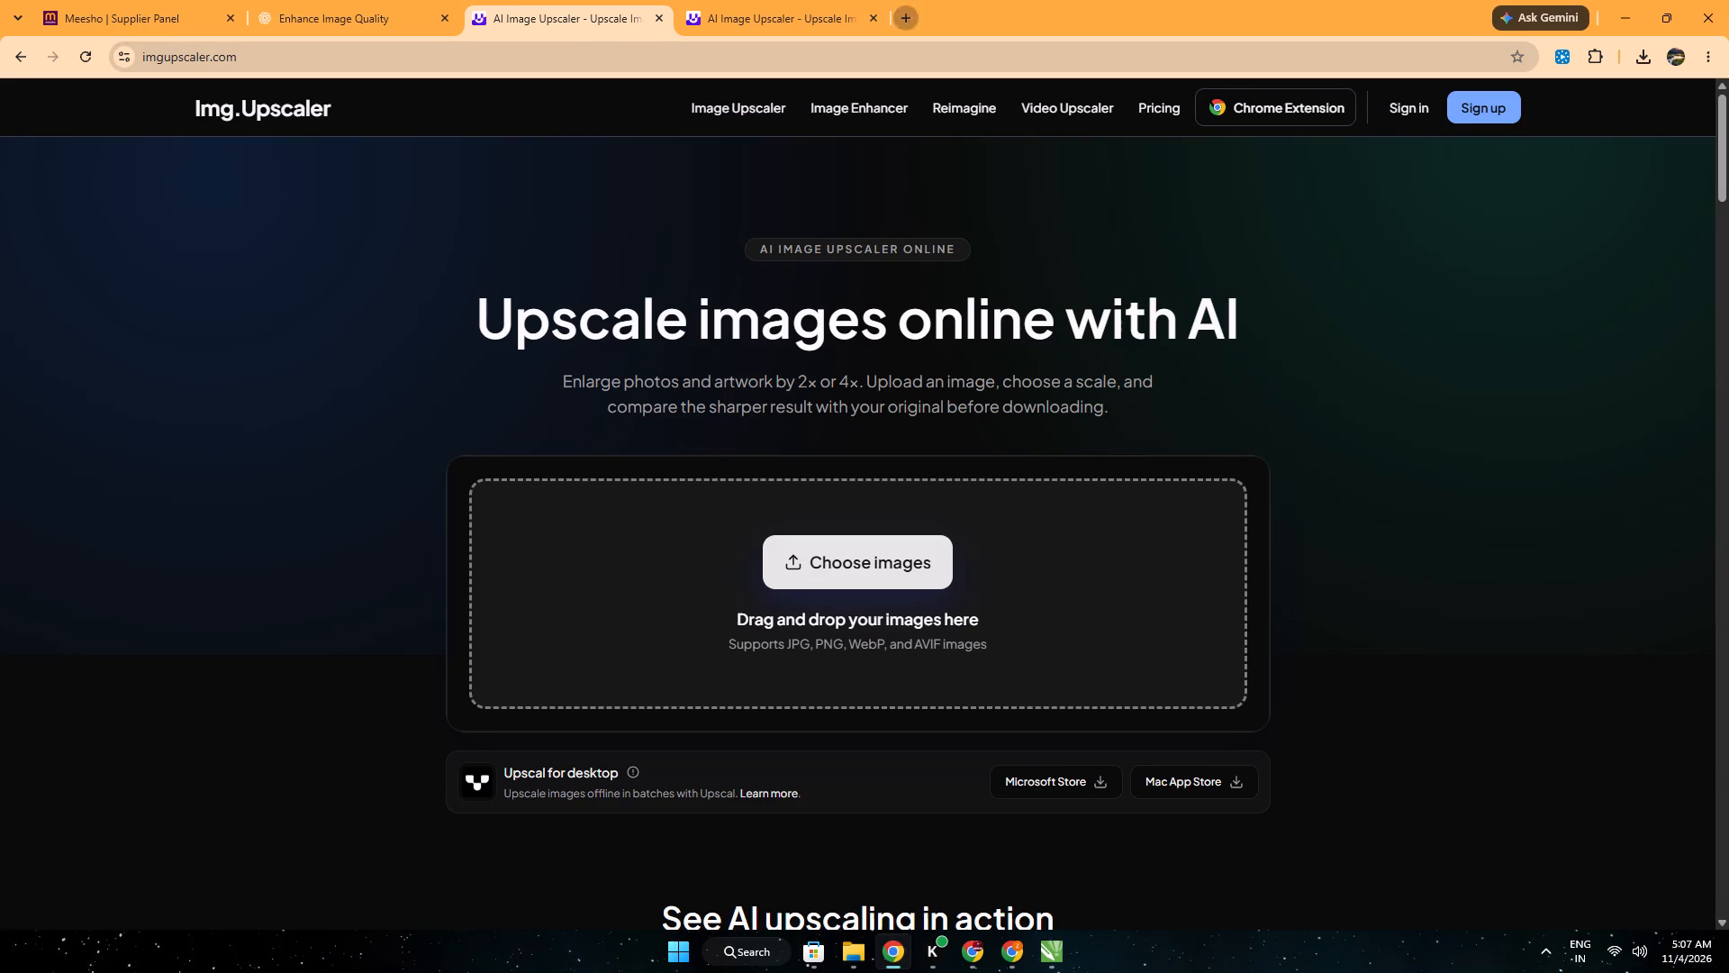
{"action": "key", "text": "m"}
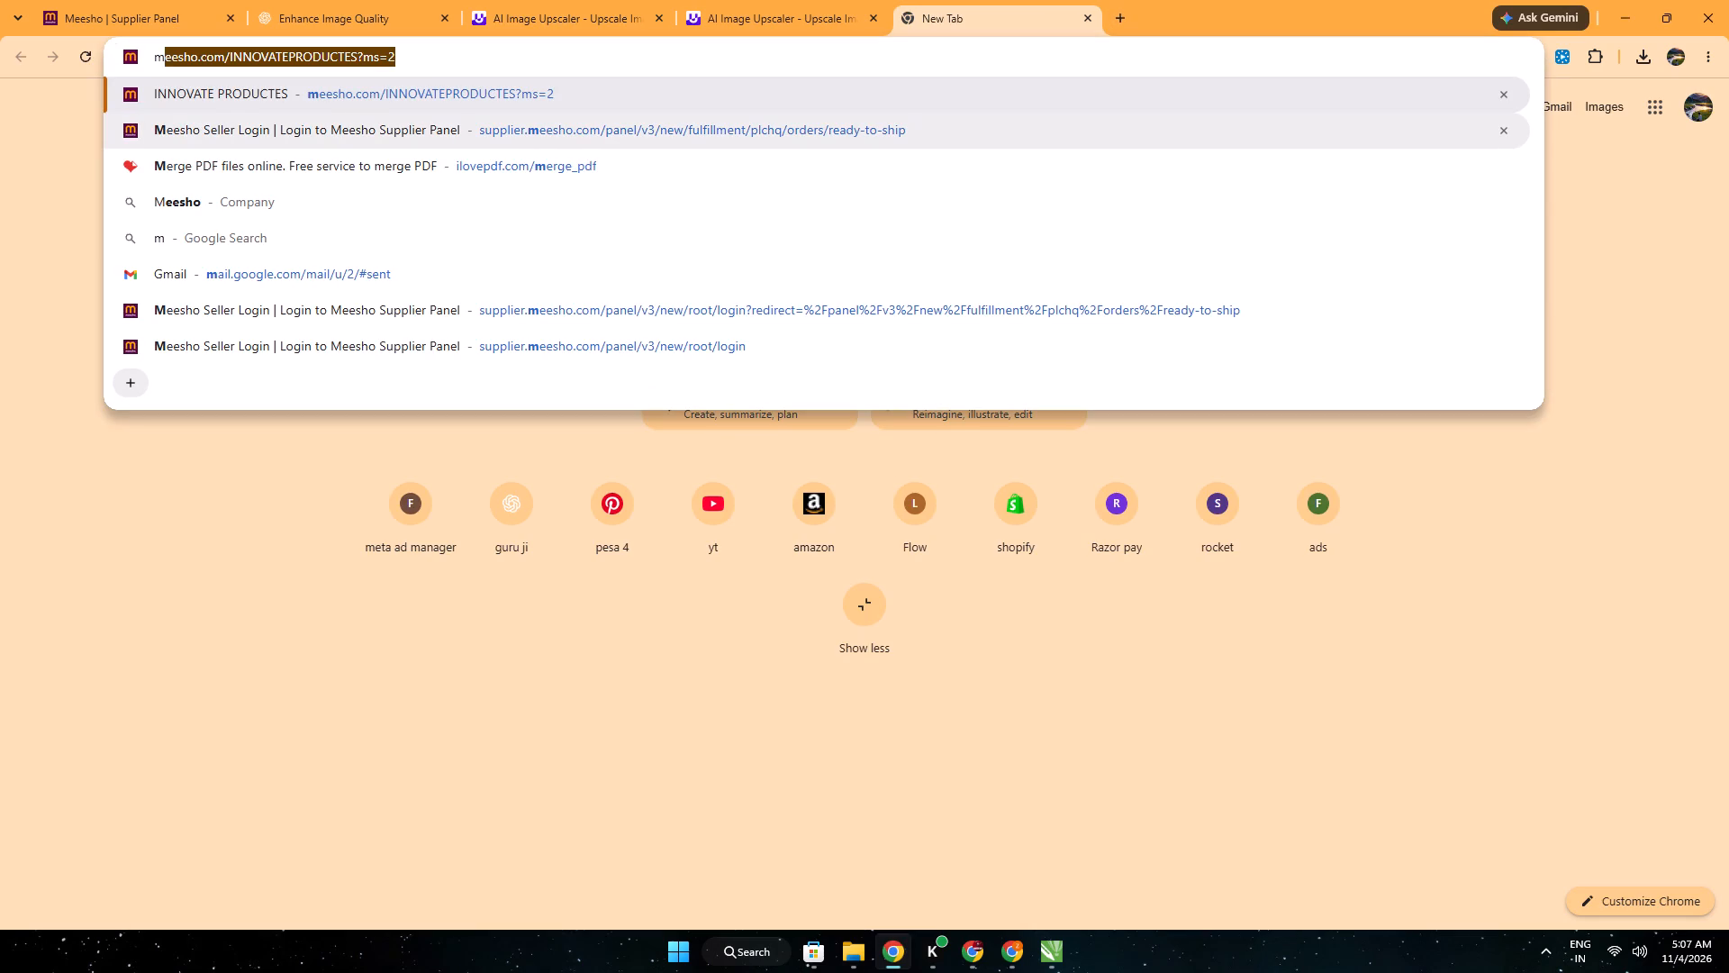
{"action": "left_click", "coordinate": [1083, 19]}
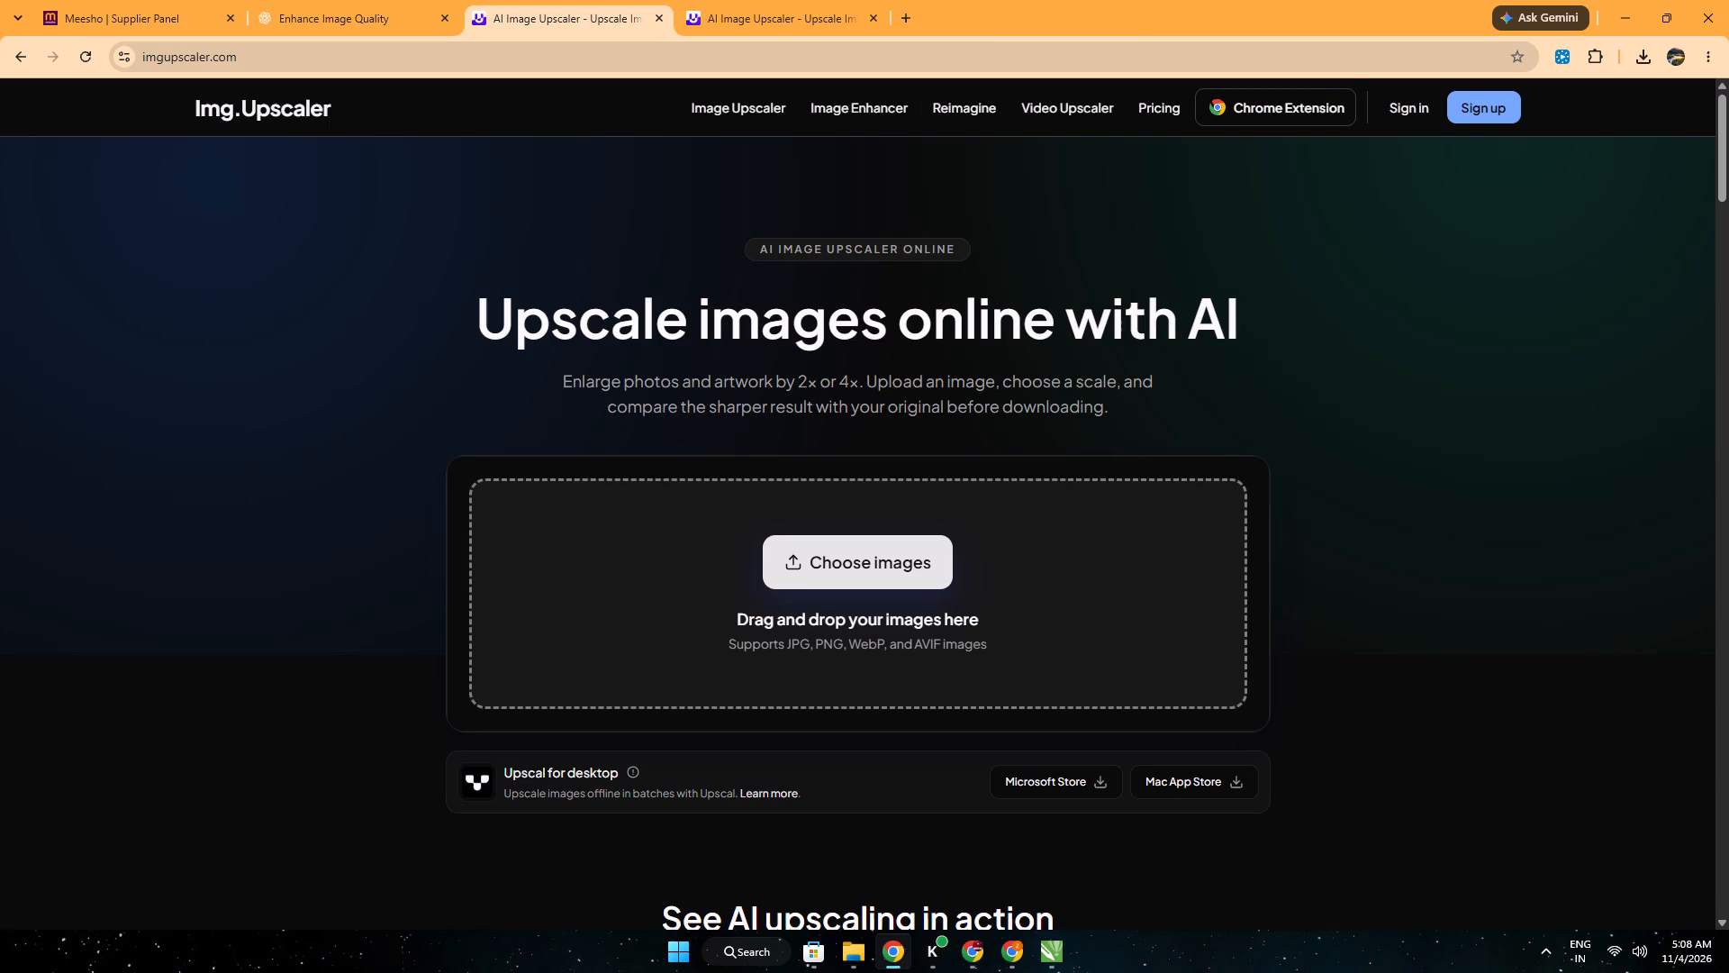
Switch to the other Chrome window with the Meesho Supplier Panel and open the Snapdeal seller dashboard in a new tab.
{"action": "left_click", "coordinate": [1014, 947]}
{"action": "left_click", "coordinate": [476, 6]}
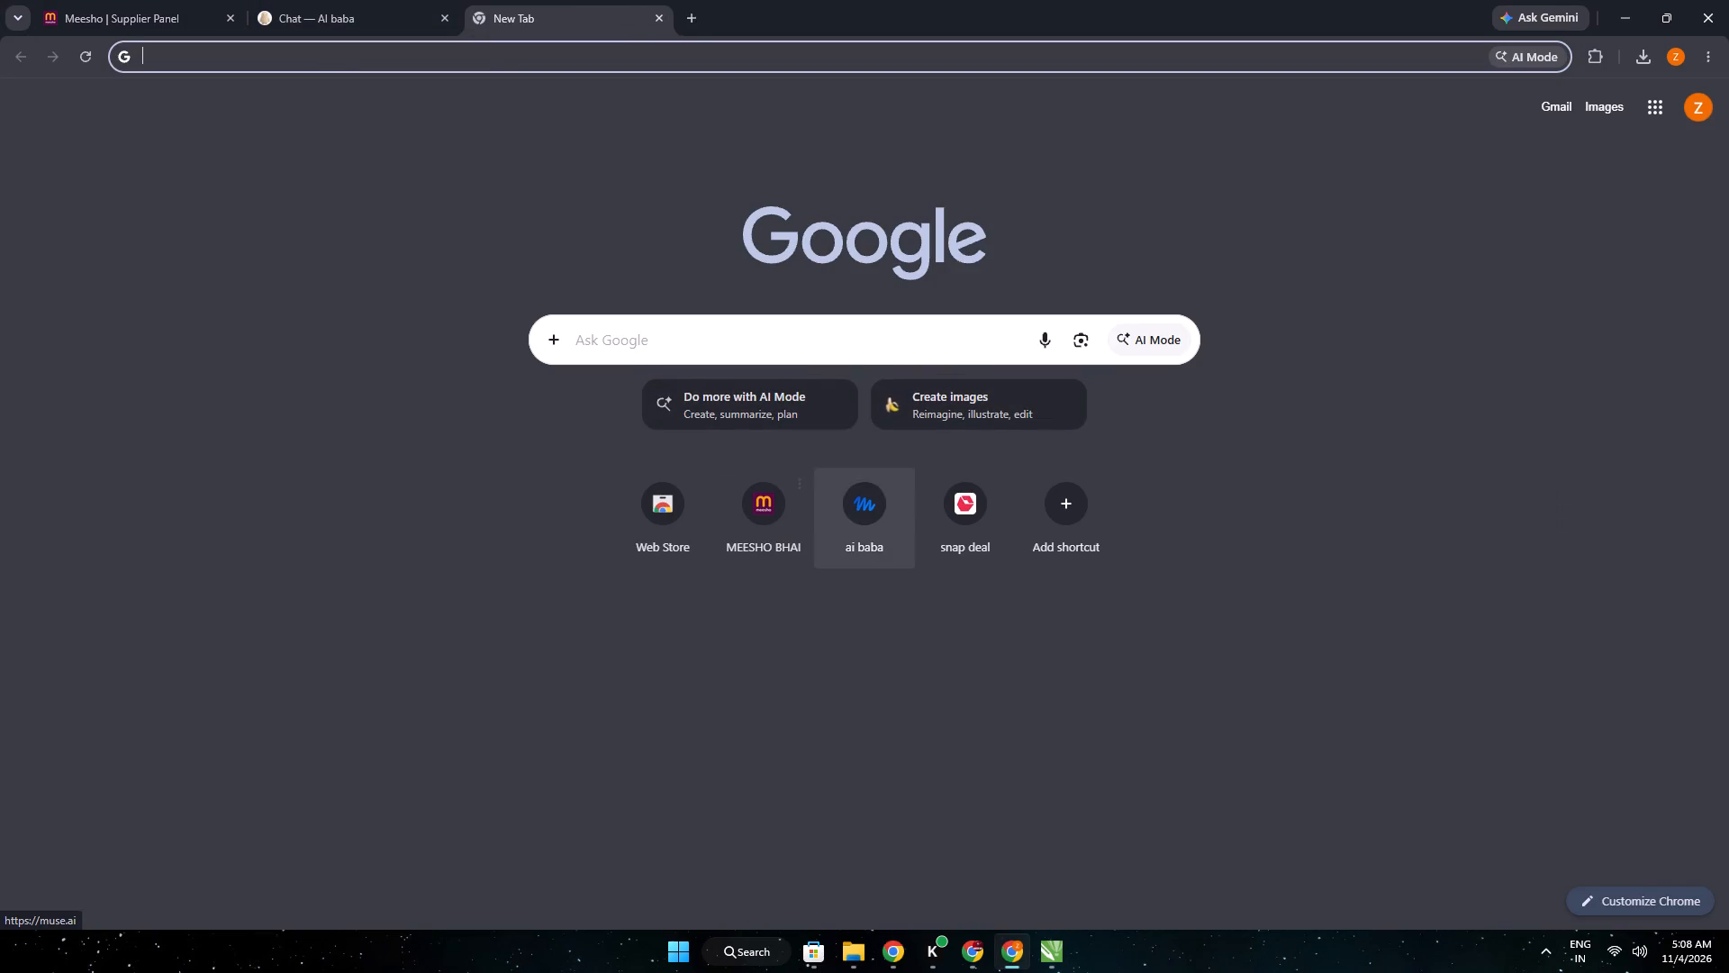
{"action": "left_click", "coordinate": [960, 514]}
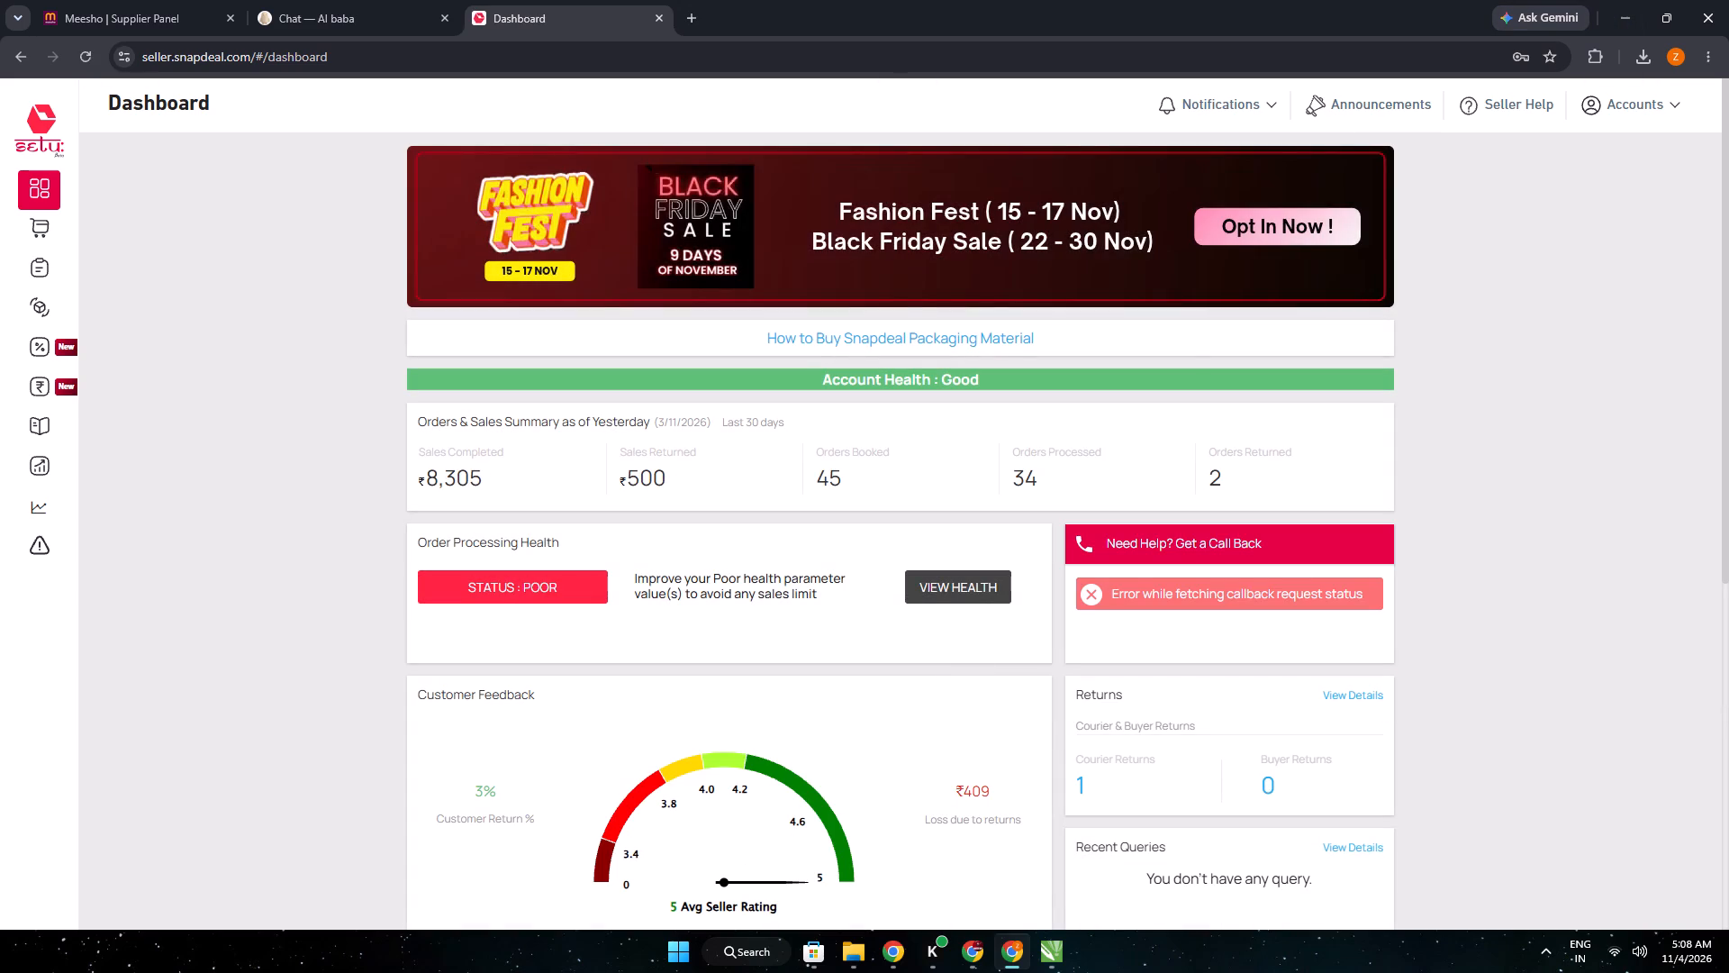
Examine the Snapdeal dashboard's orders and sales summary, returns, and the loss due to returns under Customer Feedback.
{"action": "scroll", "coordinate": [1147, 526], "scroll_direction": "down", "scroll_amount": 5}
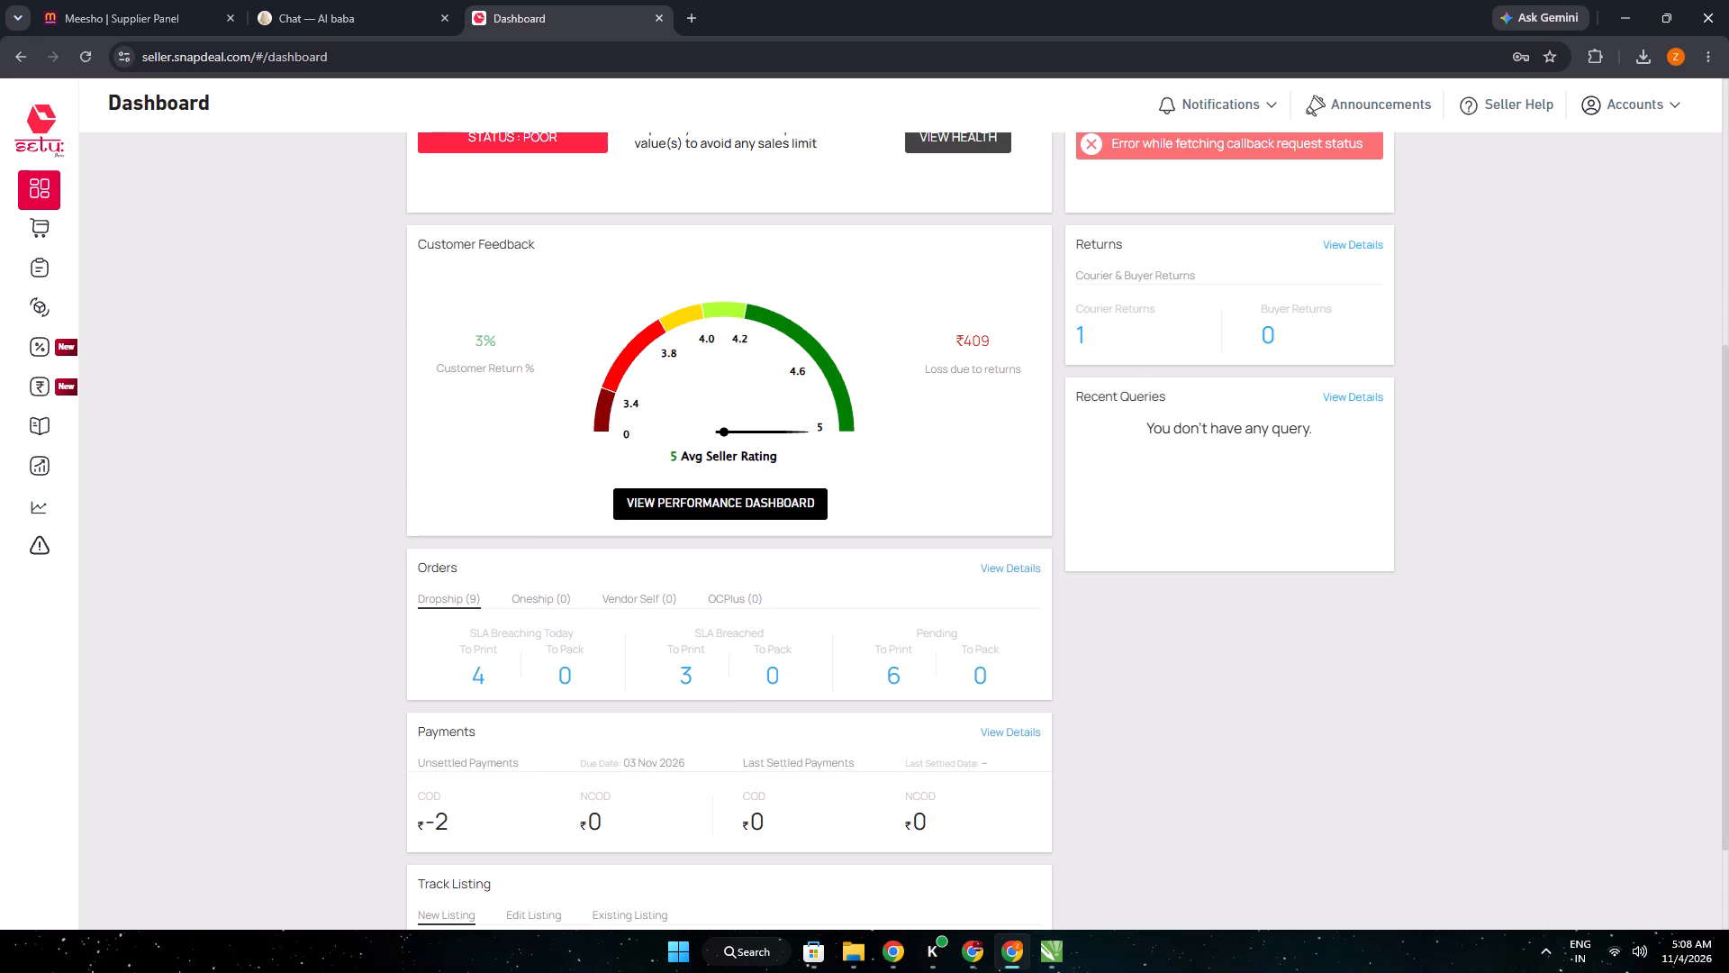
{"action": "scroll", "coordinate": [1395, 444], "scroll_direction": "up", "scroll_amount": 3}
{"action": "left_click_drag", "start_coordinate": [1229, 307], "coordinate": [1227, 307]}
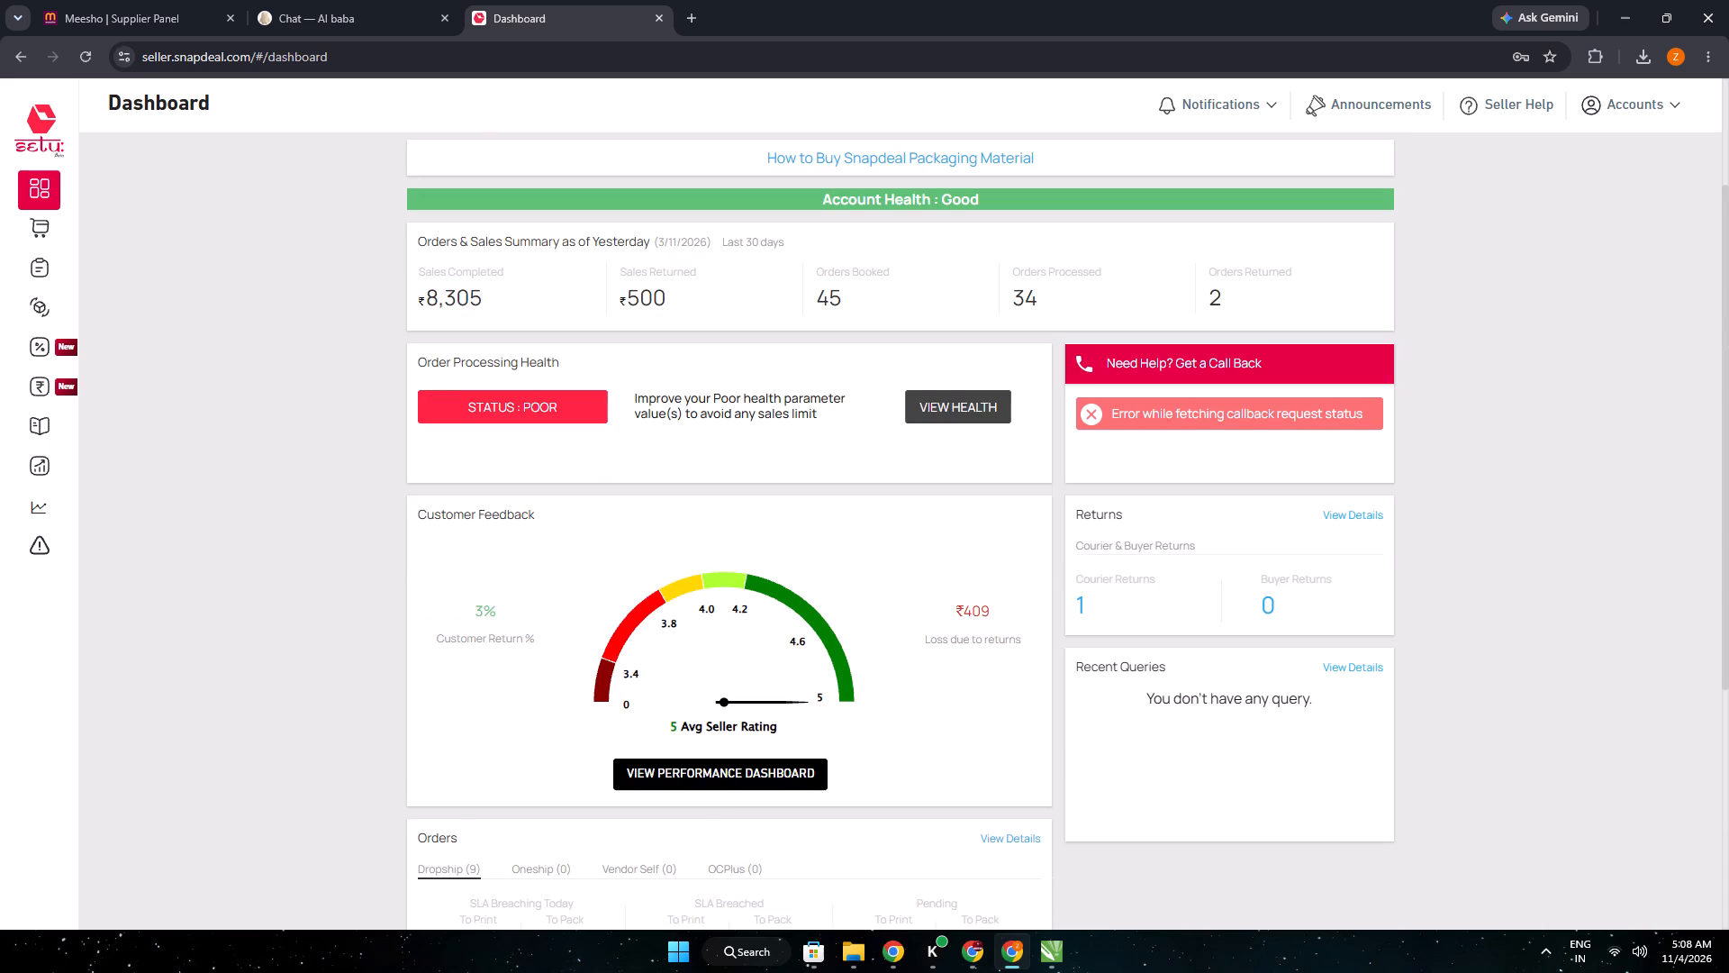
{"action": "left_click_drag", "start_coordinate": [1227, 307], "coordinate": [1208, 300]}
{"action": "left_click", "coordinate": [1364, 317]}
{"action": "left_click_drag", "start_coordinate": [923, 647], "coordinate": [977, 647]}
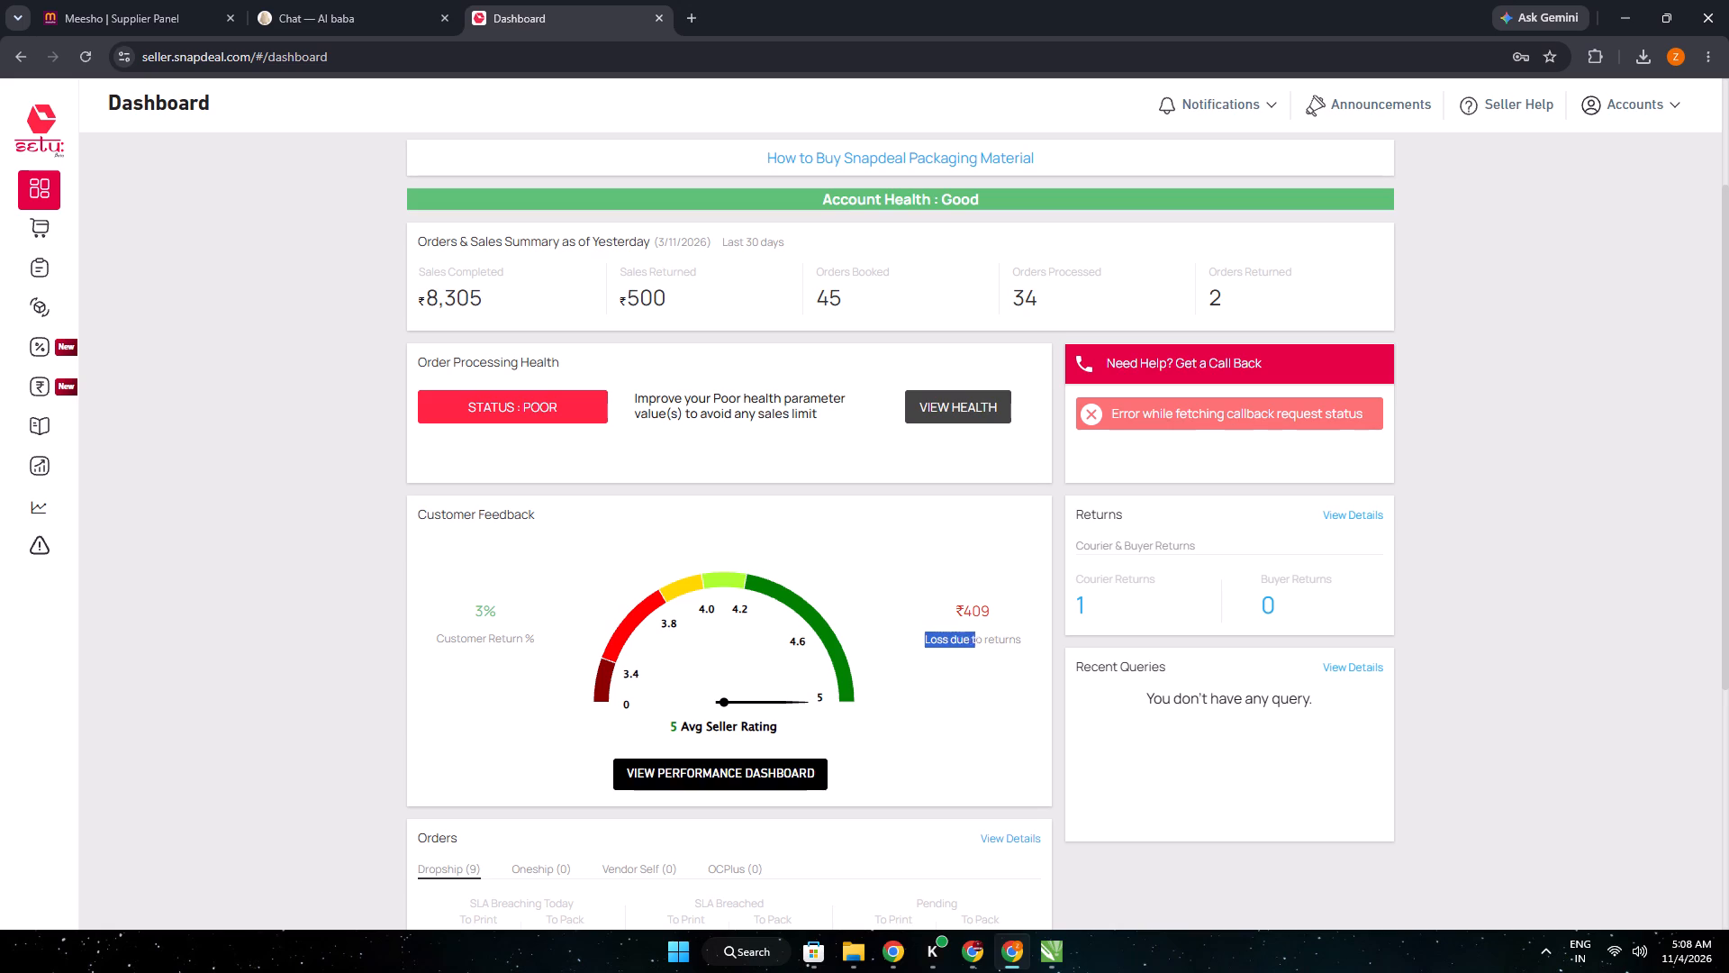
{"action": "left_click_drag", "start_coordinate": [977, 647], "coordinate": [1021, 641]}
{"action": "double_click", "coordinate": [982, 614]}
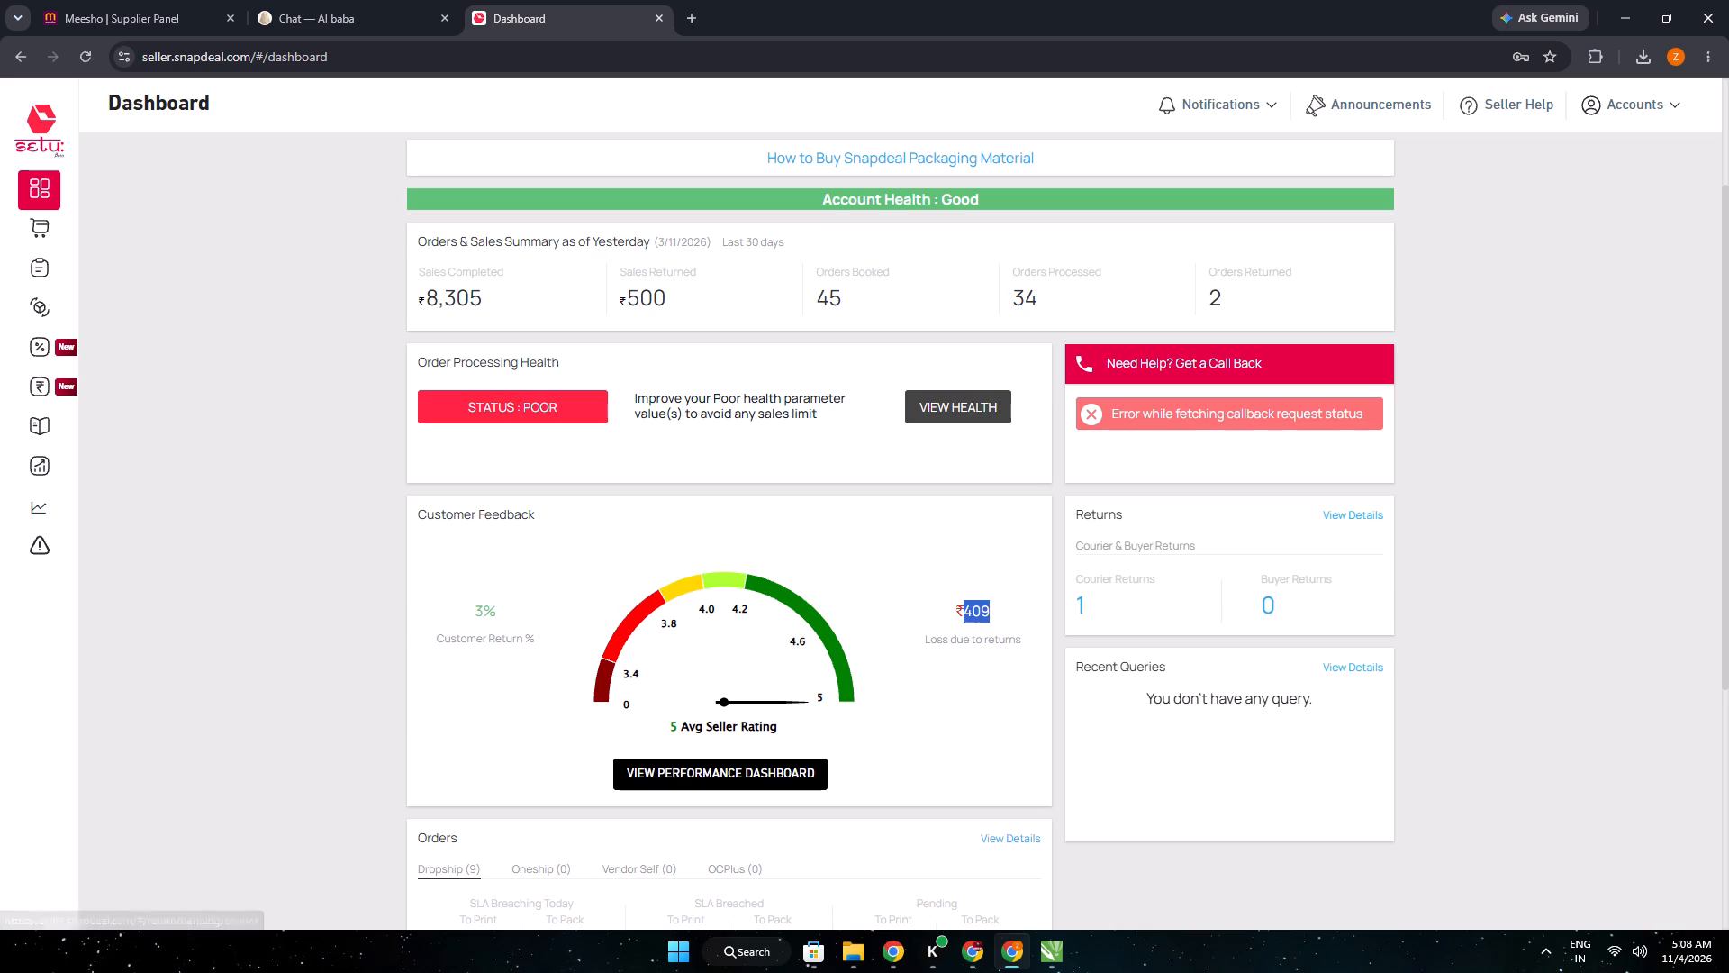
{"action": "left_click", "coordinate": [944, 624]}
{"action": "left_click_drag", "start_coordinate": [995, 596], "coordinate": [958, 618]}
{"action": "left_click", "coordinate": [983, 620]}
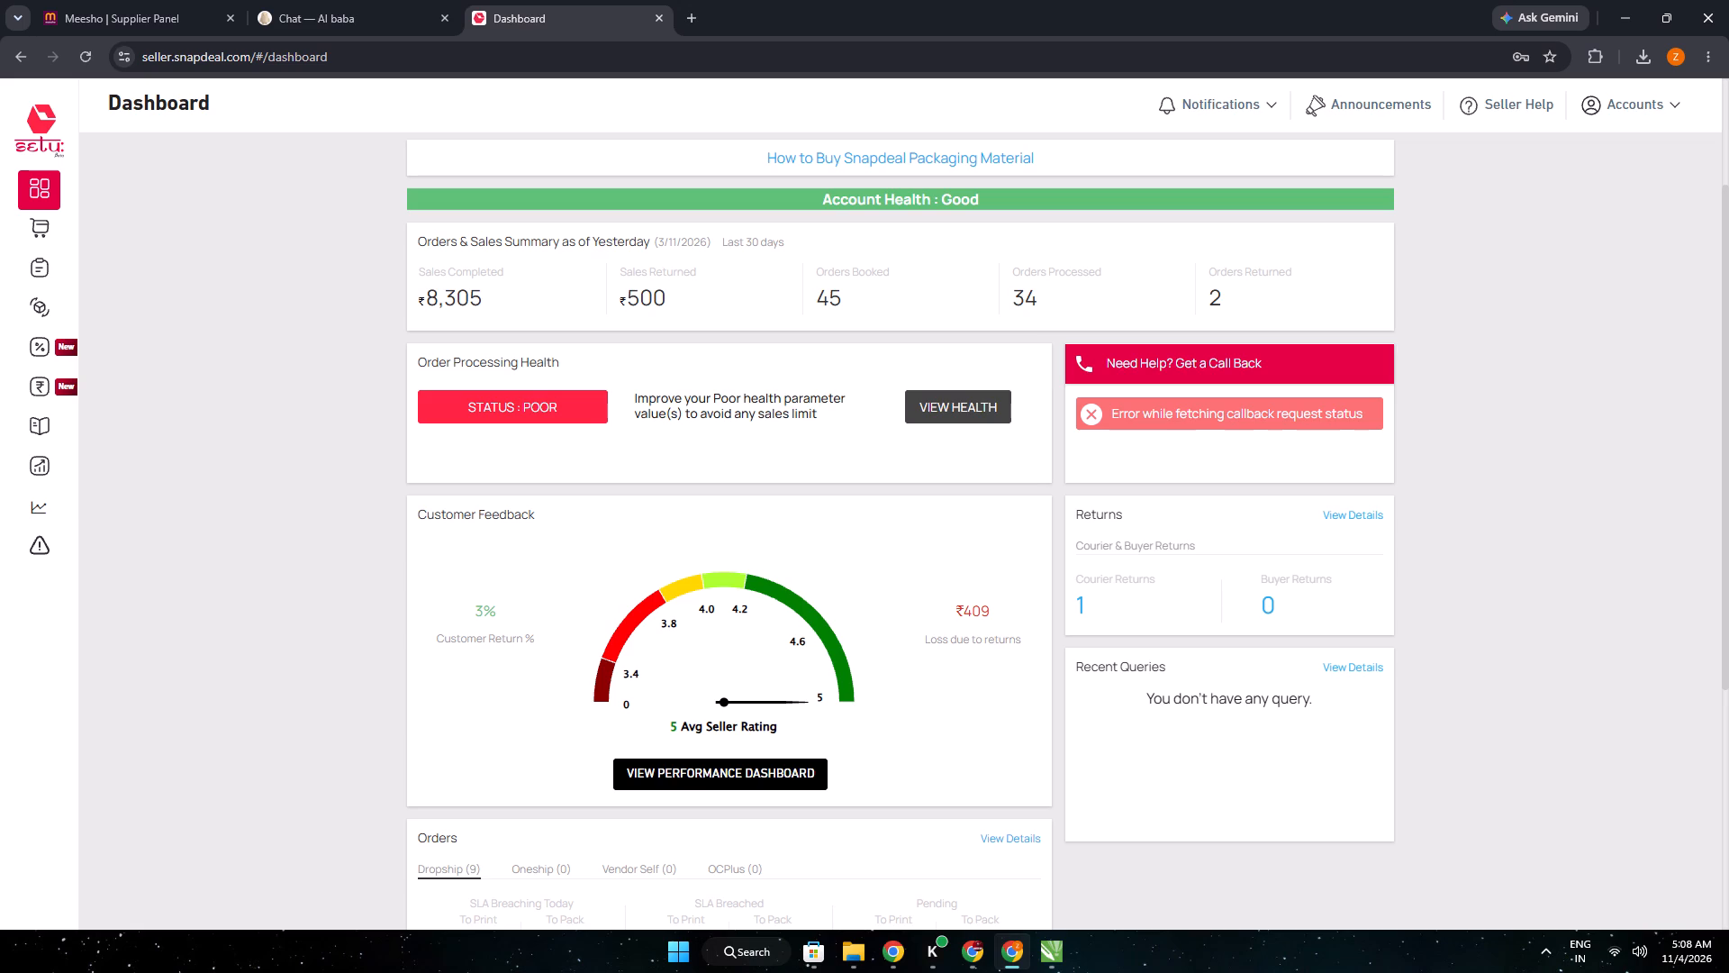
View the Order Processing Health parameters and return to the dashboard.
{"action": "left_click", "coordinate": [919, 398]}
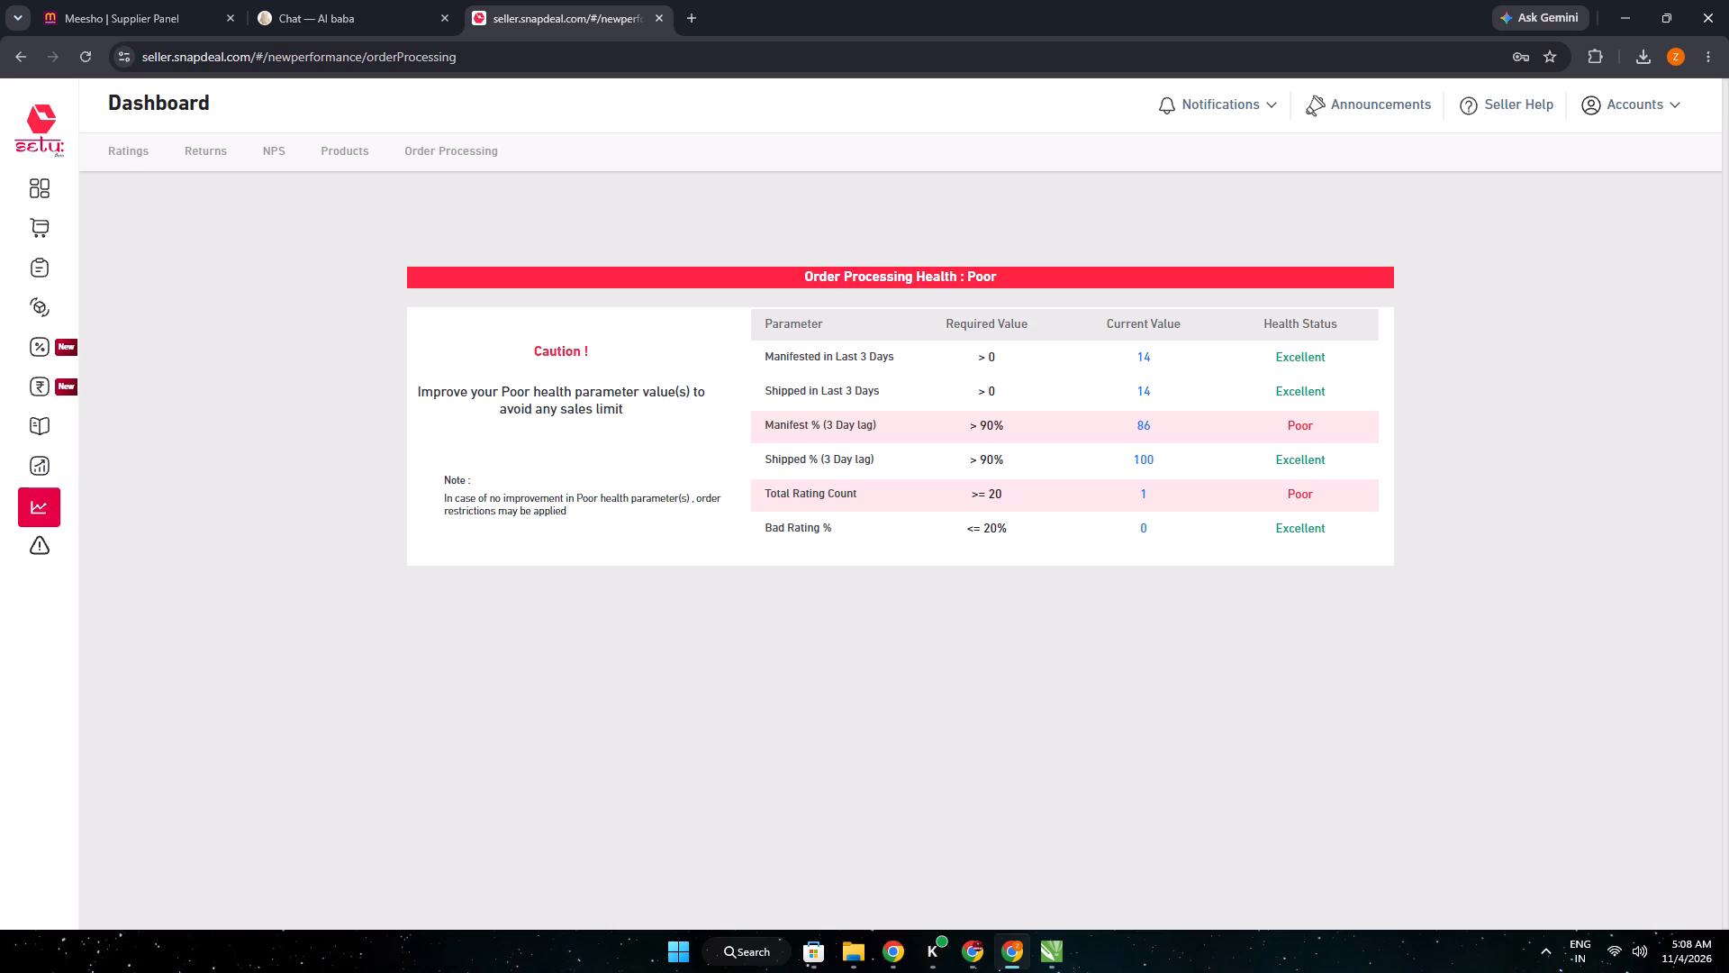
{"action": "left_click", "coordinate": [92, 165]}
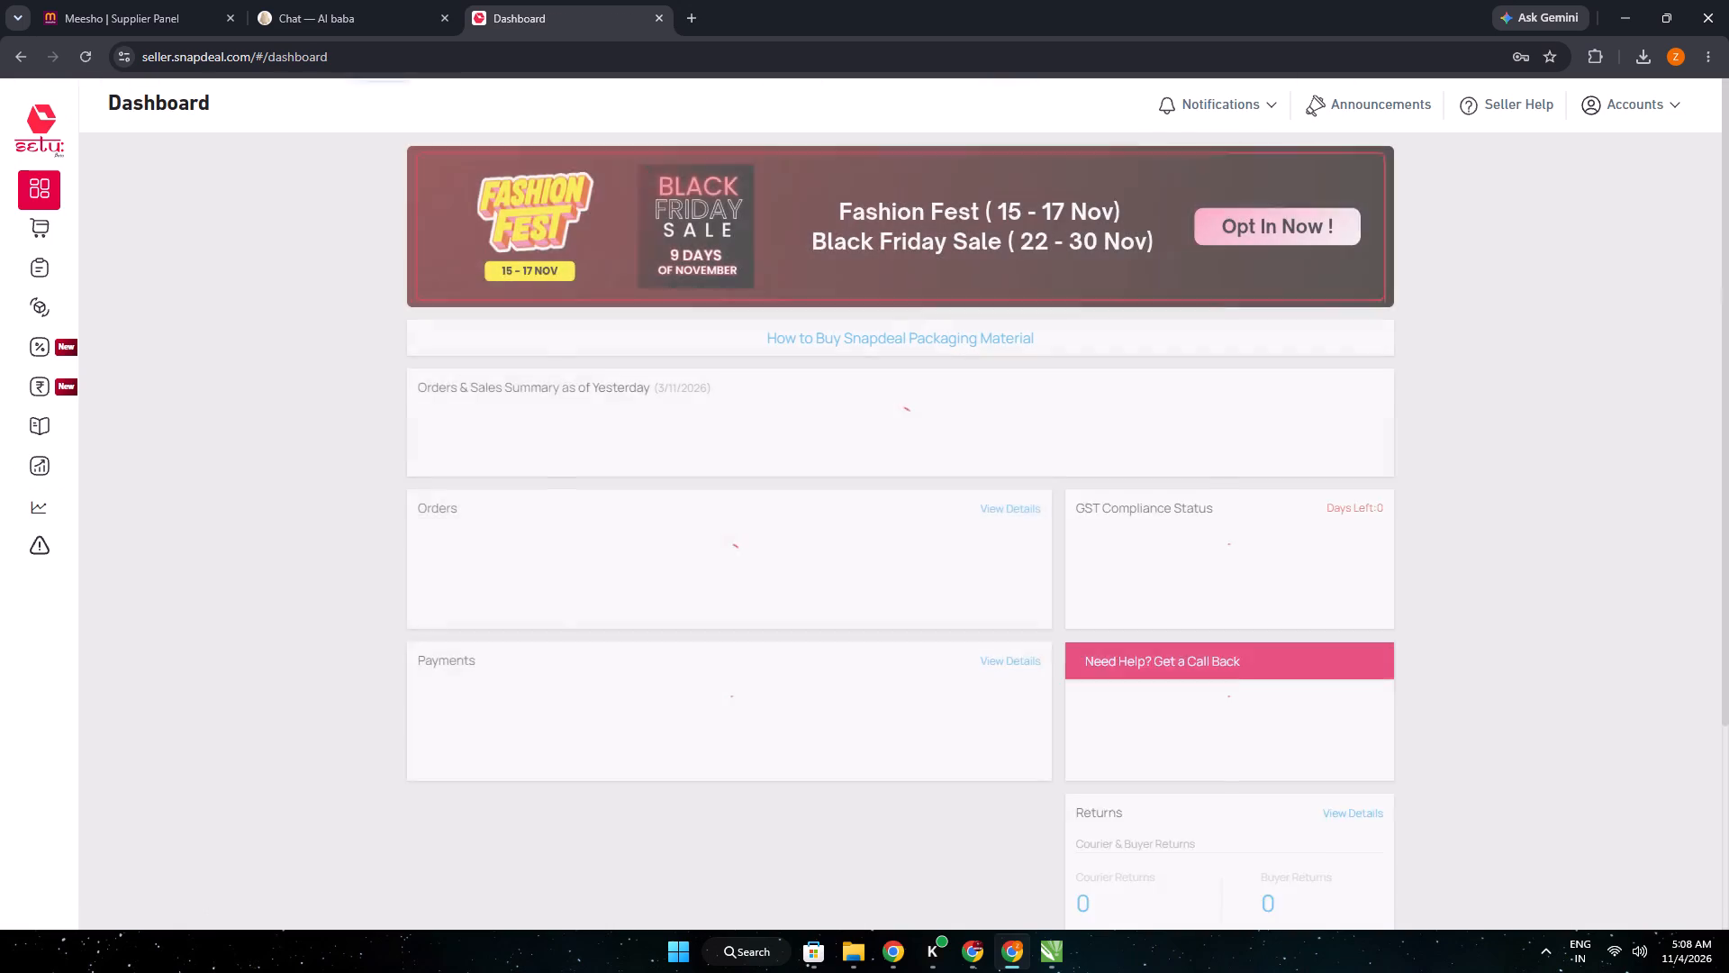
Open the pending Dropship orders that are waiting to print from the dashboard's Orders summary.
{"action": "scroll", "coordinate": [838, 445], "scroll_direction": "down", "scroll_amount": 5}
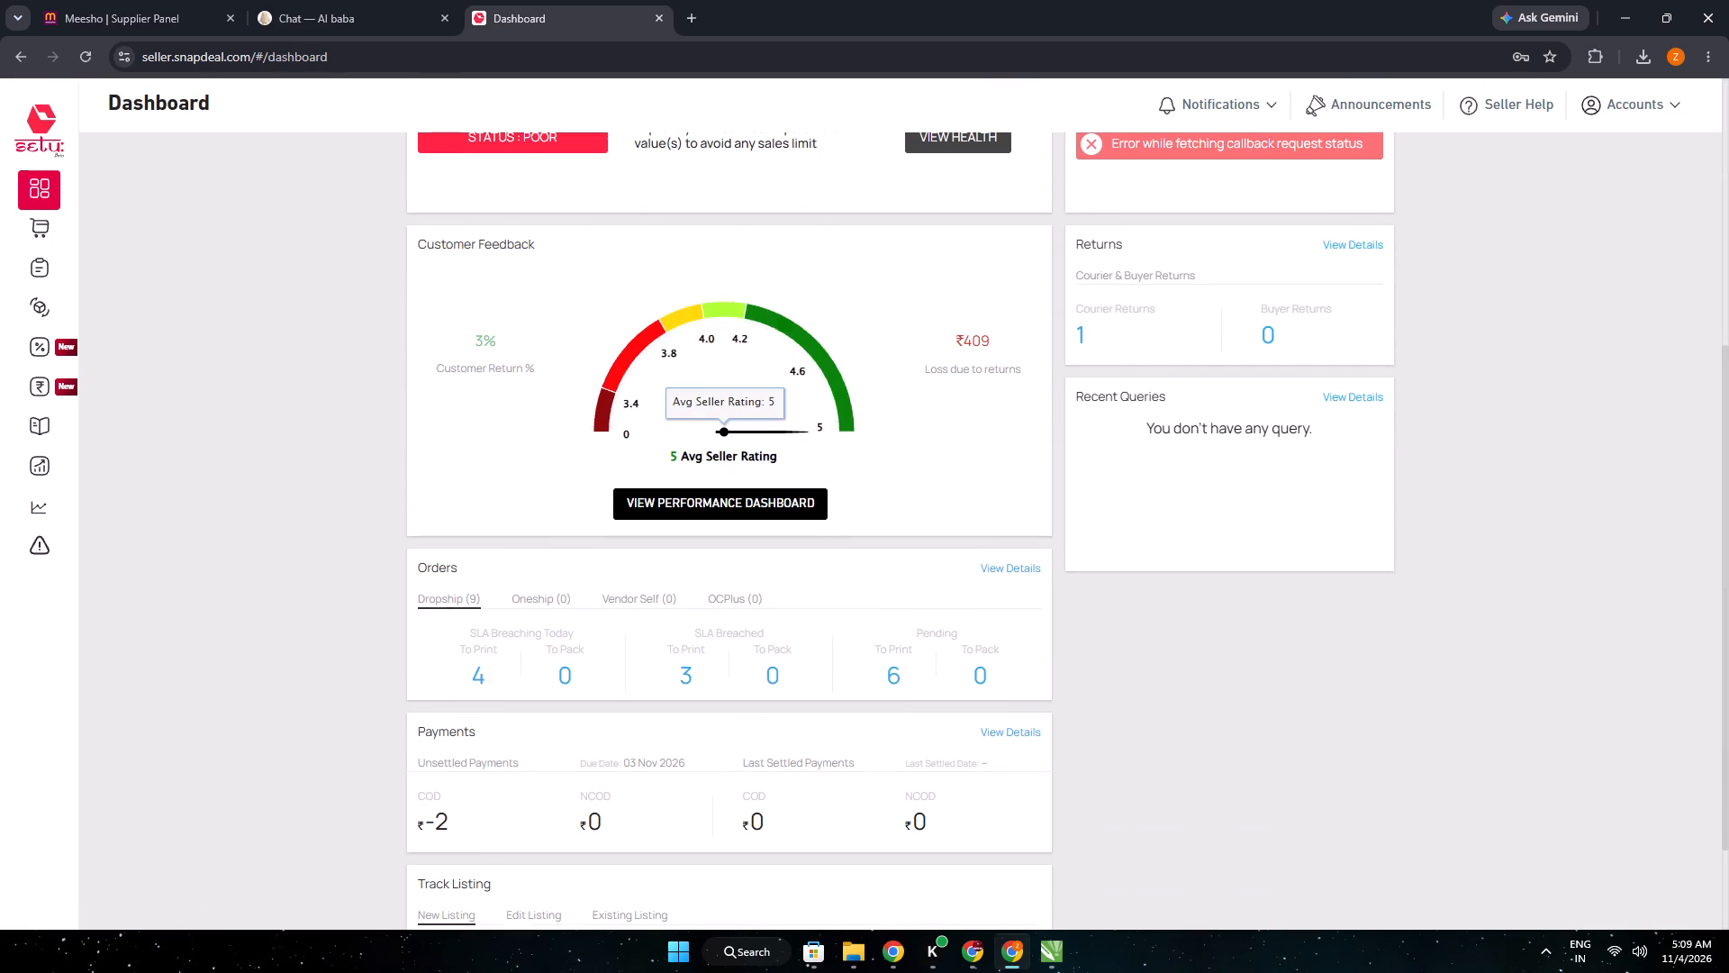
{"action": "left_click", "coordinate": [877, 669]}
{"action": "left_click", "coordinate": [887, 669]}
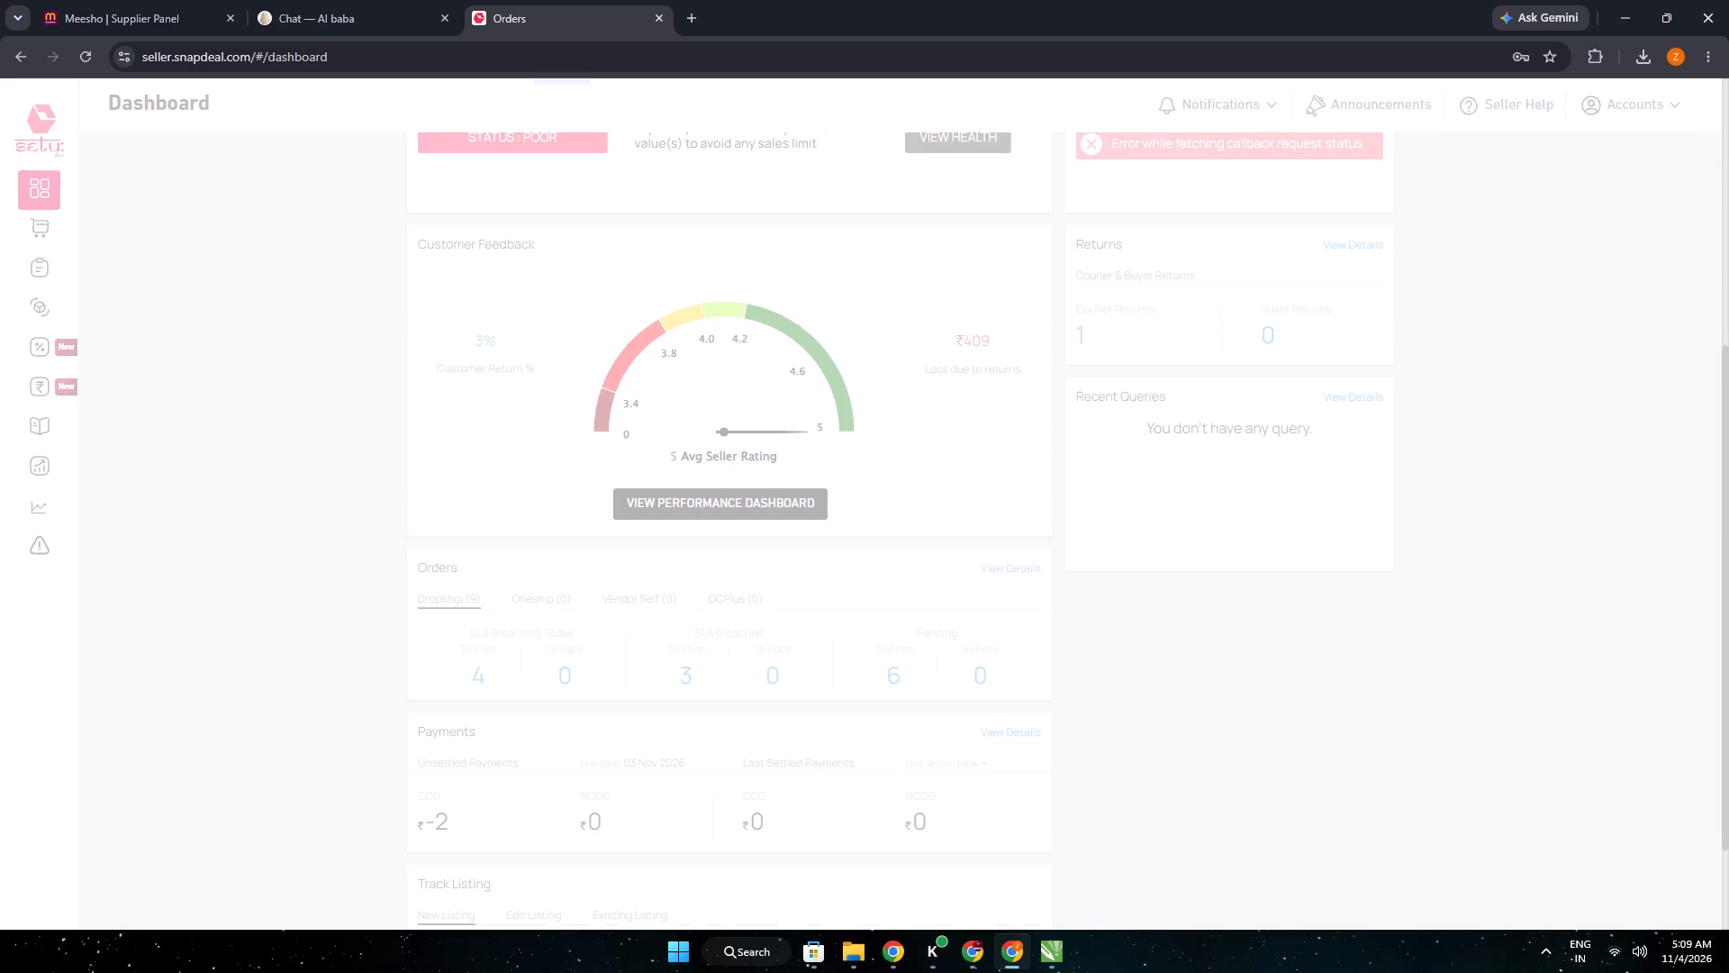
Look through the whole Print Single Order list, examining each order's wall sticker design, SKU and handover date.
{"action": "scroll", "coordinate": [609, 492], "scroll_direction": "down", "scroll_amount": 2}
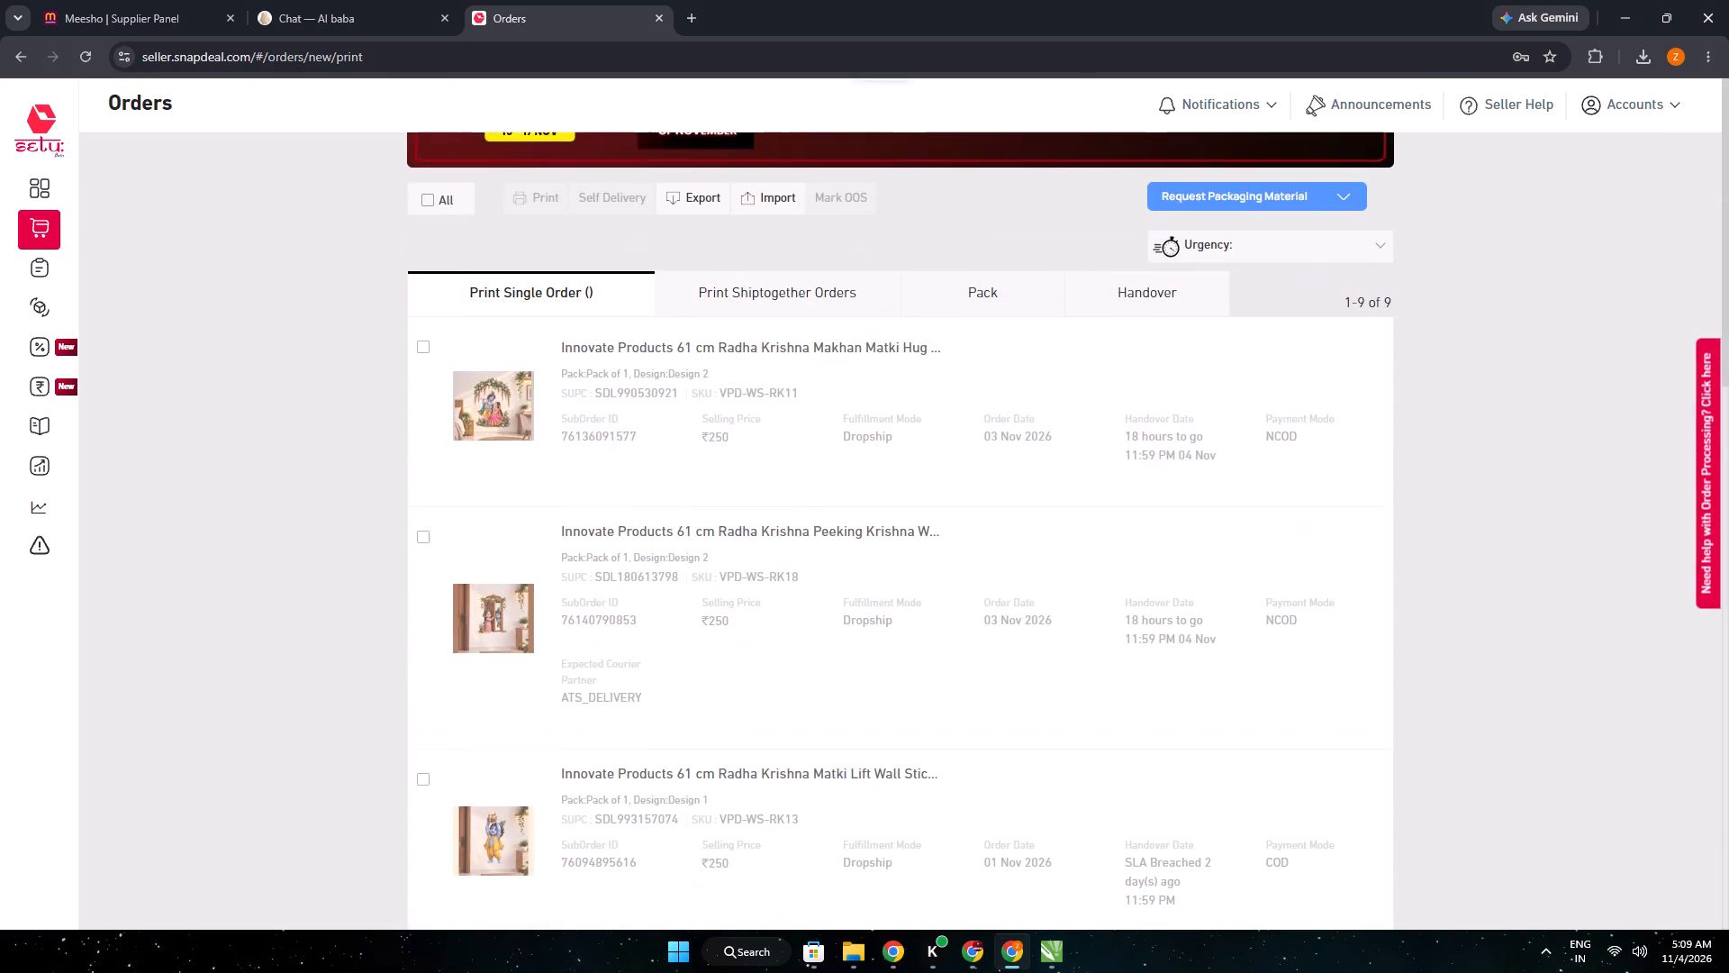
{"action": "scroll", "coordinate": [563, 541], "scroll_direction": "down", "scroll_amount": 6}
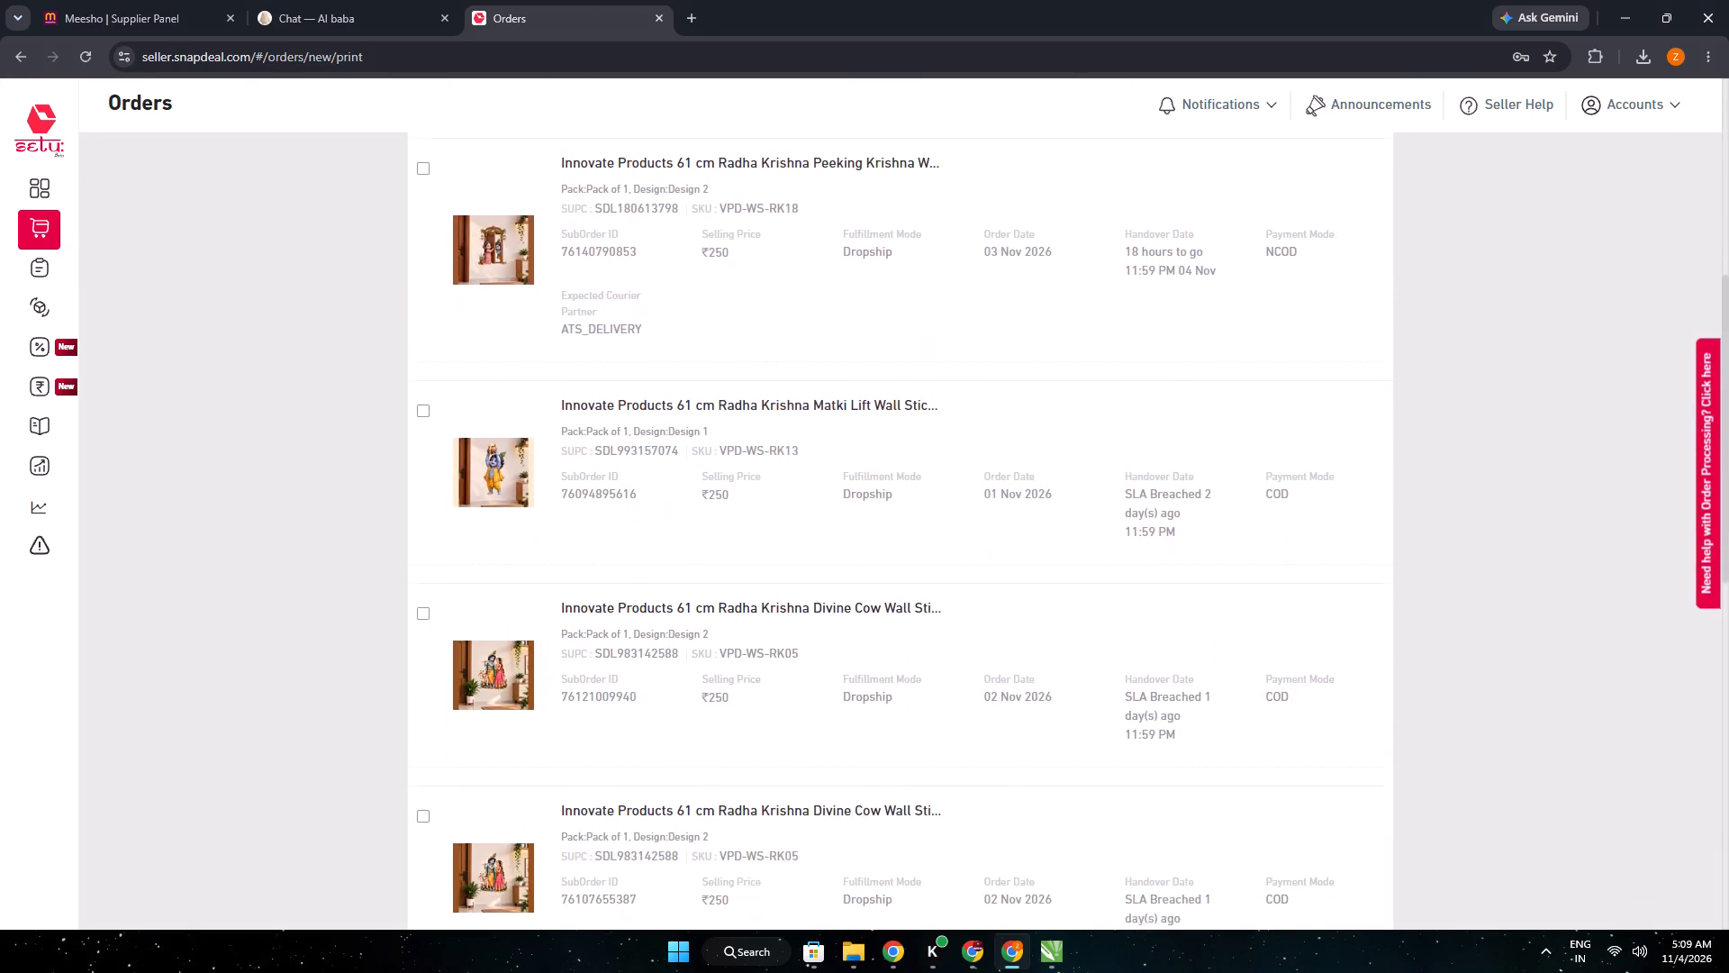
{"action": "scroll", "coordinate": [563, 541], "scroll_direction": "down", "scroll_amount": 10}
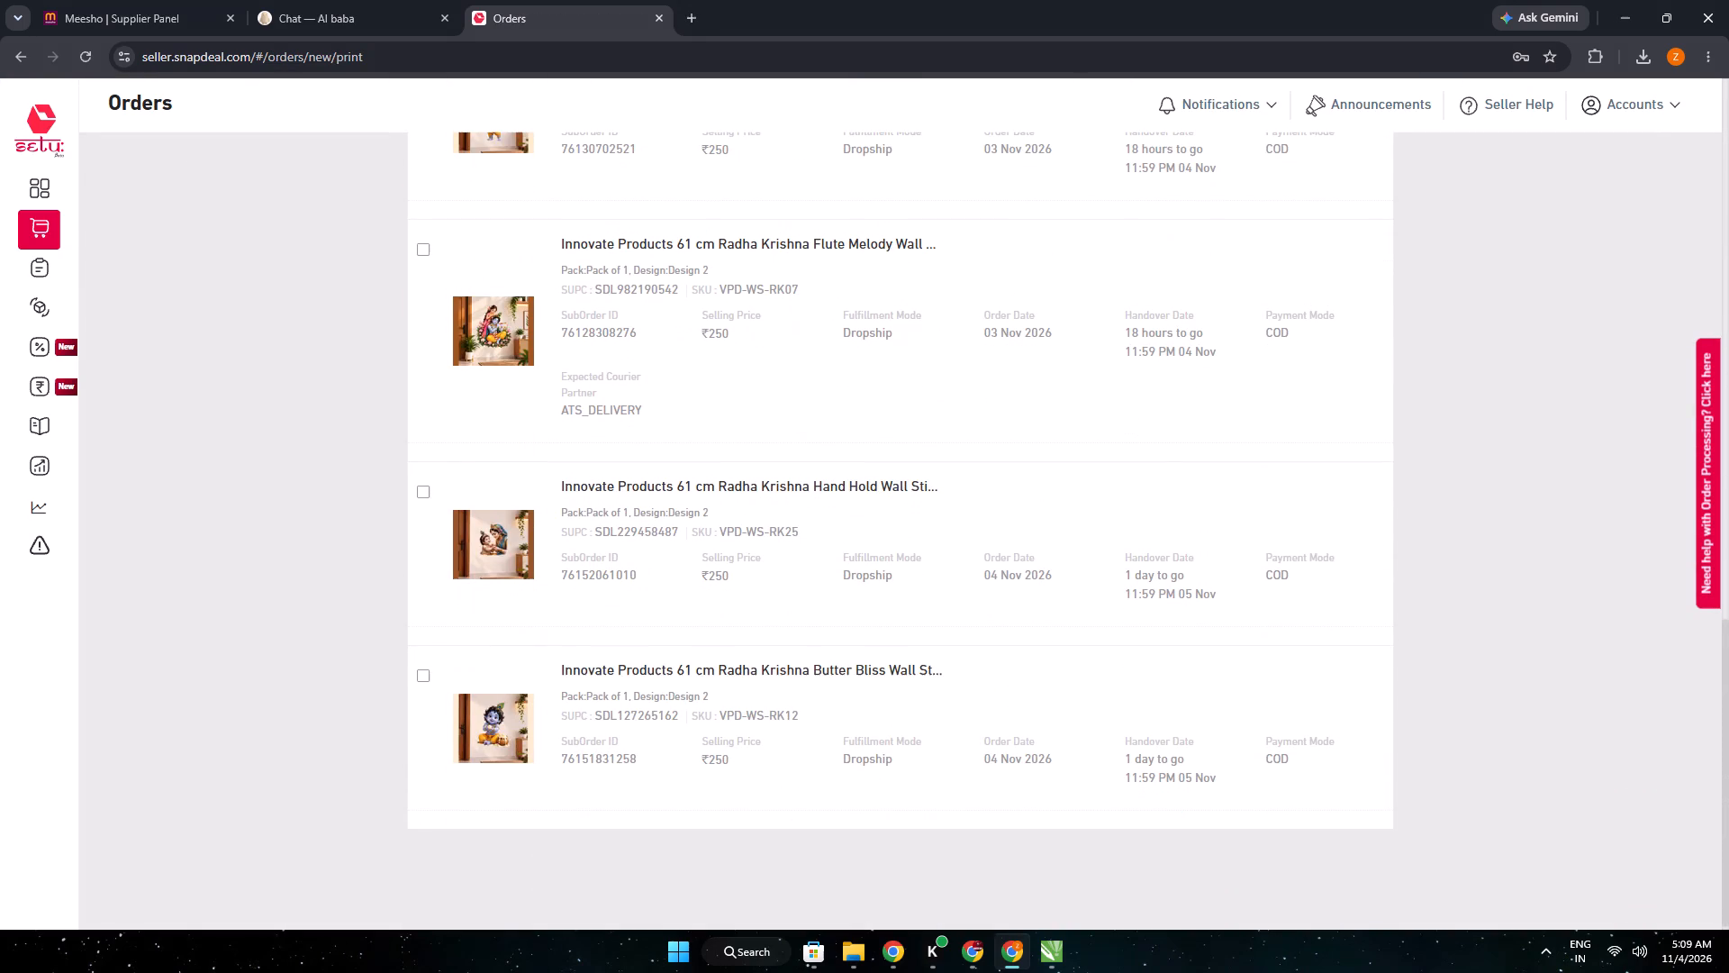
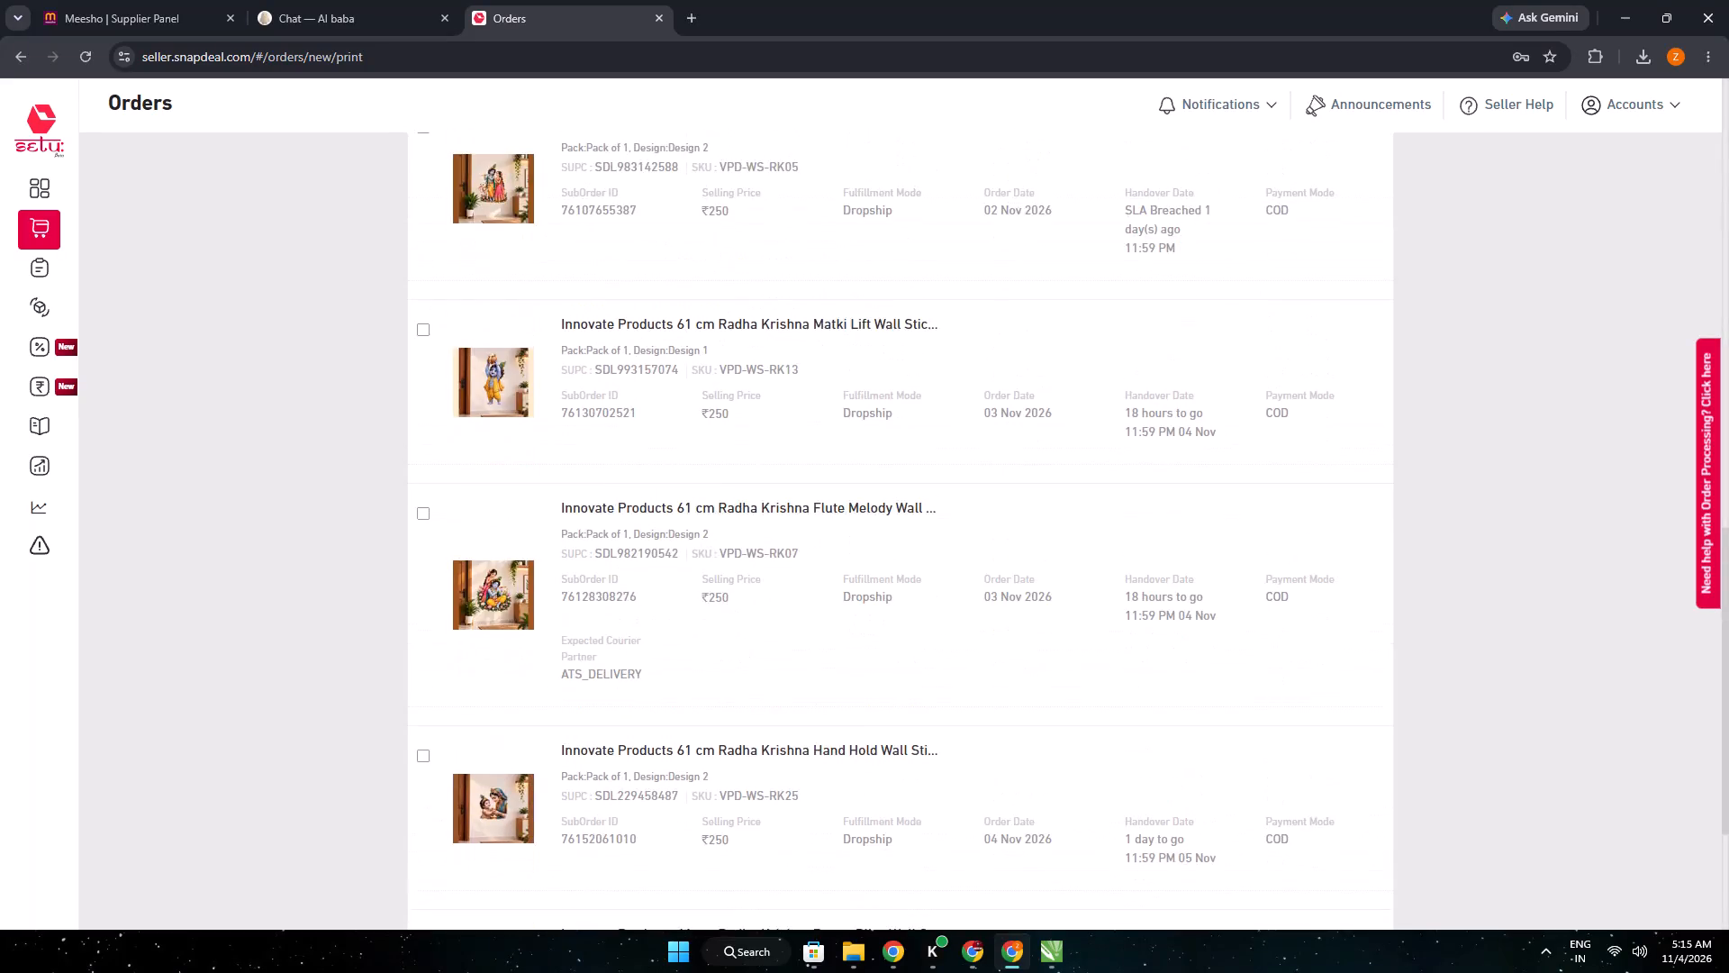
Print the Makhan Matki Hug order, both Matki Lift orders and both Divine Cow orders from the Print Single Order list.
{"action": "scroll", "coordinate": [557, 475], "scroll_direction": "up", "scroll_amount": 6}
{"action": "scroll", "coordinate": [487, 498], "scroll_direction": "up", "scroll_amount": 2}
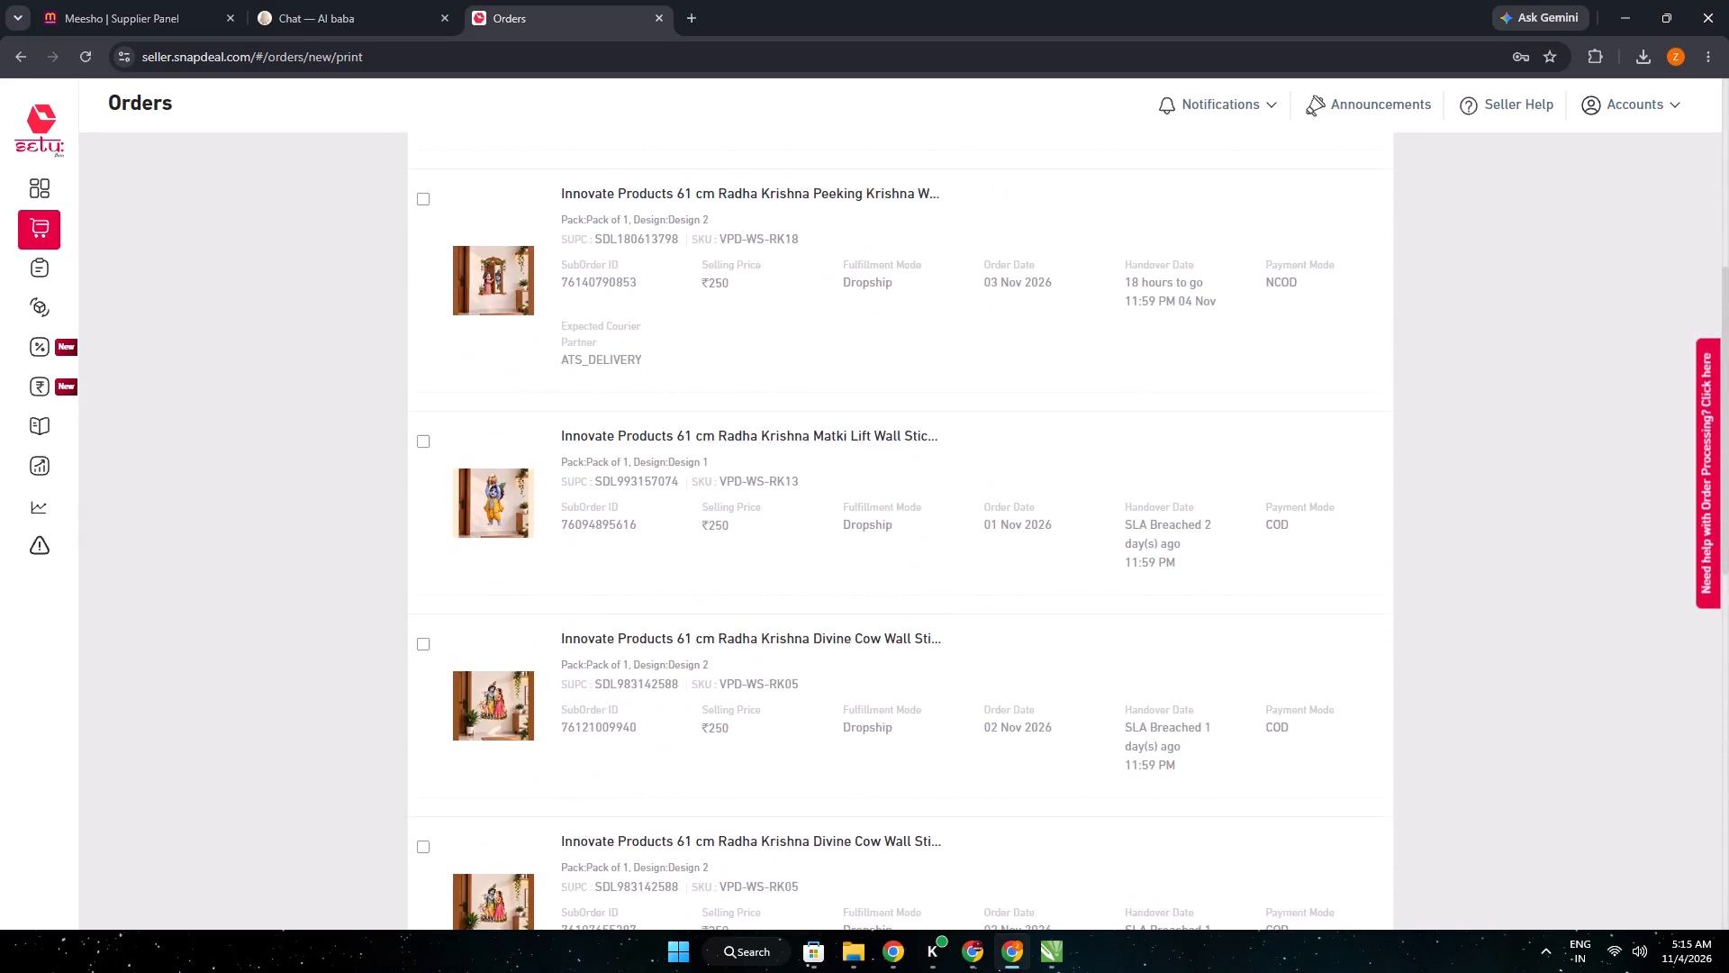
{"action": "scroll", "coordinate": [487, 498], "scroll_direction": "up", "scroll_amount": 5}
{"action": "left_click", "coordinate": [424, 465]}
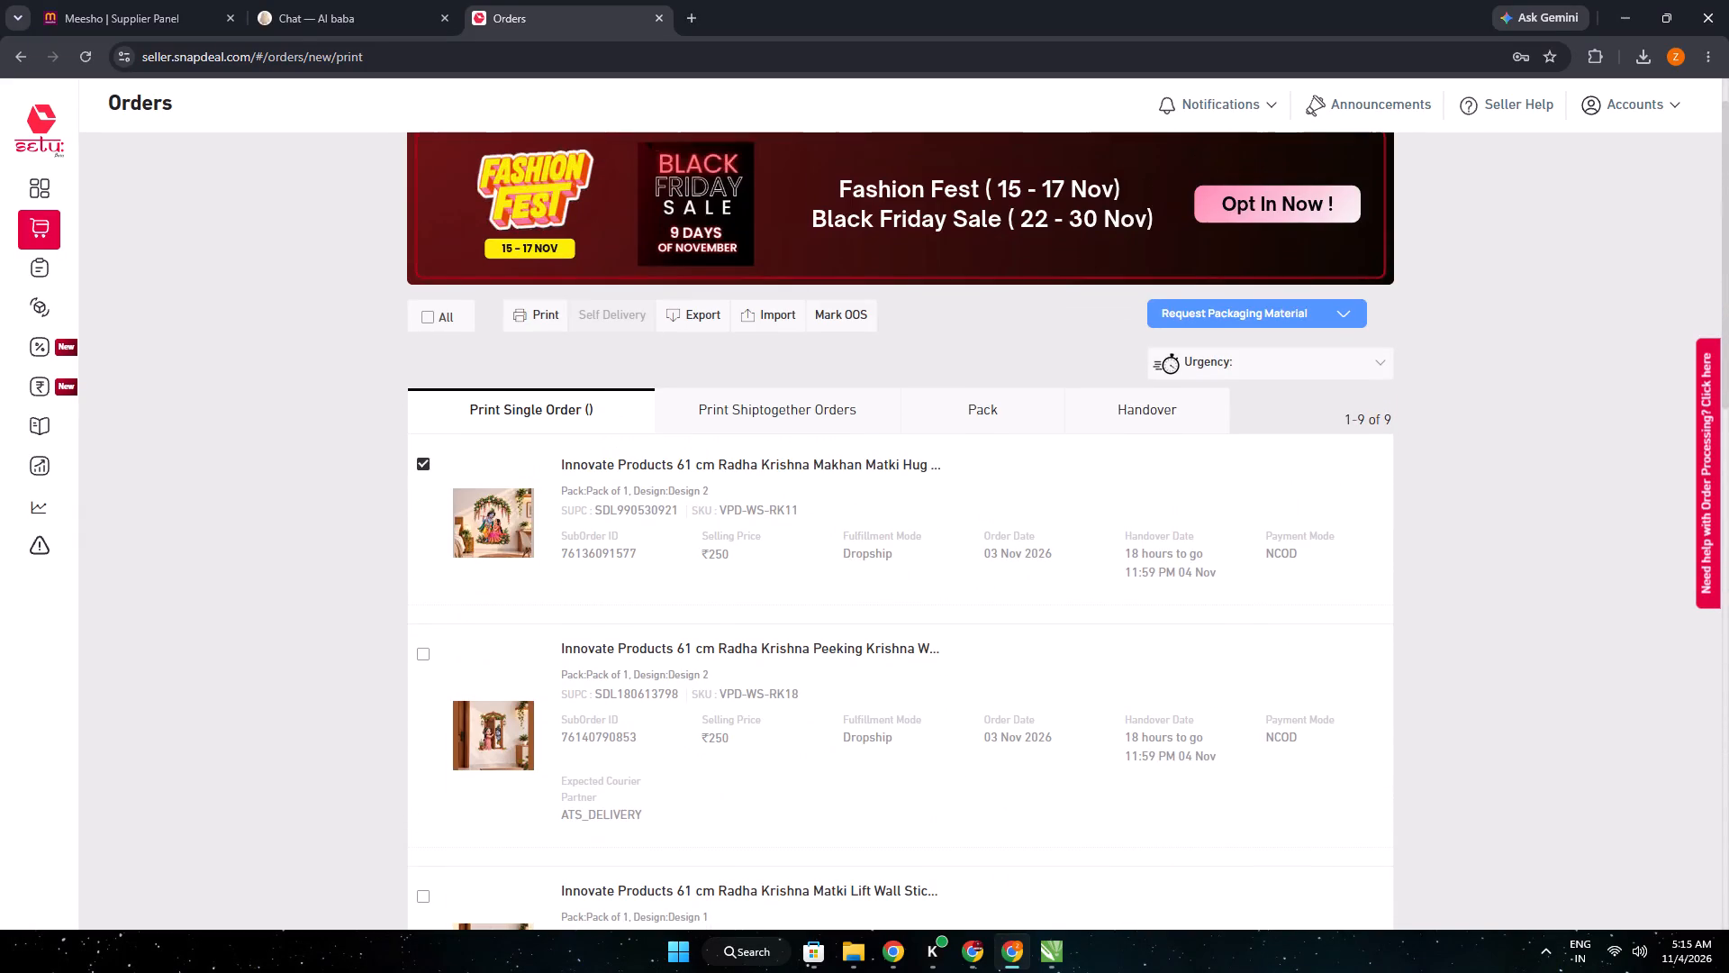
{"action": "scroll", "coordinate": [376, 507], "scroll_direction": "down", "scroll_amount": 5}
{"action": "left_click", "coordinate": [416, 432]}
{"action": "left_click", "coordinate": [426, 447]}
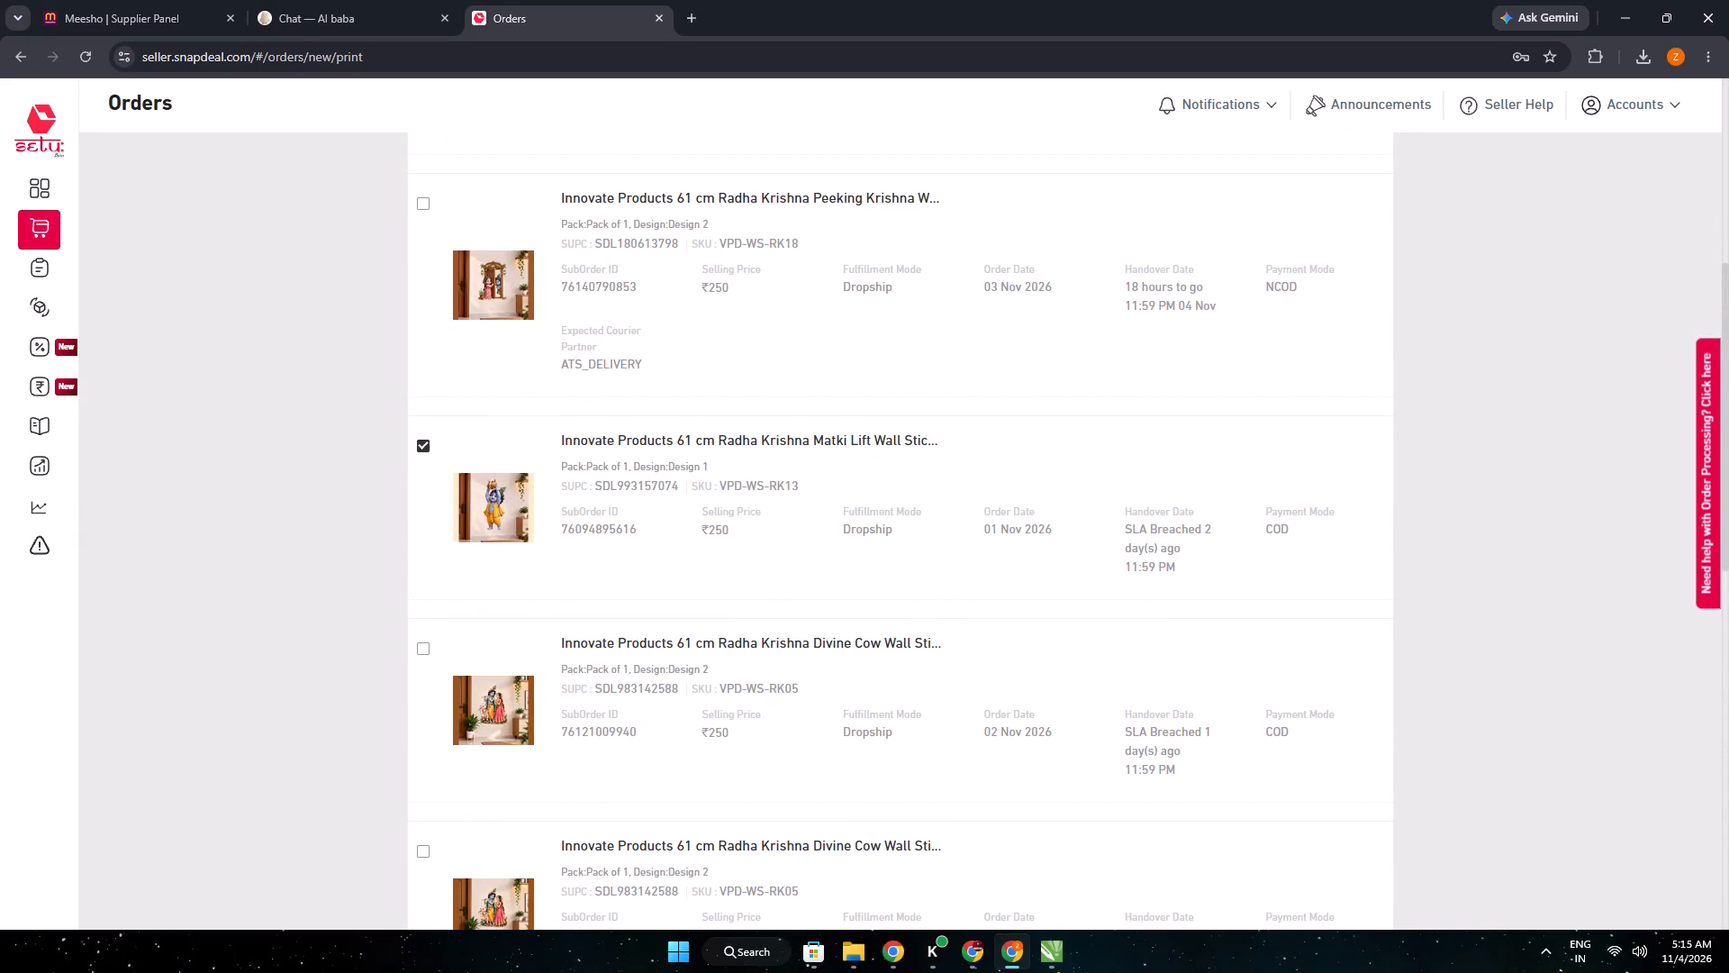
{"action": "left_click", "coordinate": [420, 651]}
{"action": "scroll", "coordinate": [584, 664], "scroll_direction": "down", "scroll_amount": 4}
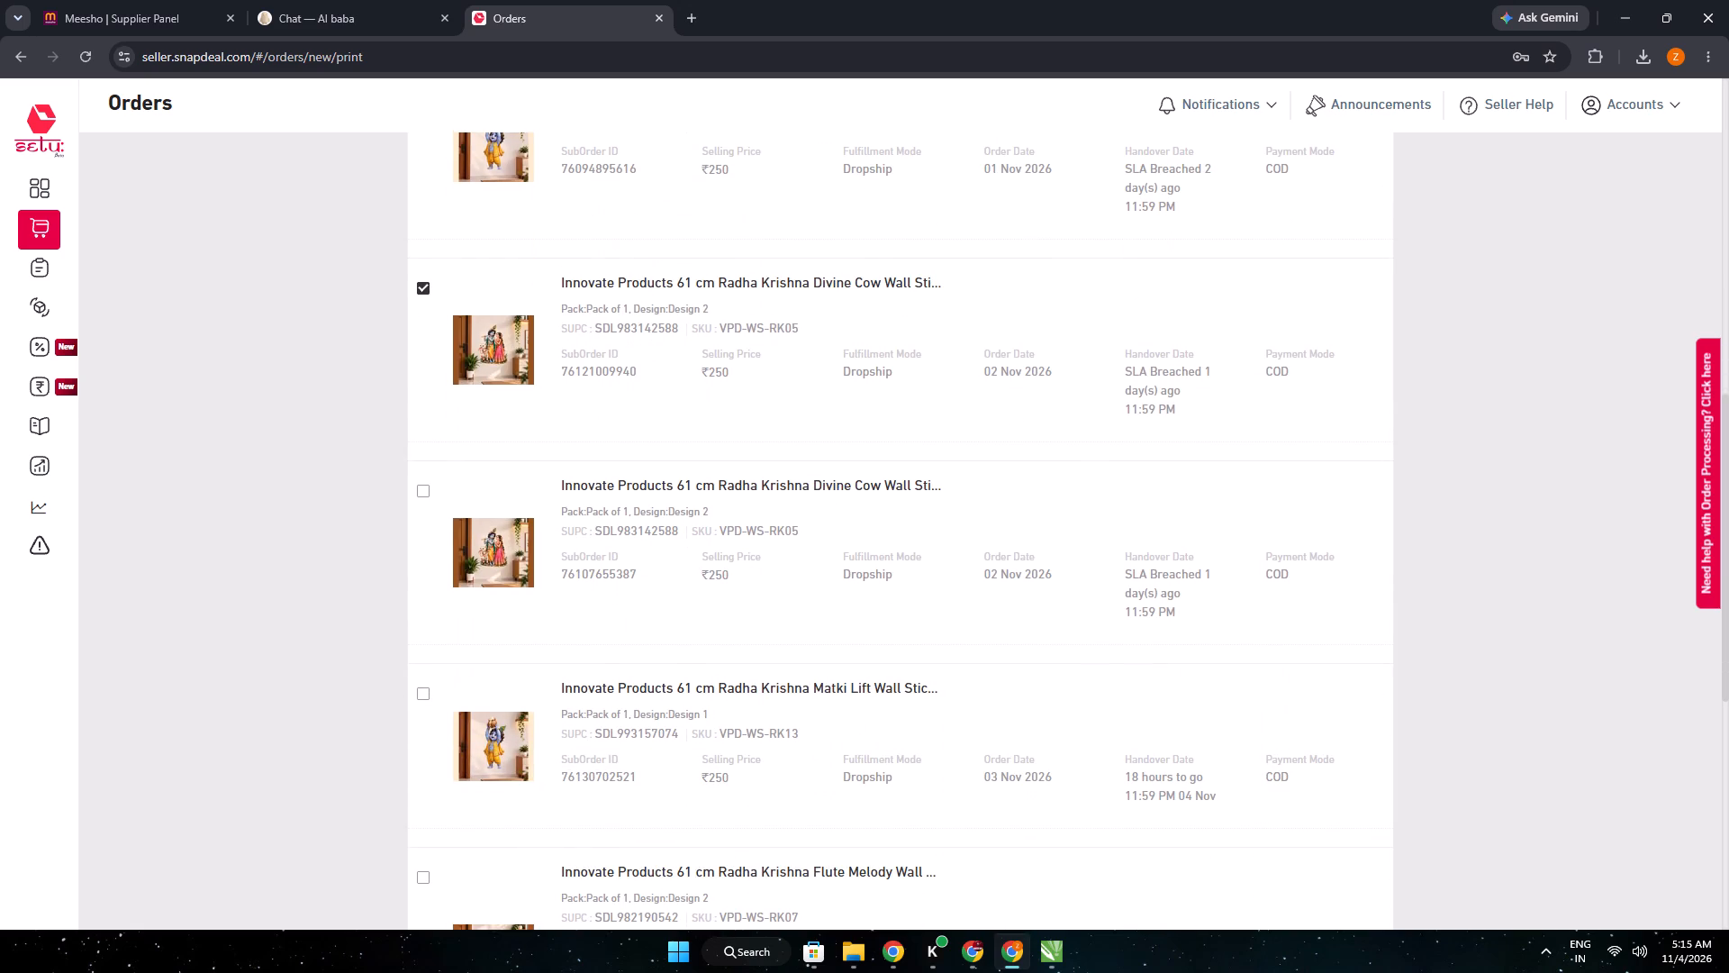
{"action": "left_click", "coordinate": [421, 497]}
{"action": "scroll", "coordinate": [660, 628], "scroll_direction": "down", "scroll_amount": 2}
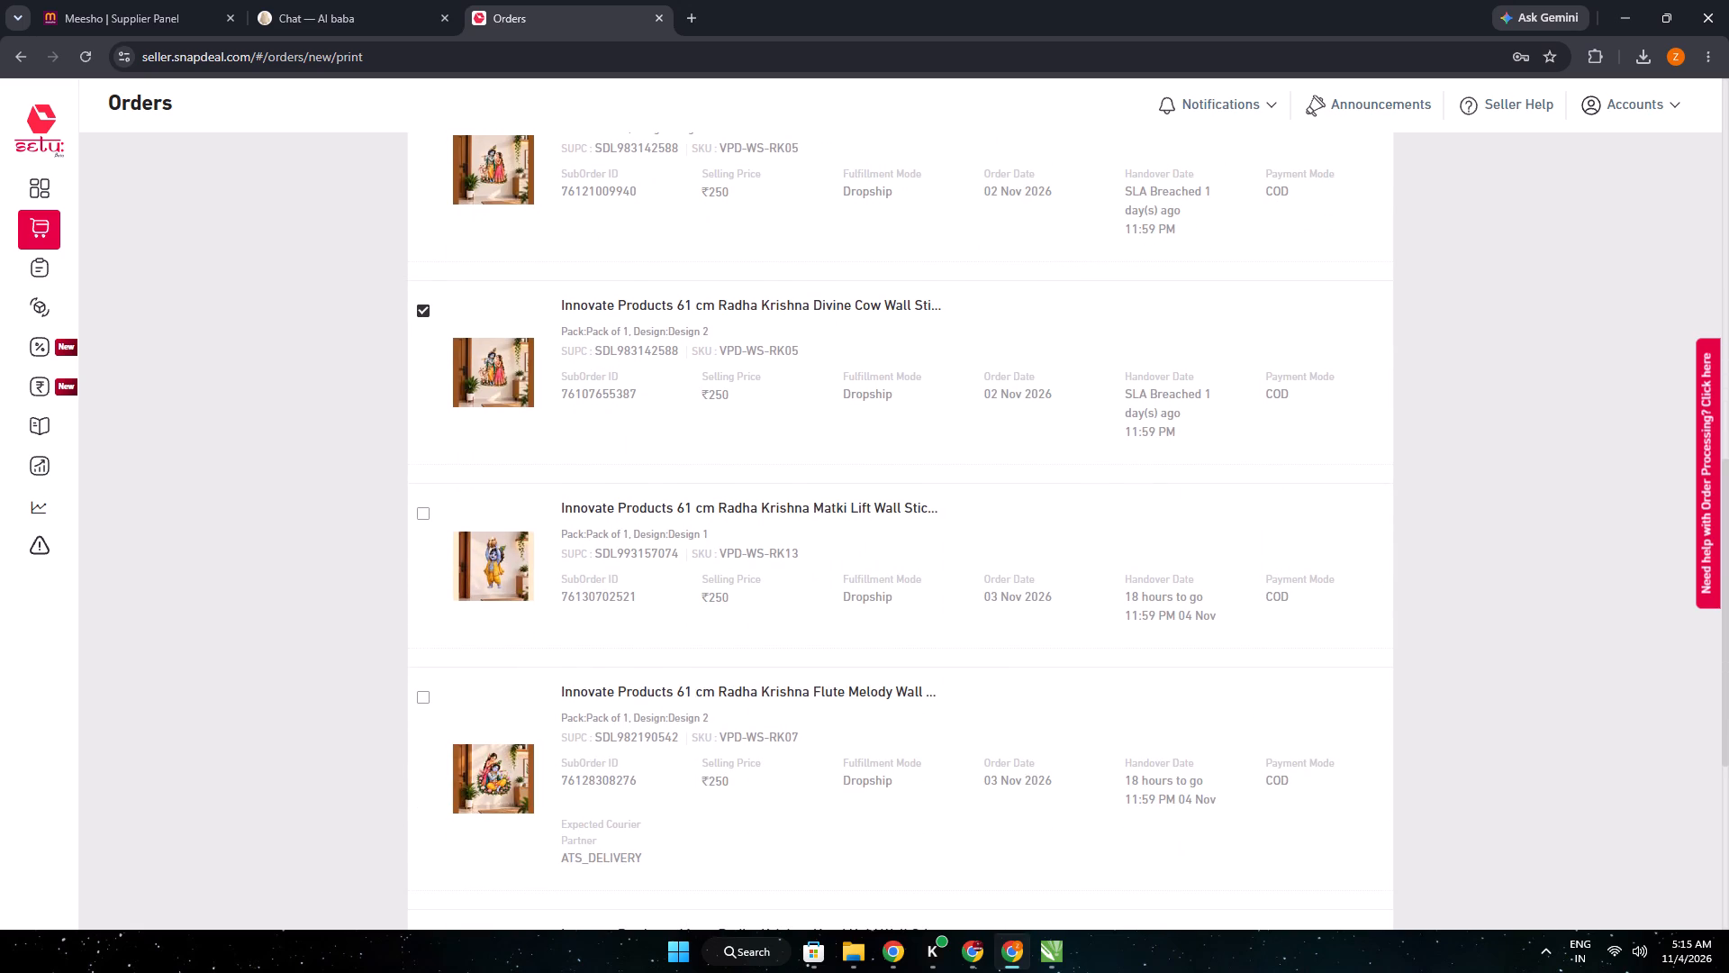
{"action": "left_click", "coordinate": [422, 518]}
{"action": "scroll", "coordinate": [505, 619], "scroll_direction": "down", "scroll_amount": 4}
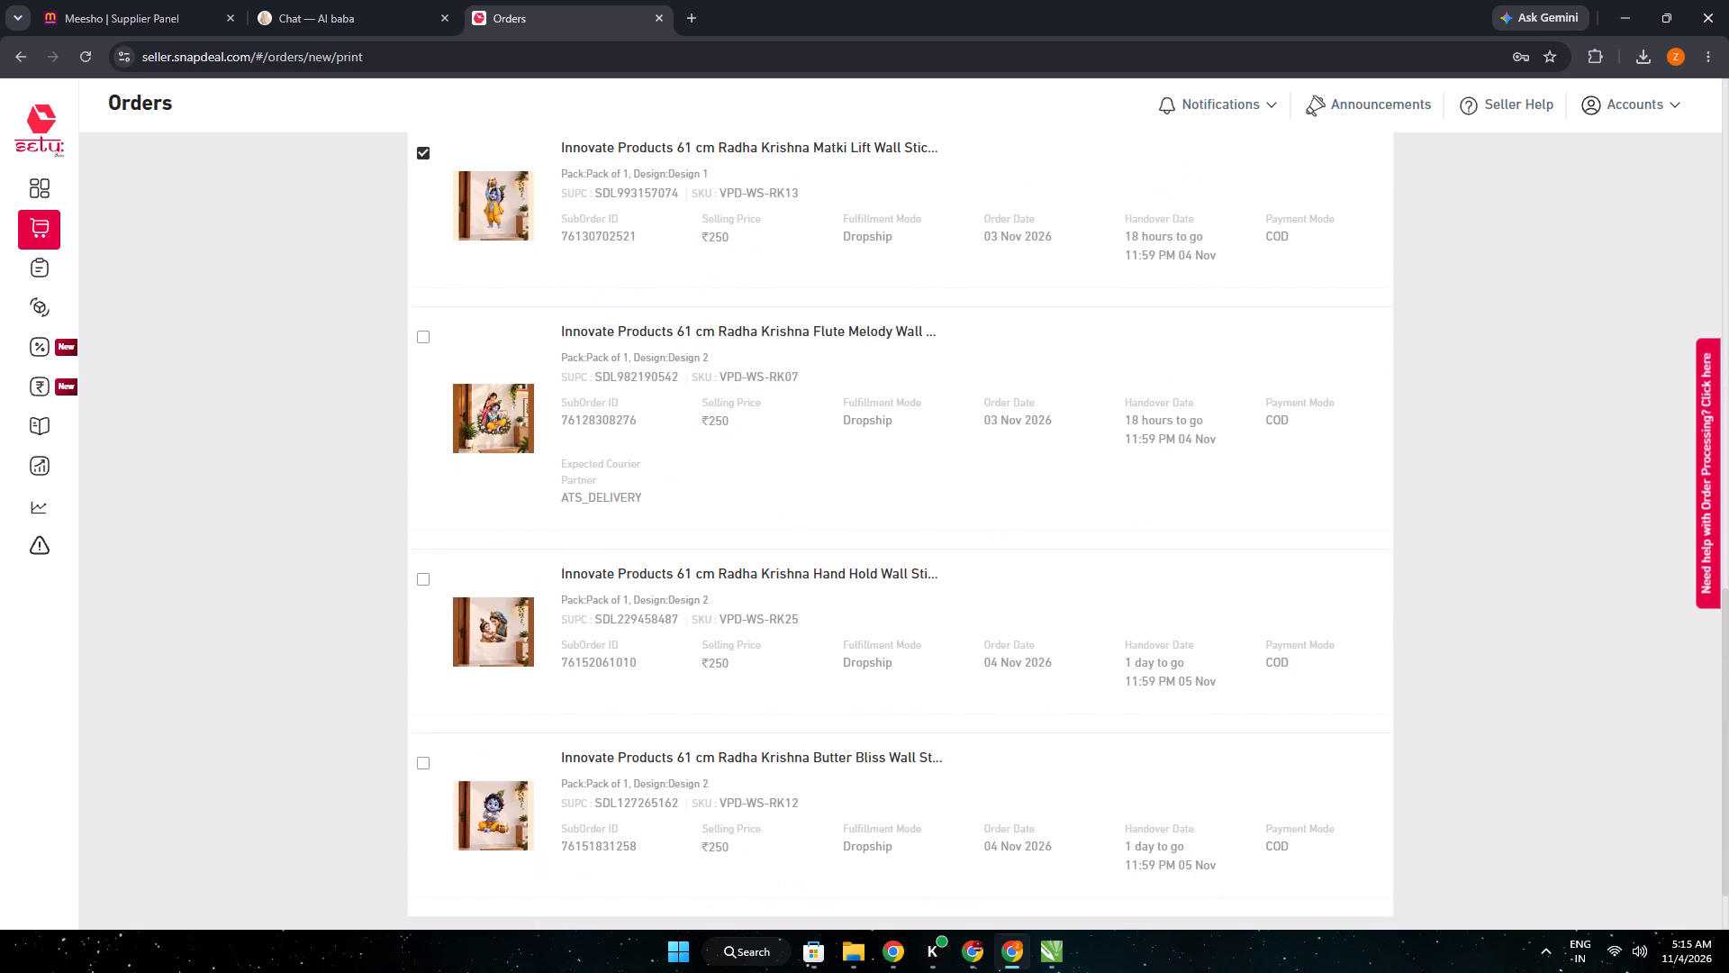
{"action": "scroll", "coordinate": [578, 582], "scroll_direction": "up", "scroll_amount": 8}
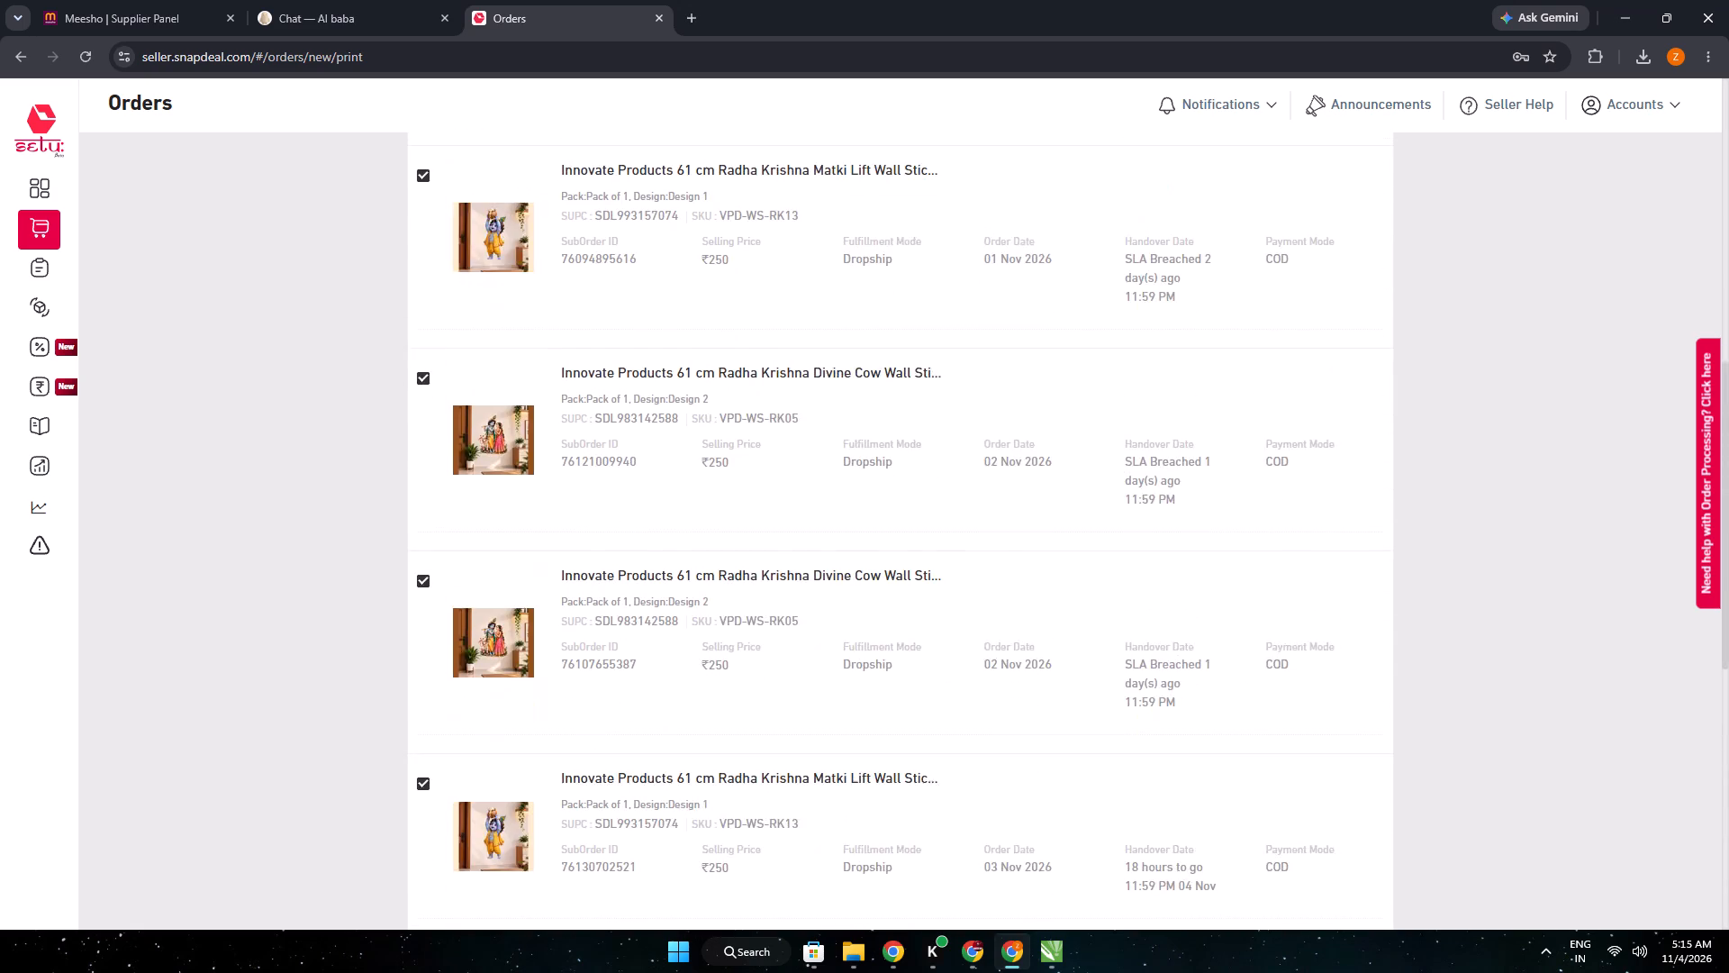
{"action": "scroll", "coordinate": [637, 541], "scroll_direction": "up", "scroll_amount": 1}
{"action": "scroll", "coordinate": [702, 606], "scroll_direction": "up", "scroll_amount": 5}
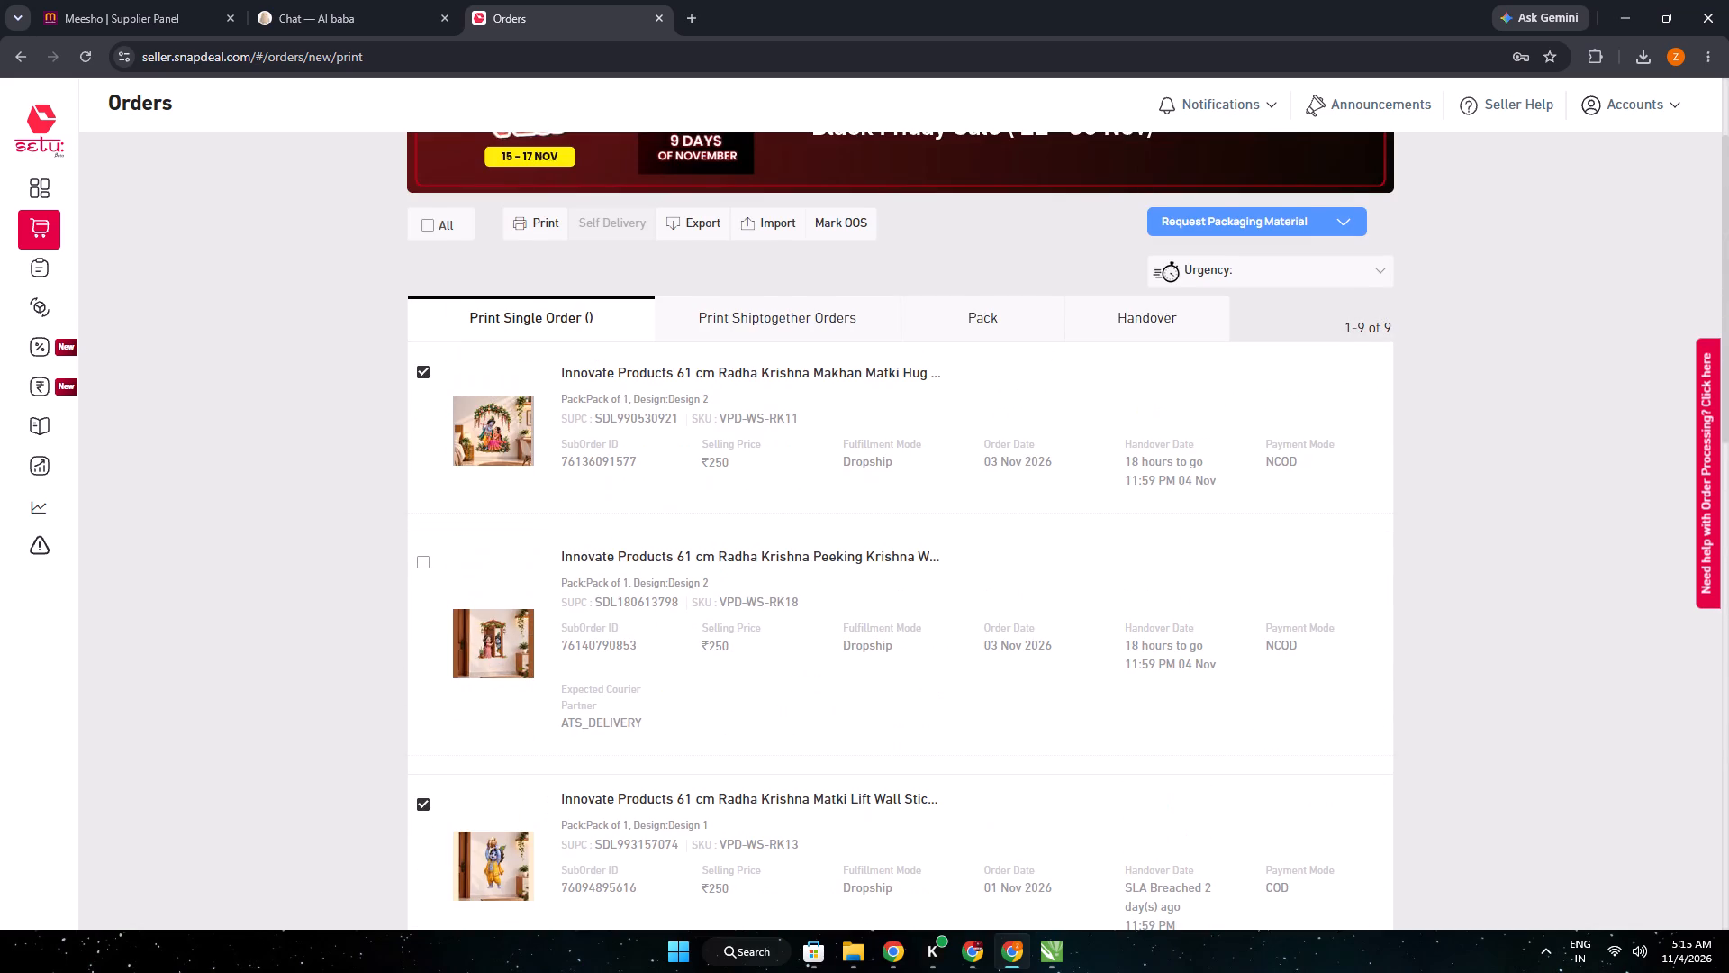
{"action": "left_click", "coordinate": [544, 223]}
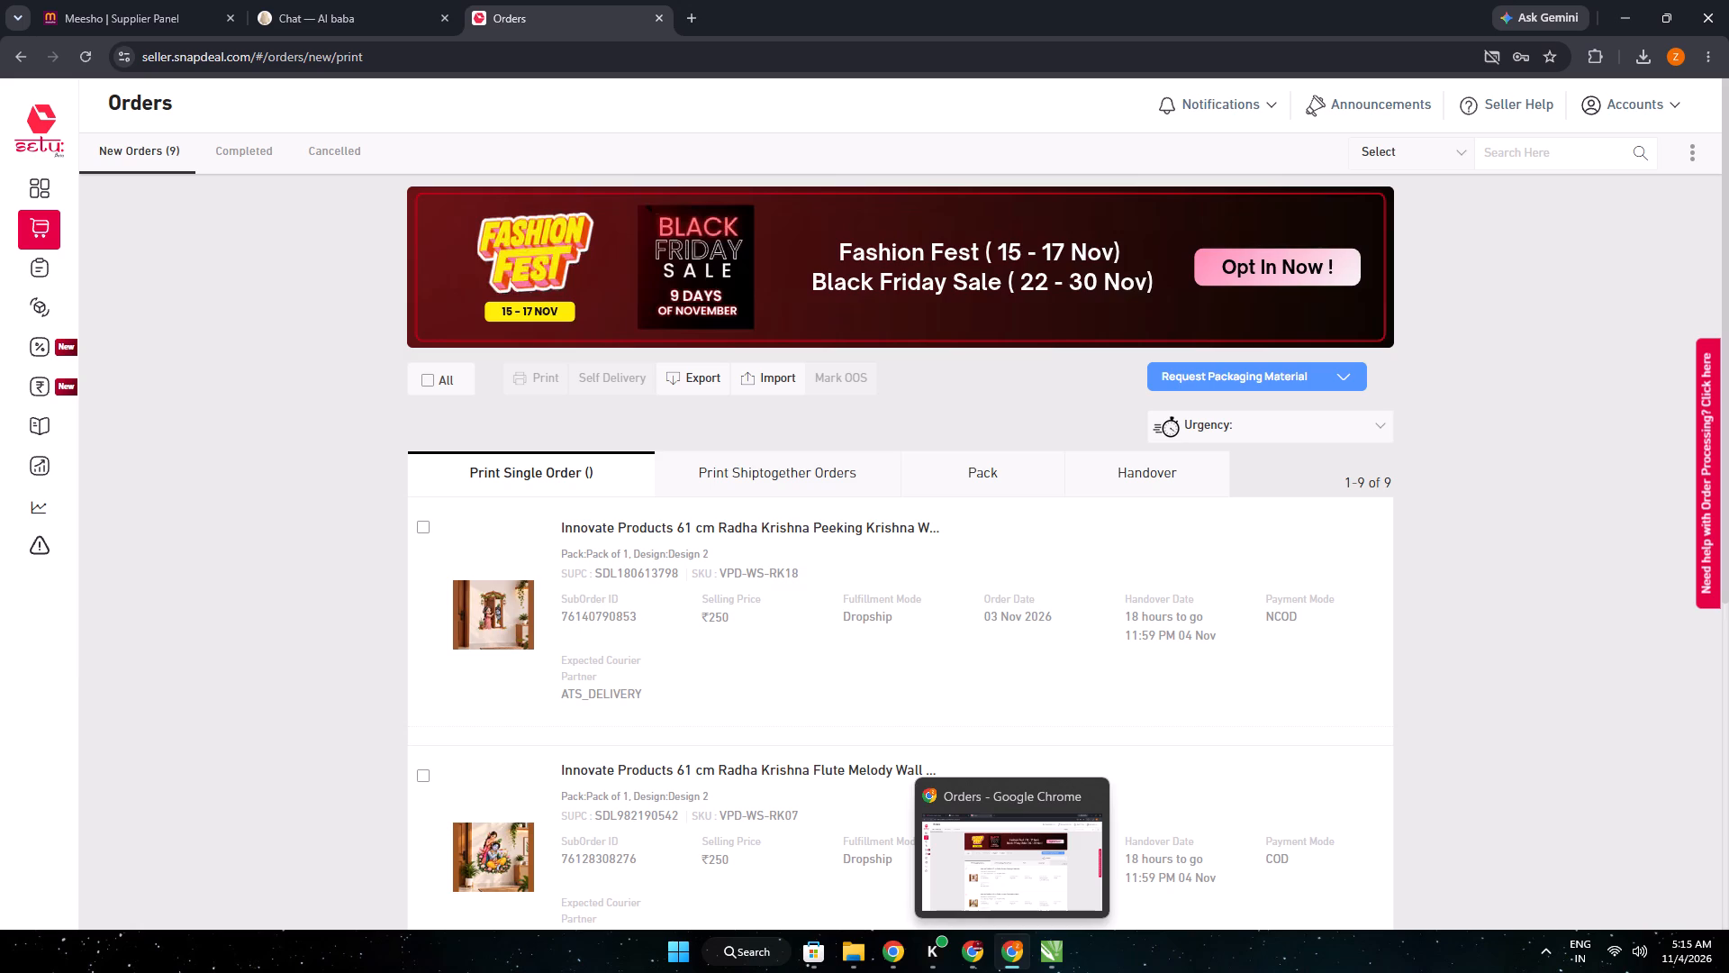
Open the six Sub_Order_Labels PDFs from yesterday in the Downloads folder one by one and examine their shipping labels.
{"action": "left_click", "coordinate": [861, 960]}
{"action": "scroll", "coordinate": [854, 749], "scroll_direction": "down", "scroll_amount": 2}
{"action": "scroll", "coordinate": [861, 681], "scroll_direction": "up", "scroll_amount": 1}
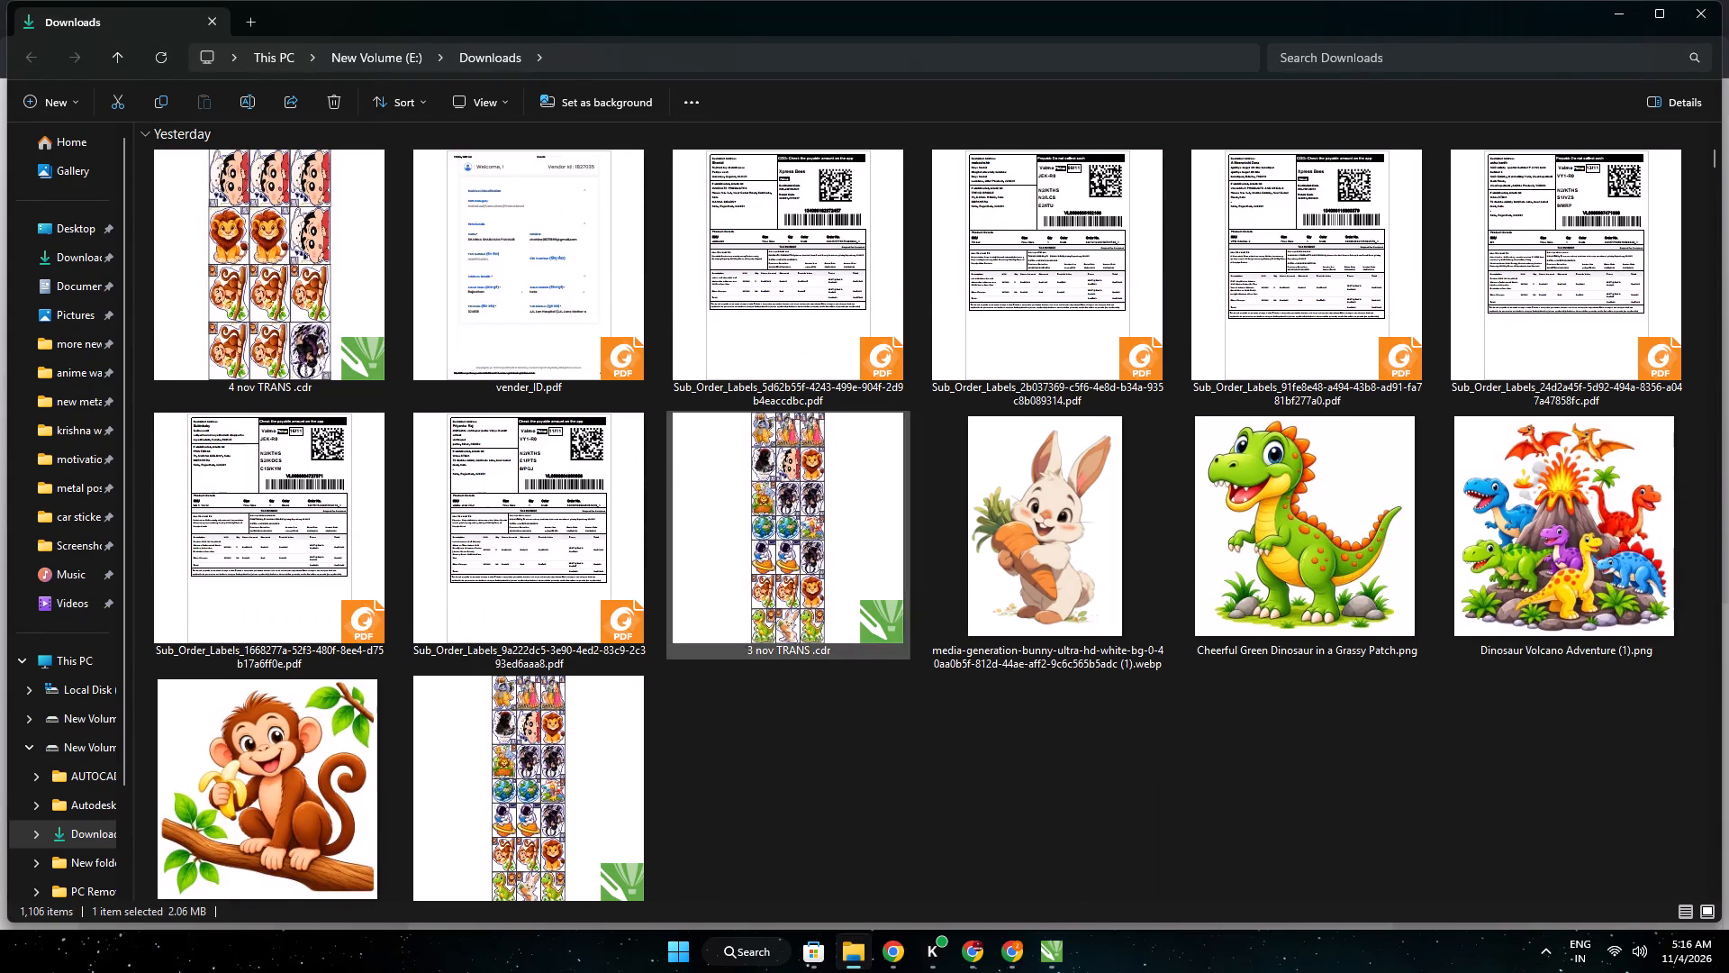
{"action": "triple_click", "coordinate": [792, 326]}
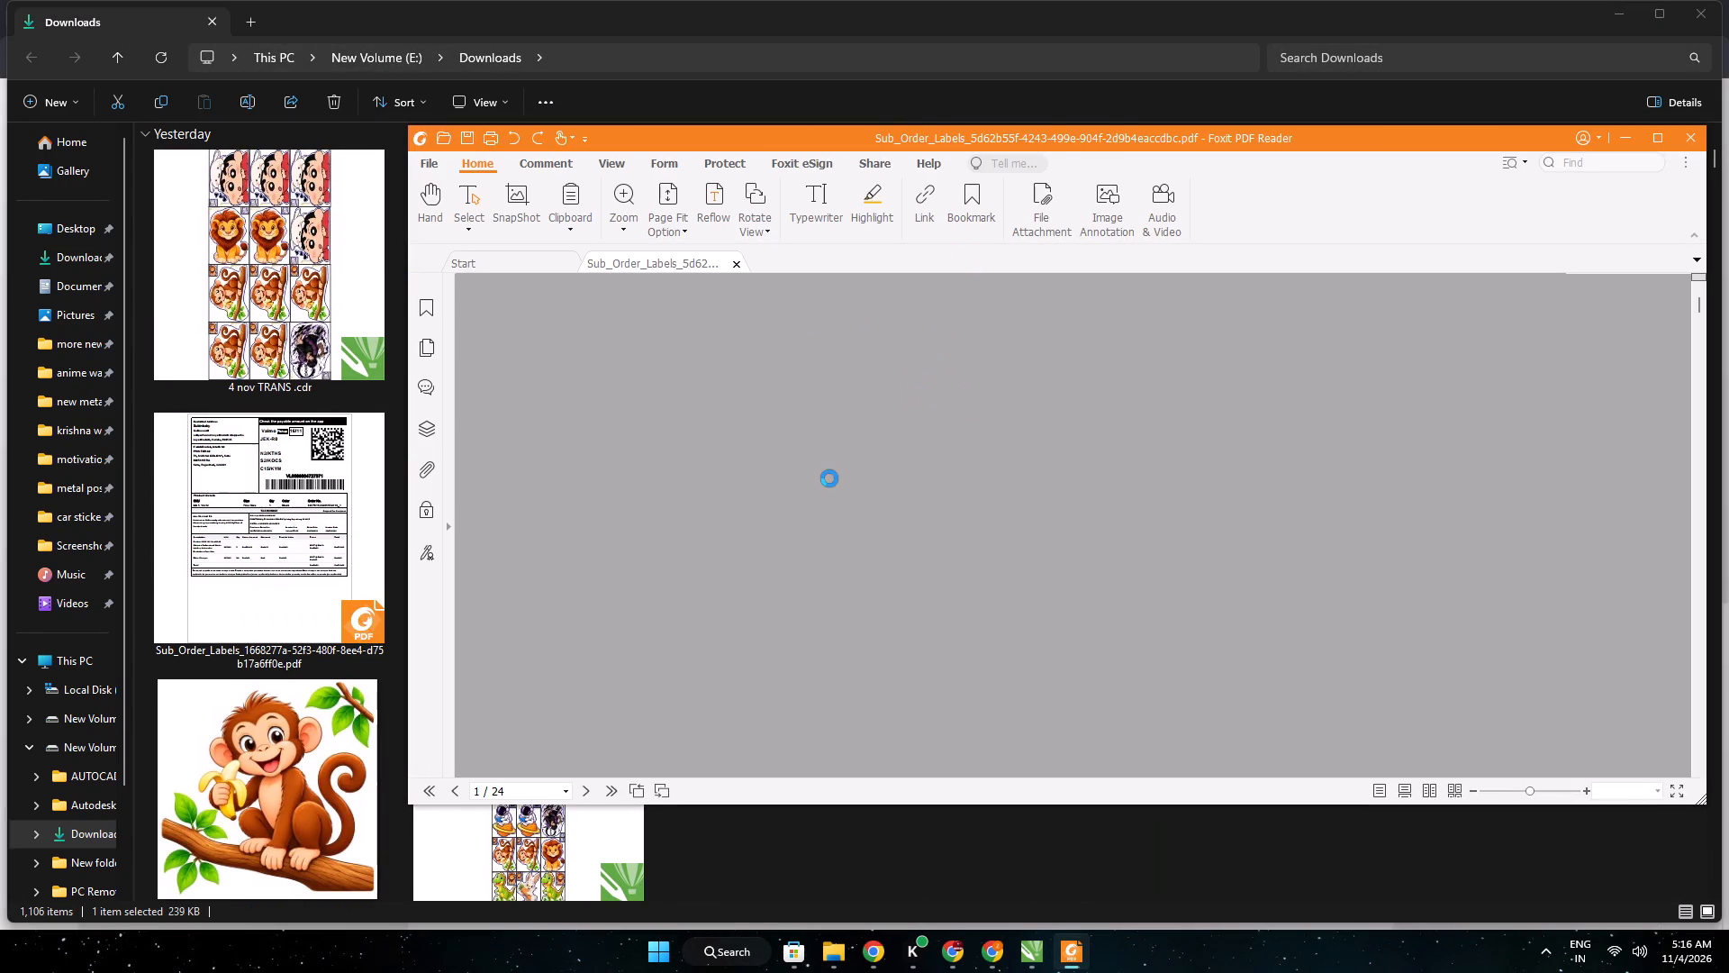
{"action": "left_click", "coordinate": [1622, 141]}
{"action": "double_click", "coordinate": [1622, 141]}
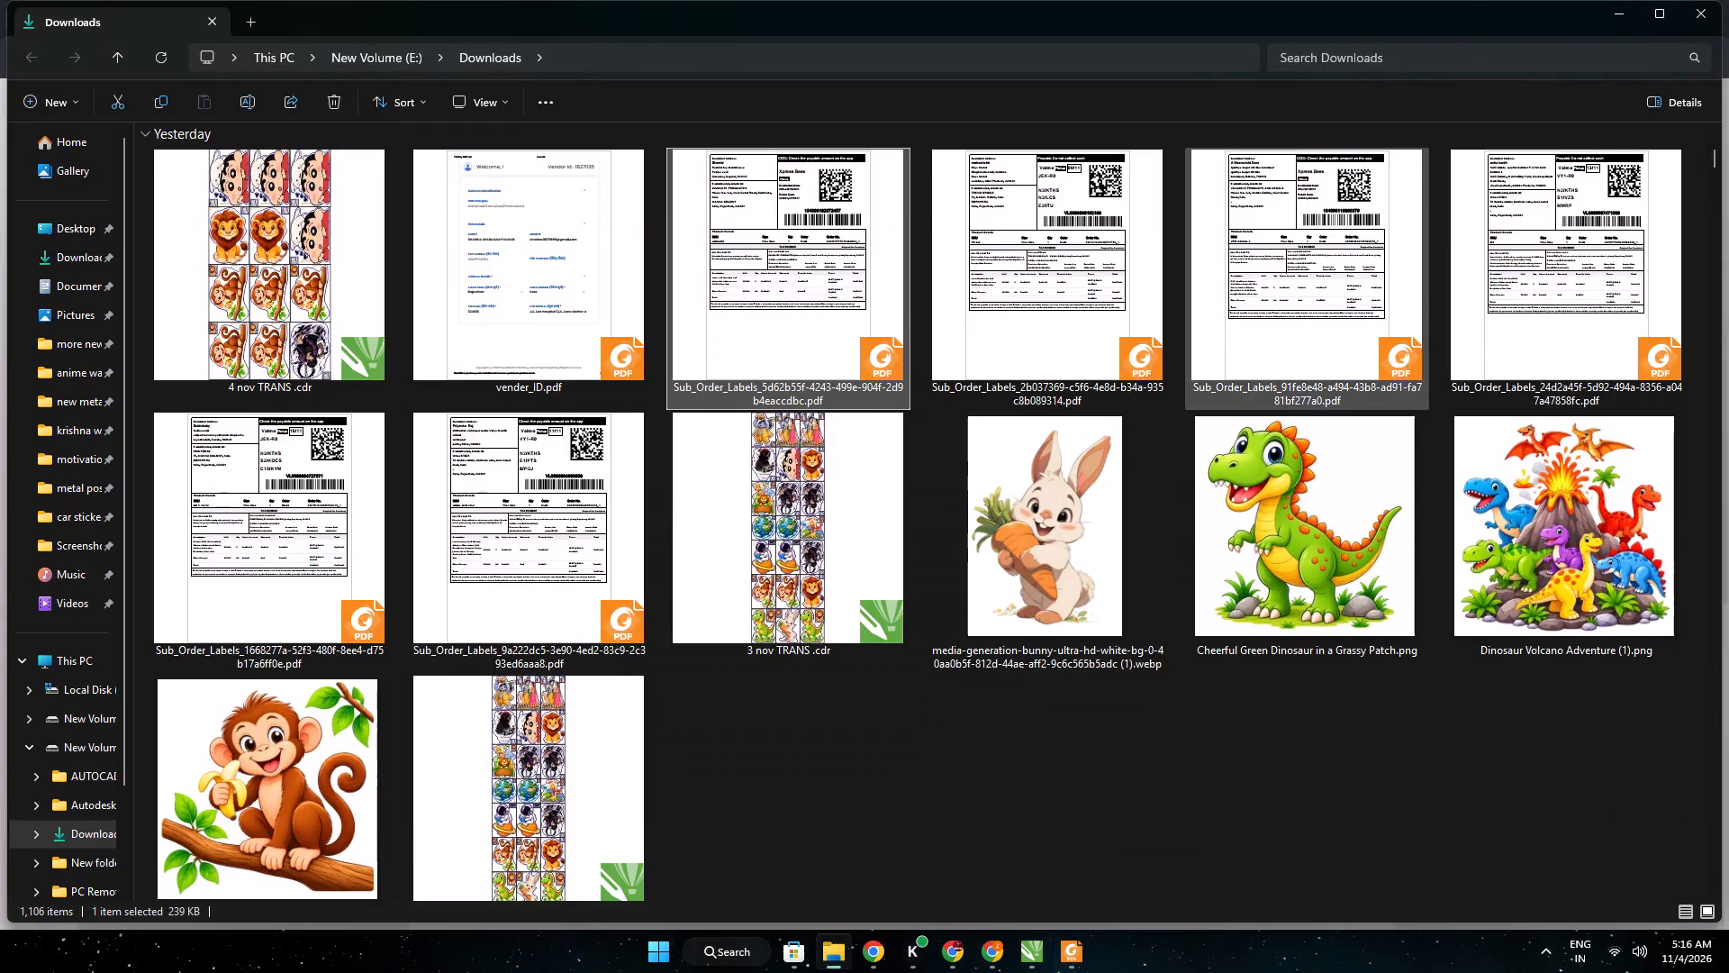
{"action": "double_click", "coordinate": [1103, 265]}
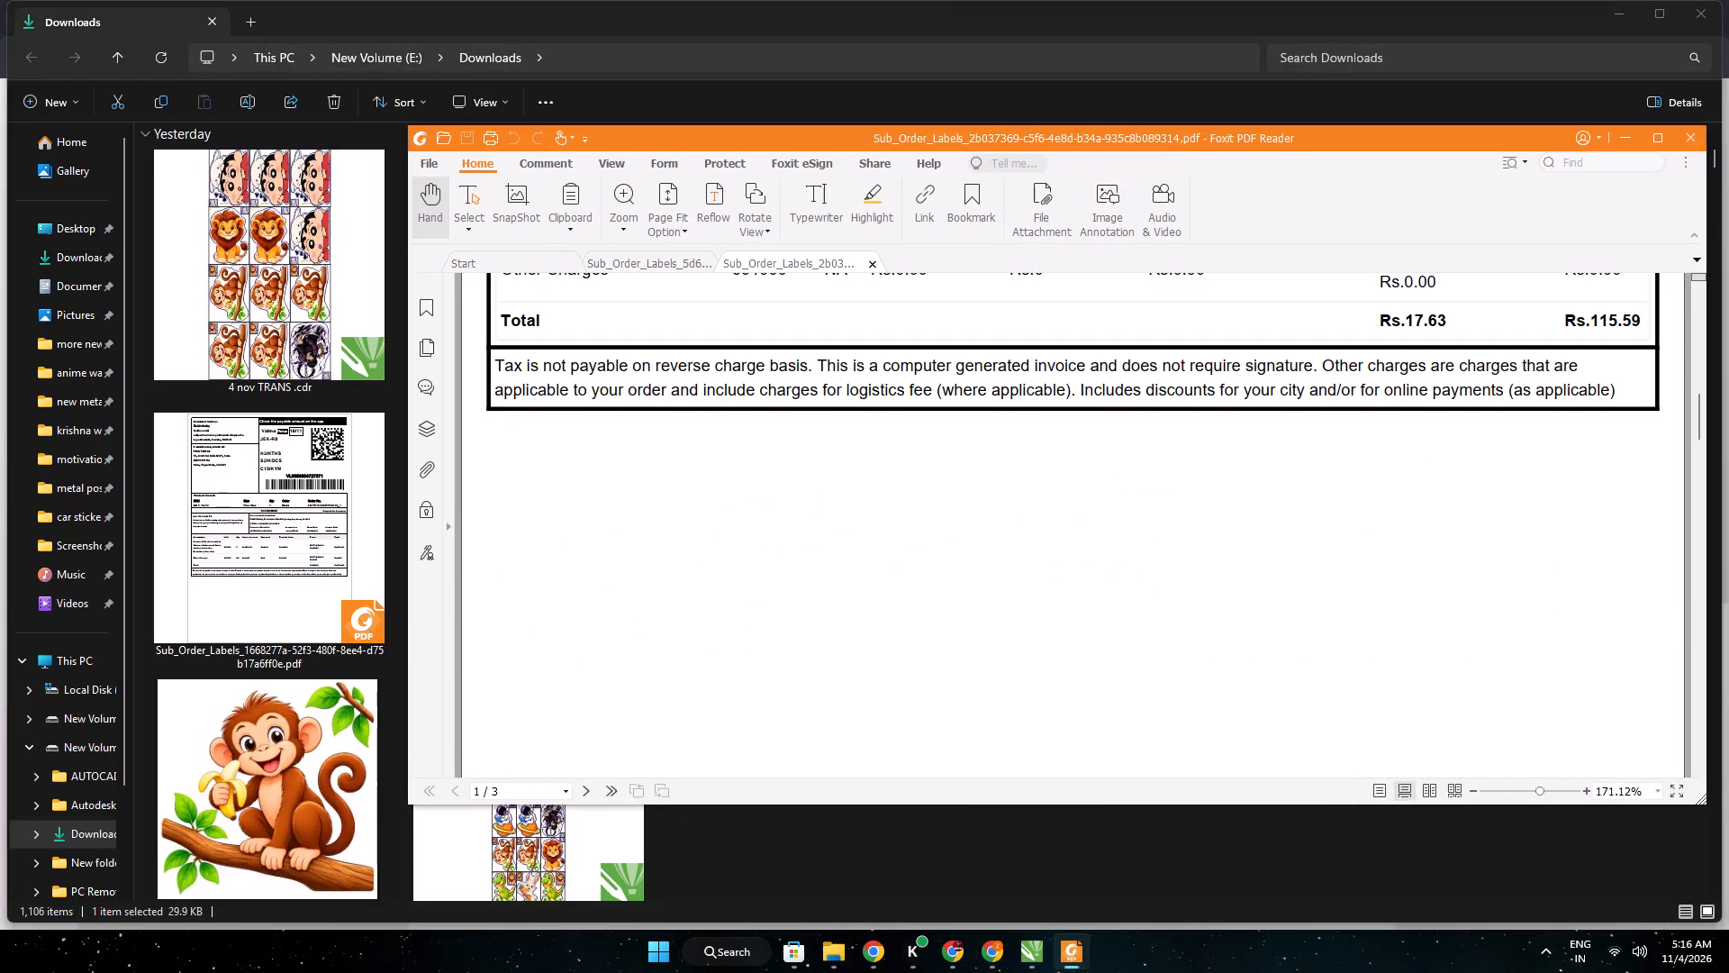
{"action": "scroll", "coordinate": [1443, 355], "scroll_direction": "up", "scroll_amount": 16}
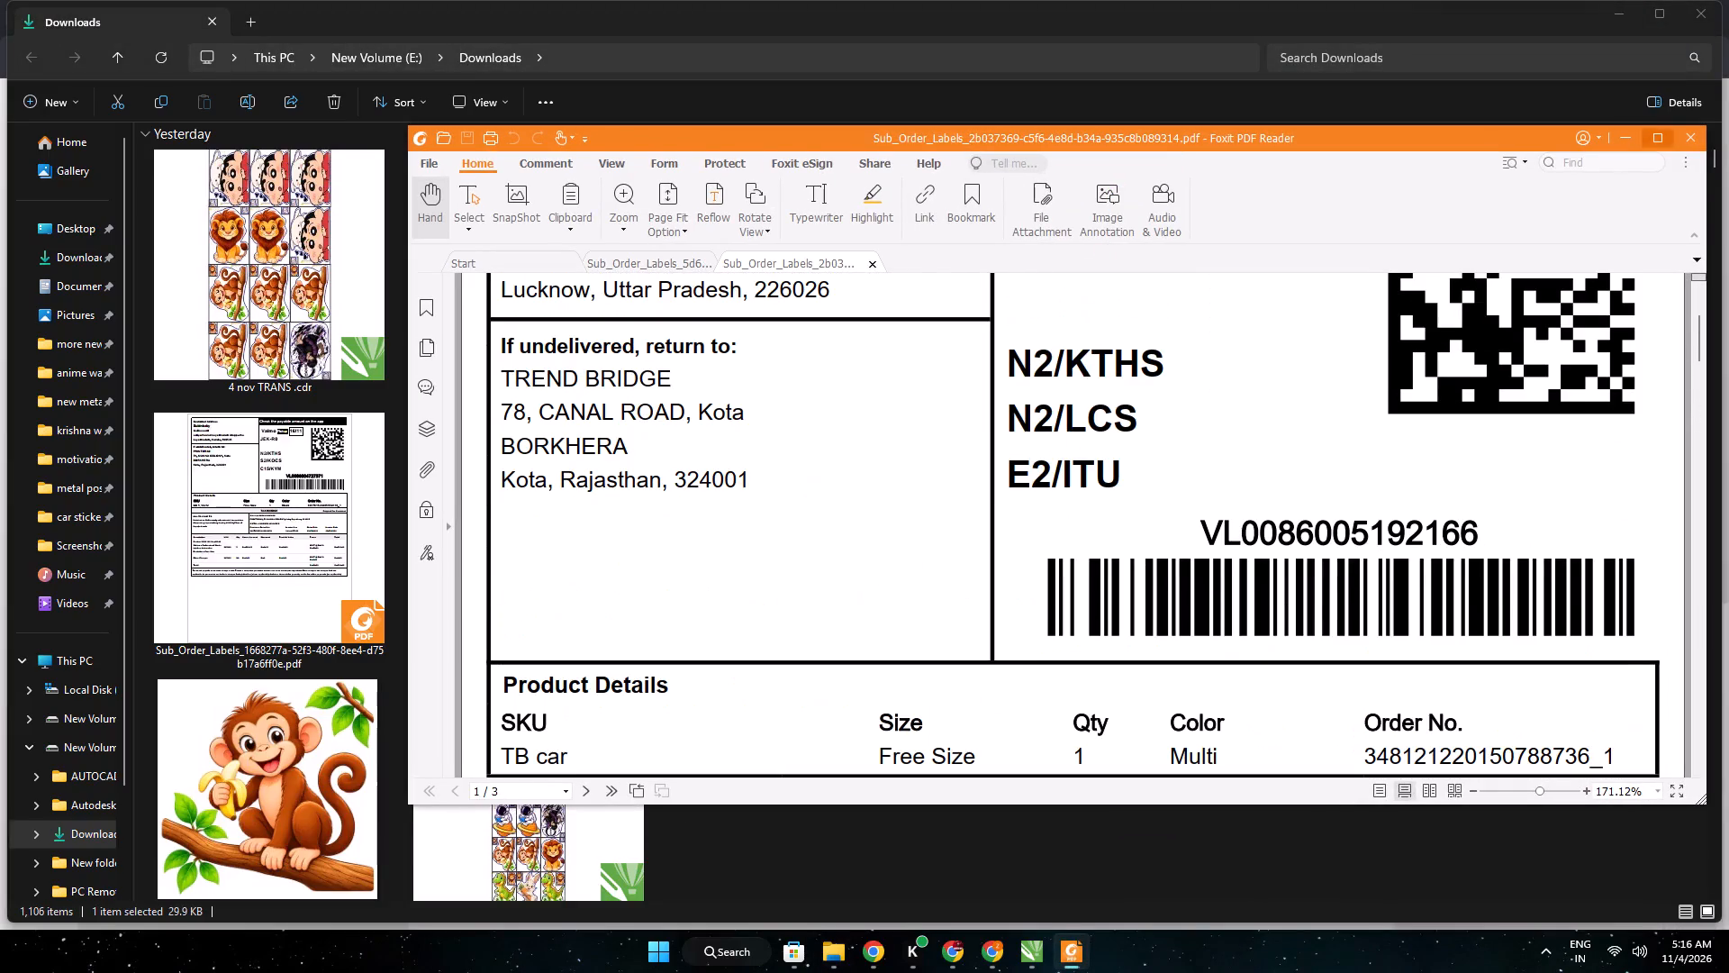
{"action": "left_click", "coordinate": [1639, 146]}
{"action": "left_click", "coordinate": [1598, 268]}
{"action": "double_click", "coordinate": [1386, 294]}
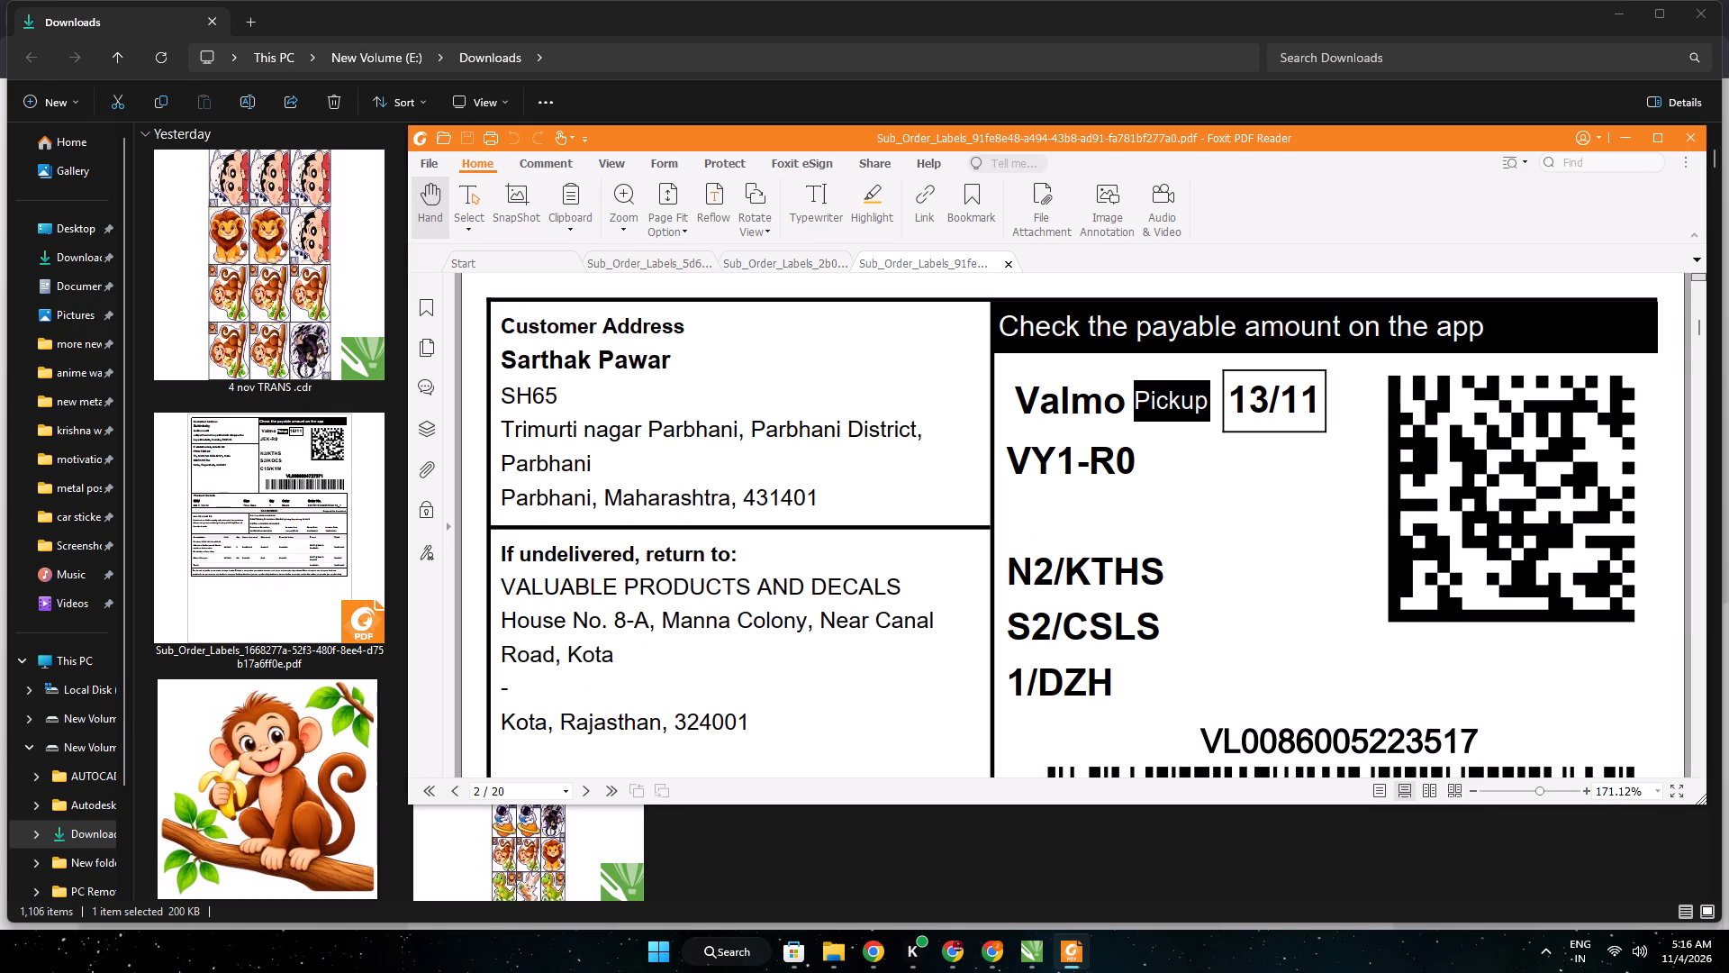
{"action": "left_click", "coordinate": [1628, 130]}
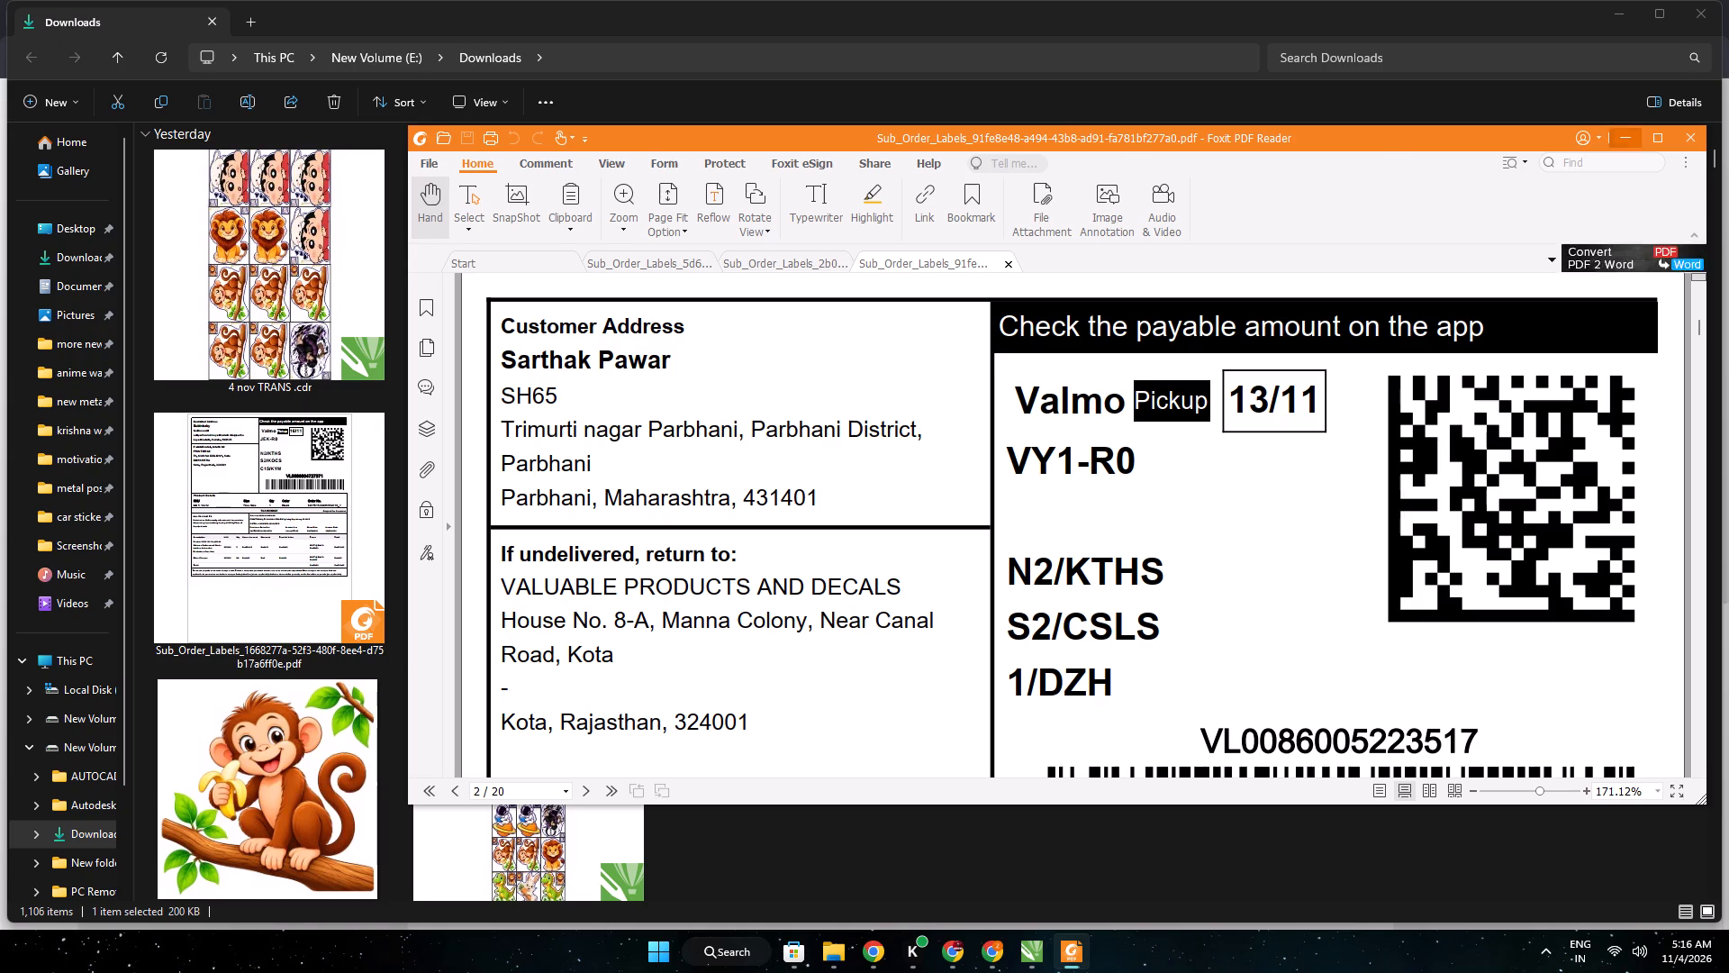
{"action": "double_click", "coordinate": [1584, 305]}
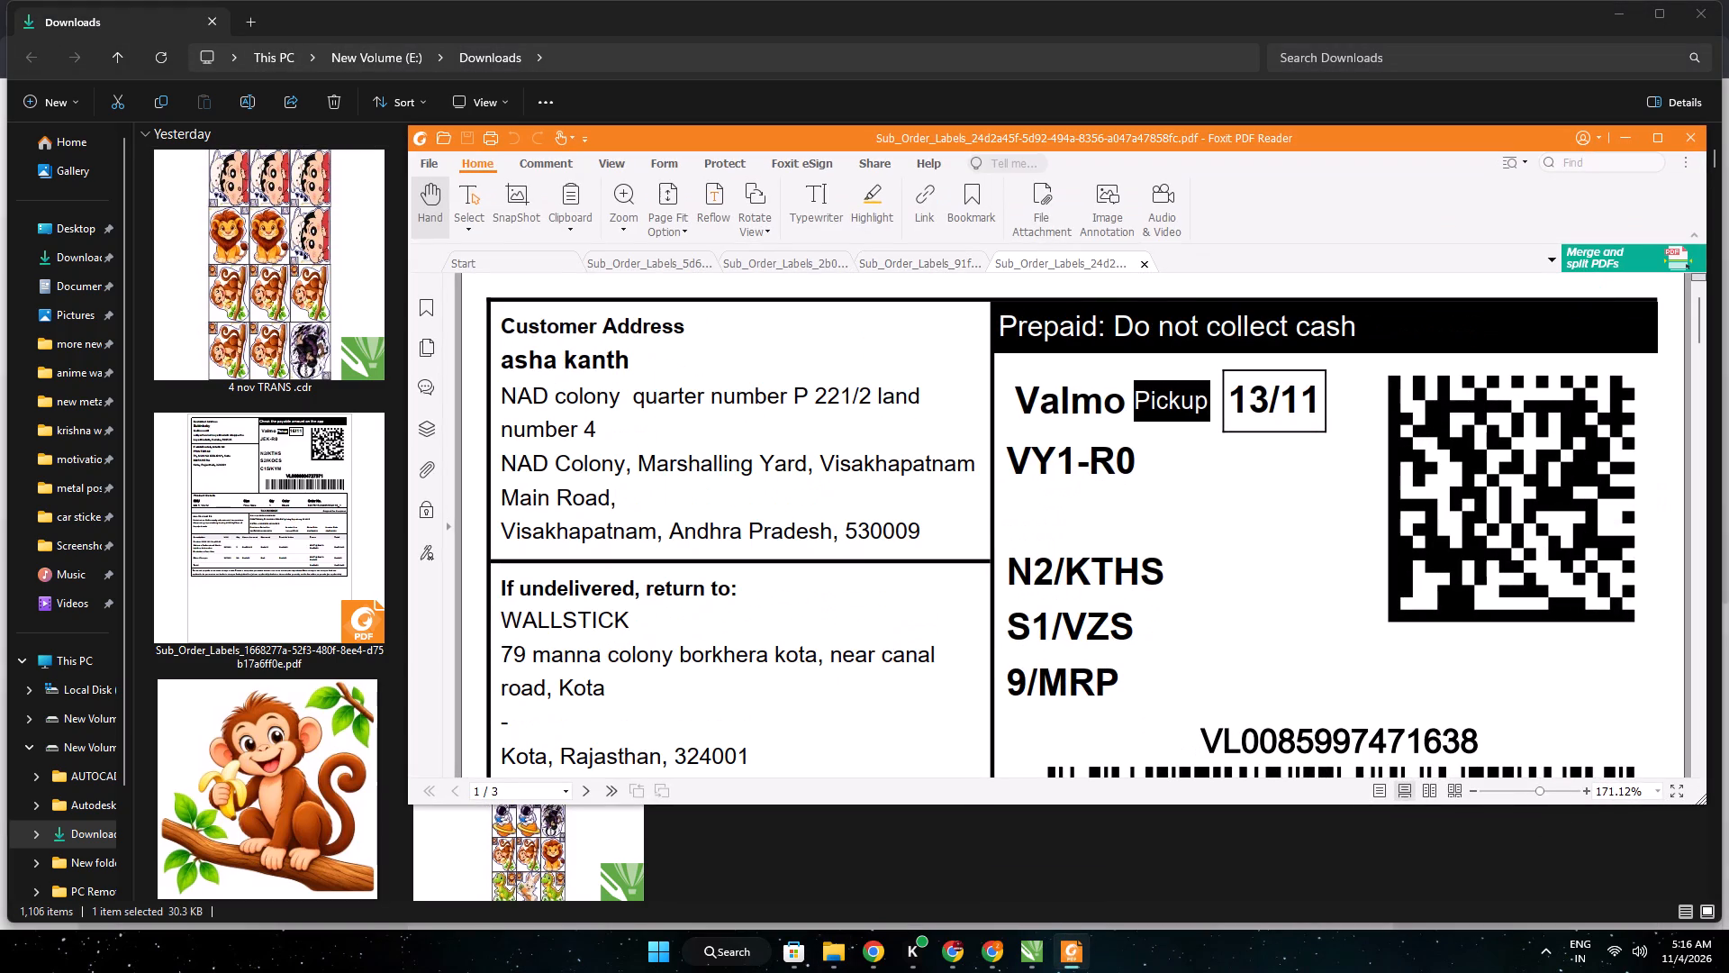
{"action": "left_click", "coordinate": [1619, 143]}
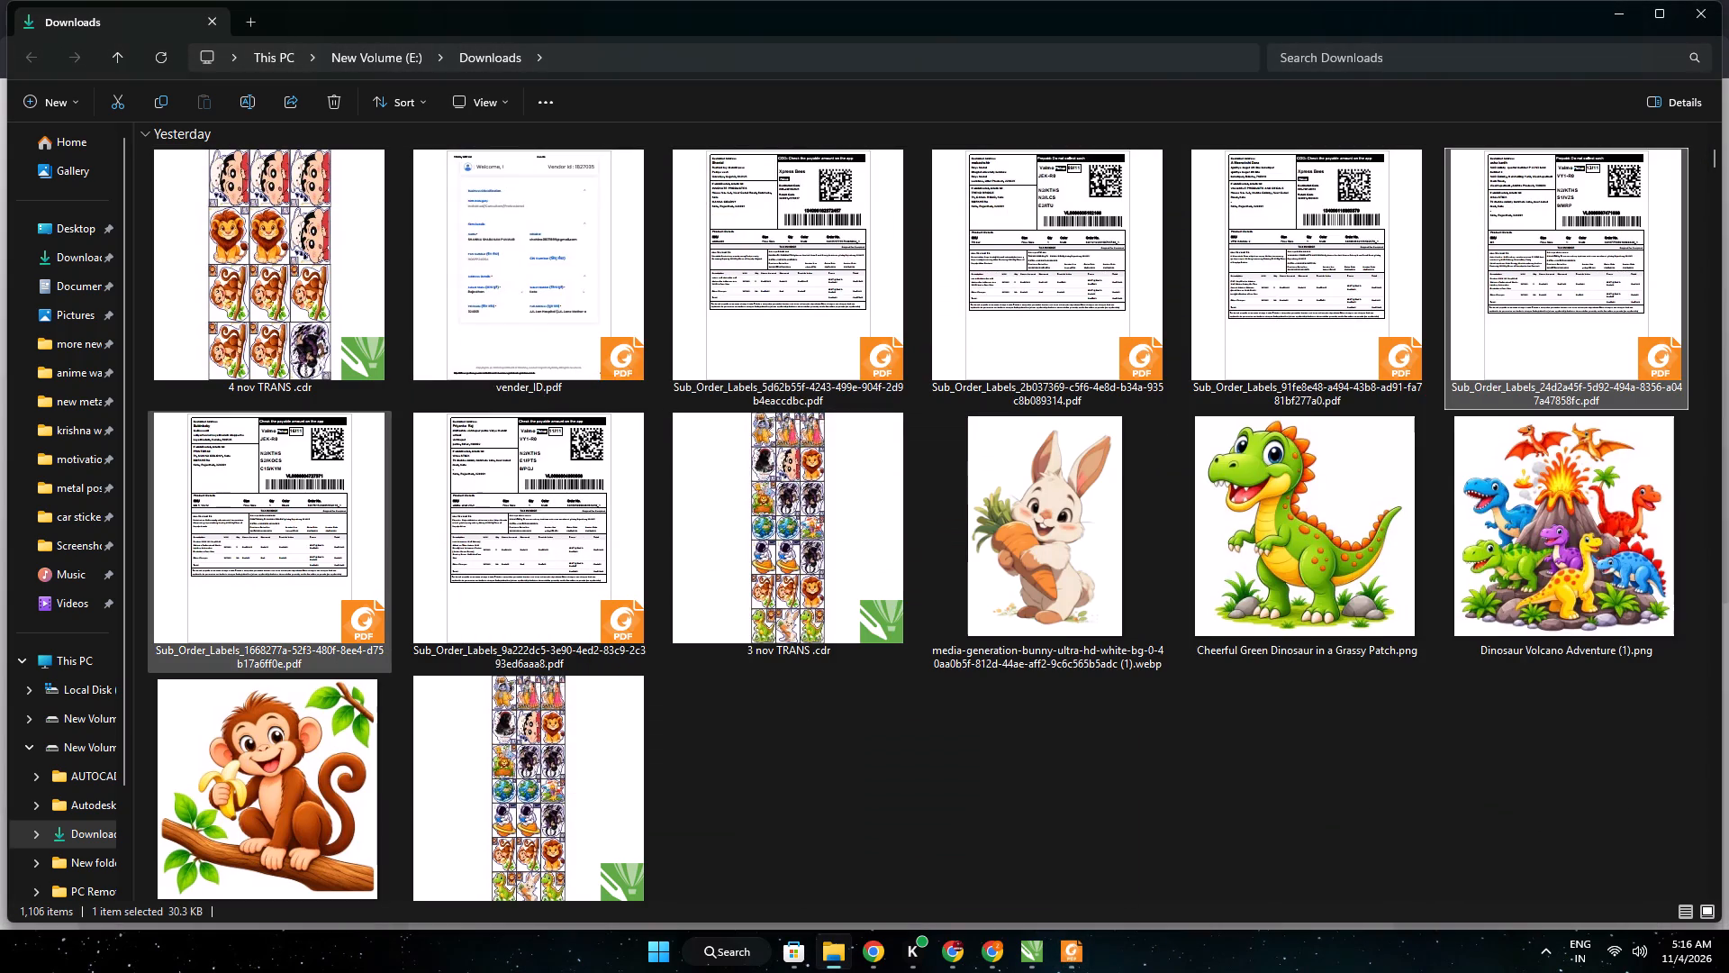
{"action": "double_click", "coordinate": [232, 546]}
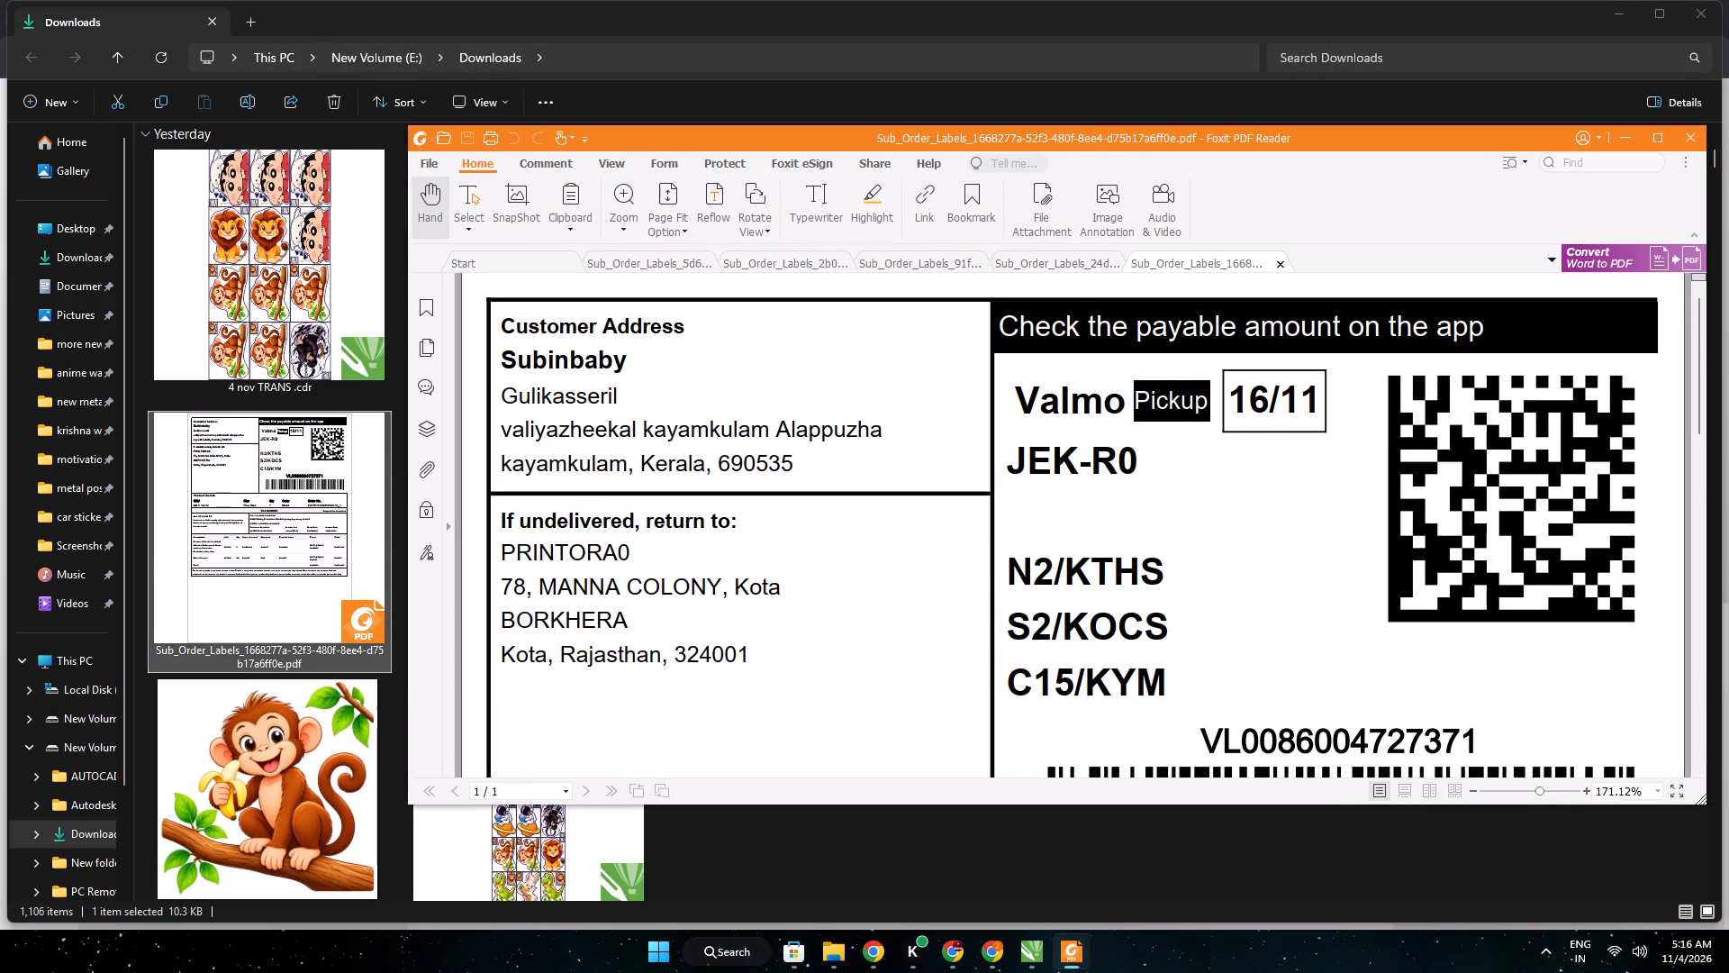
{"action": "left_click", "coordinate": [1637, 141]}
{"action": "left_click", "coordinate": [534, 561]}
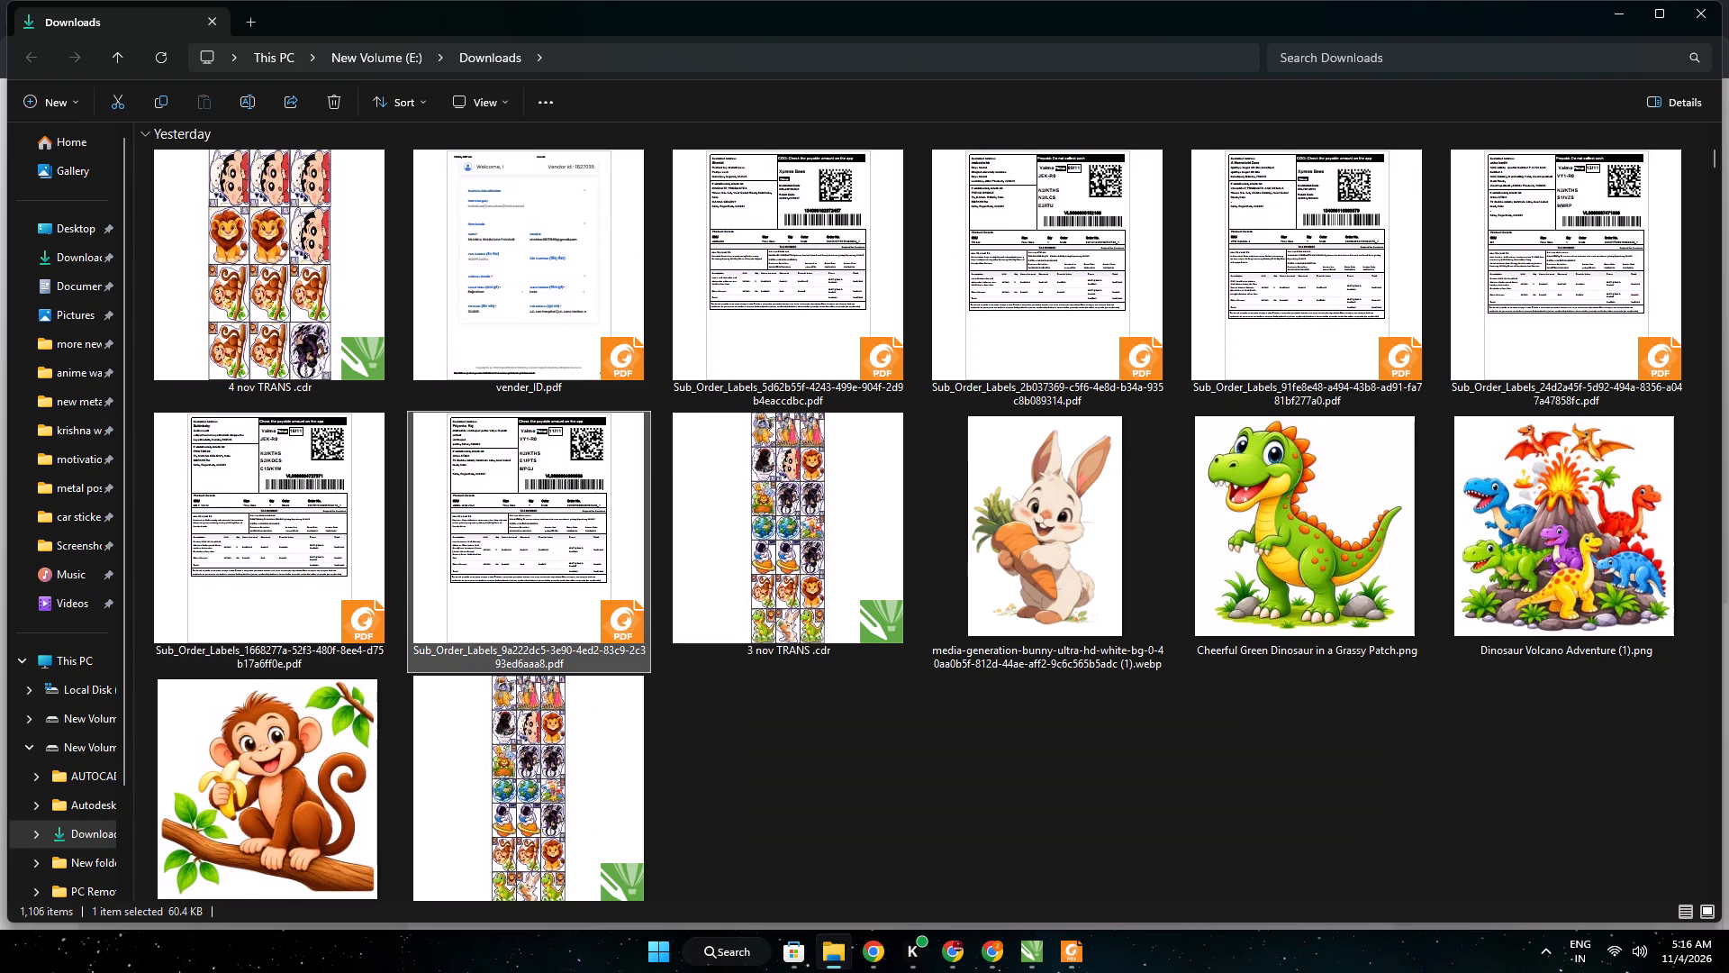
{"action": "double_click", "coordinate": [535, 560]}
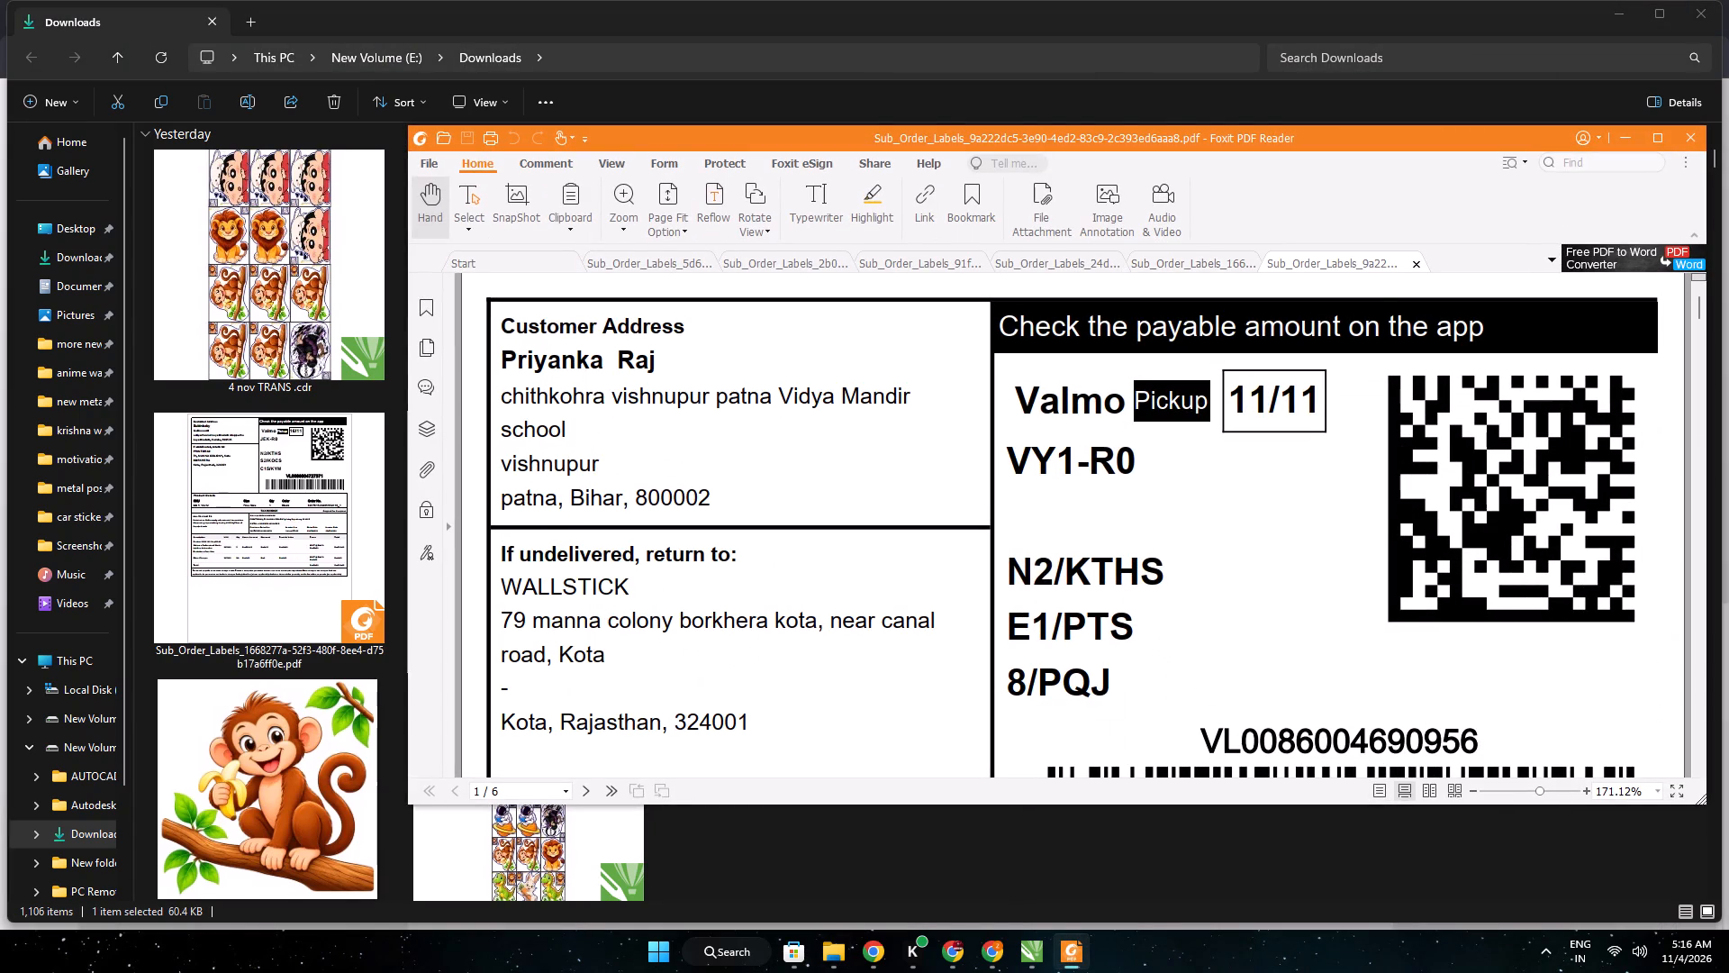
Compare the return sellers on the opened Sub_Order_Labels PDFs, ending with the one starting 5d62b55f, and return to the Downloads folder.
{"action": "left_click", "coordinate": [1068, 266]}
{"action": "left_click", "coordinate": [1205, 265]}
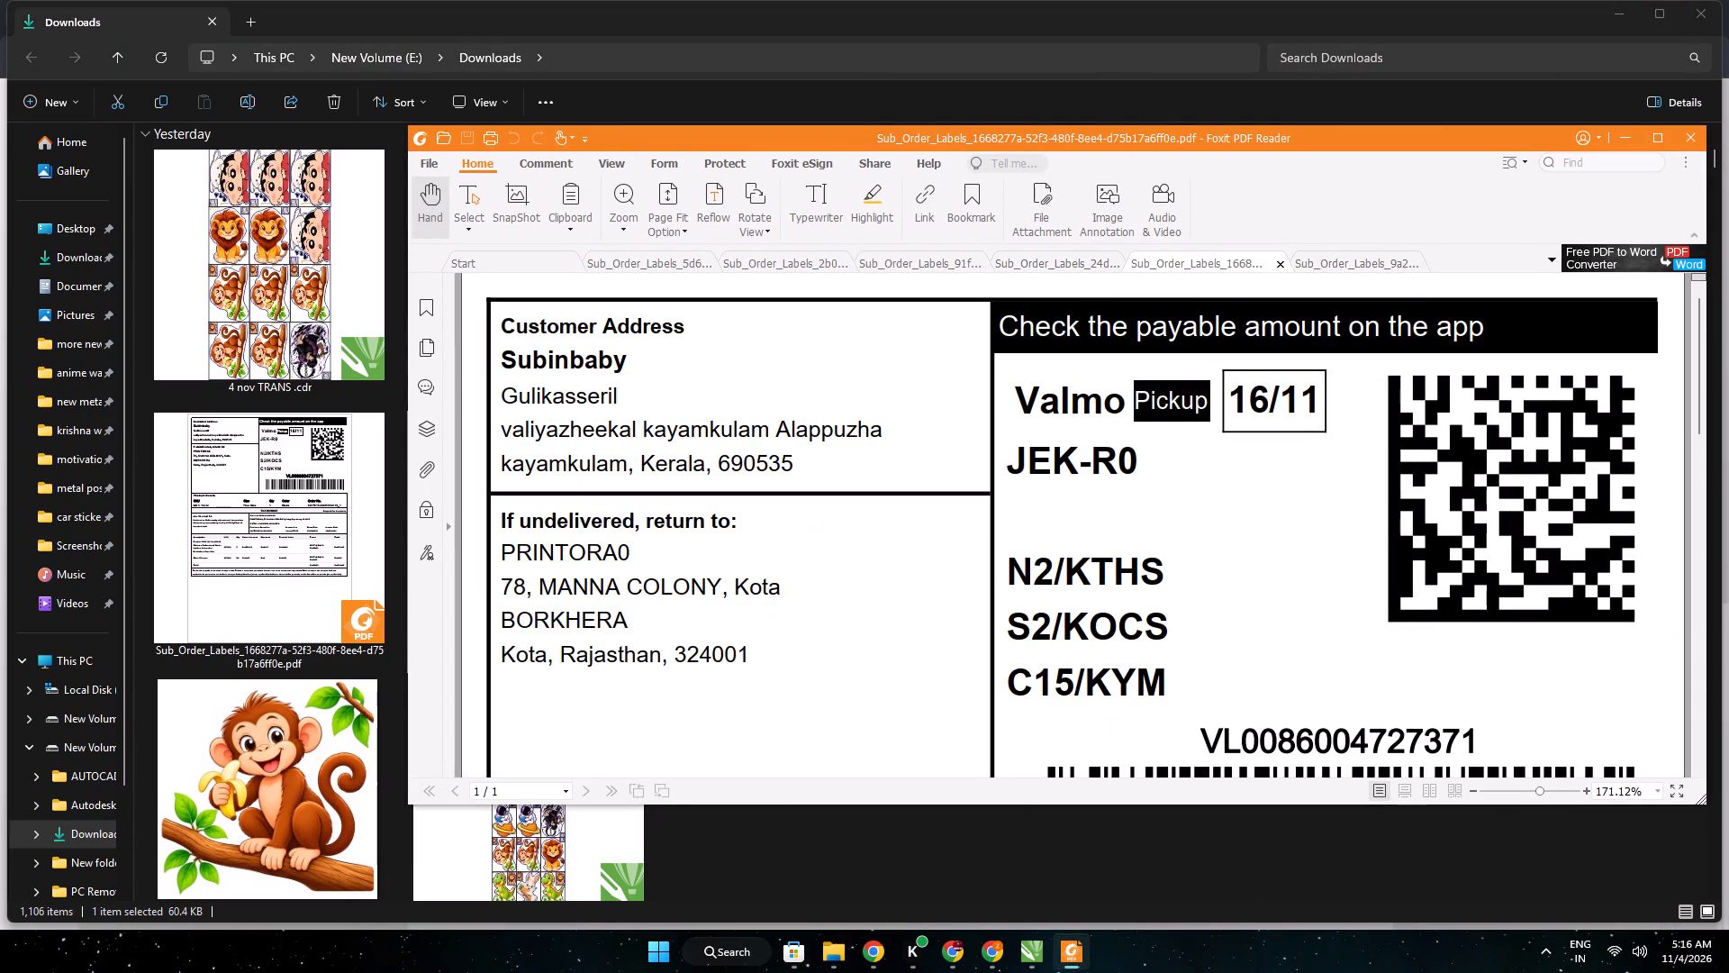
{"action": "left_click", "coordinate": [1342, 271]}
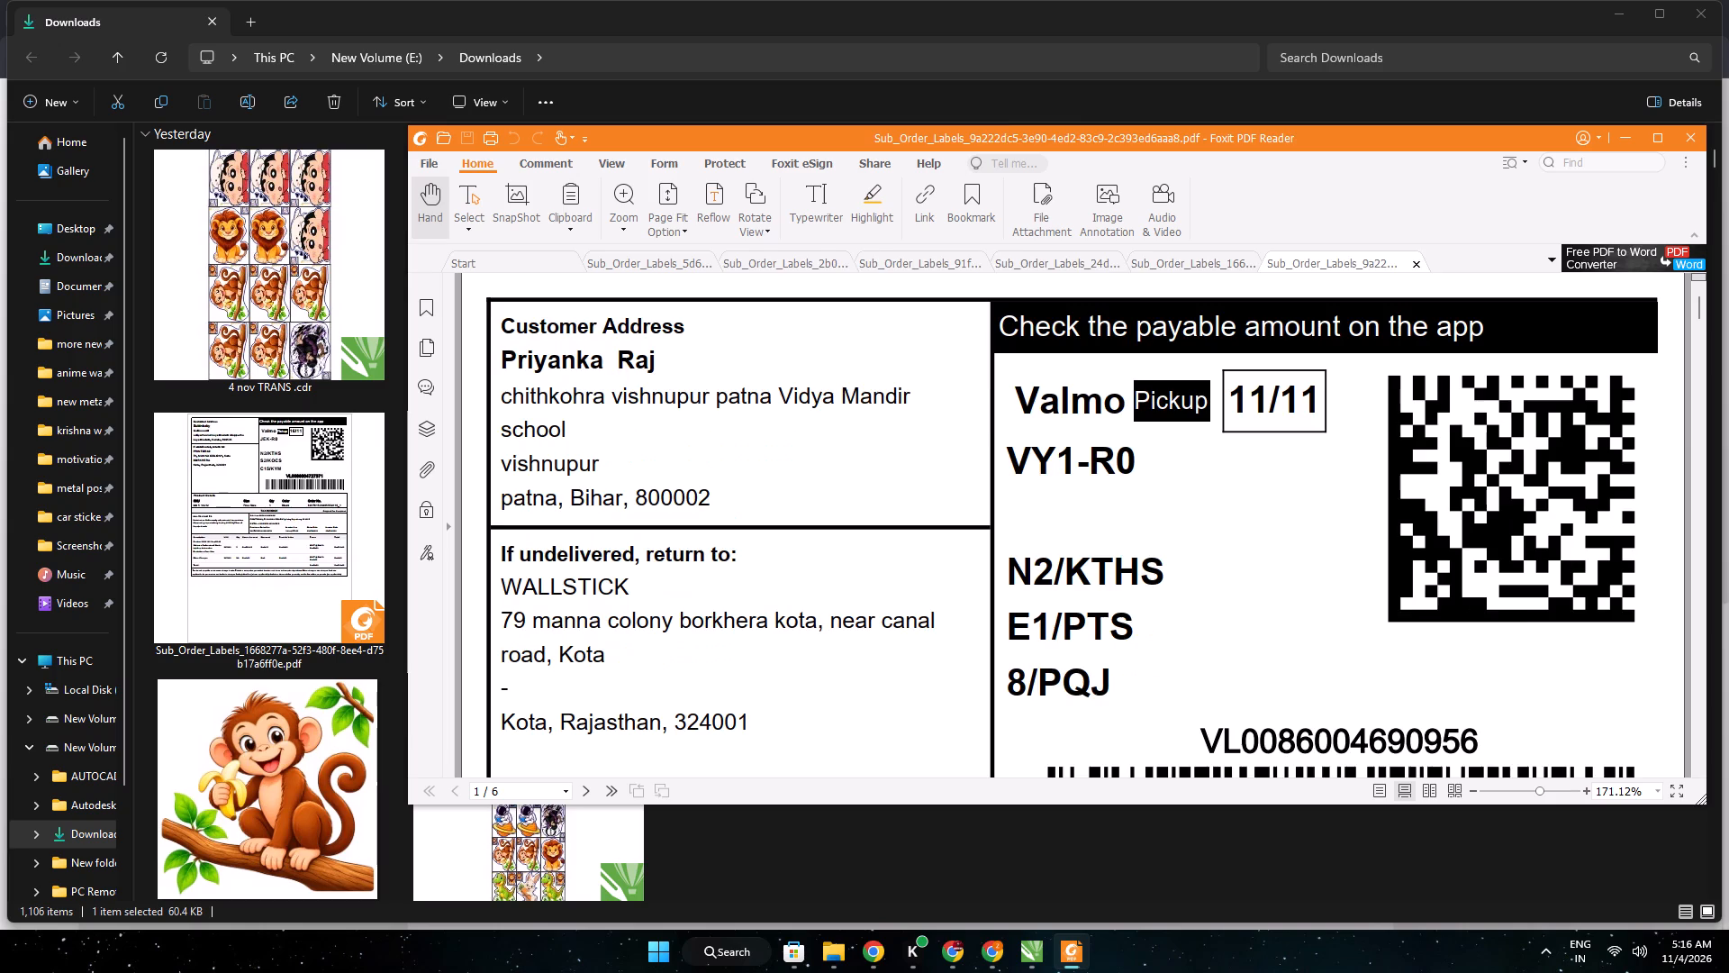
{"action": "left_click", "coordinate": [657, 258]}
{"action": "left_click", "coordinate": [774, 253]}
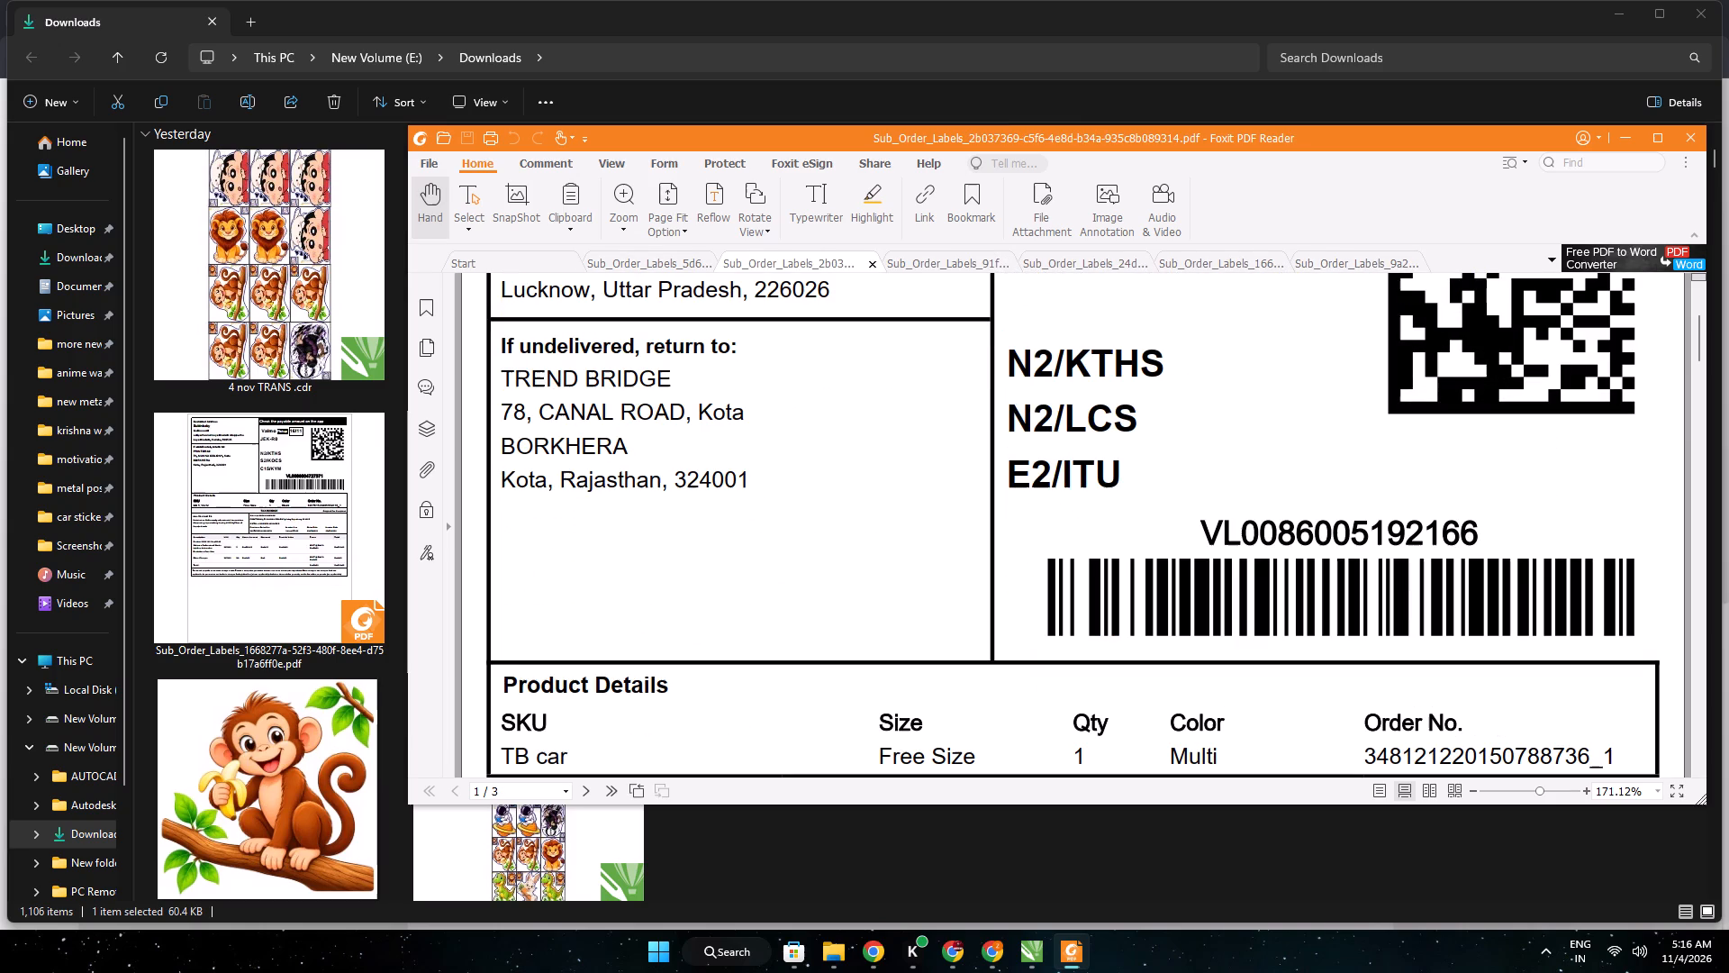
{"action": "left_click", "coordinate": [953, 263]}
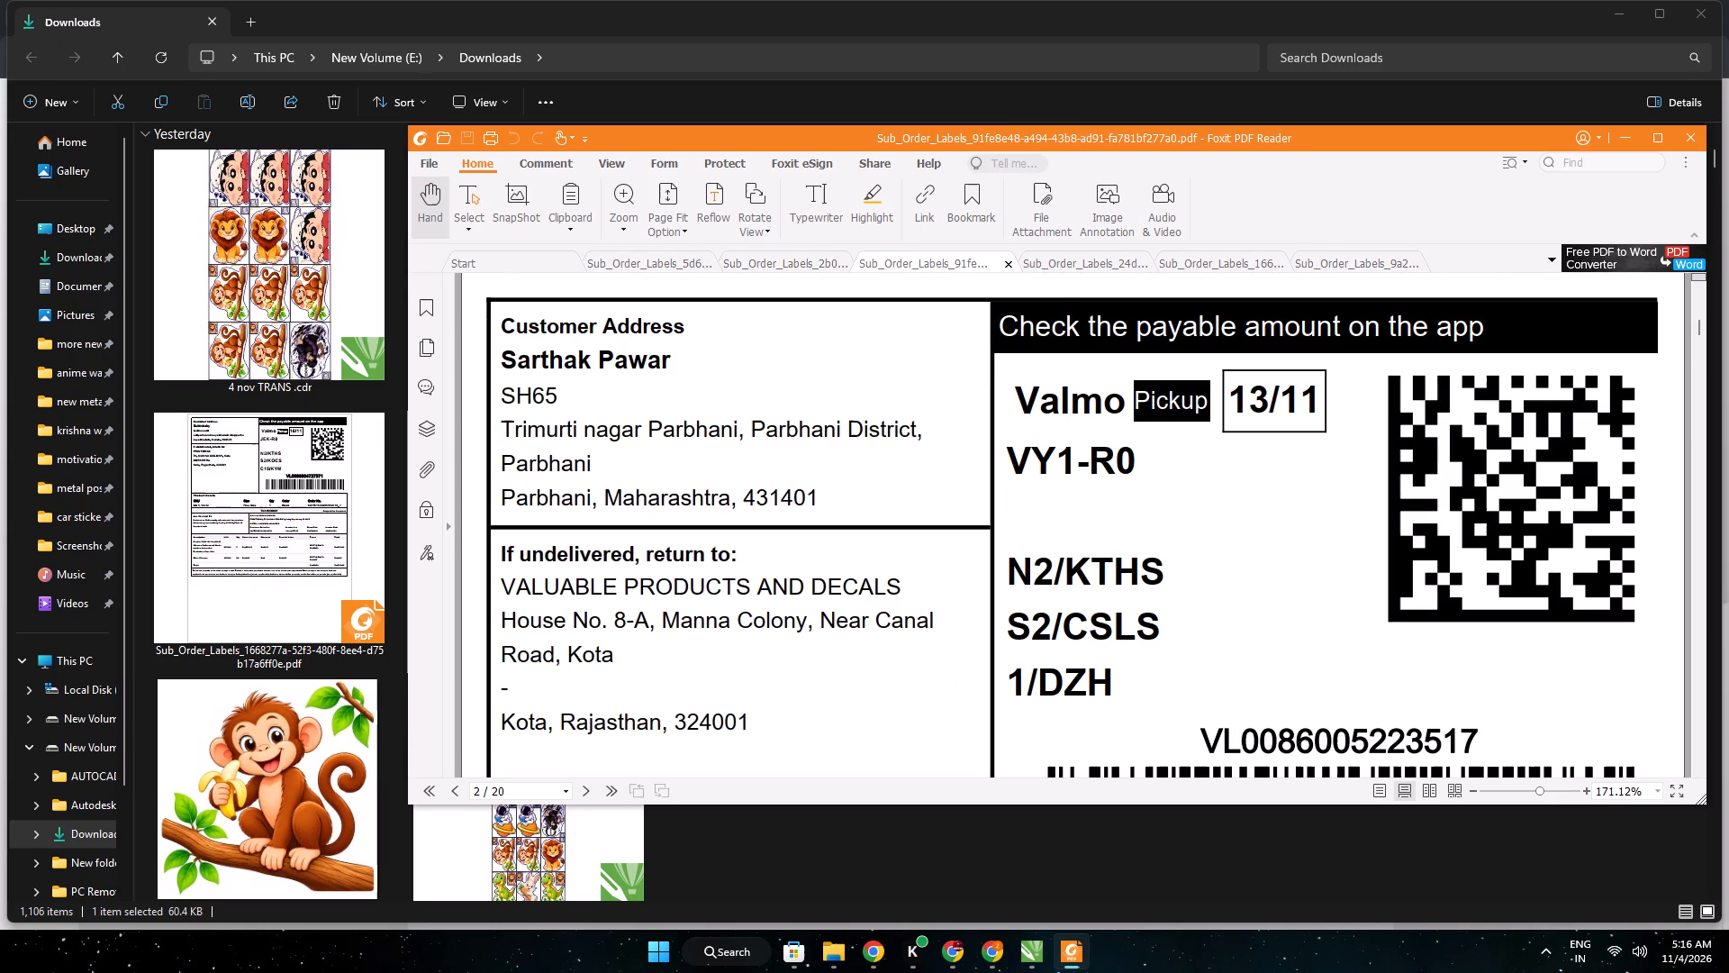
{"action": "left_click", "coordinate": [1068, 268]}
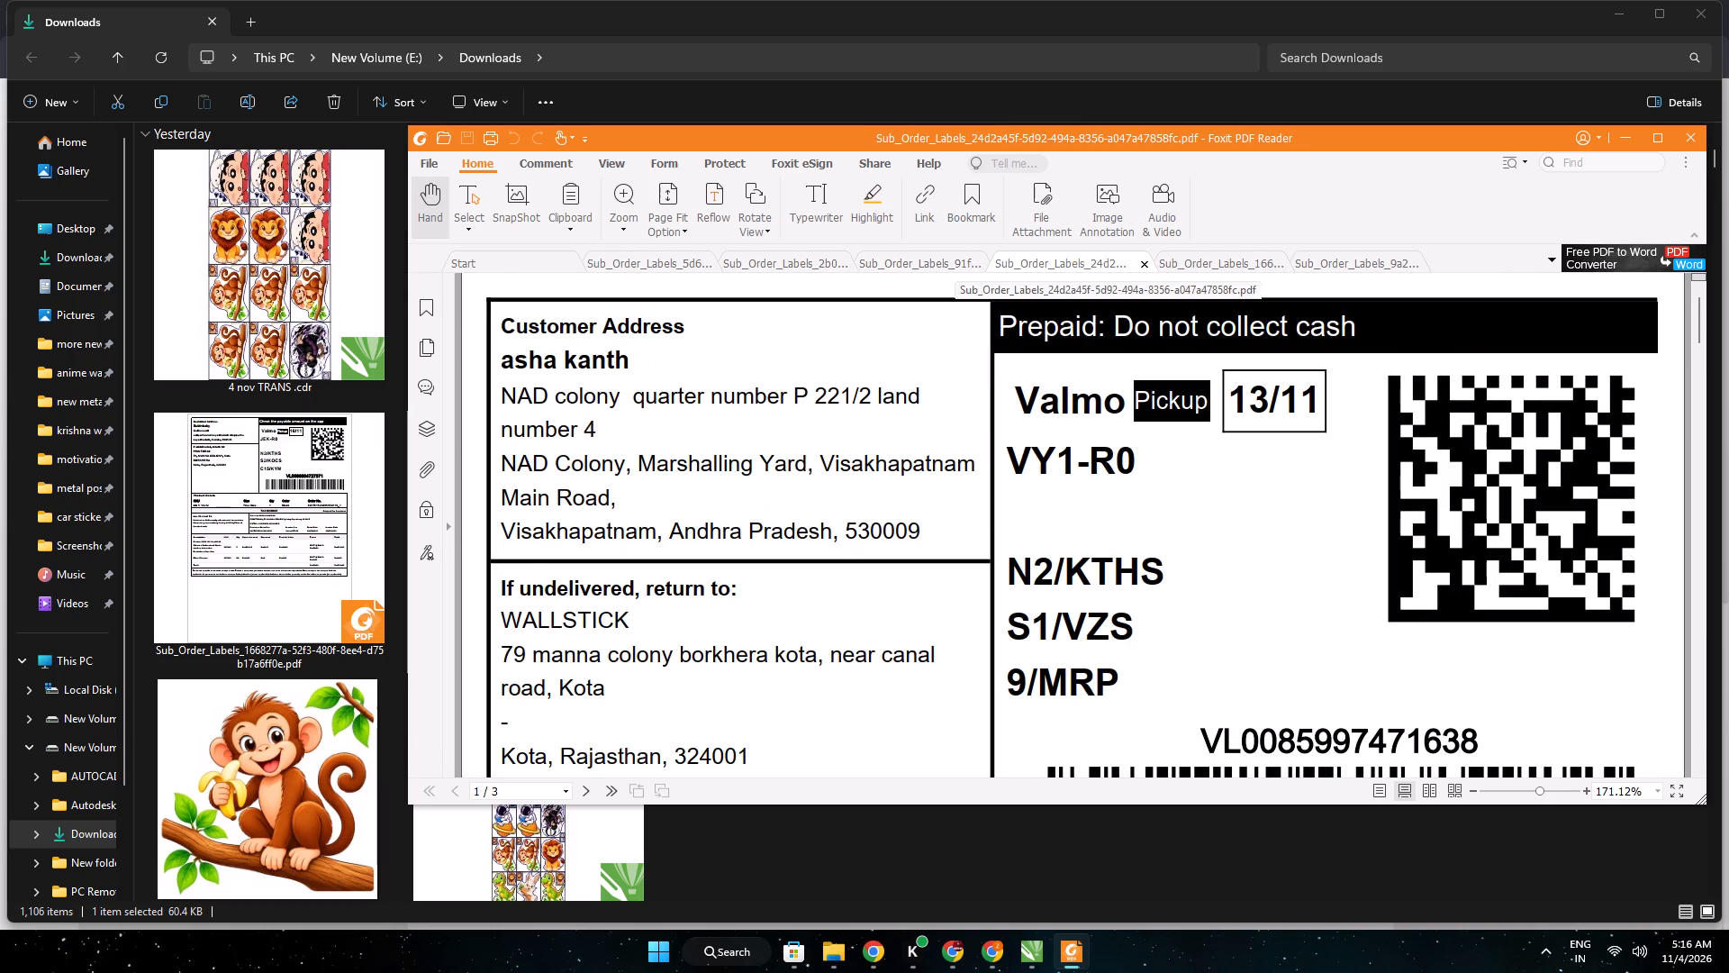
{"action": "left_click", "coordinate": [936, 261]}
{"action": "left_click", "coordinate": [816, 256]}
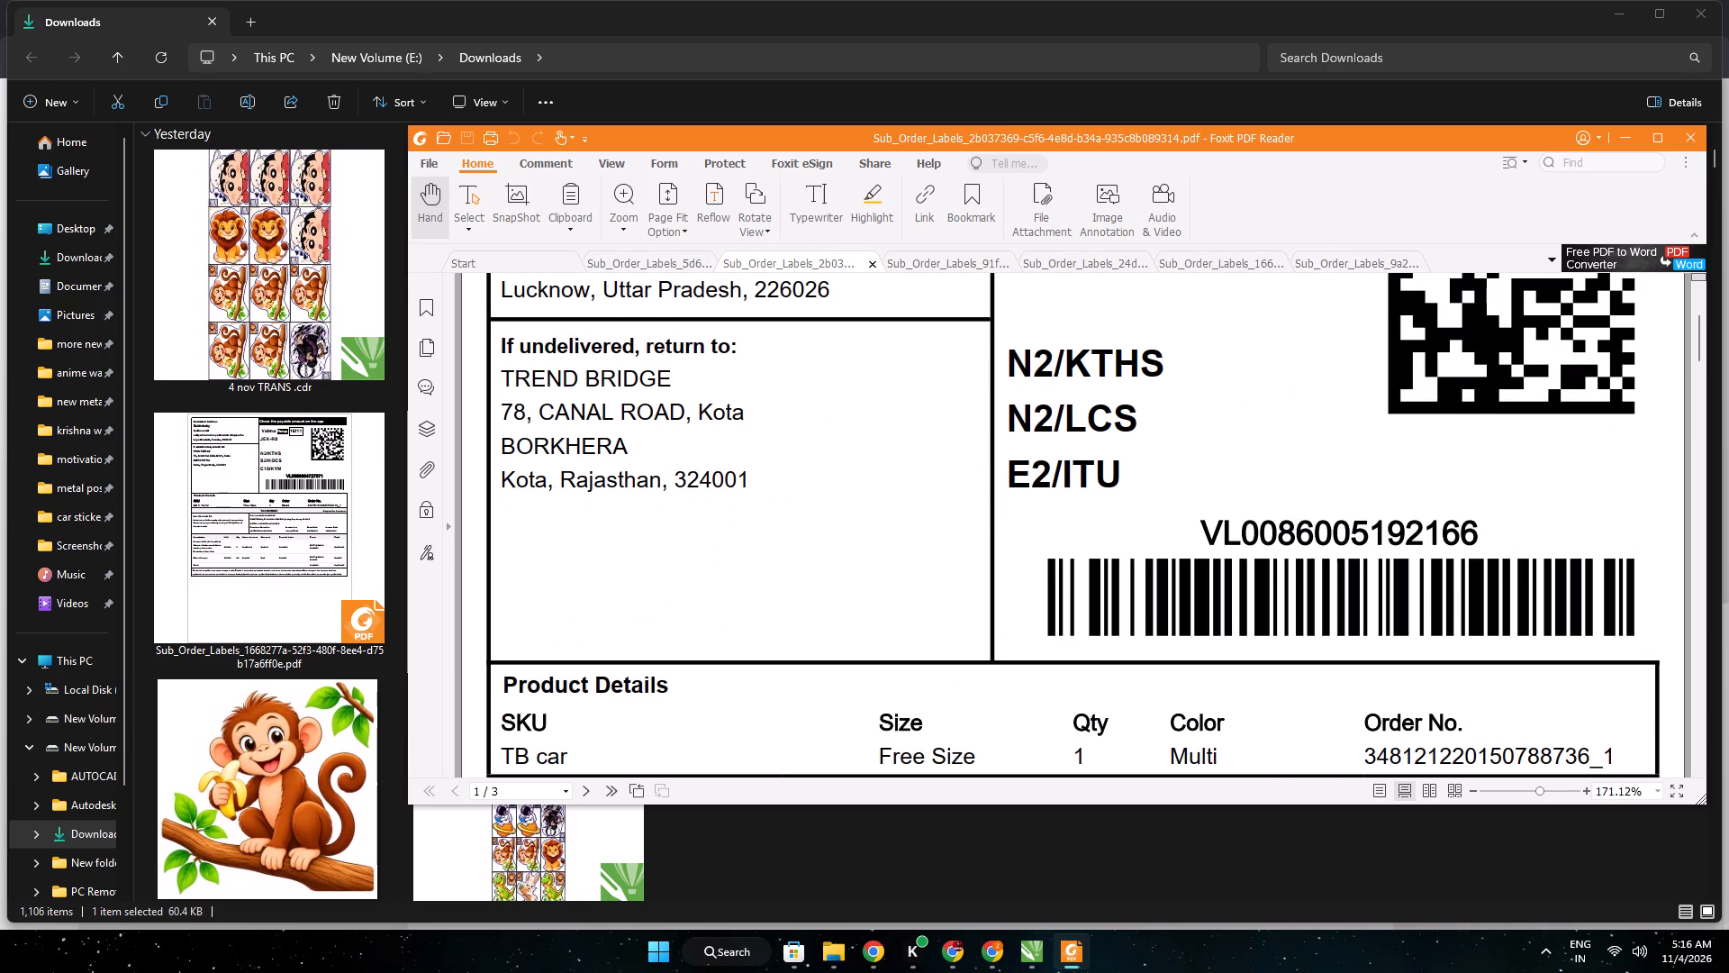
{"action": "left_click", "coordinate": [655, 261]}
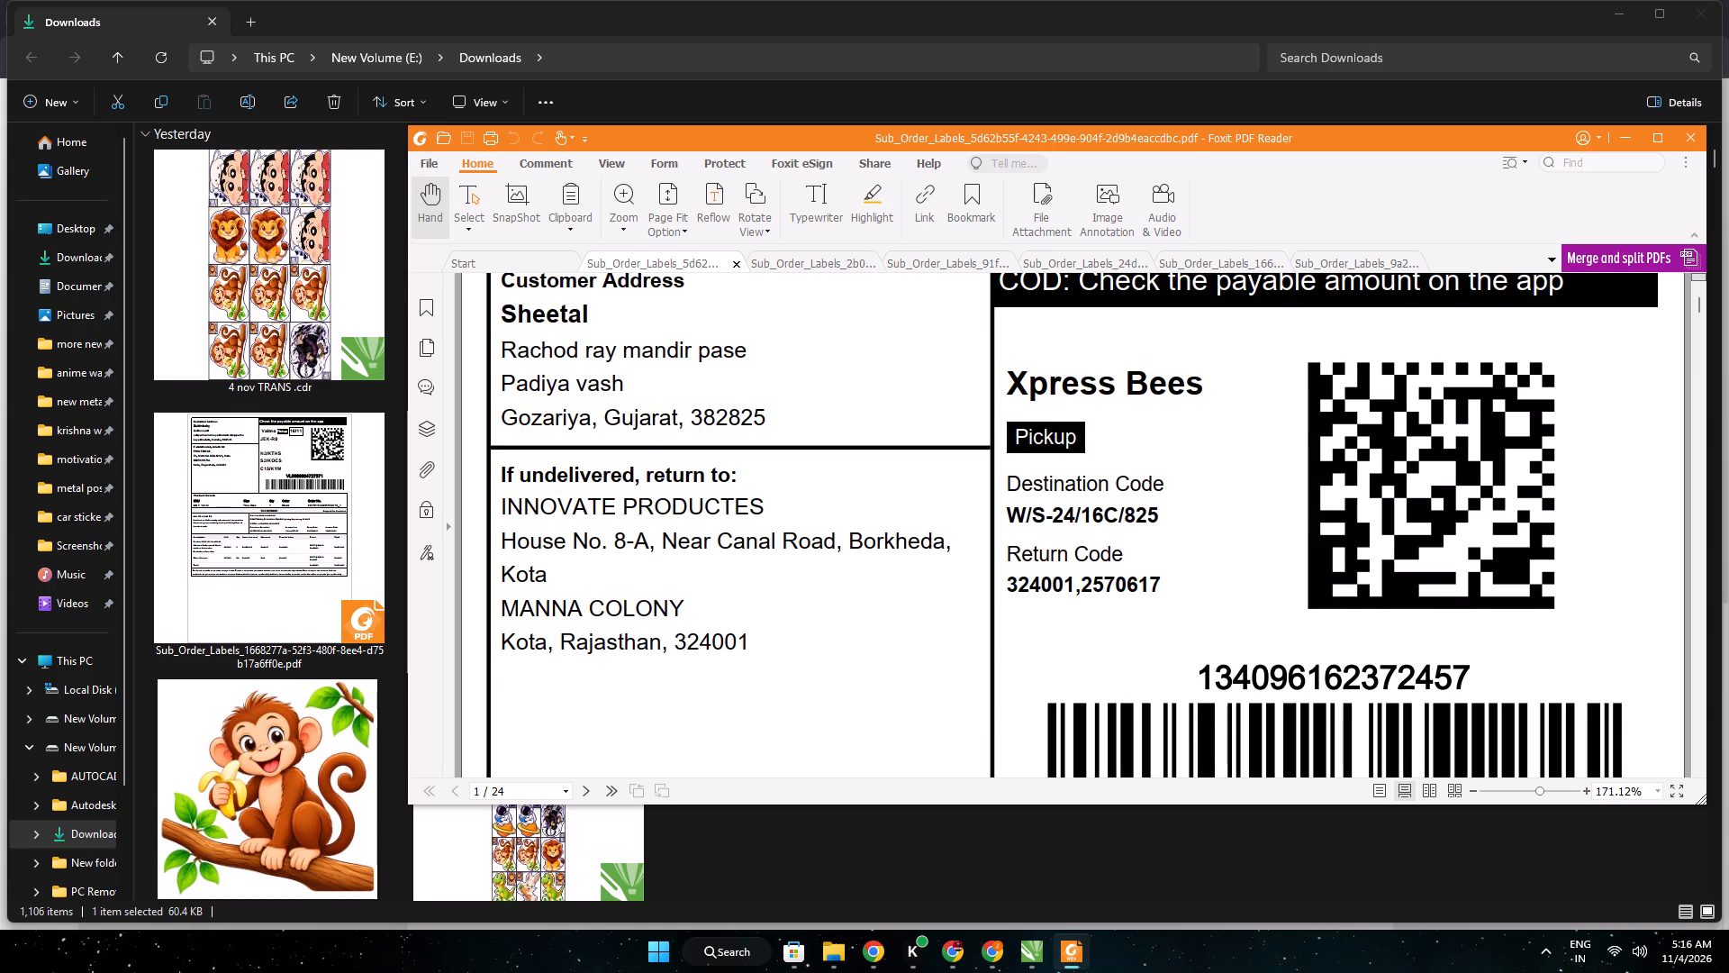
{"action": "left_click", "coordinate": [1617, 131]}
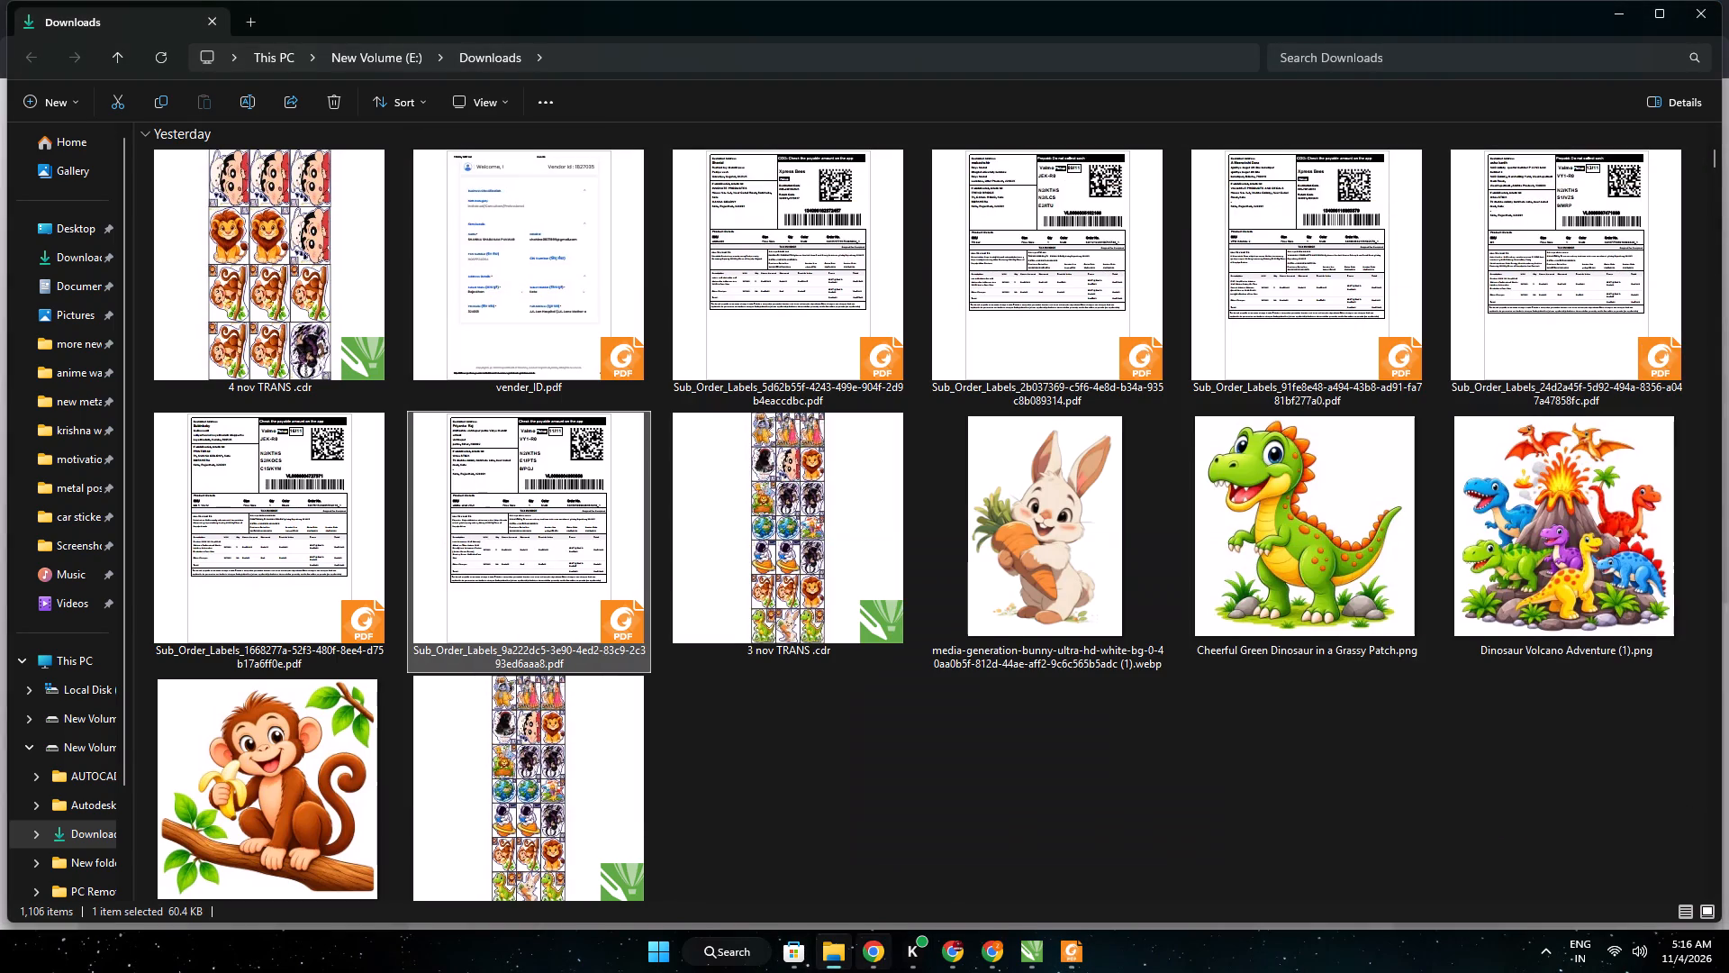
Switch back to the Snapdeal orders in Chrome and open the Dropship DELHIVERY_ESSENTIAL packages in the Pack stage.
{"action": "left_click", "coordinate": [884, 946]}
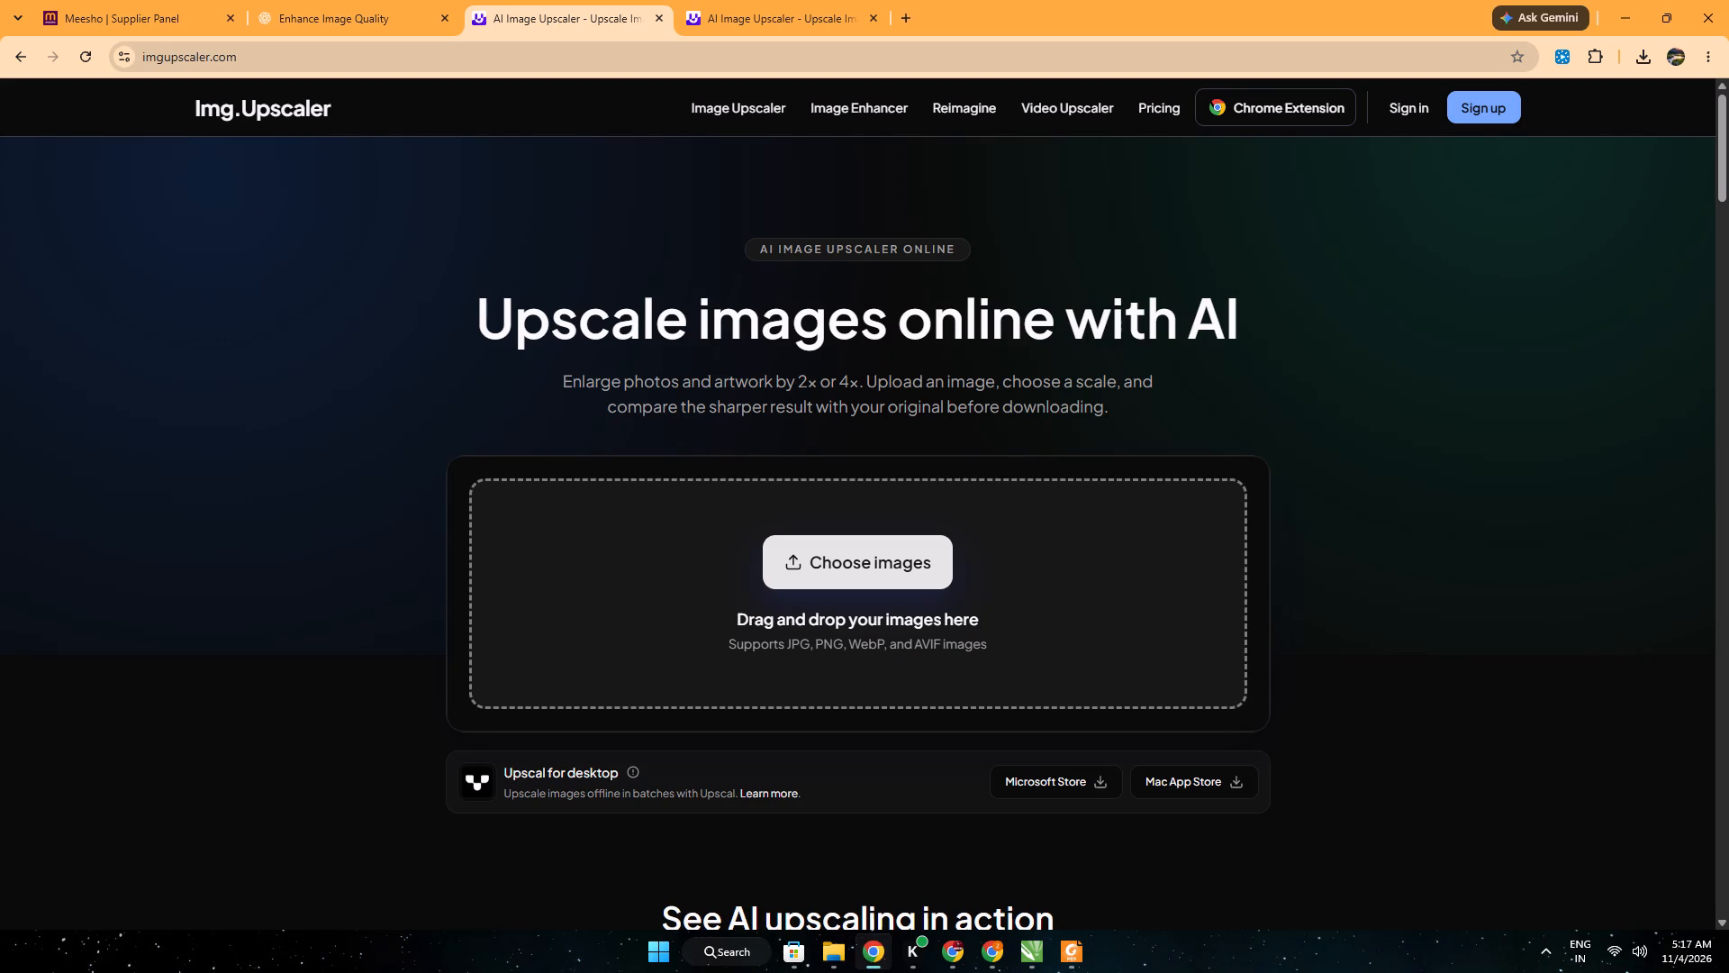
{"action": "left_click", "coordinate": [991, 942]}
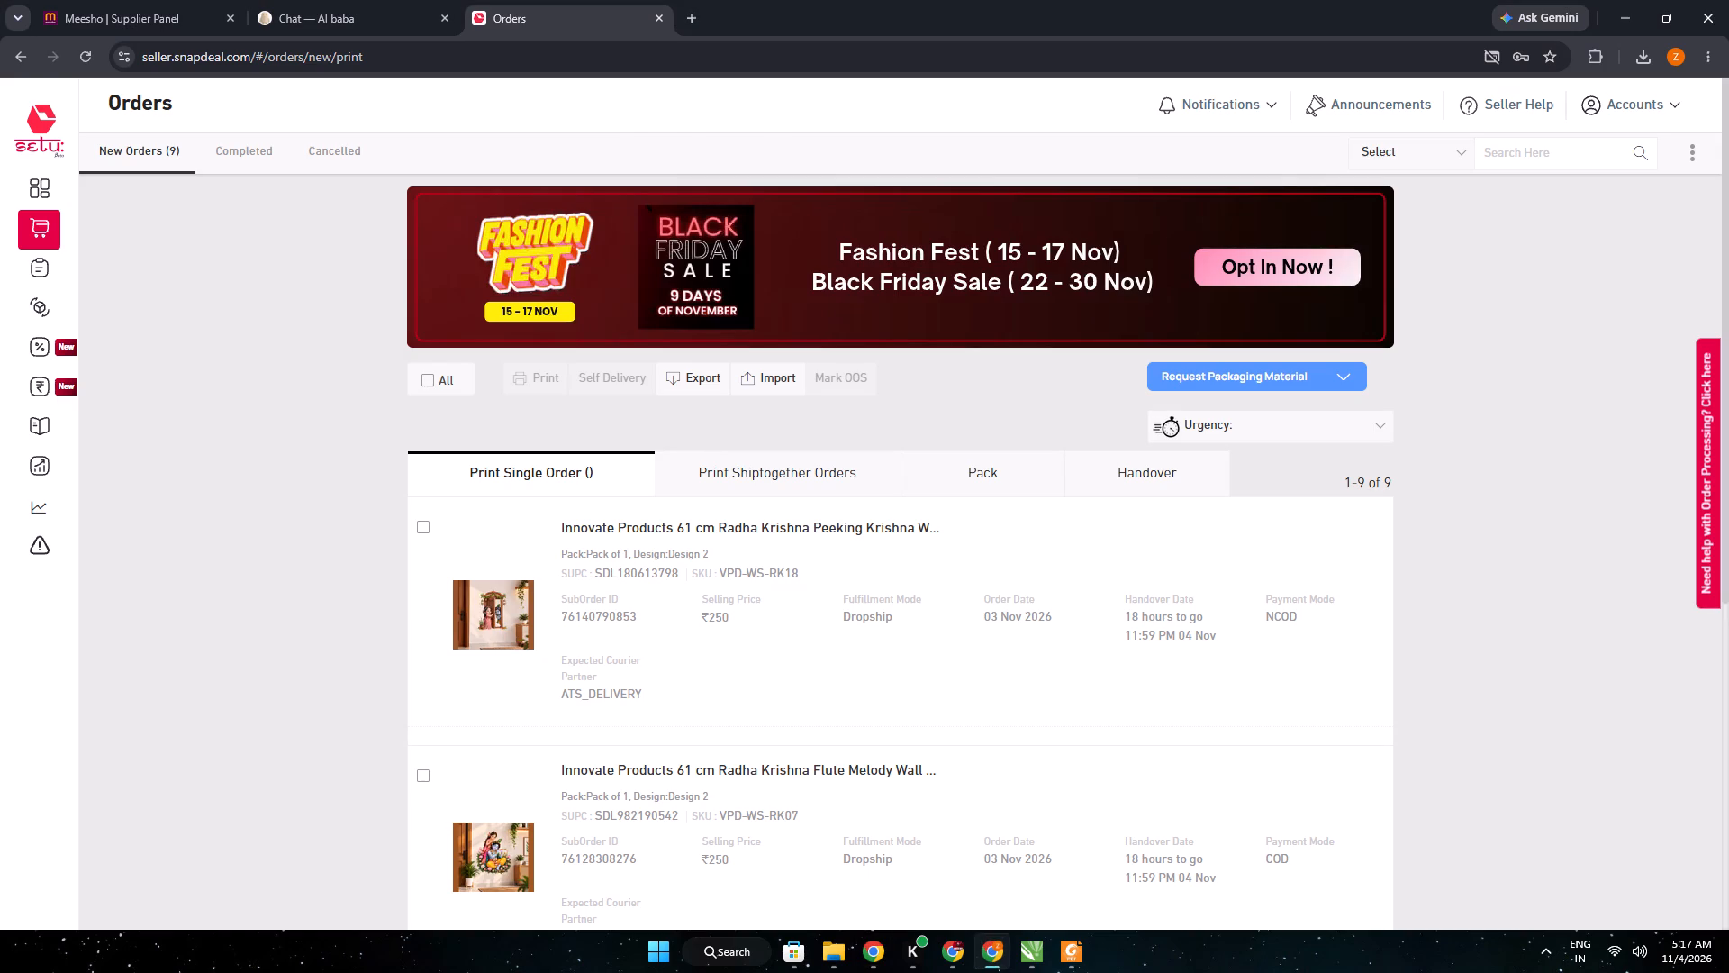
{"action": "left_click", "coordinate": [826, 464]}
{"action": "left_click", "coordinate": [954, 472]}
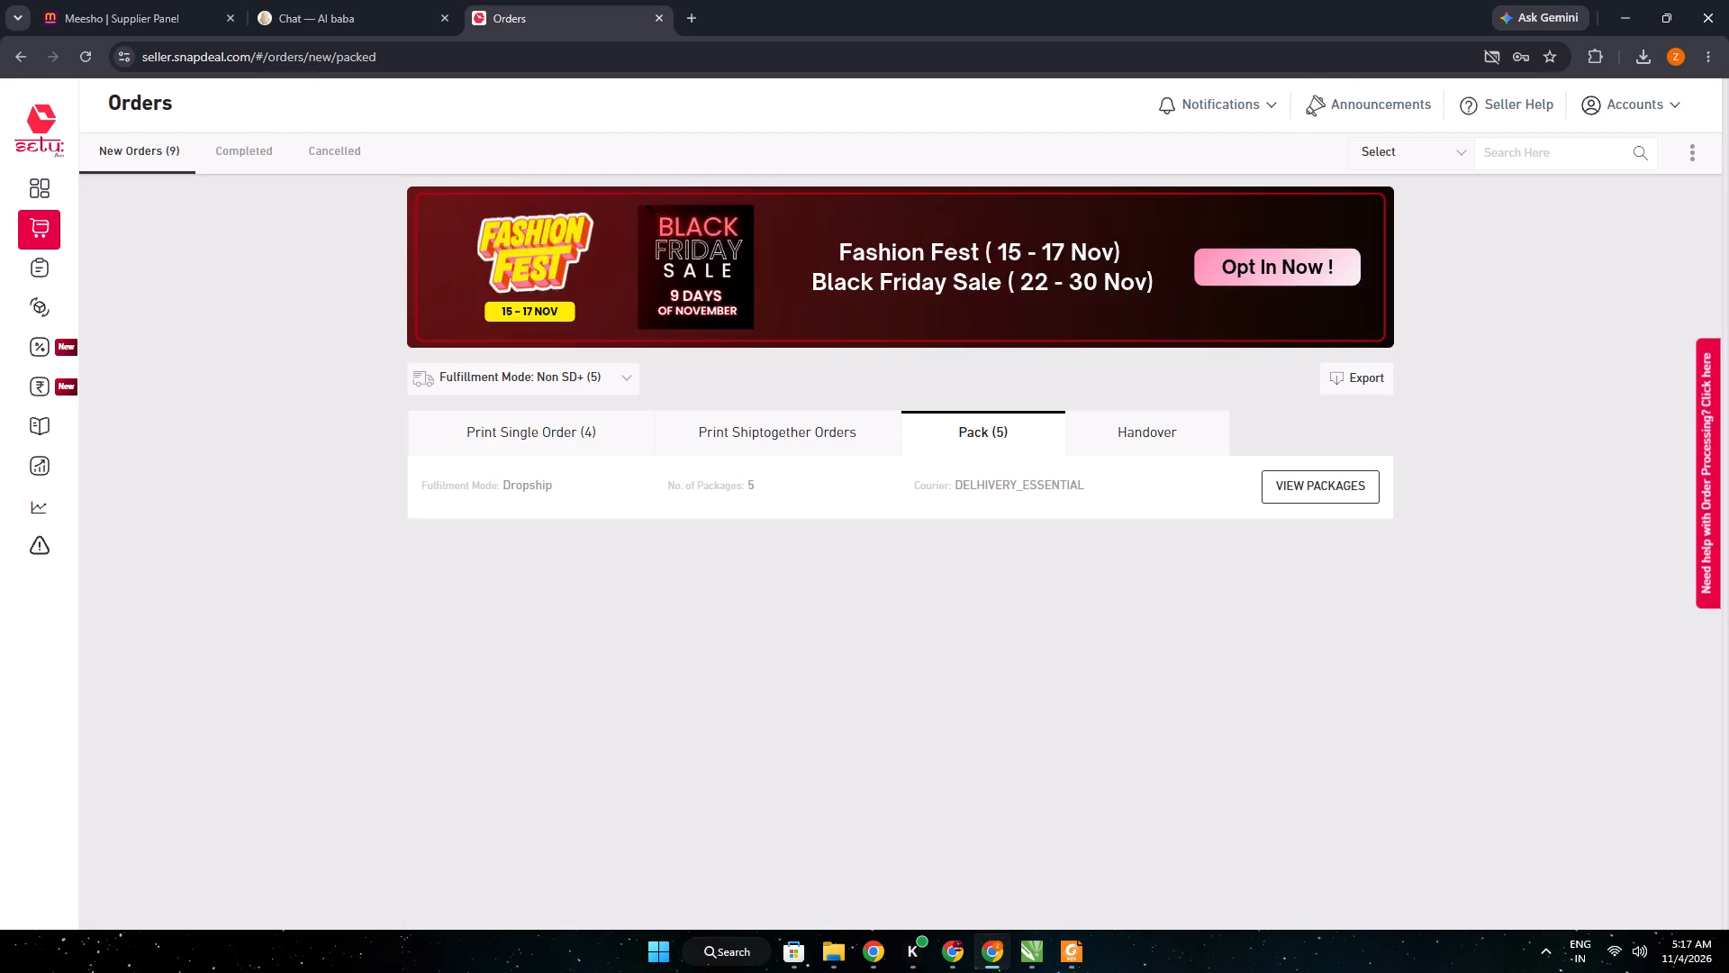
{"action": "left_click", "coordinate": [1286, 490]}
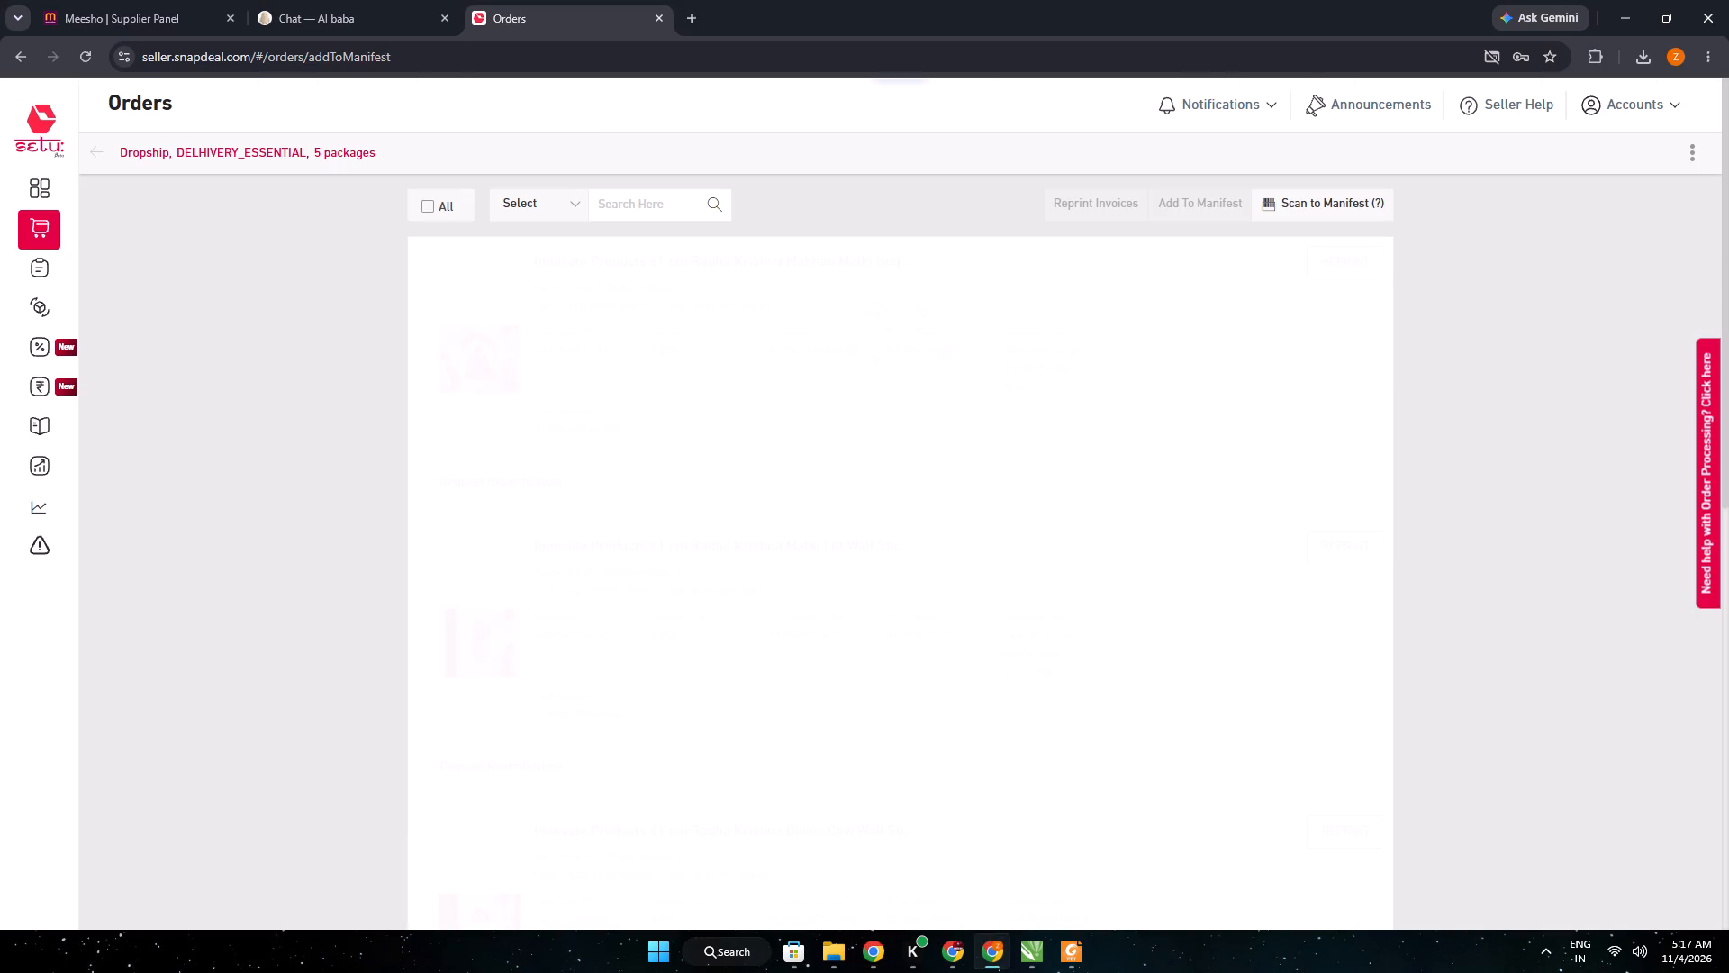
Select all the DELHIVERY_ESSENTIAL packages and reprint their invoices together.
{"action": "left_click", "coordinate": [424, 263]}
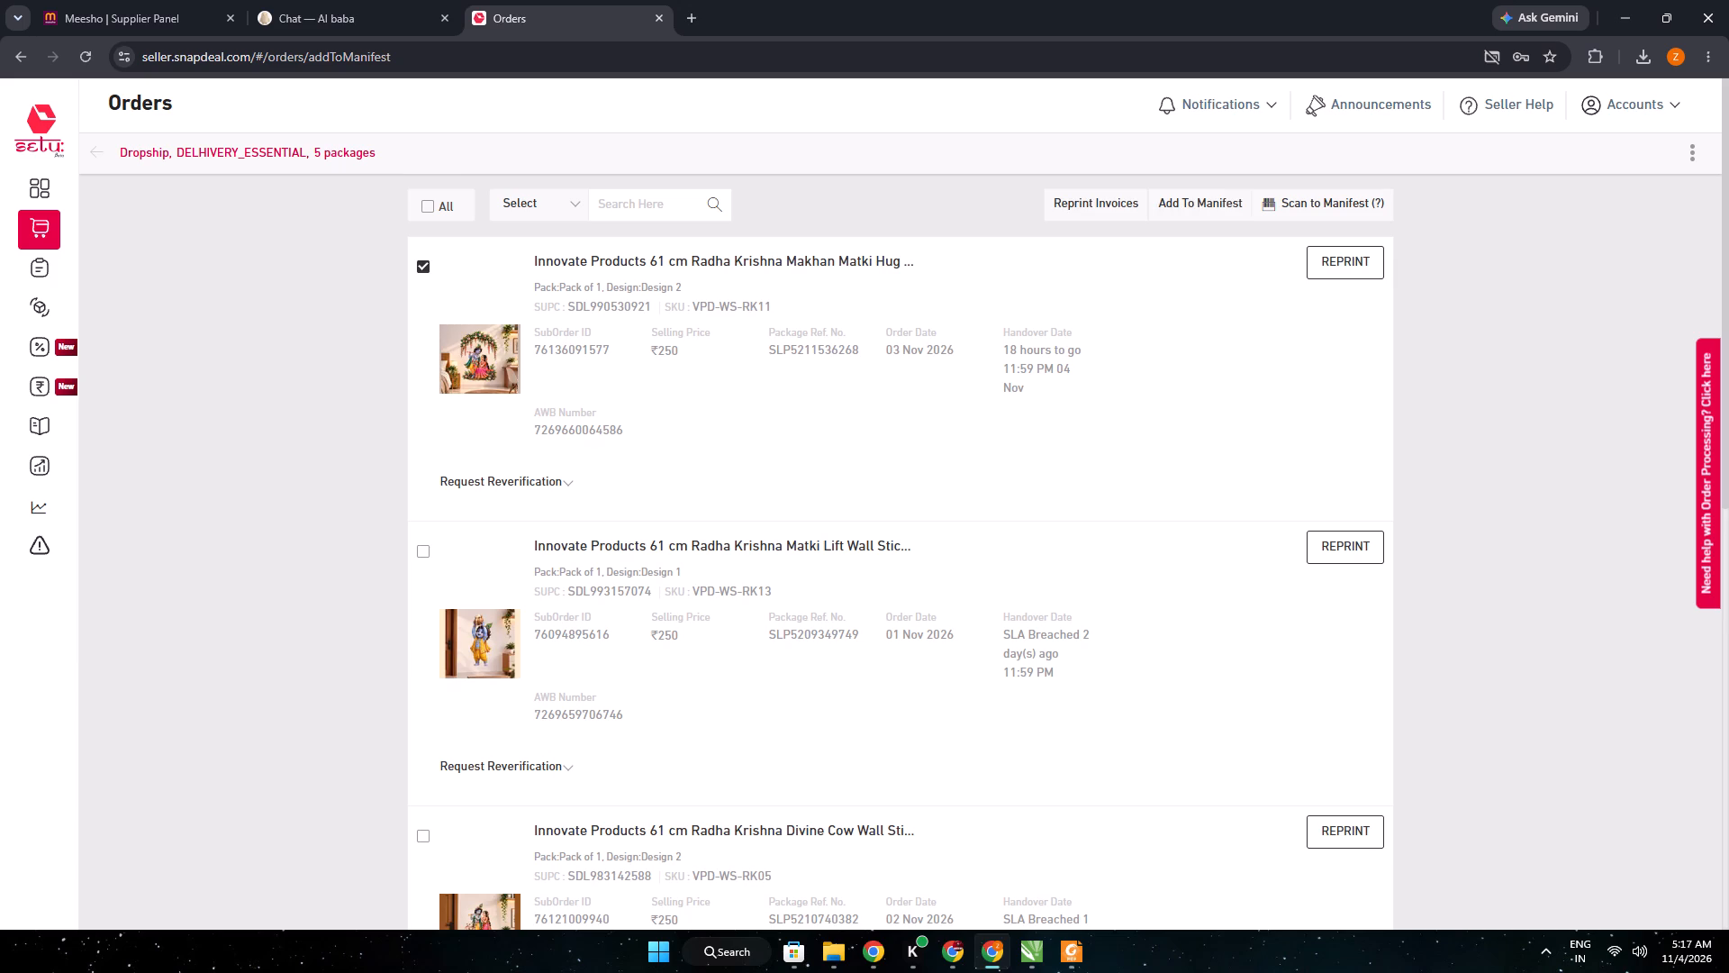
{"action": "scroll", "coordinate": [925, 356], "scroll_direction": "down", "scroll_amount": 5}
{"action": "scroll", "coordinate": [711, 548], "scroll_direction": "up", "scroll_amount": 11}
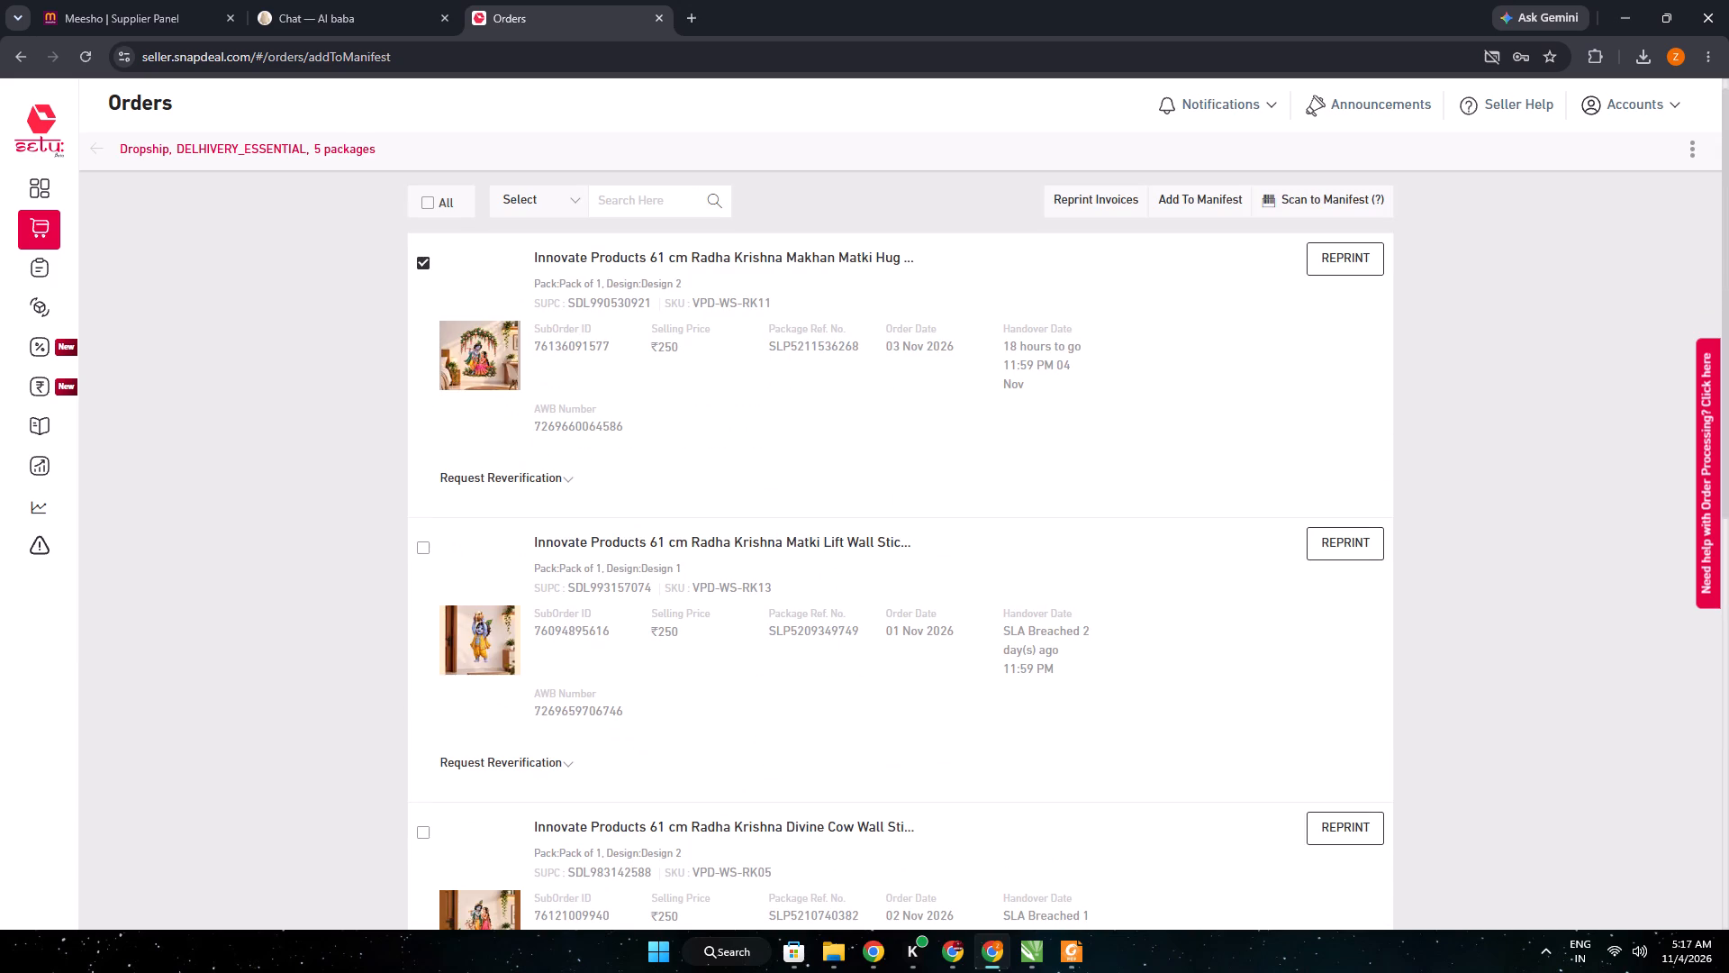
{"action": "left_click", "coordinate": [424, 212]}
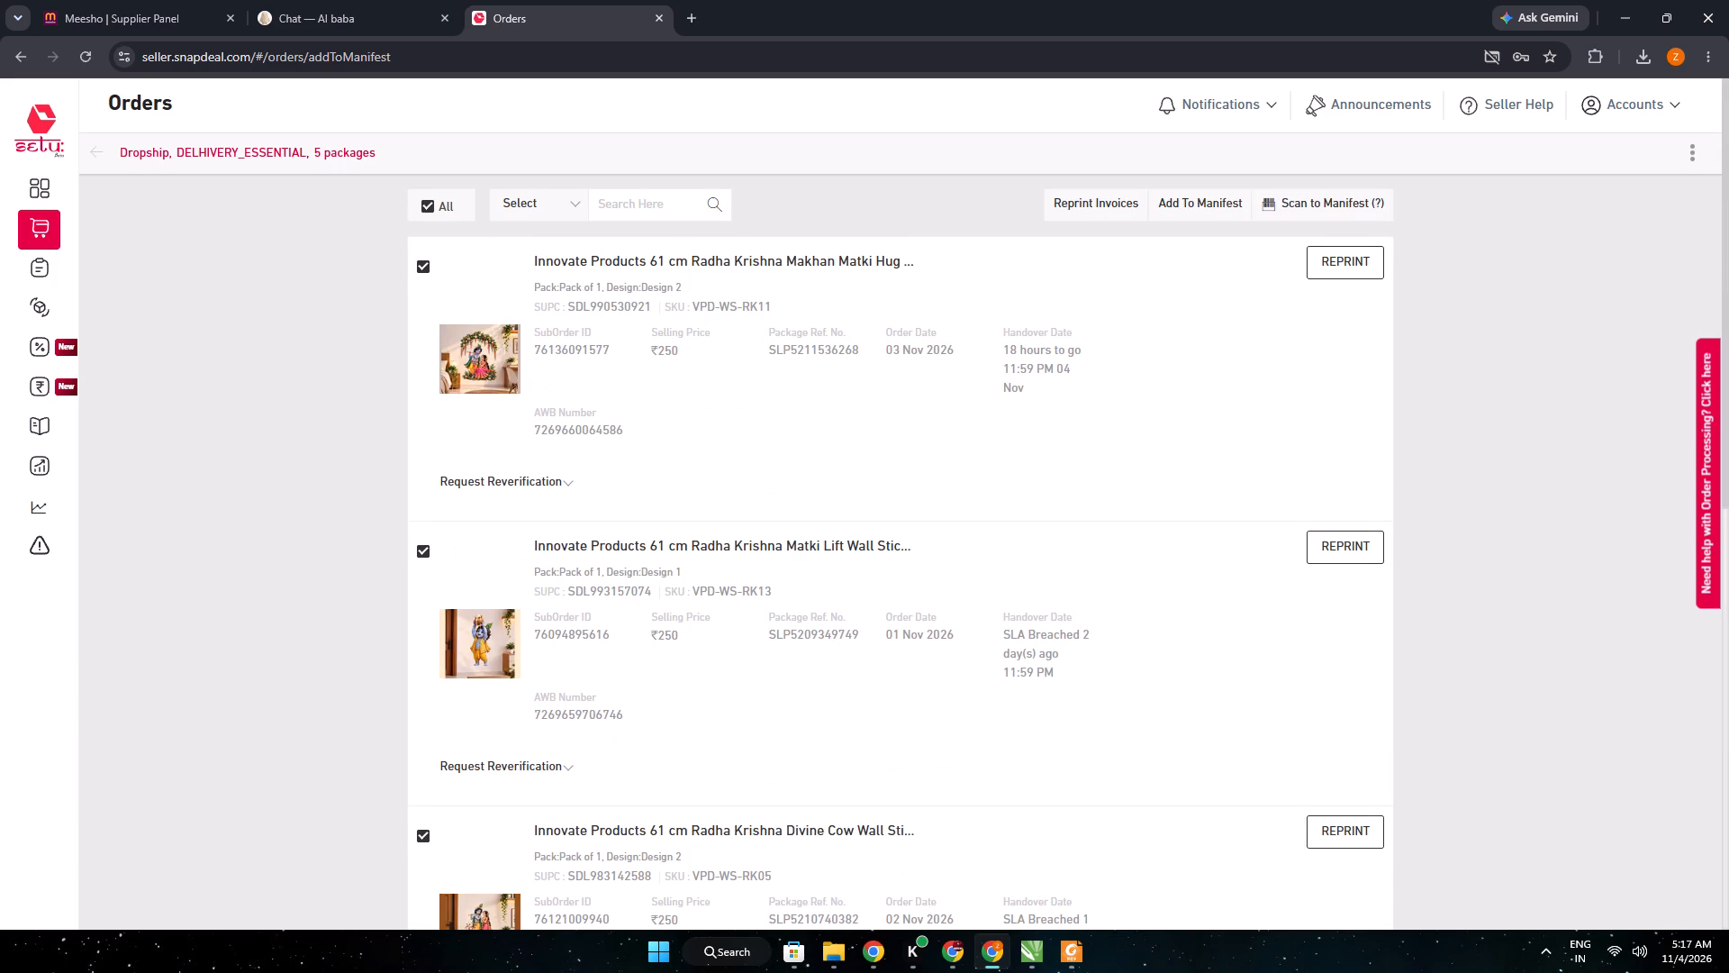
{"action": "left_click", "coordinate": [1117, 208]}
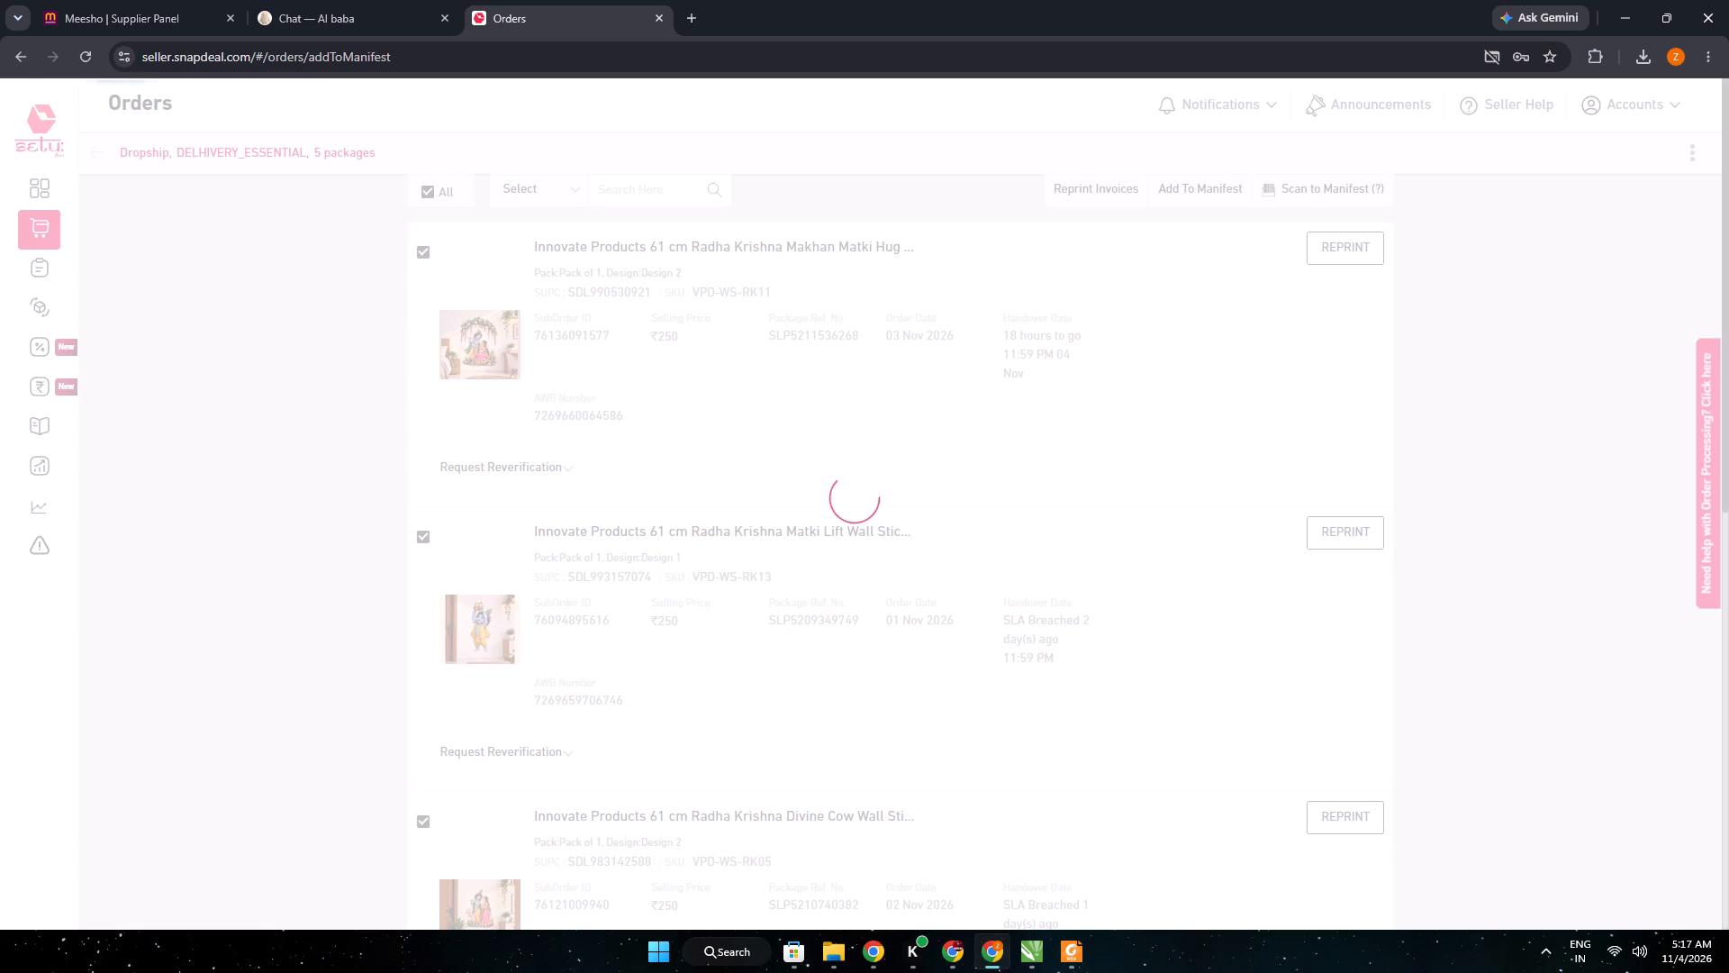
{"action": "left_click", "coordinate": [1640, 52]}
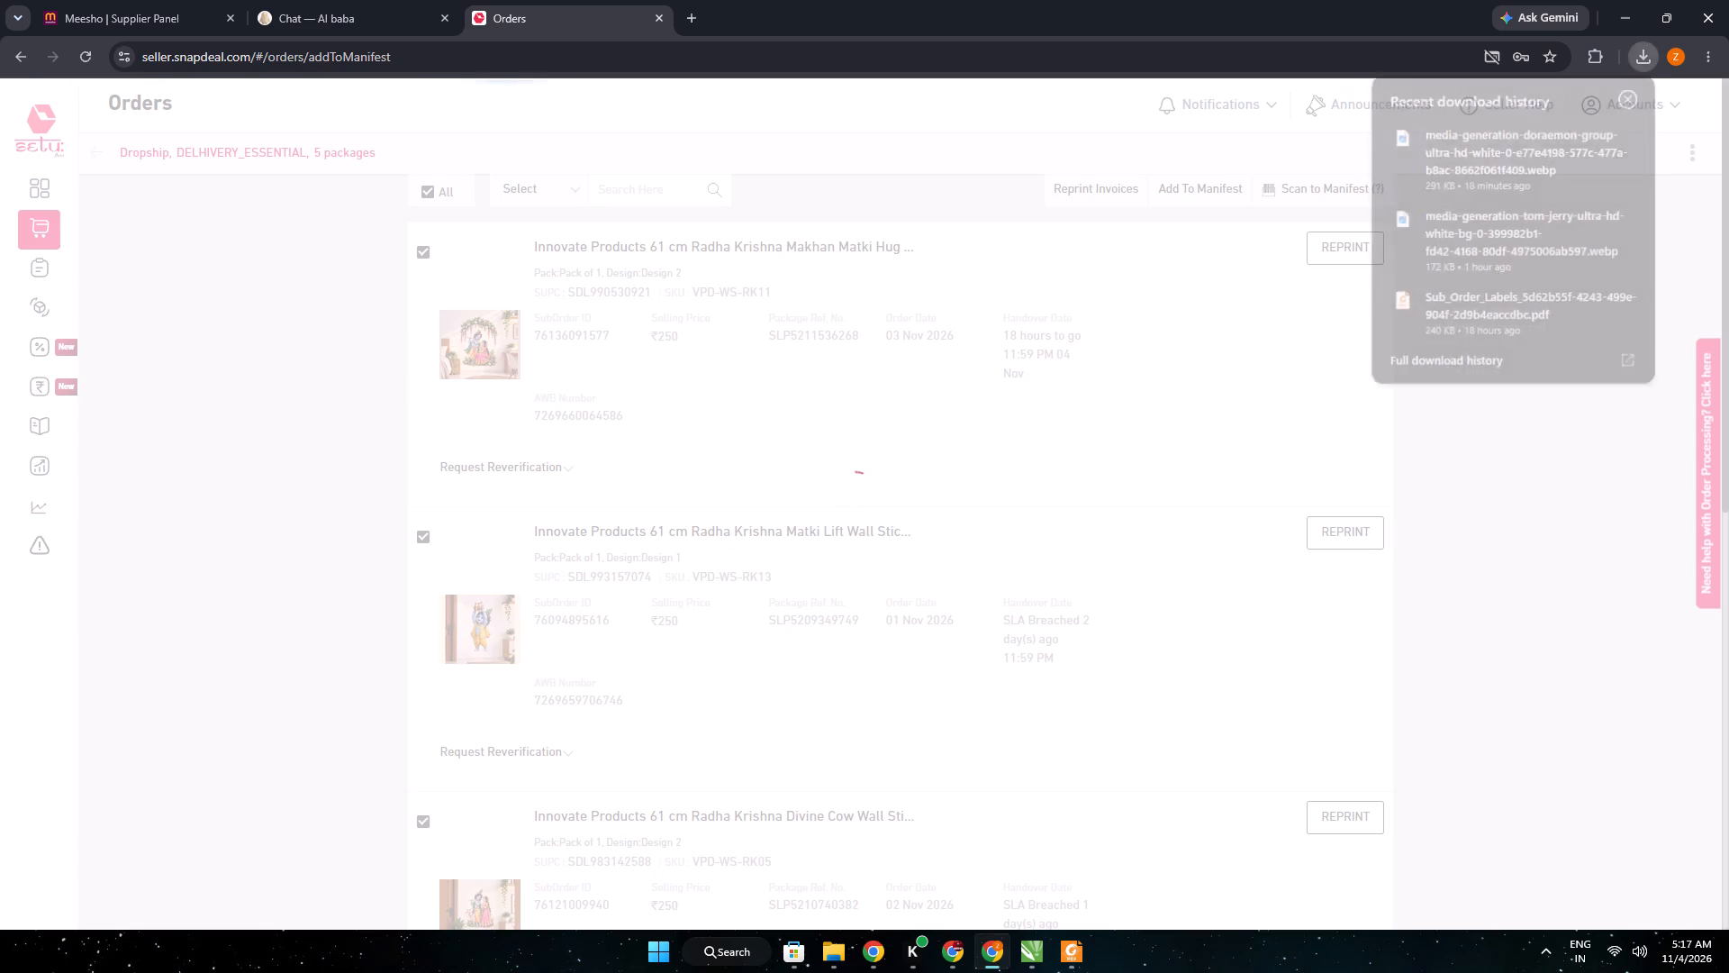
{"action": "left_click", "coordinate": [1576, 406]}
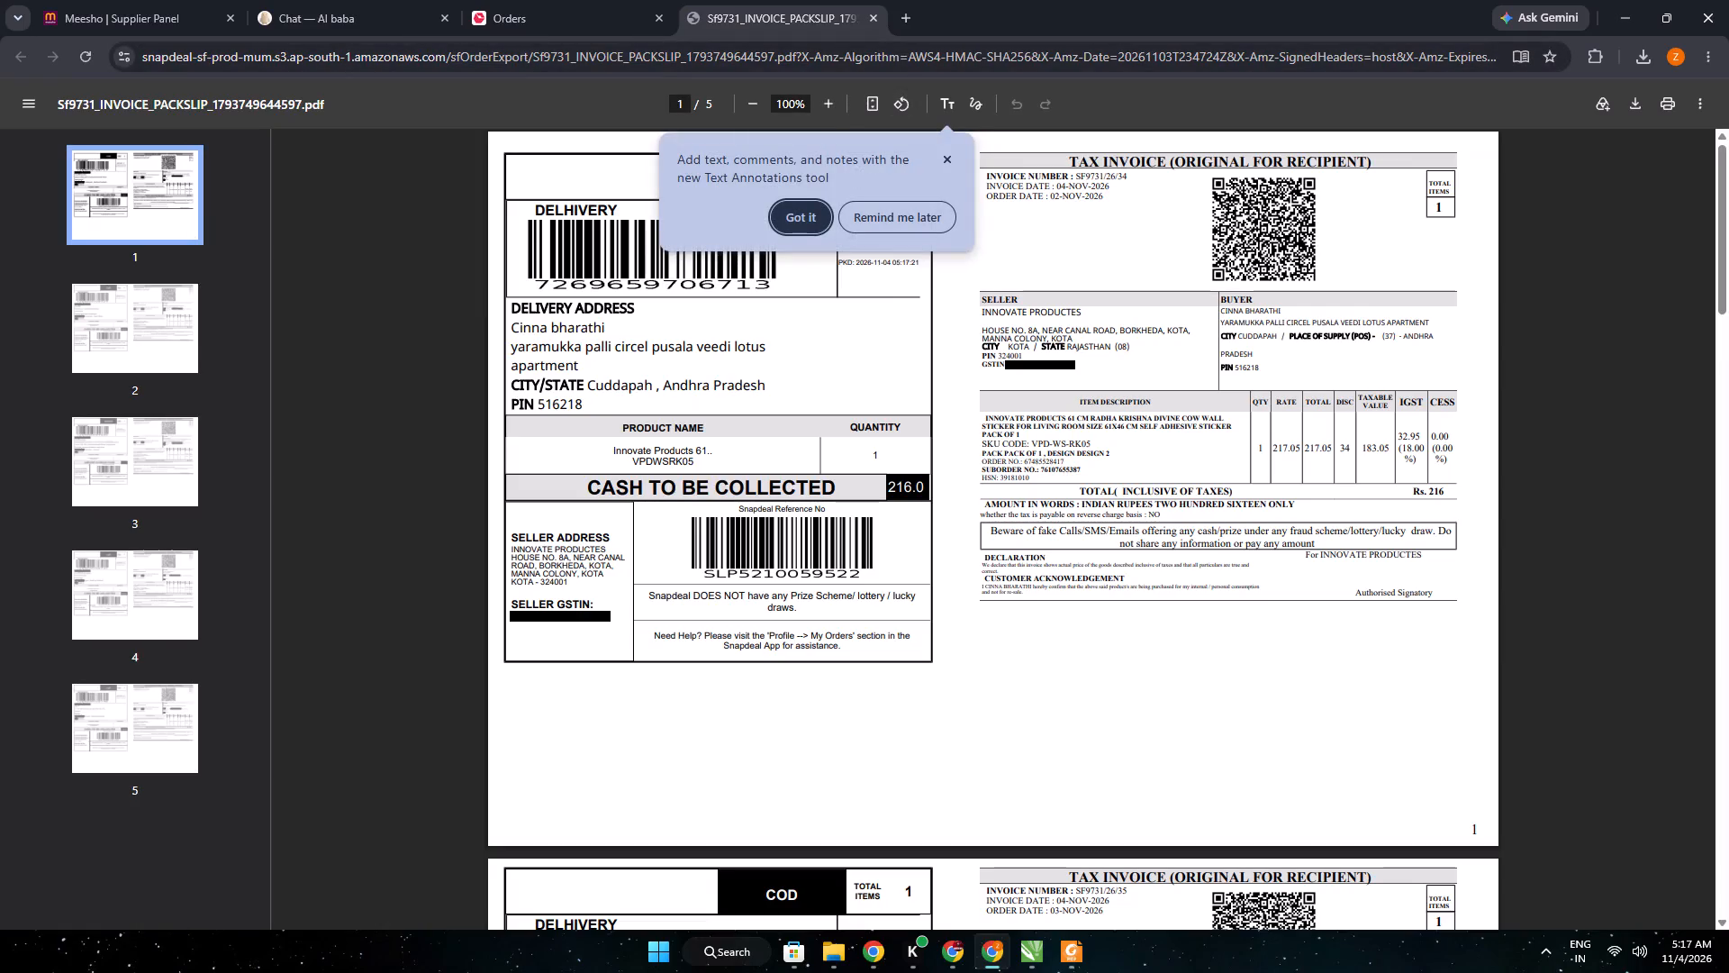
{"action": "left_click", "coordinate": [1641, 115]}
{"action": "left_click", "coordinate": [900, 20]}
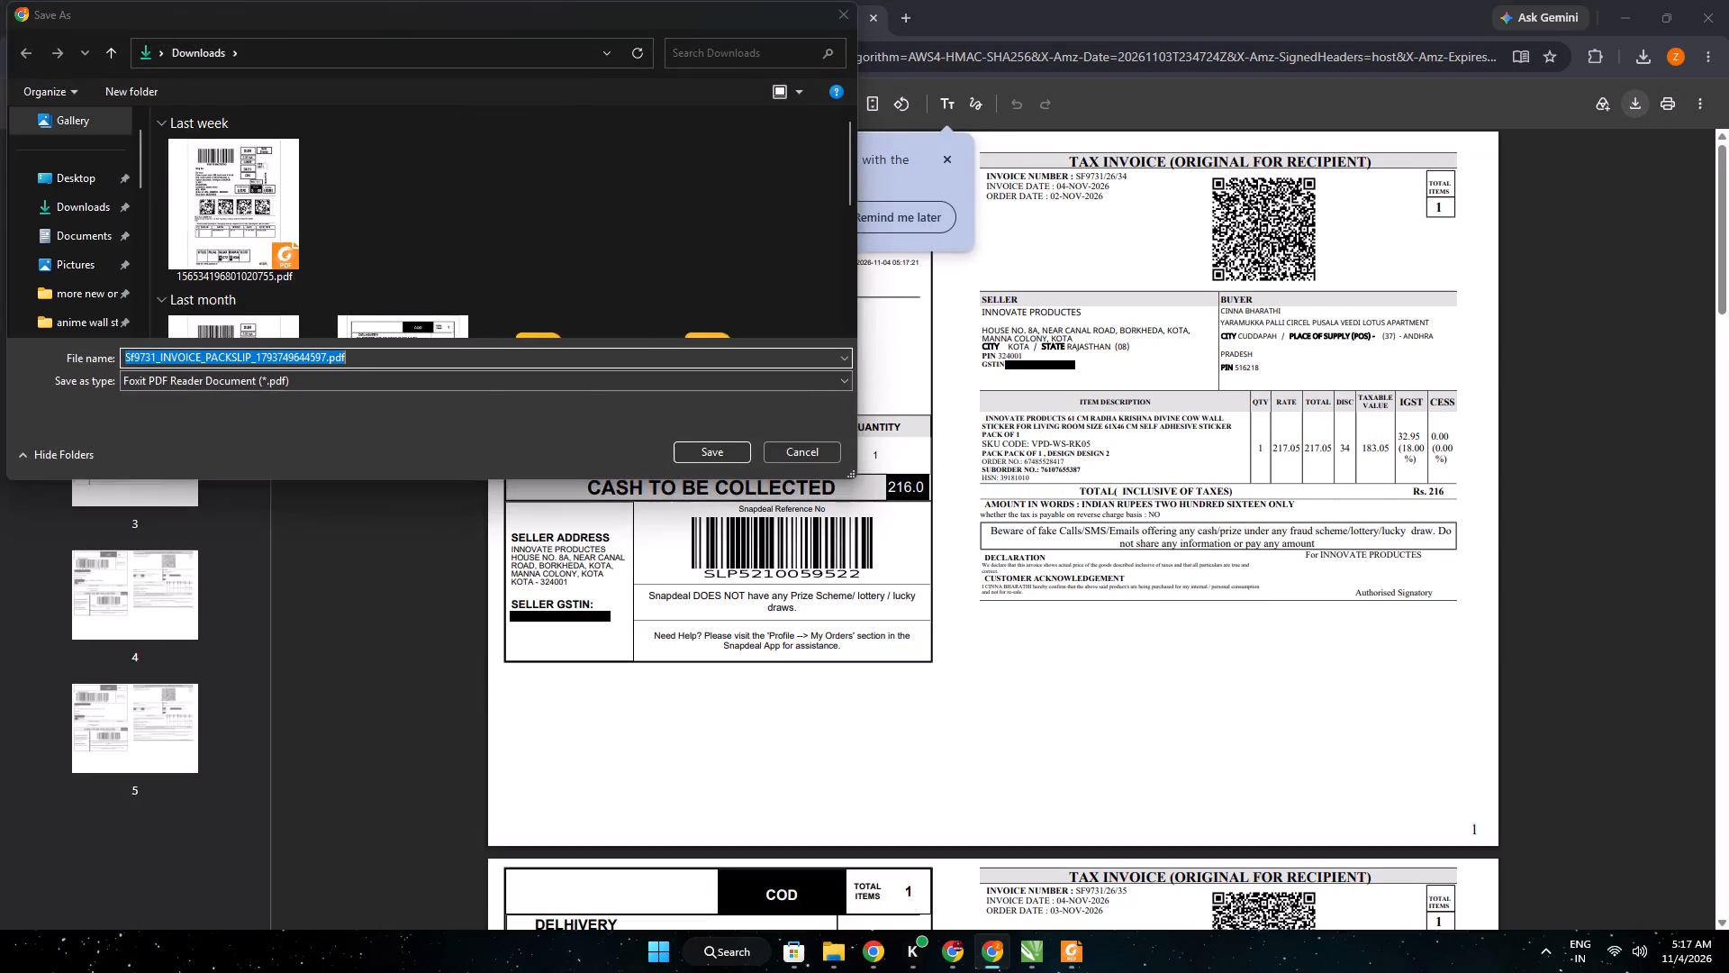
{"action": "left_click", "coordinate": [727, 442]}
Open ecropper.in/crop/snapdeal in a new tab and prepare cropped shipping labels from the saved Sf9731_INVOICE_PACKSLIP PDF.
{"action": "left_click", "coordinate": [898, 21]}
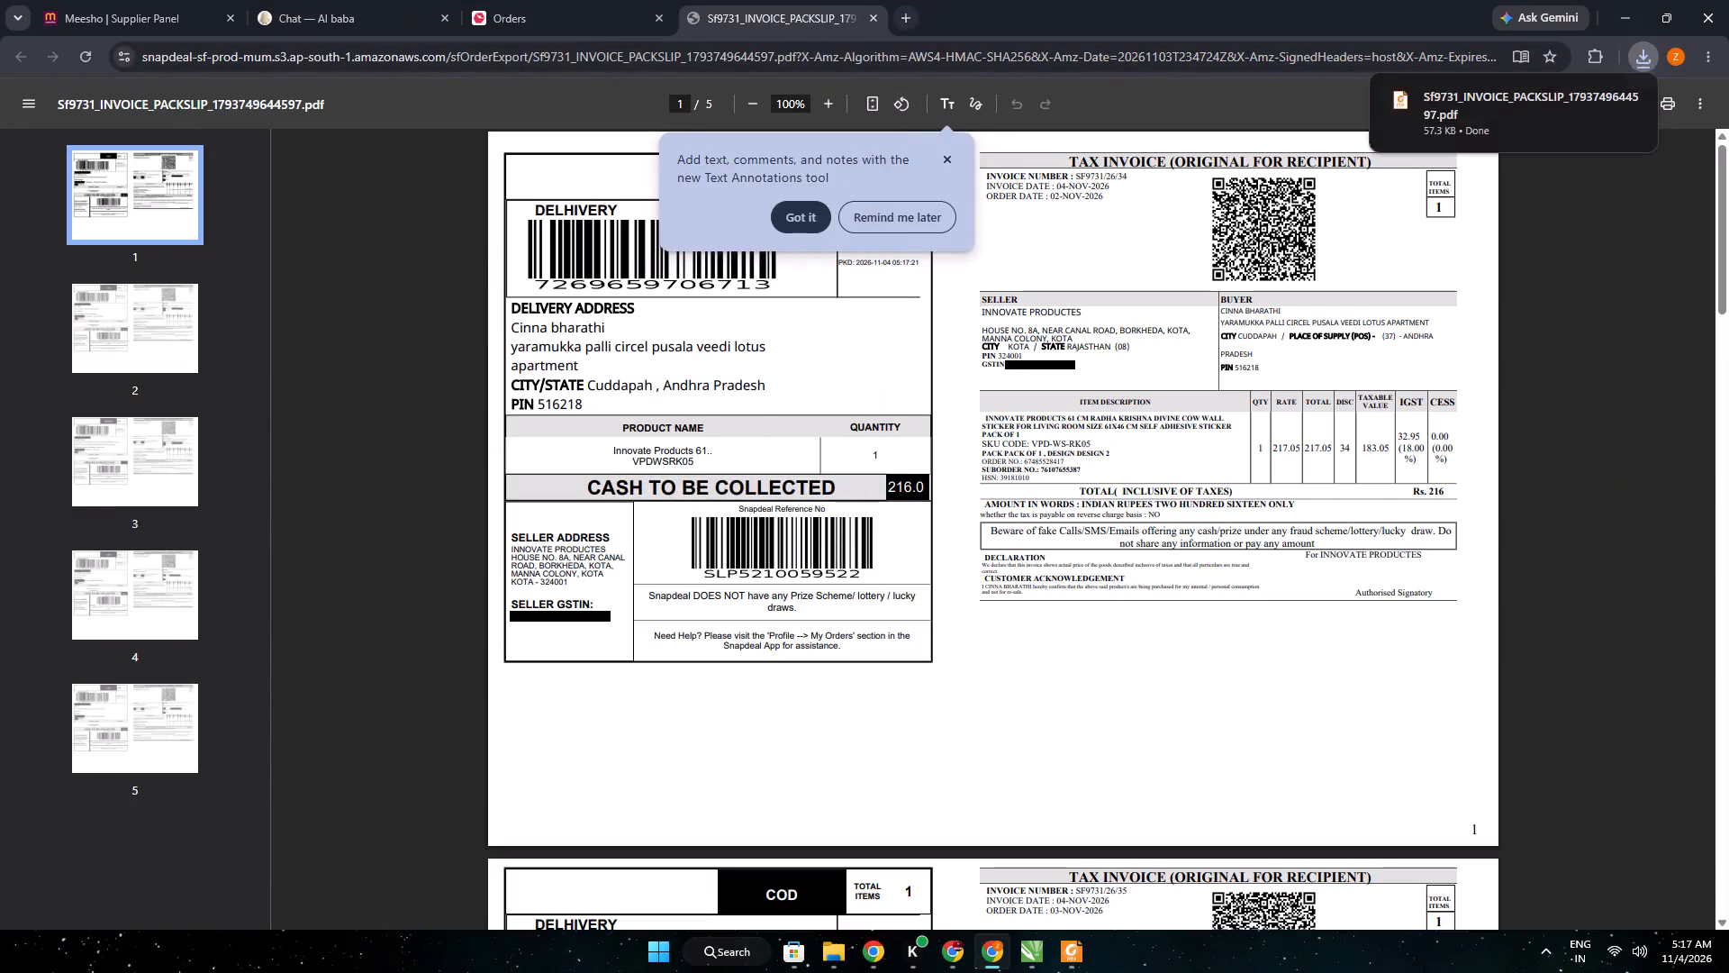
{"action": "key", "text": "e"}
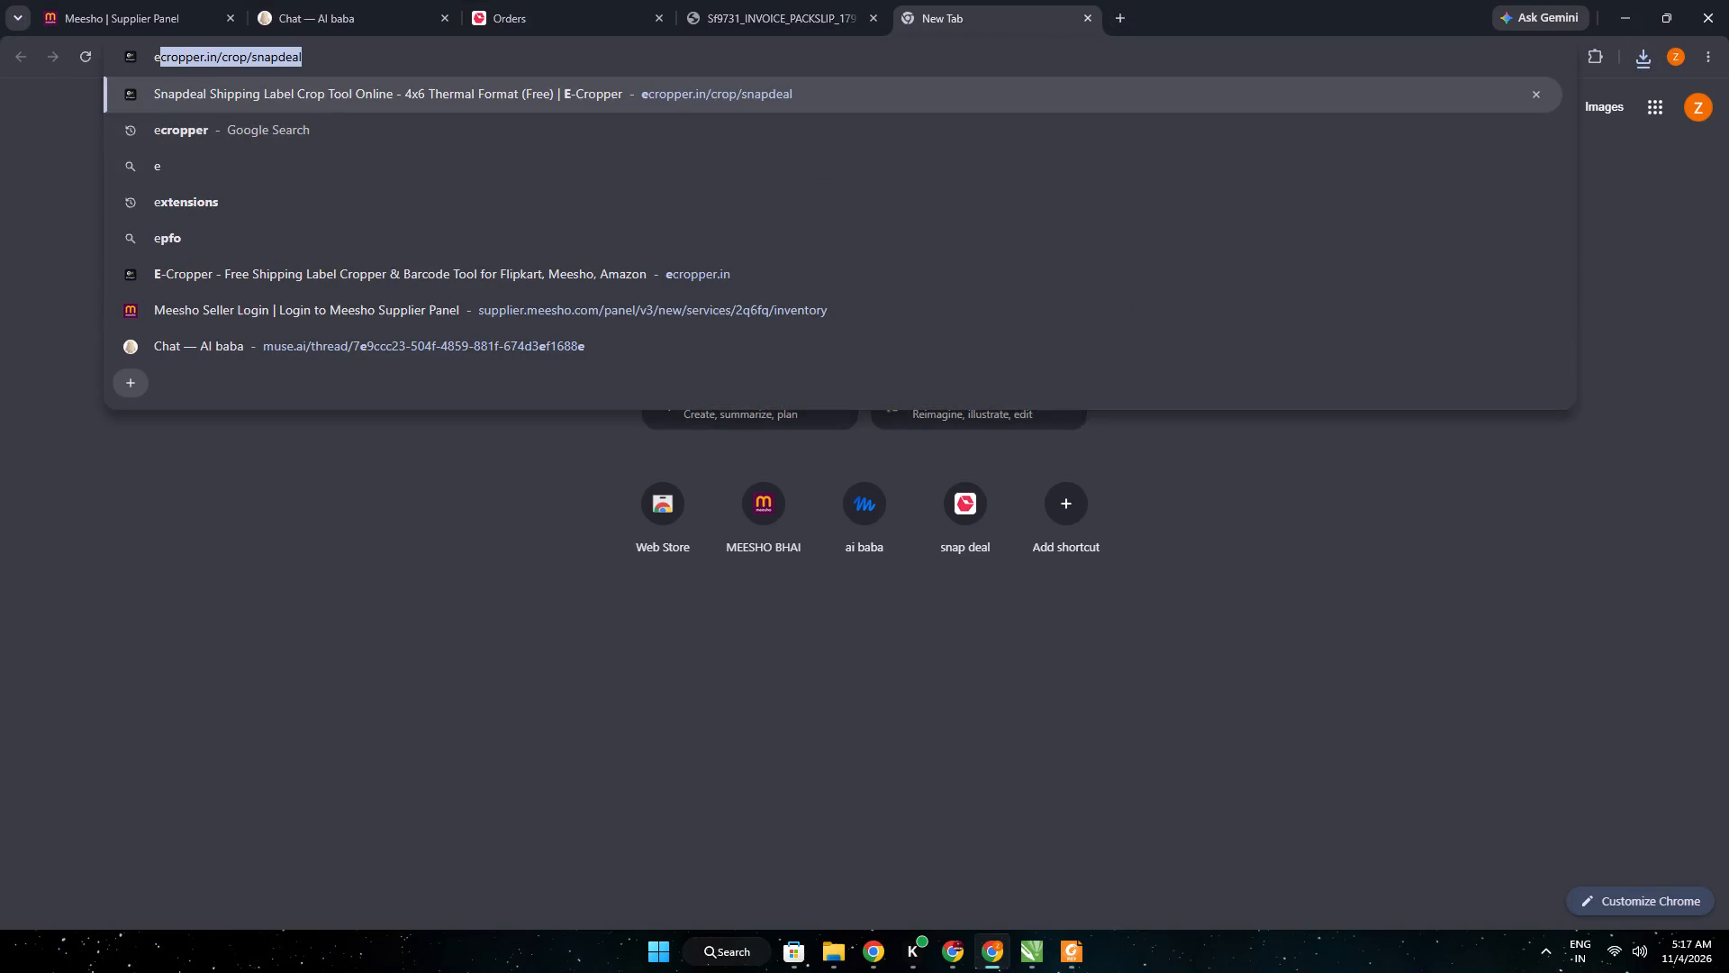
{"action": "left_click", "coordinate": [836, 92]}
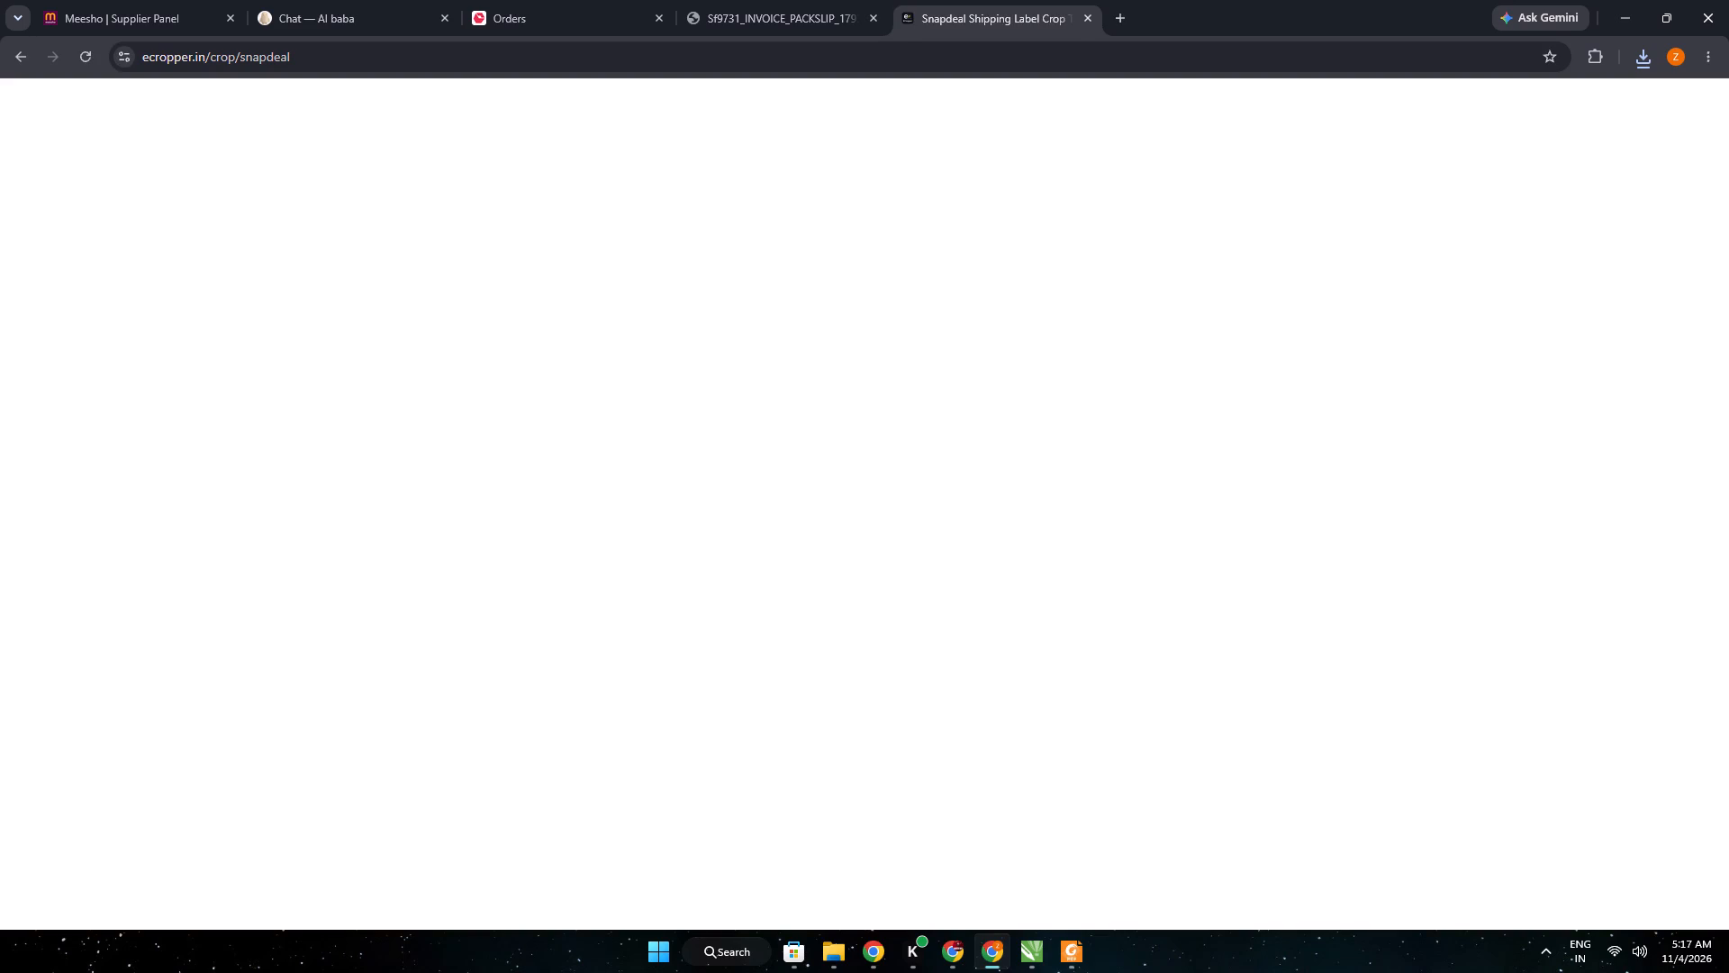
{"action": "scroll", "coordinate": [846, 502], "scroll_direction": "down", "scroll_amount": 4}
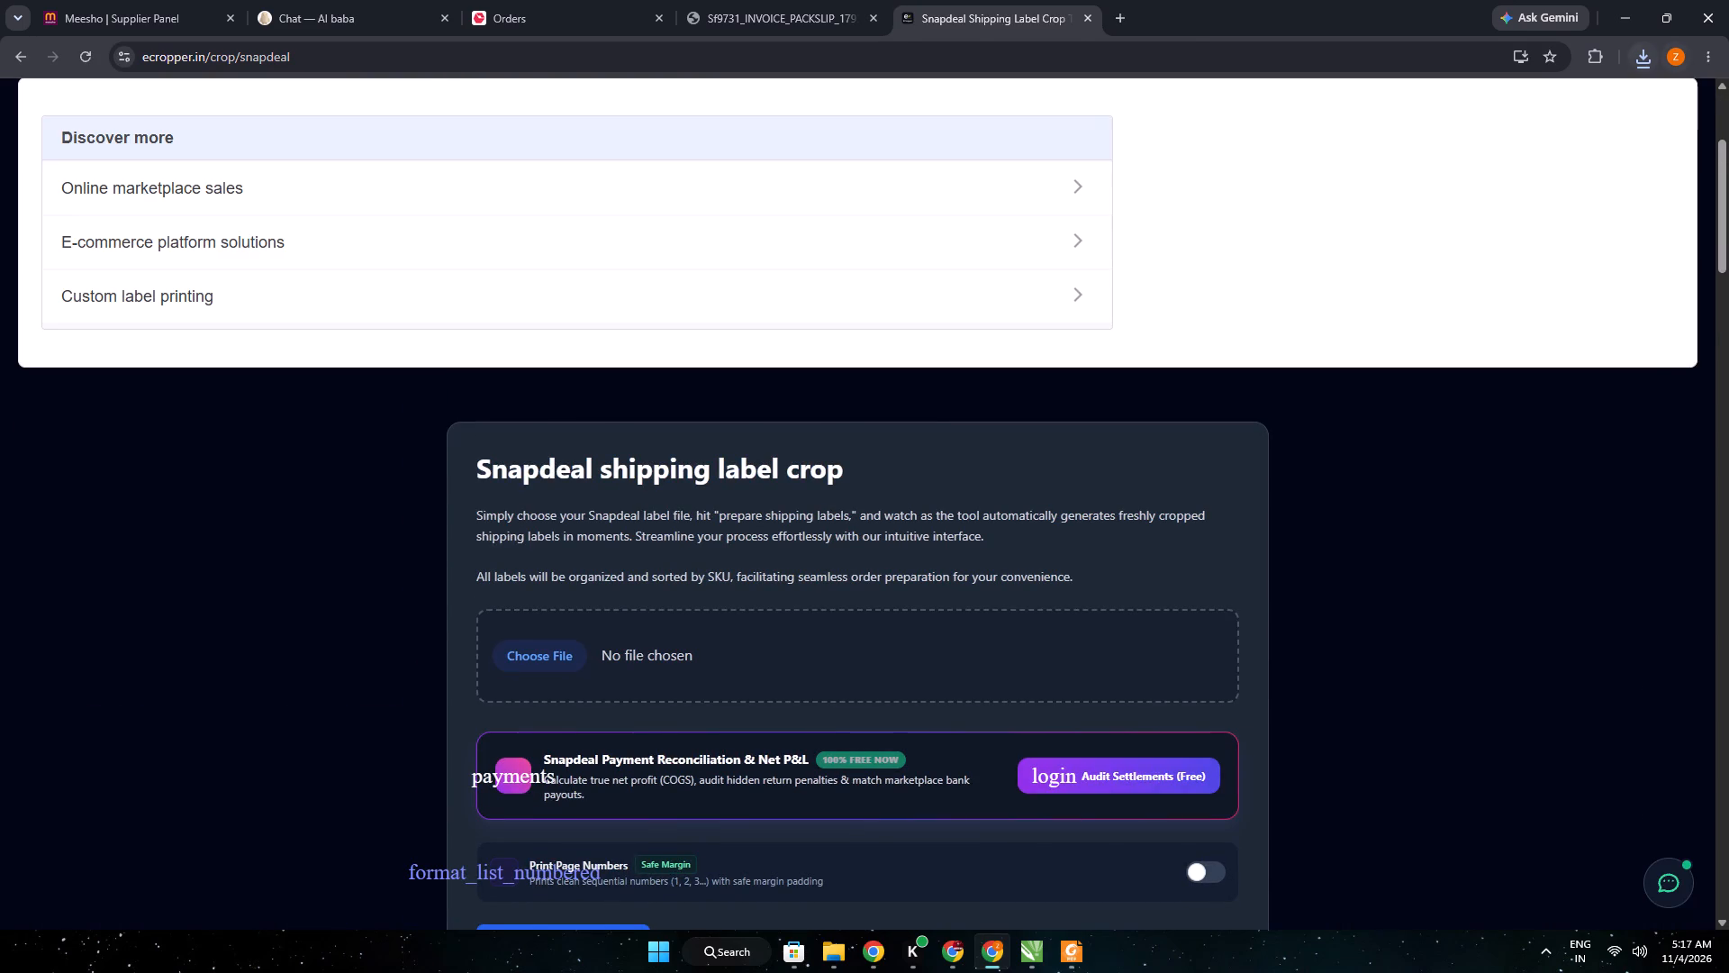
{"action": "left_click", "coordinate": [1633, 60]}
{"action": "left_click_drag", "start_coordinate": [1470, 127], "coordinate": [691, 650]}
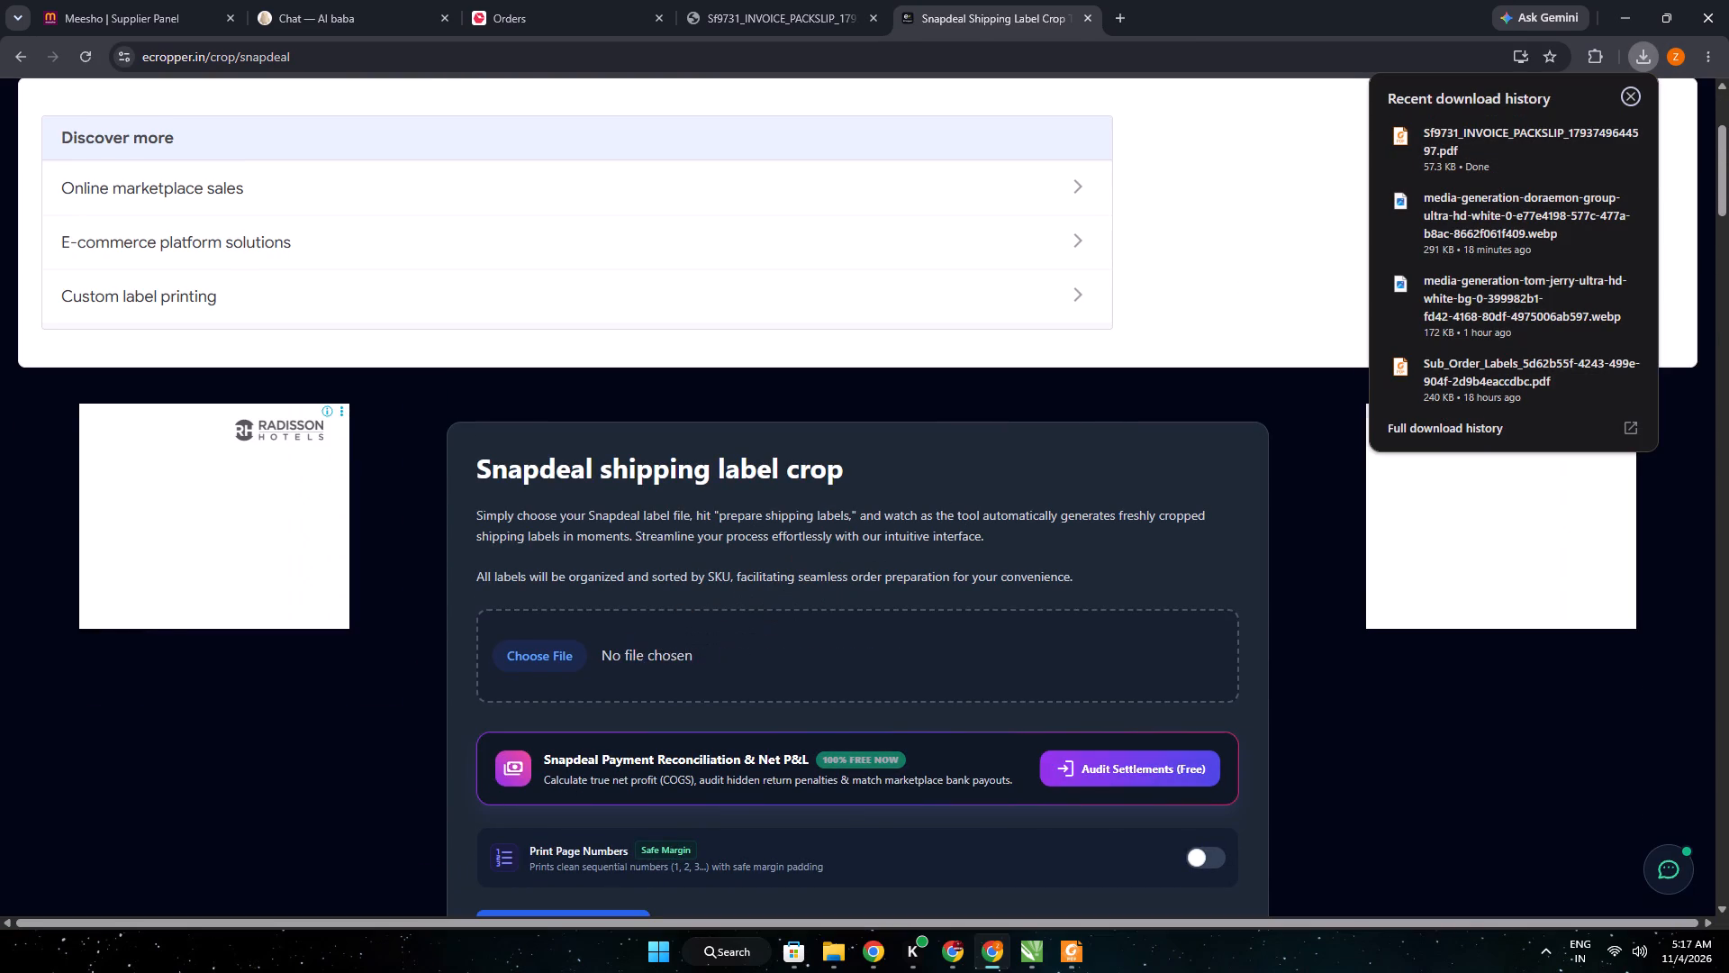
{"action": "scroll", "coordinate": [689, 619], "scroll_direction": "down", "scroll_amount": 5}
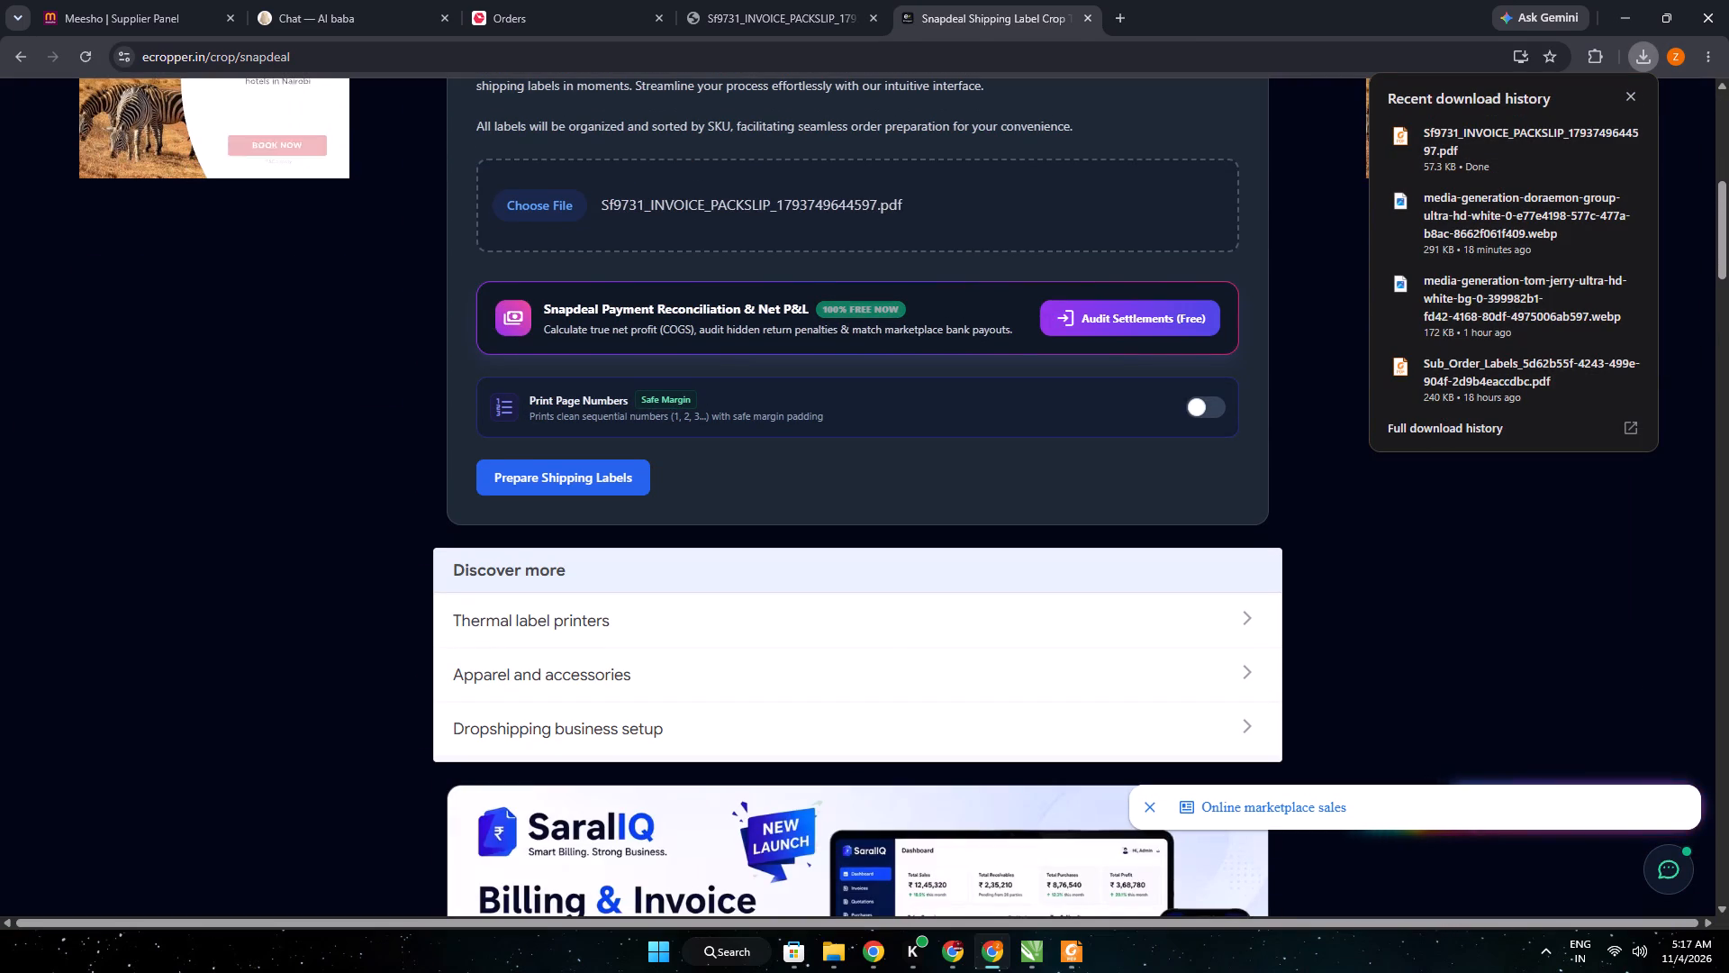
{"action": "left_click", "coordinate": [617, 482]}
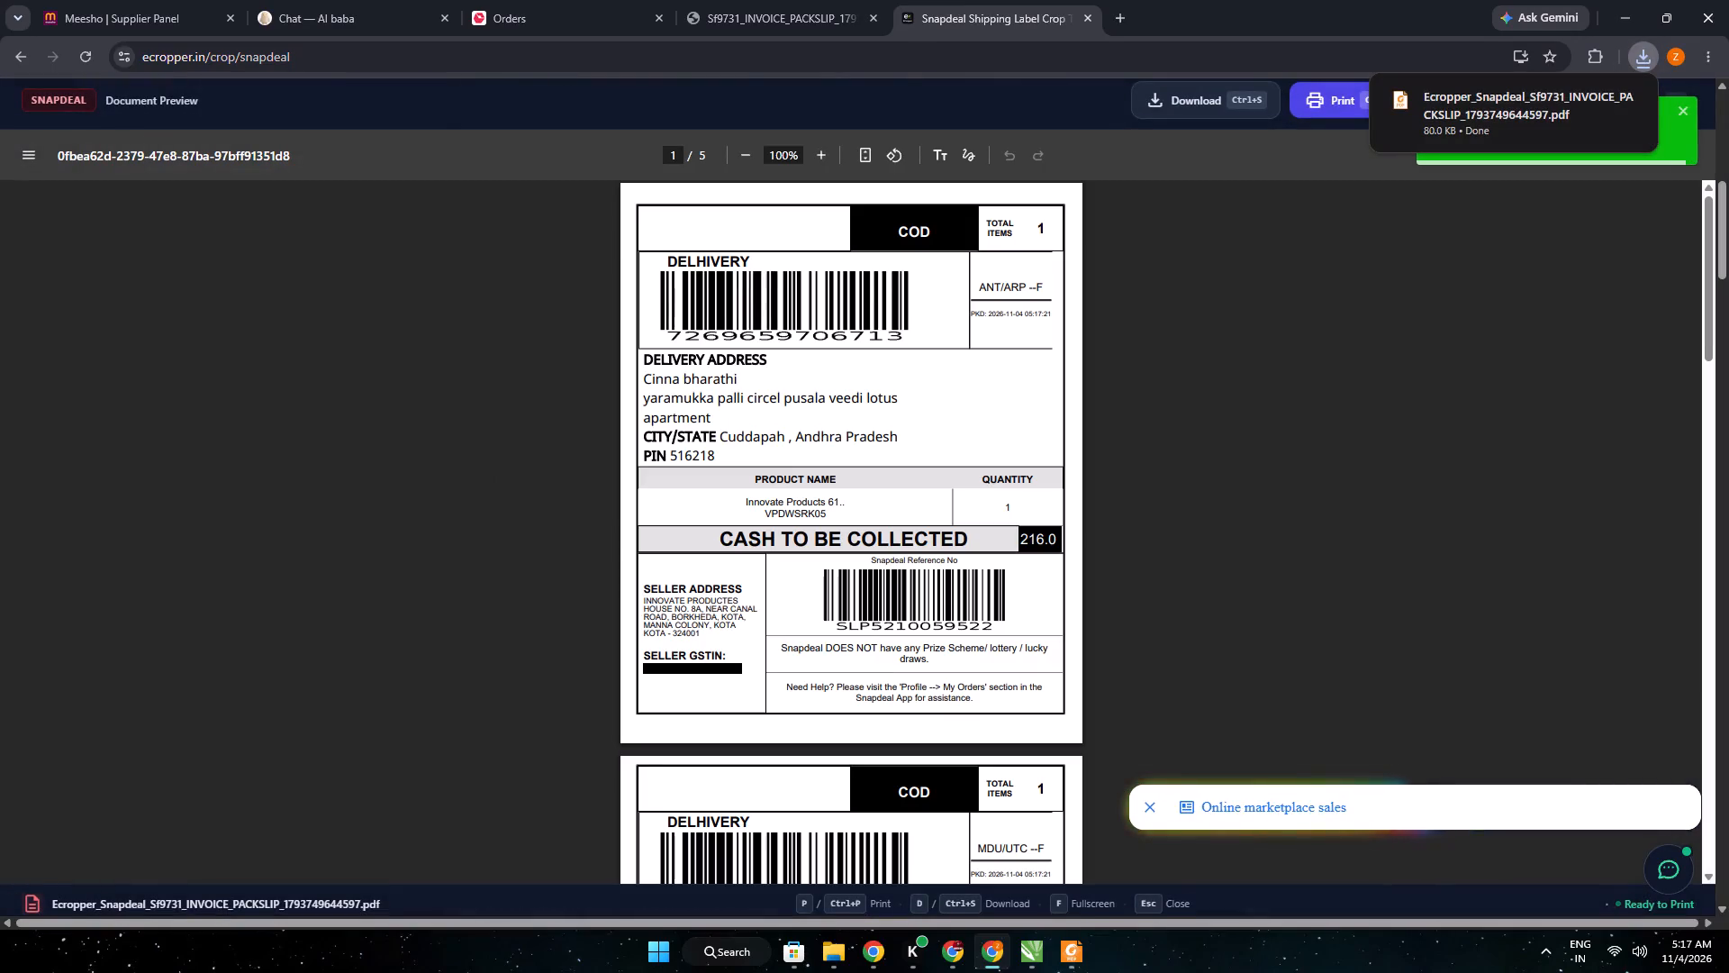
Locate the cropped Ecropper_Snapdeal PDF in the Downloads folder and open it in Foxit PDF Reader.
{"action": "left_click", "coordinate": [1592, 104]}
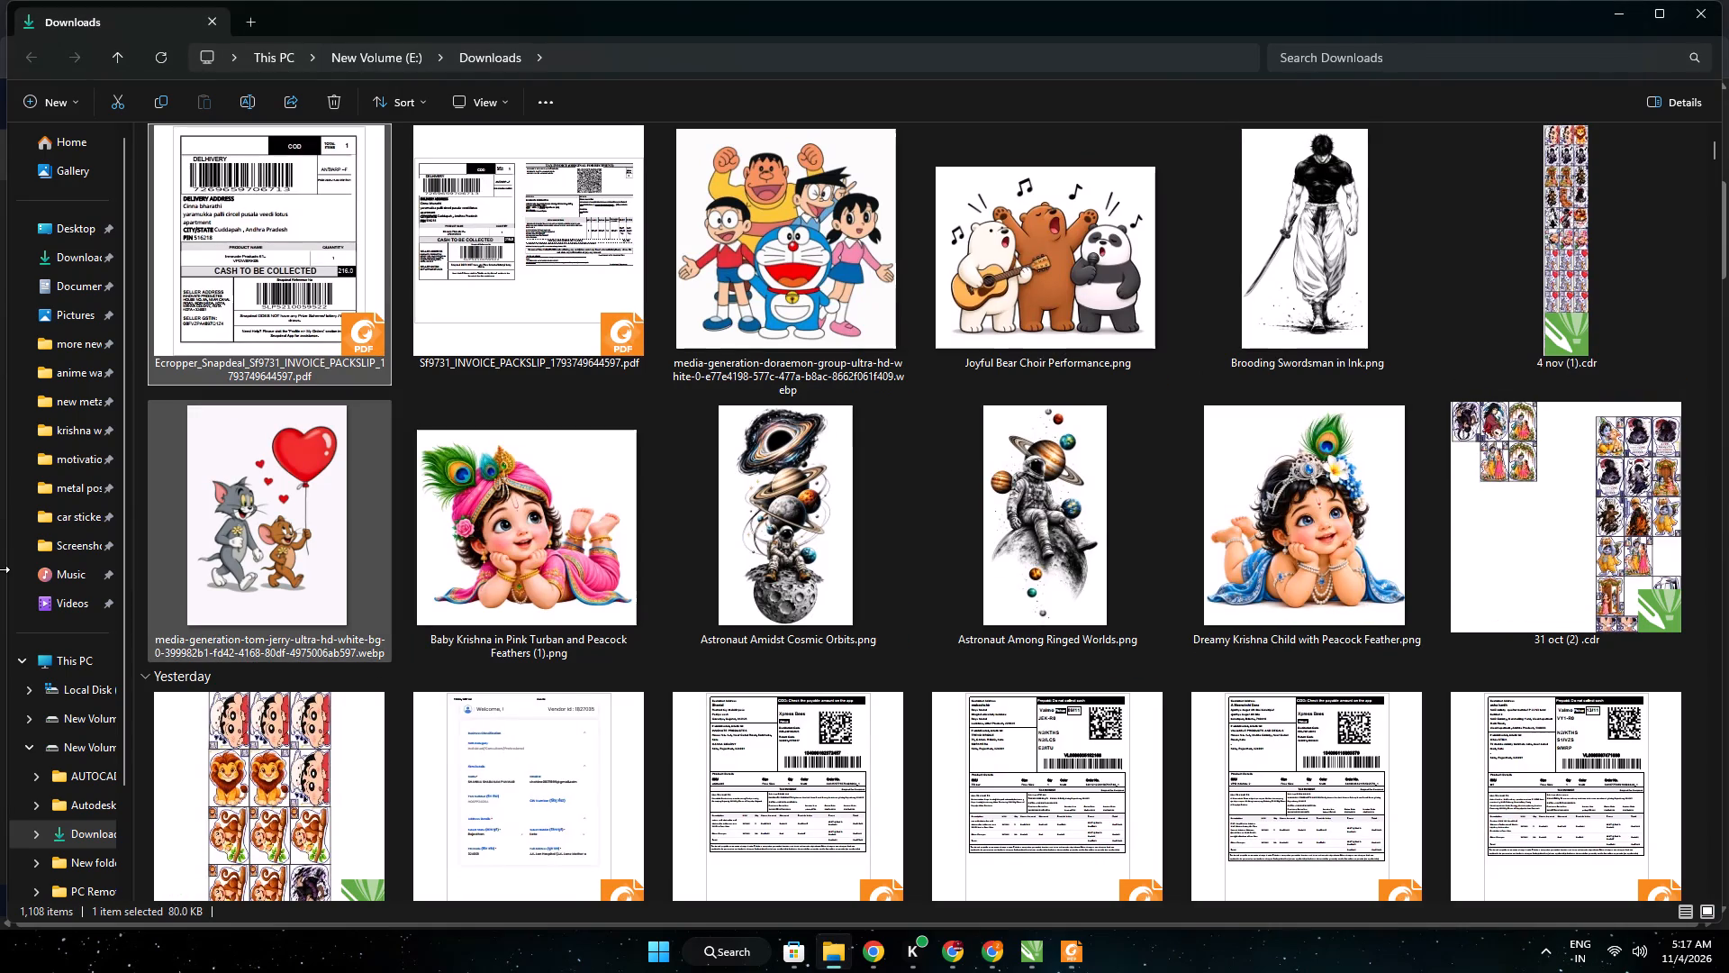
{"action": "double_click", "coordinate": [237, 288]}
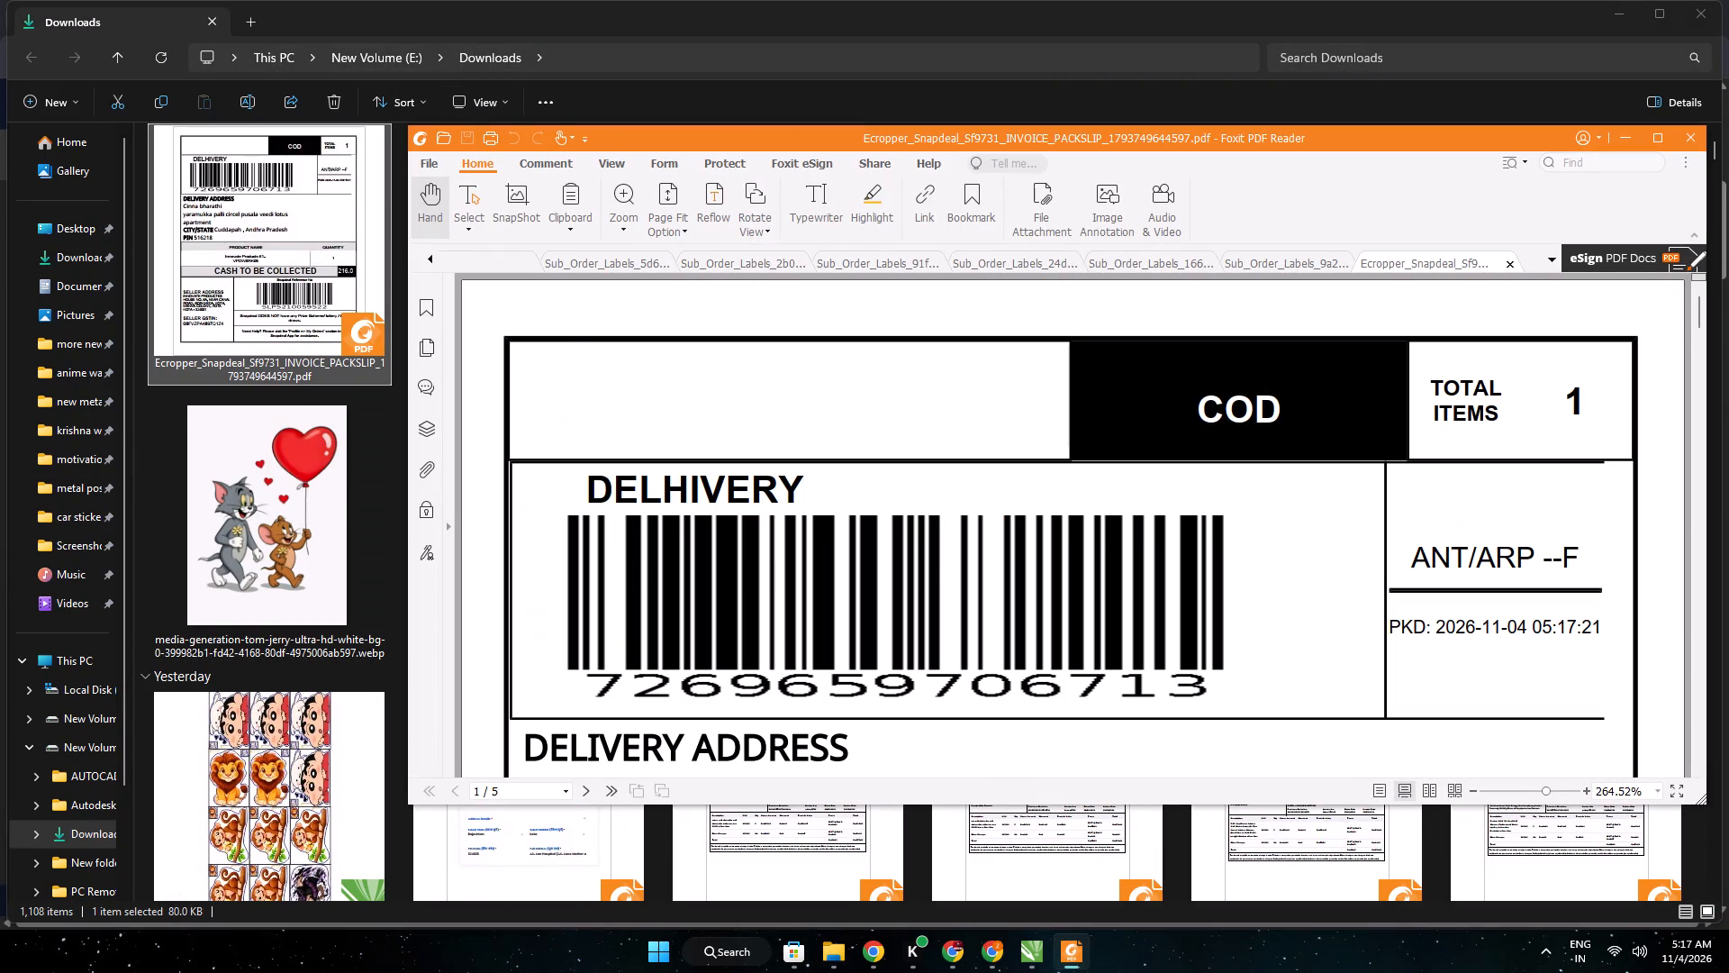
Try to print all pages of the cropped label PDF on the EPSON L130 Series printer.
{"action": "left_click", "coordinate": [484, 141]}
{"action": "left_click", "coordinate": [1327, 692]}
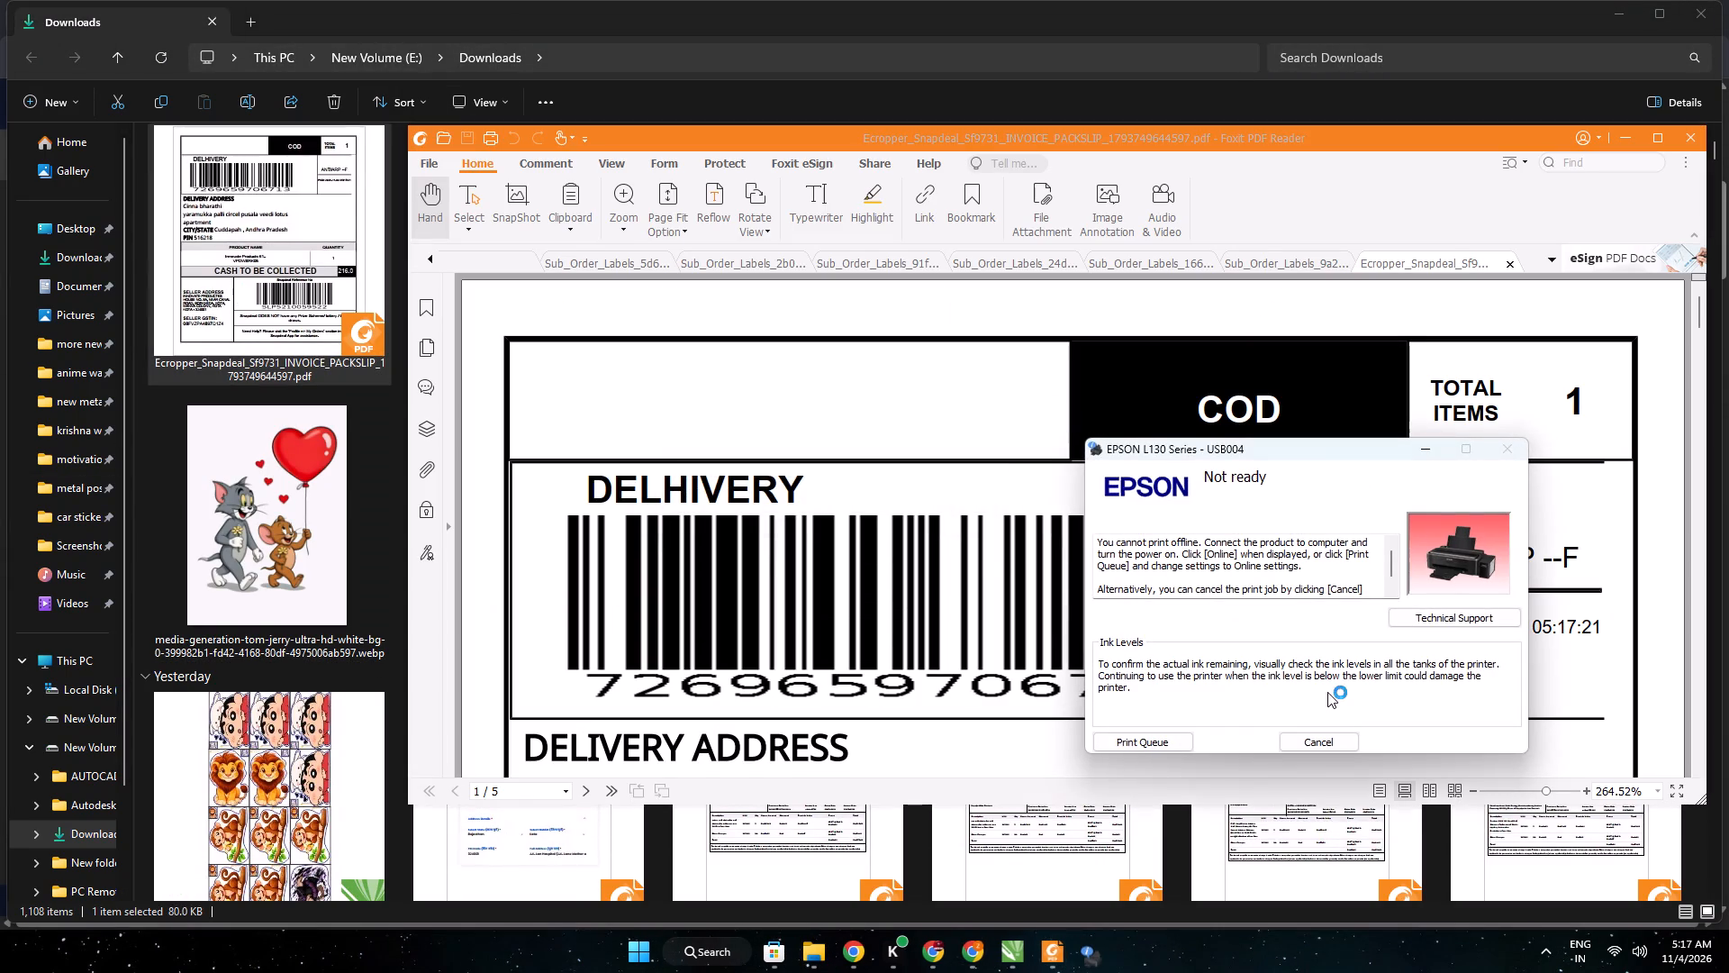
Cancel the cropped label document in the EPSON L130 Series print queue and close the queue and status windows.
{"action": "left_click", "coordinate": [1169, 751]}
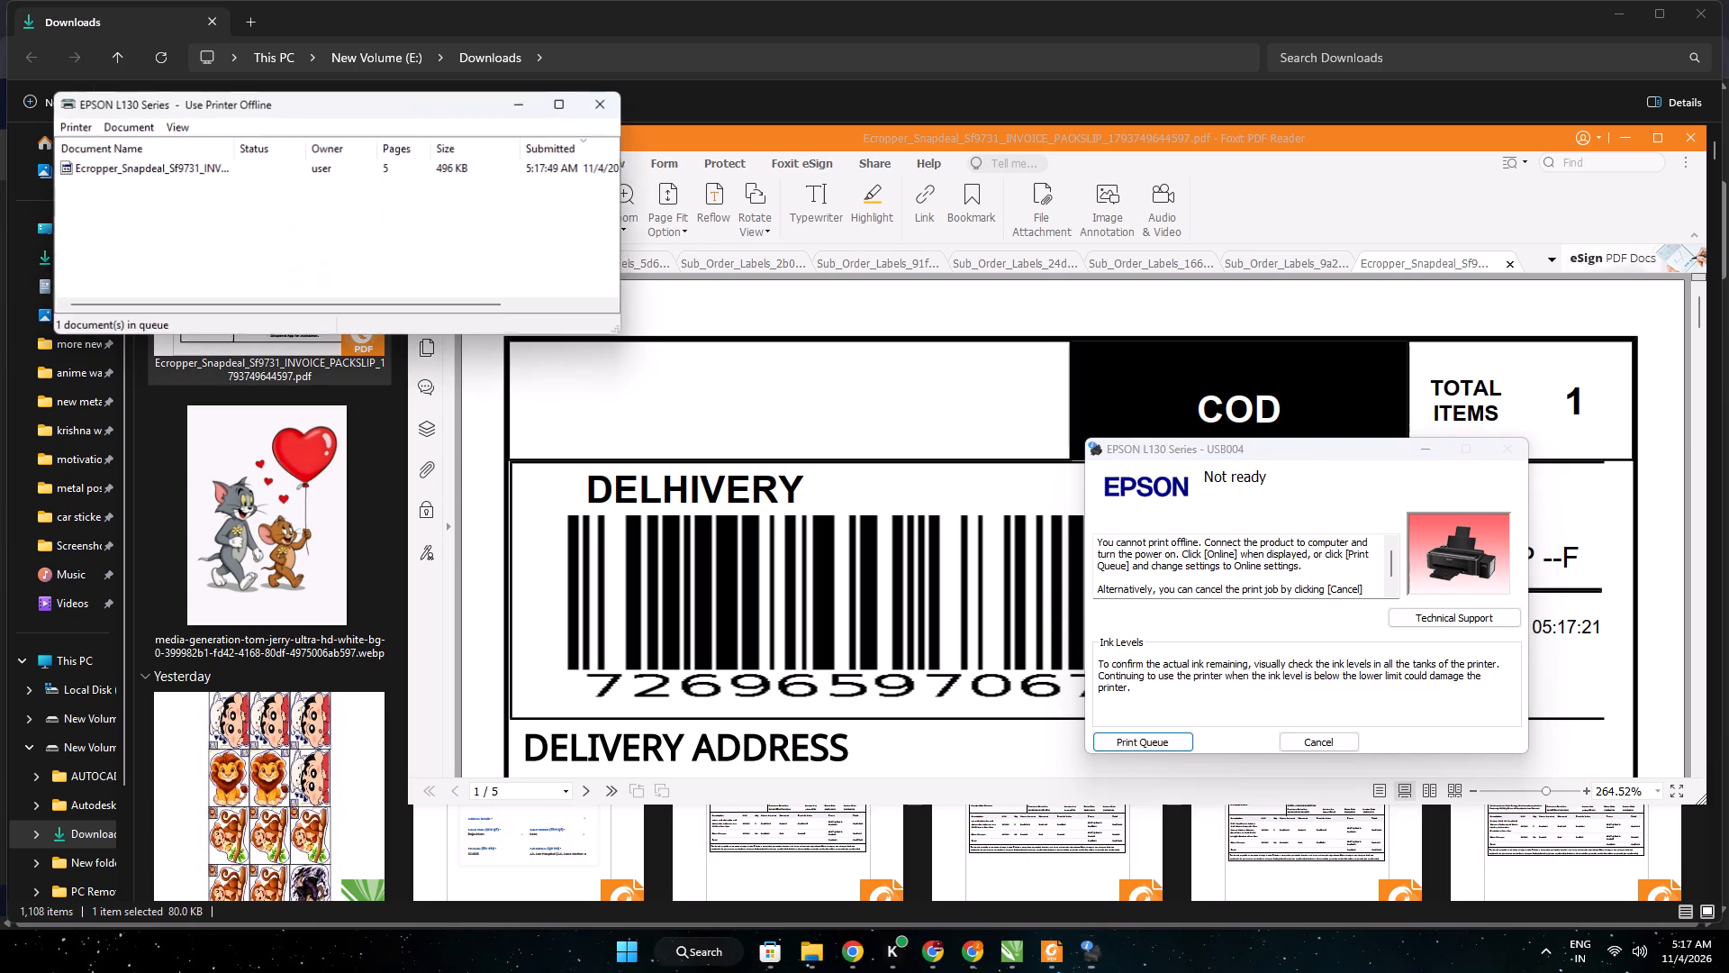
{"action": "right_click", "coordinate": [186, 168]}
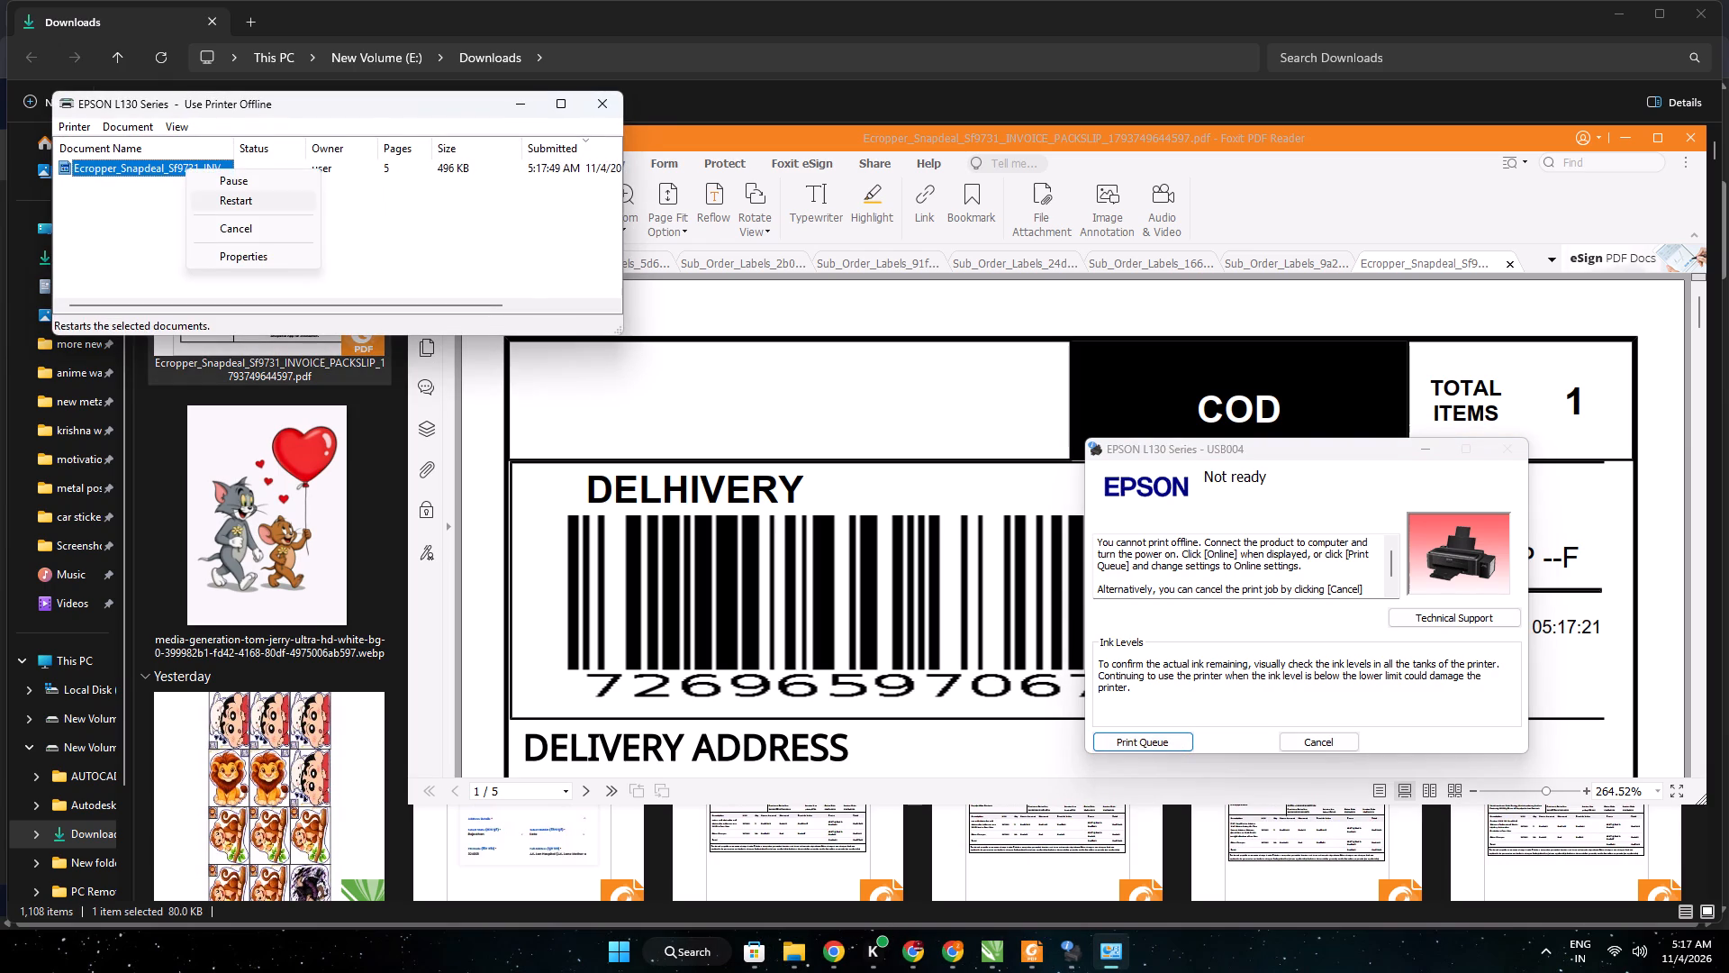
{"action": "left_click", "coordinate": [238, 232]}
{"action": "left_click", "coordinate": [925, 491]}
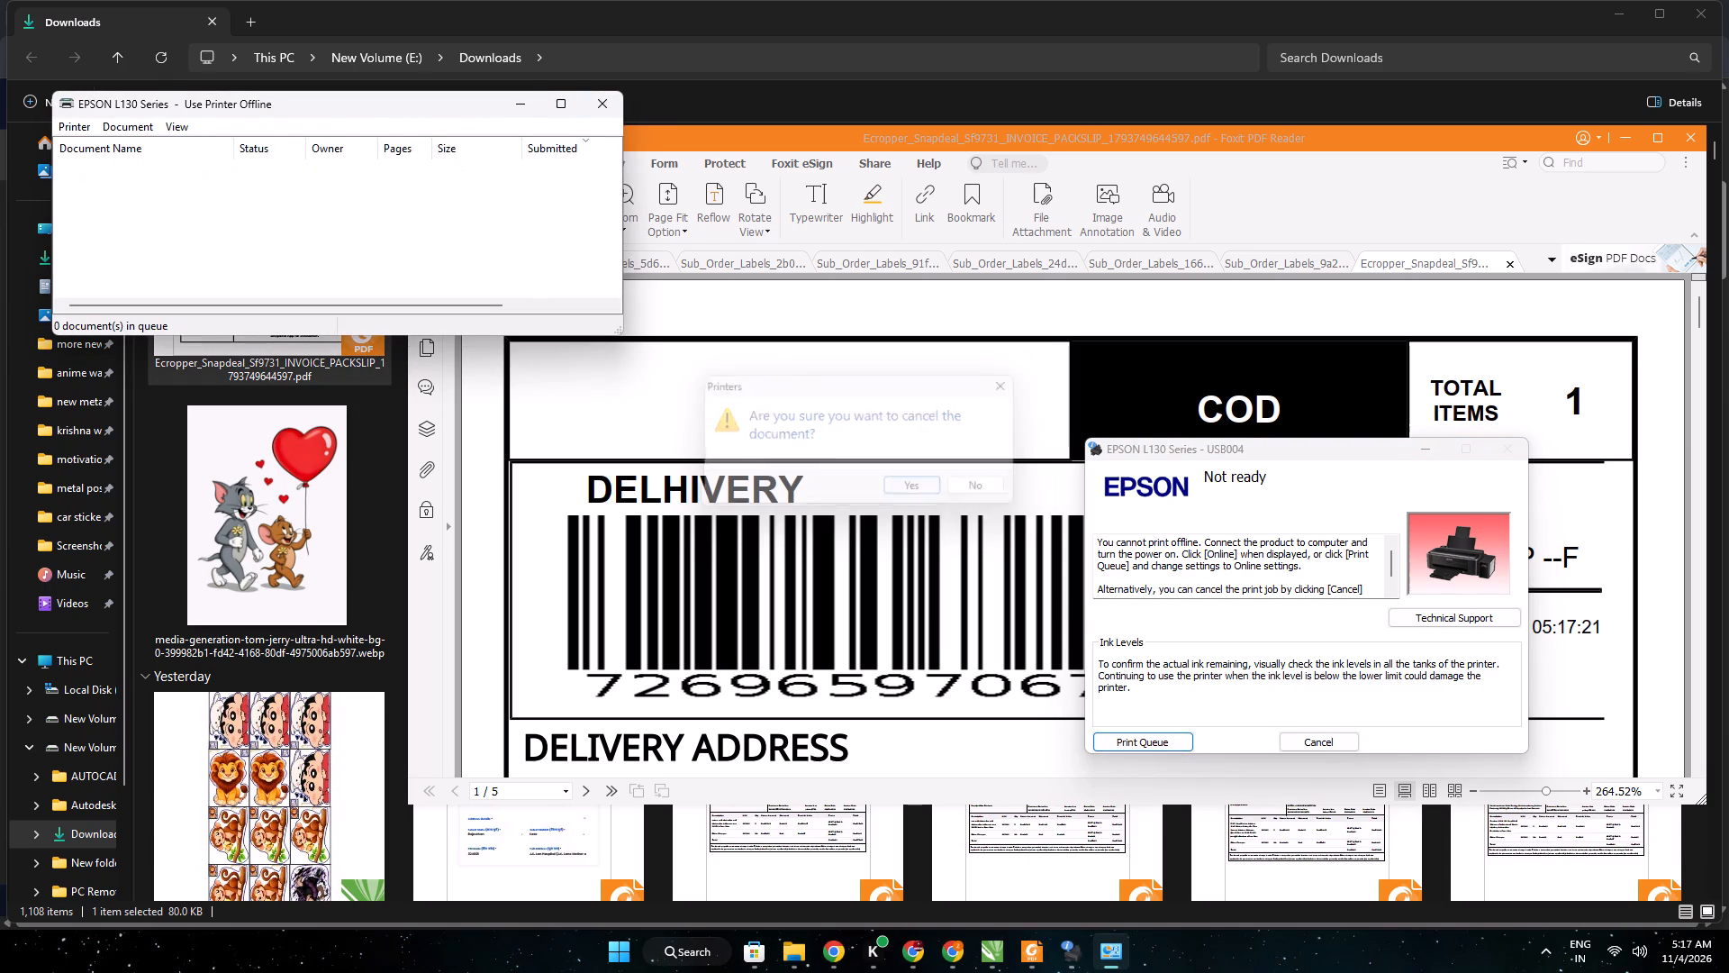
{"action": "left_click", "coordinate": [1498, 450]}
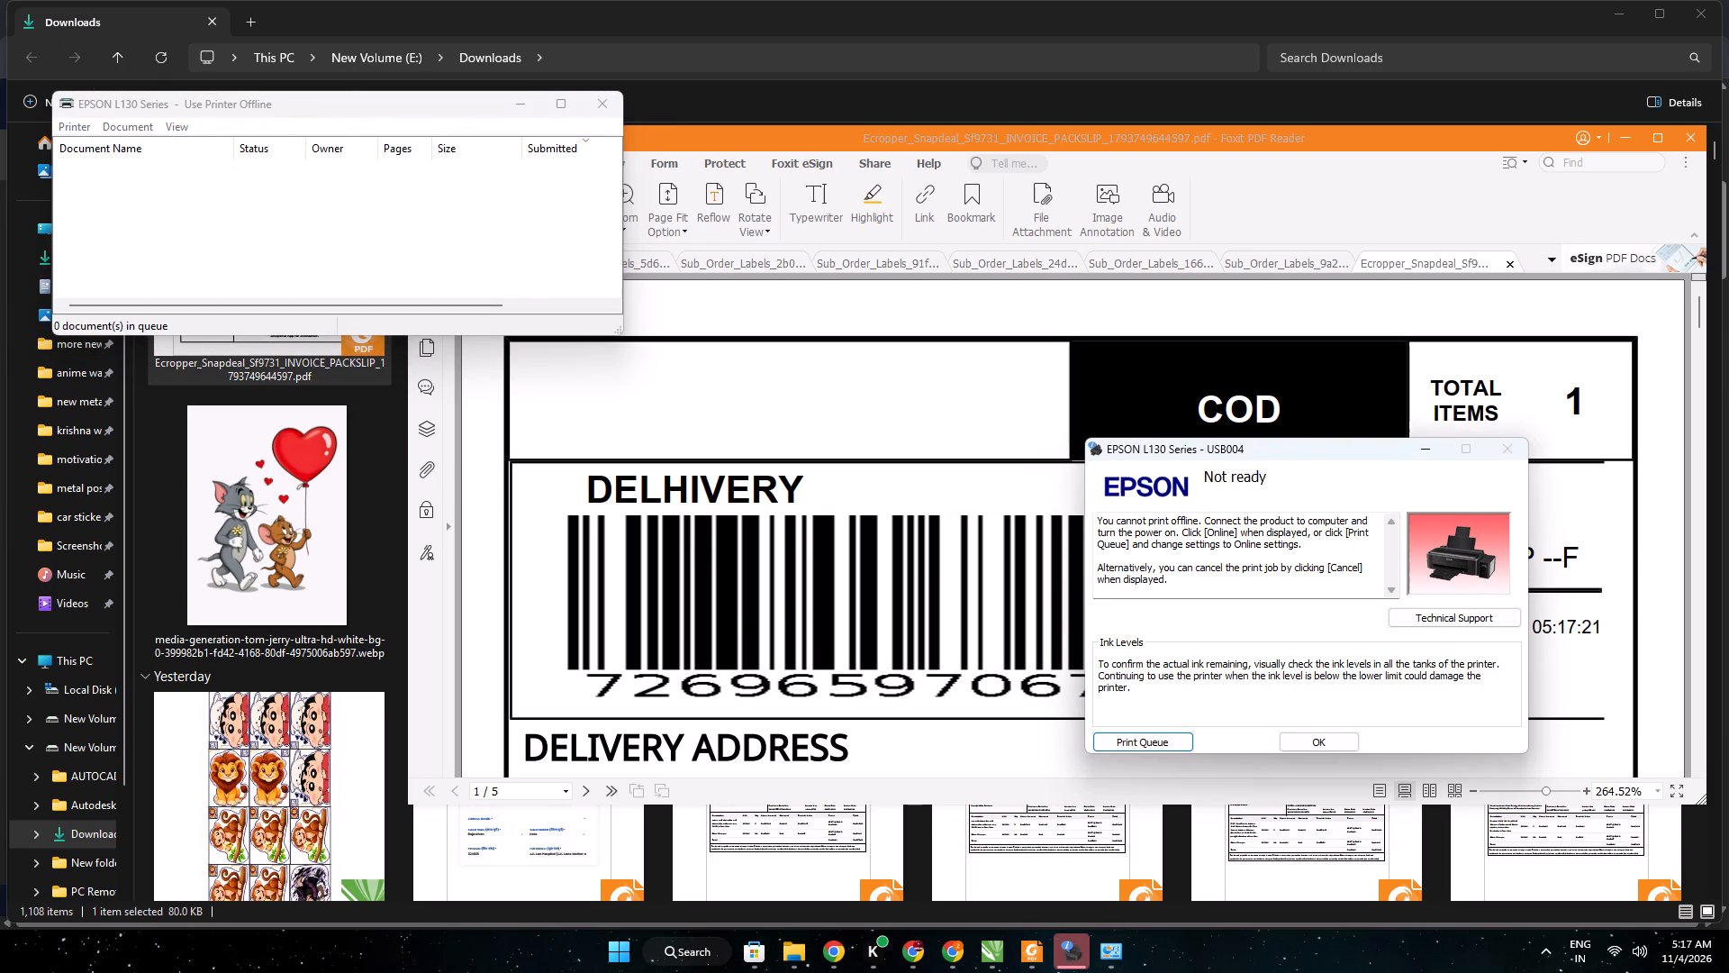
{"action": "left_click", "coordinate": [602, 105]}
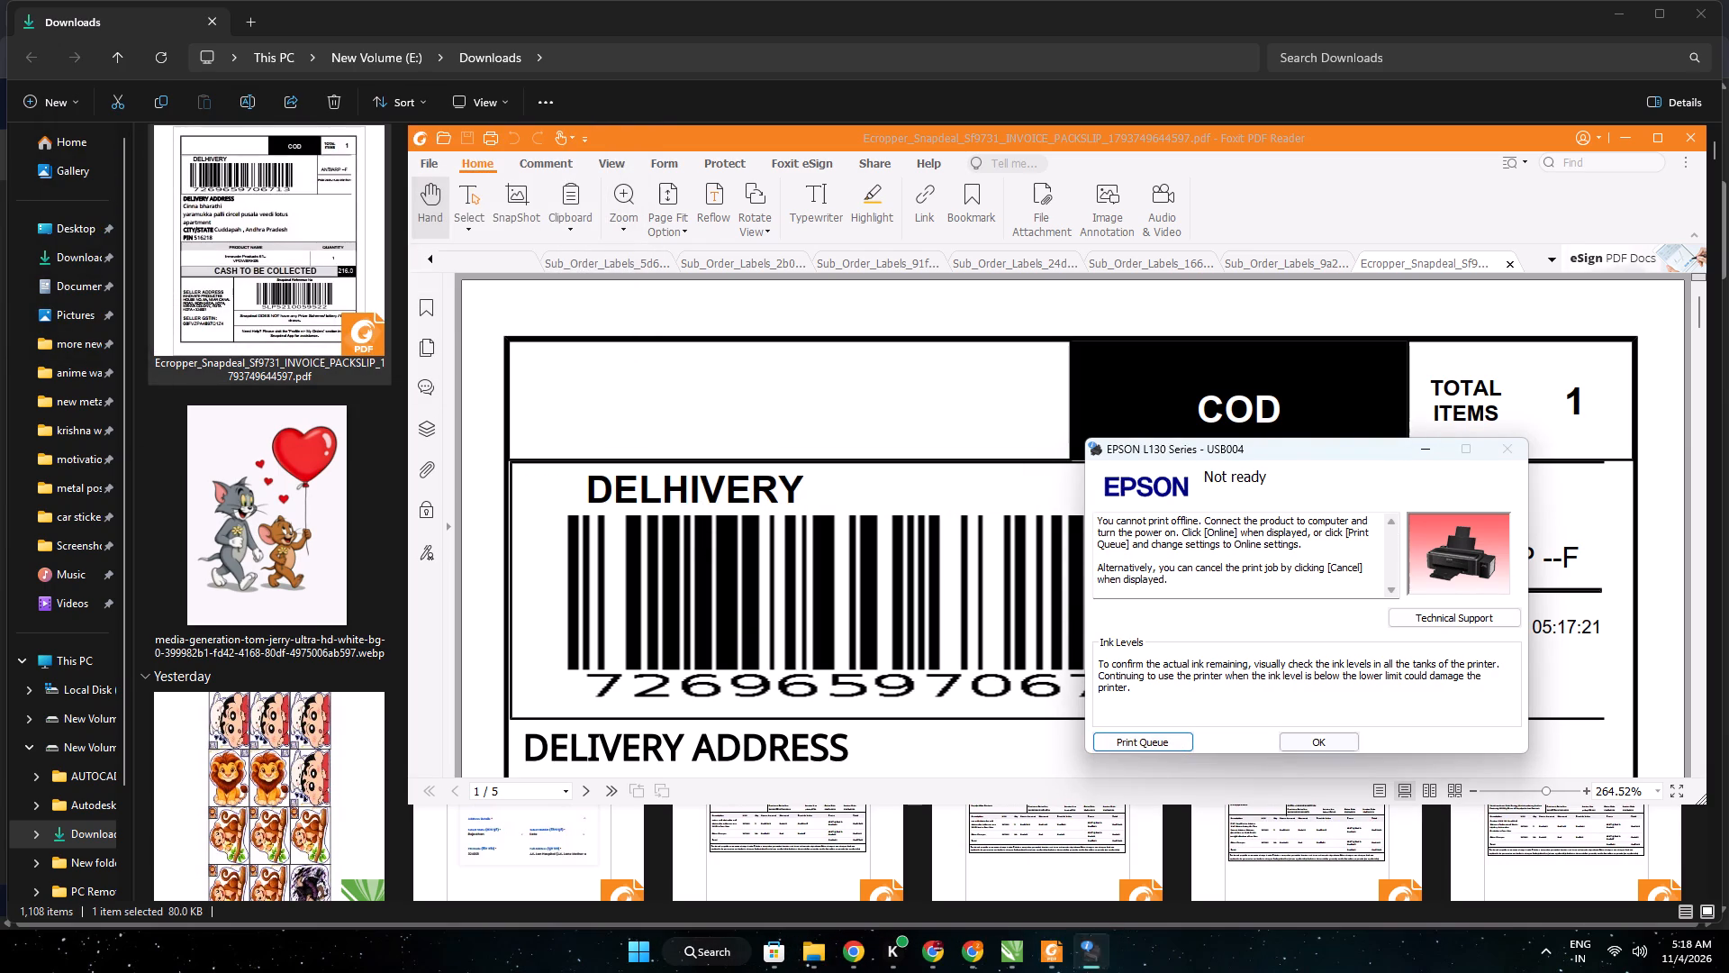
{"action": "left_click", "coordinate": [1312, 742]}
Print all pages of the cropped label PDF on the H30C-lite(1) printer.
{"action": "left_click", "coordinate": [500, 145]}
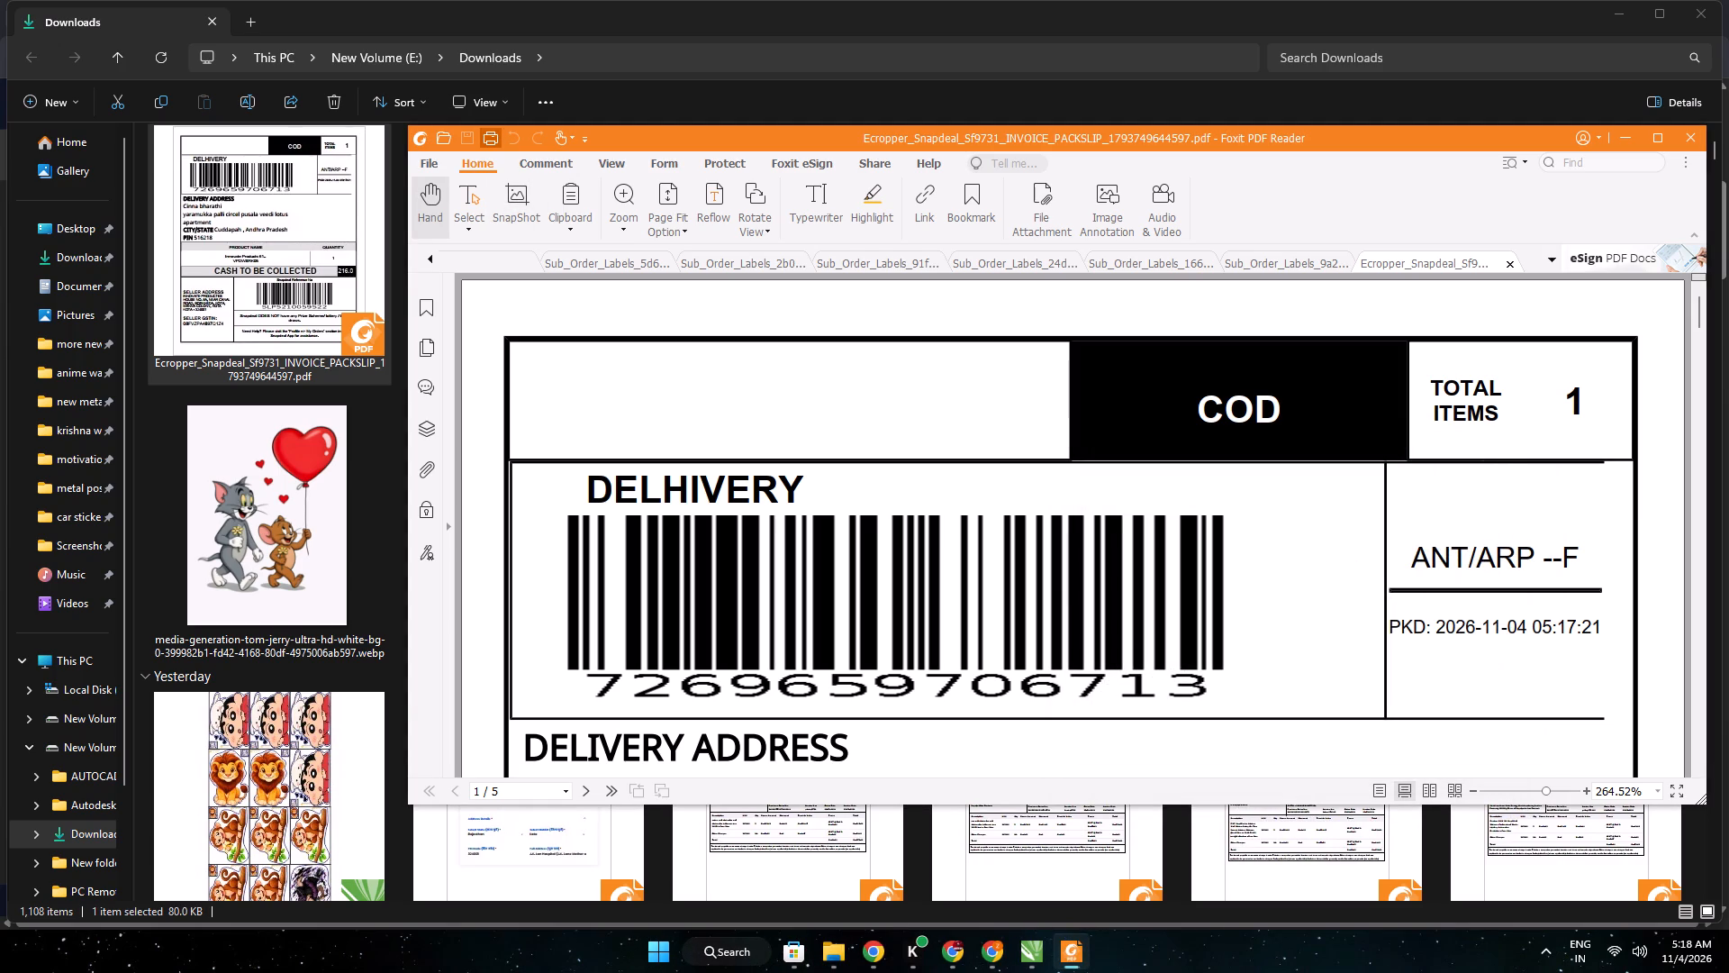
{"action": "left_click", "coordinate": [887, 265]}
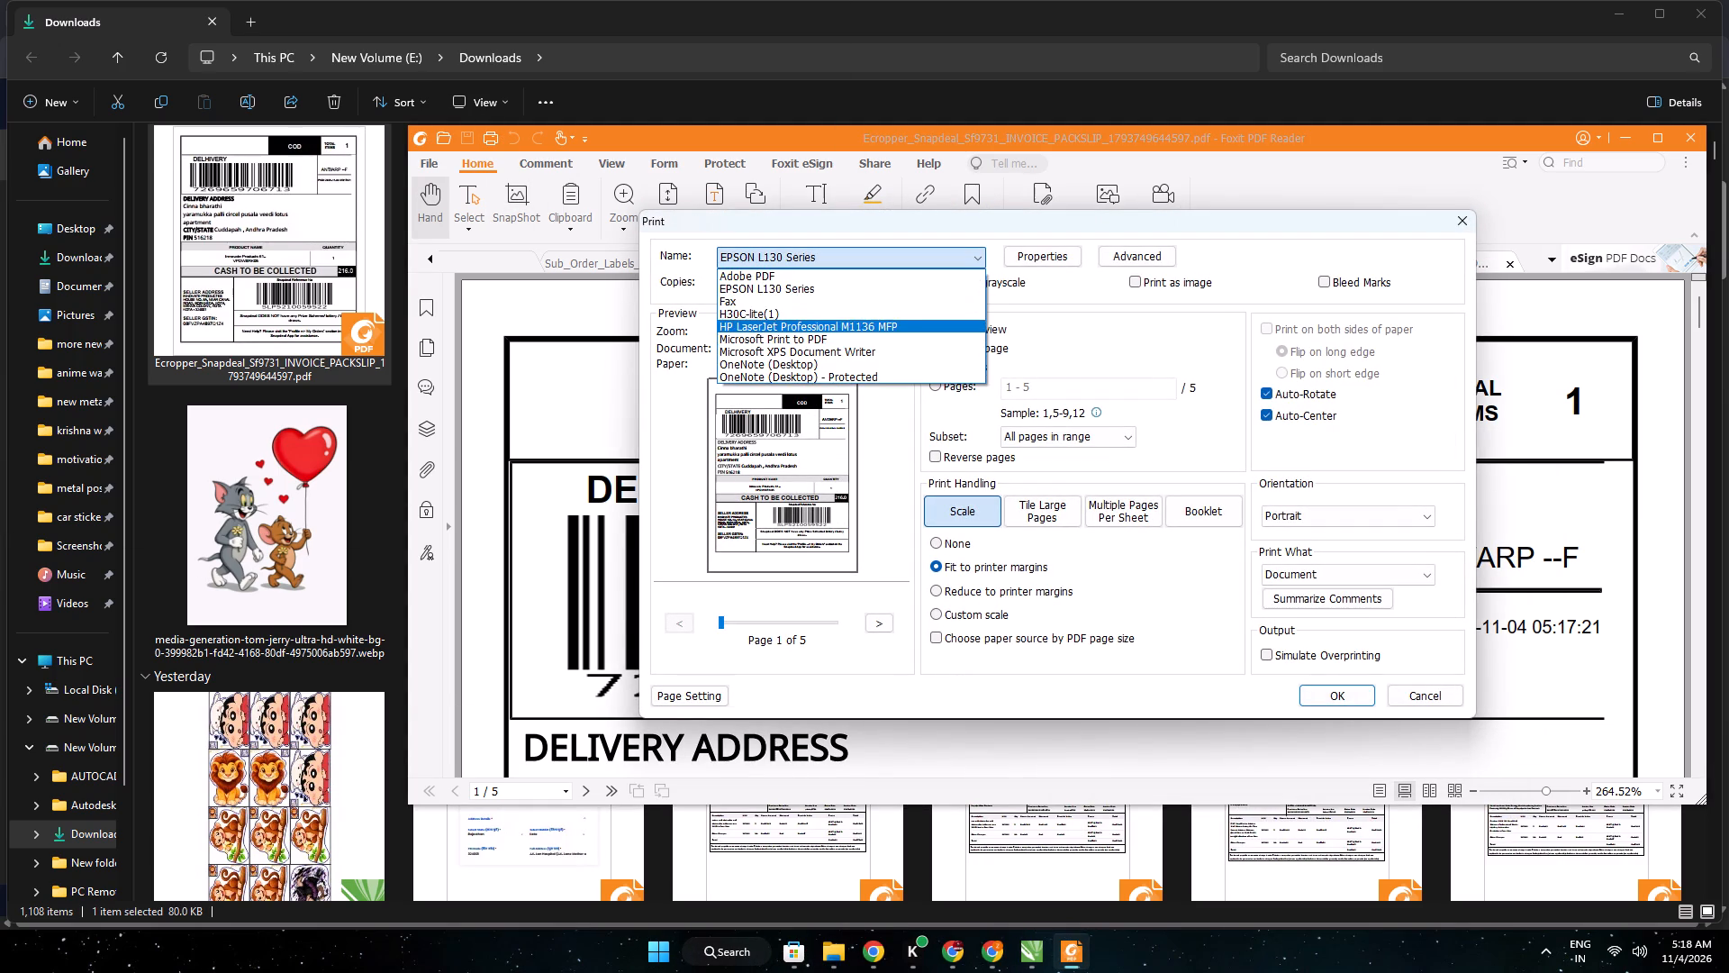
{"action": "left_click", "coordinate": [872, 313]}
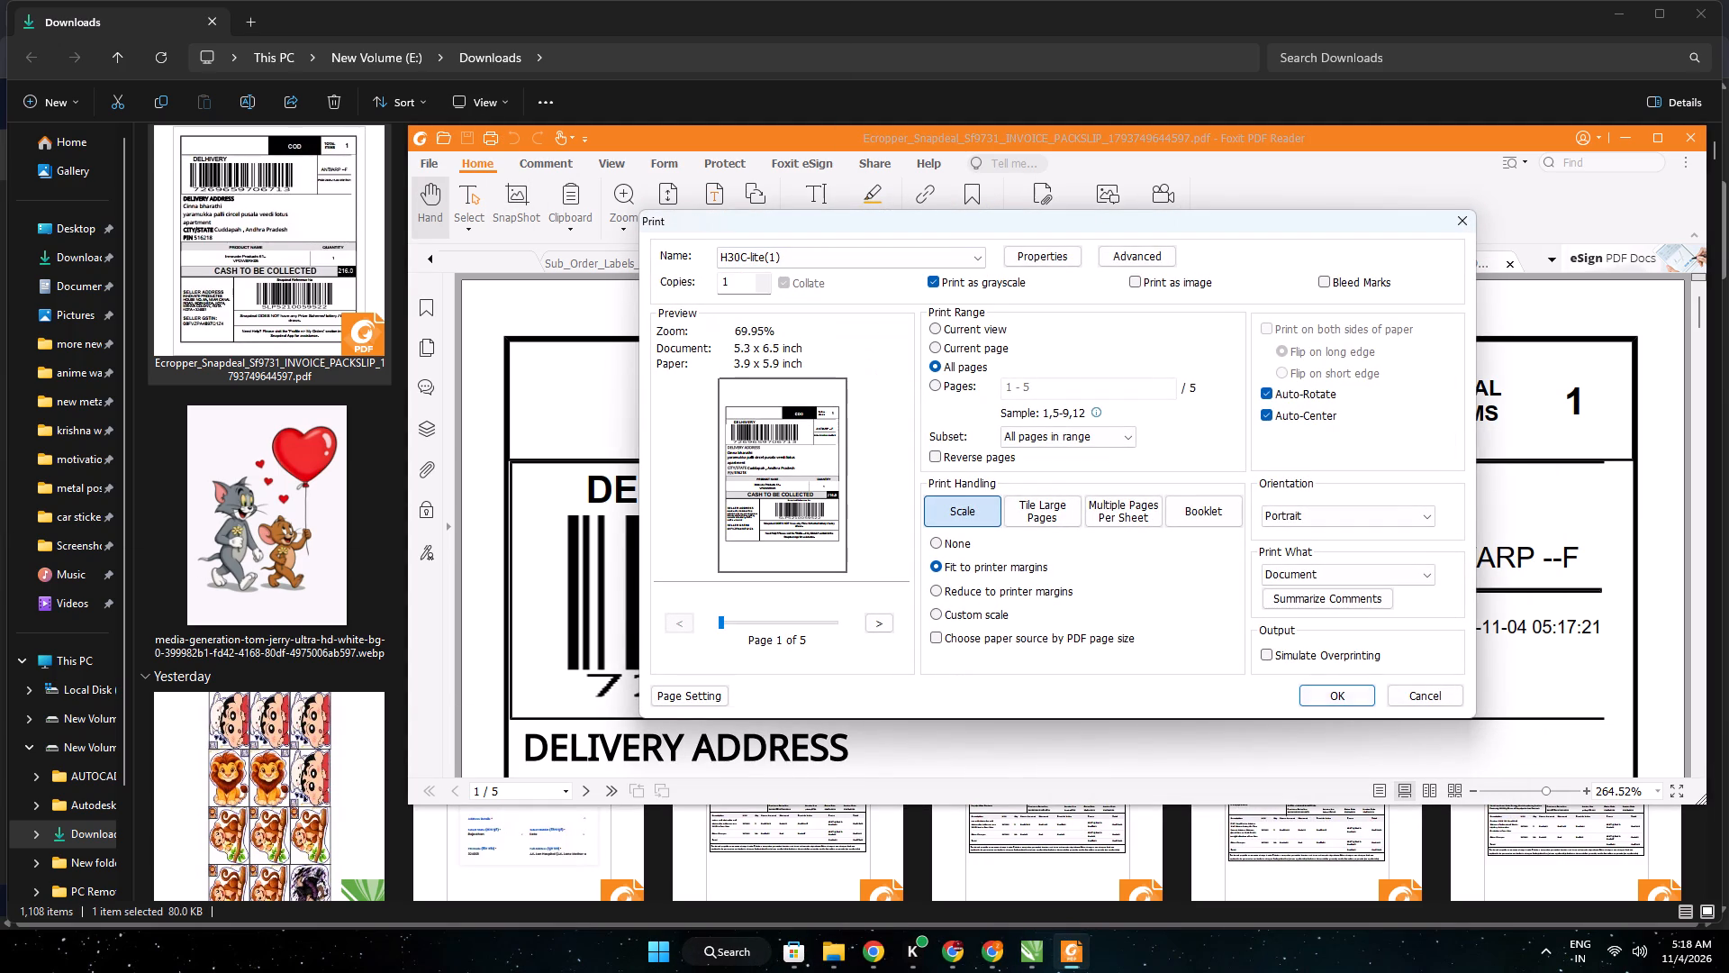
{"action": "left_click", "coordinate": [1326, 685]}
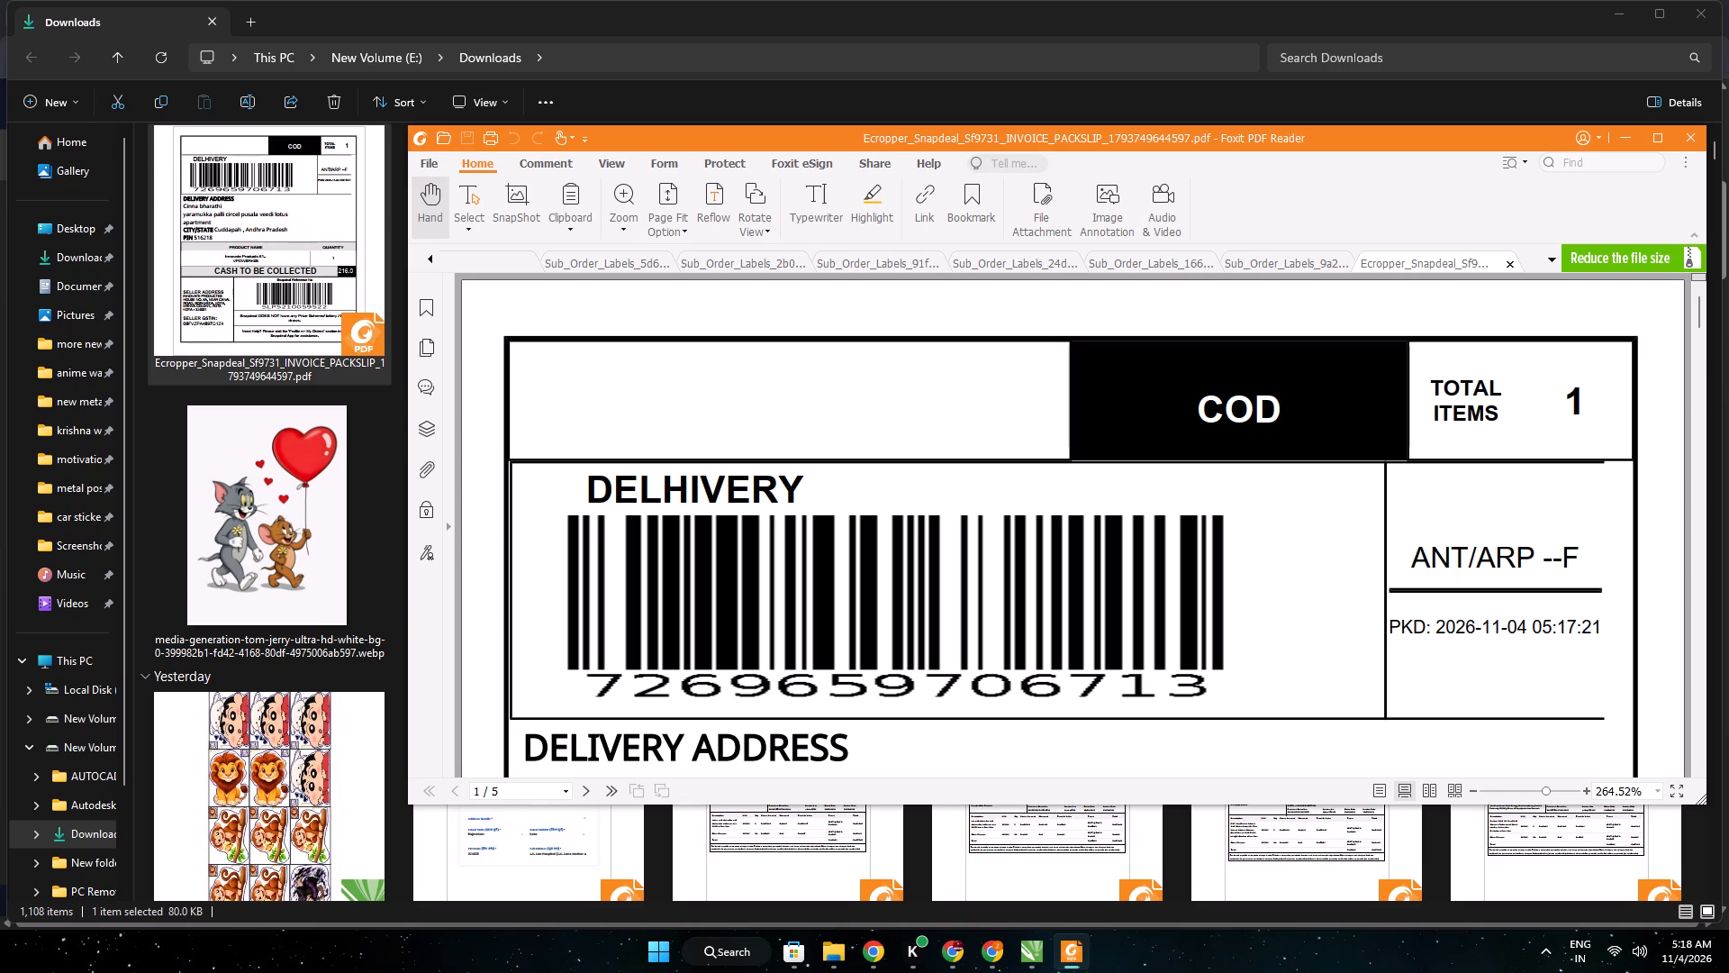
Switch to the Chrome window with Valuable Products and Decals' Meesho Supplier Panel and open the Ready to Ship orders.
{"action": "left_click", "coordinate": [956, 952]}
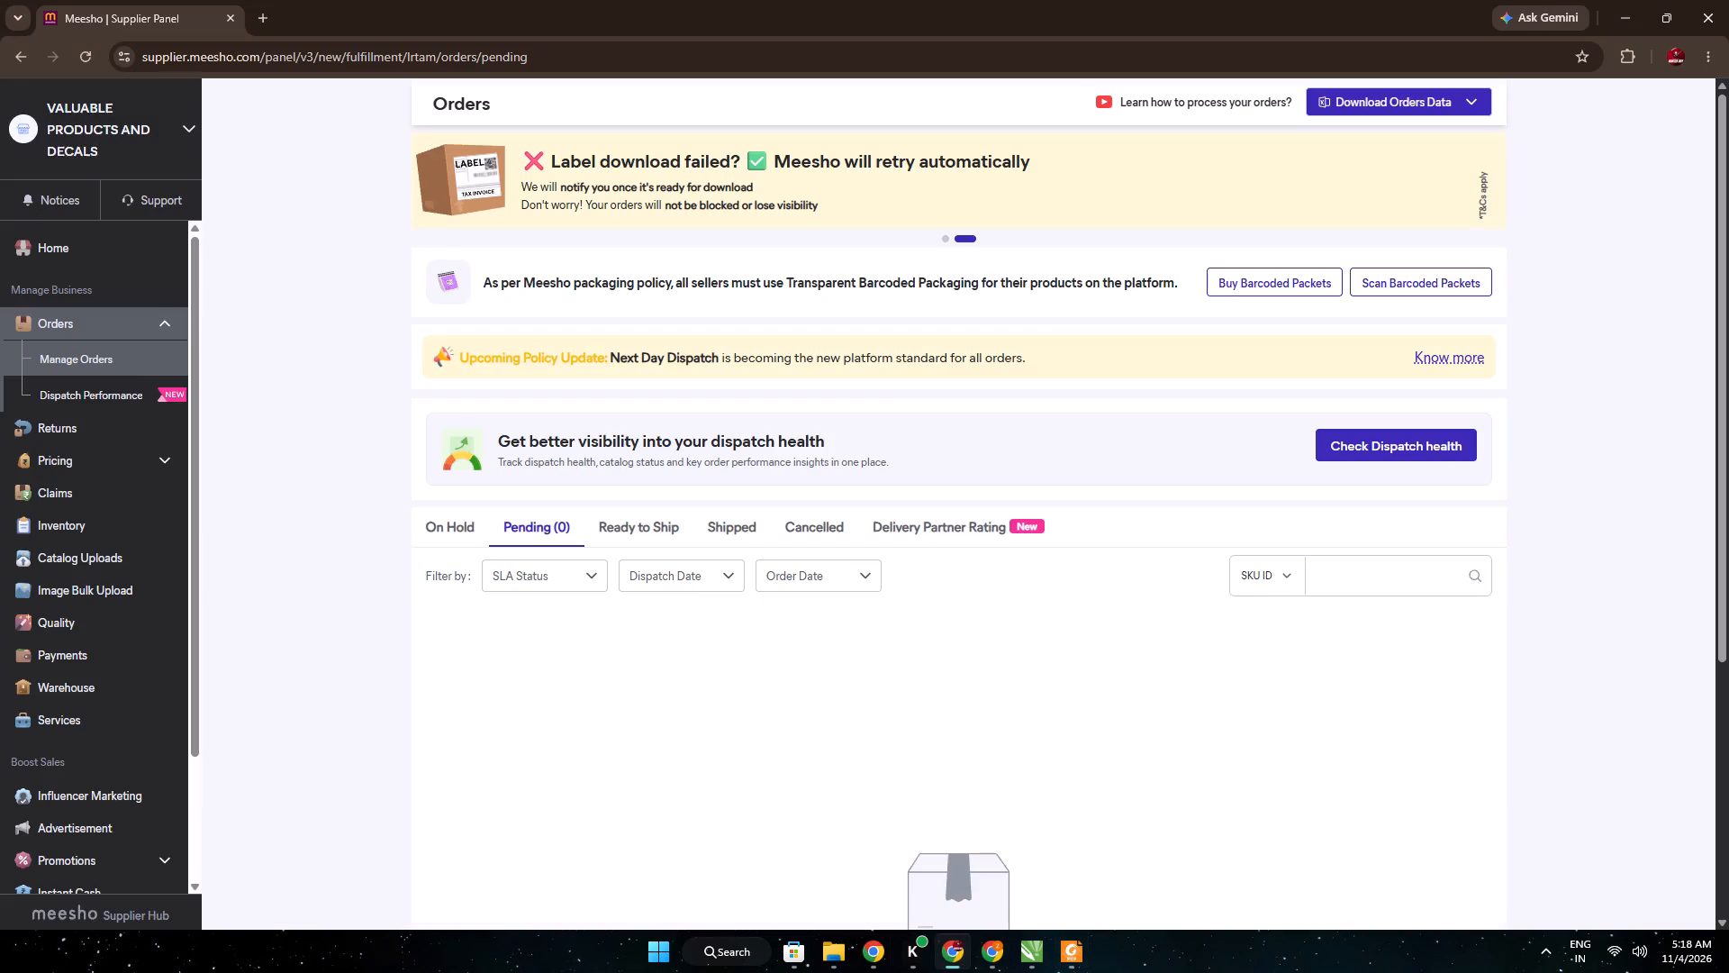
{"action": "left_click", "coordinate": [647, 534]}
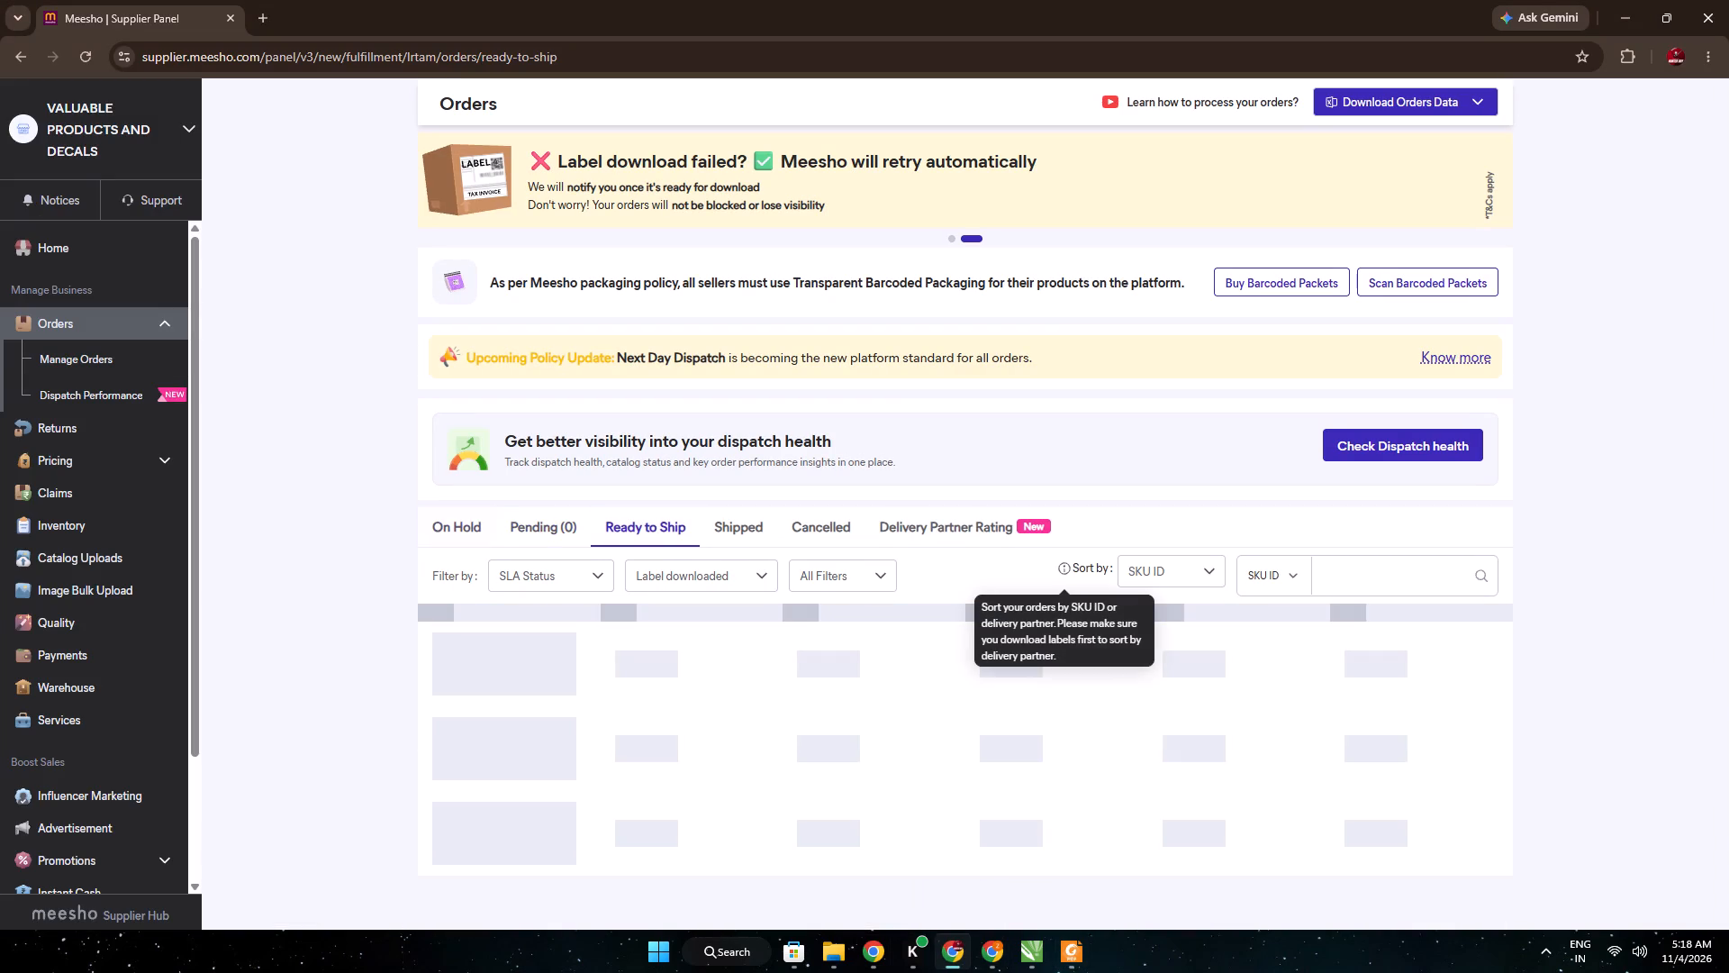
Select the two Sticker For Cars And Bike orders with SKU Black eye.
{"action": "scroll", "coordinate": [341, 587], "scroll_direction": "down", "scroll_amount": 5}
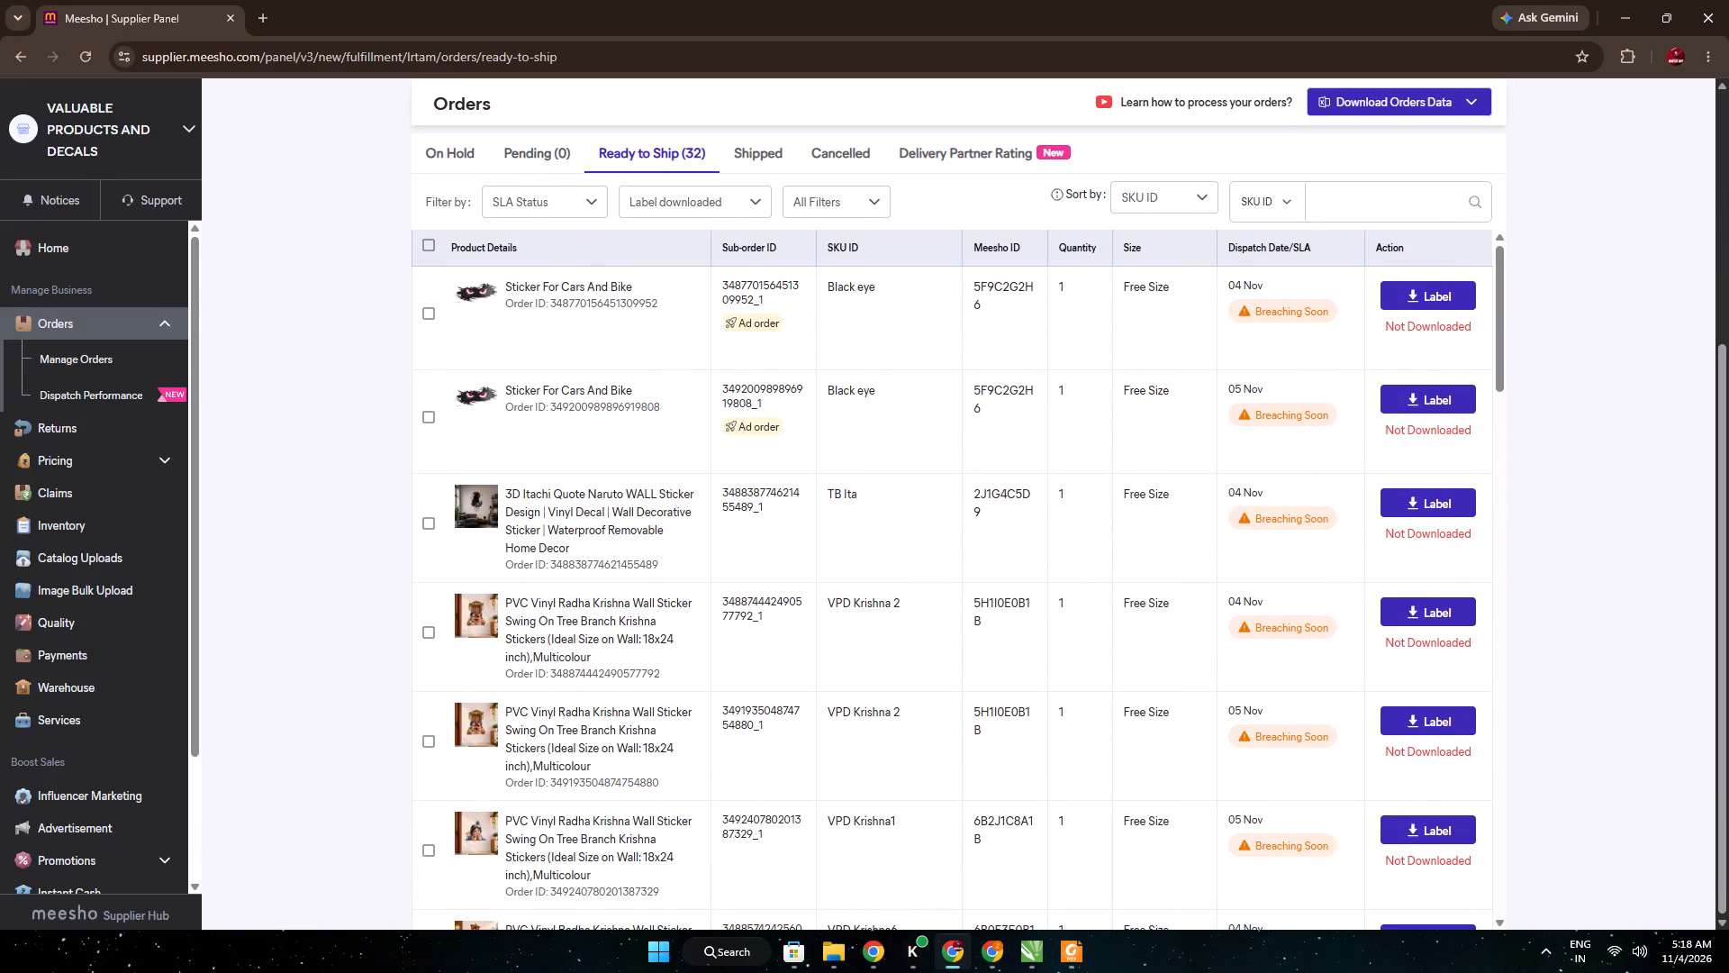
{"action": "left_click", "coordinate": [434, 317]}
{"action": "left_click", "coordinate": [425, 409]}
Add the five consecutive single-item Vegeta Ac sticker orders with SKU VPDV3 to the selection.
{"action": "scroll", "coordinate": [405, 483], "scroll_direction": "down", "scroll_amount": 2}
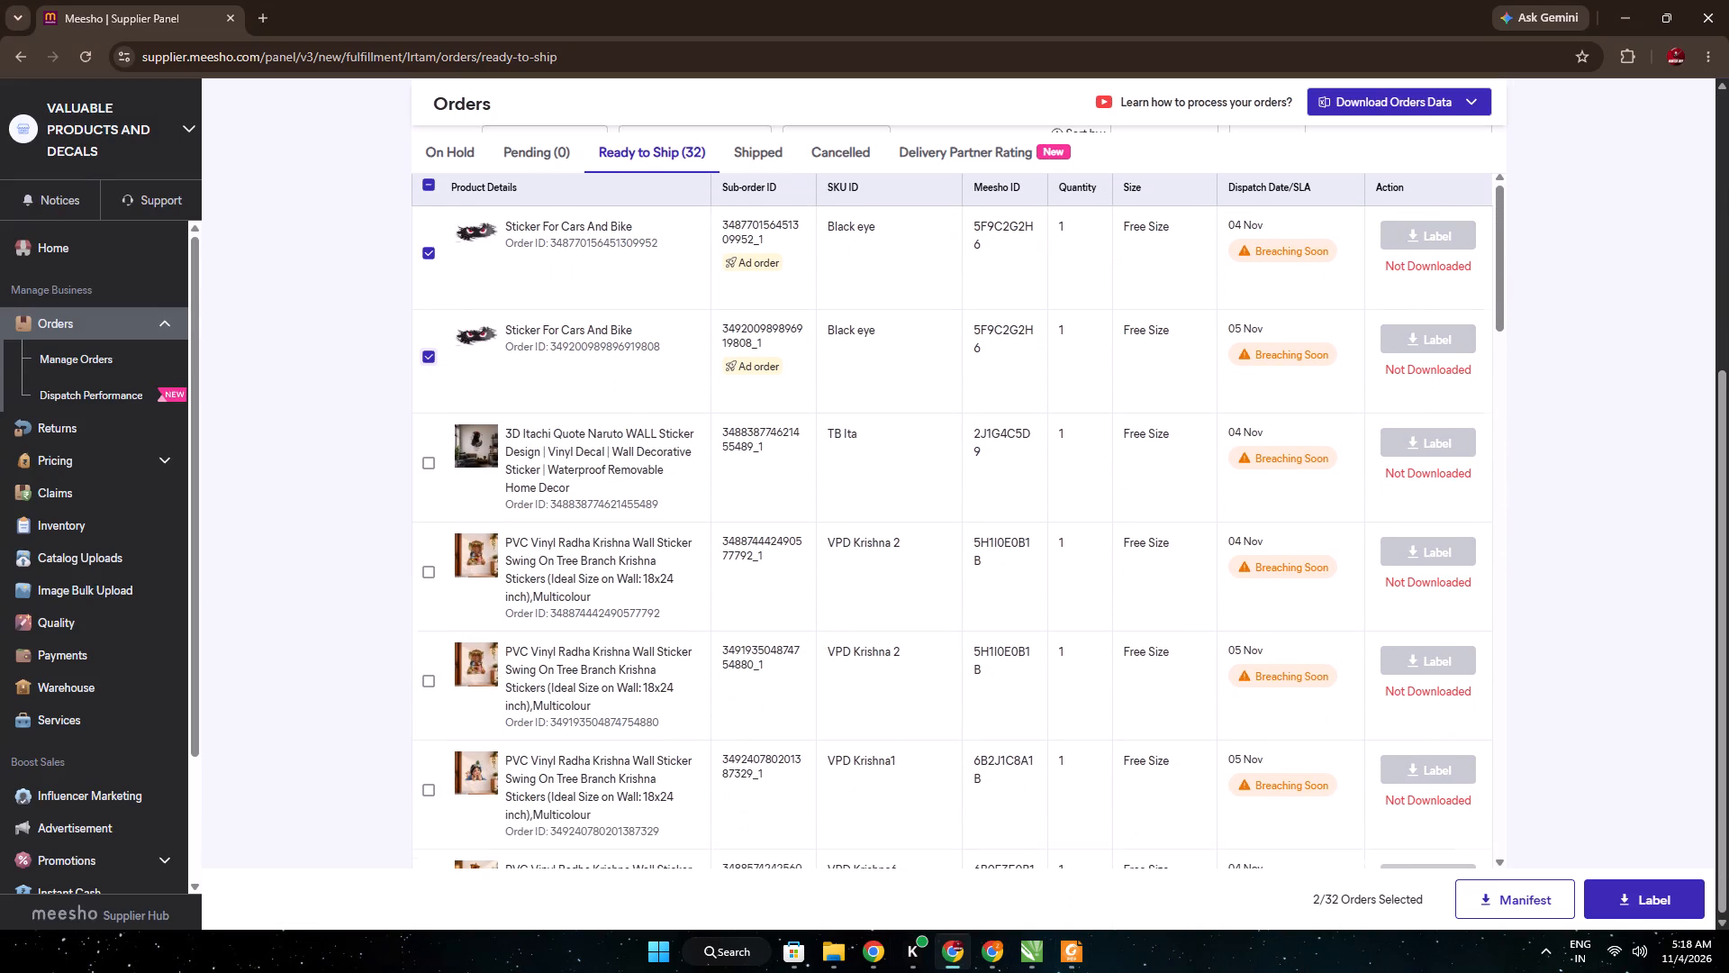
{"action": "scroll", "coordinate": [439, 525], "scroll_direction": "down", "scroll_amount": 3}
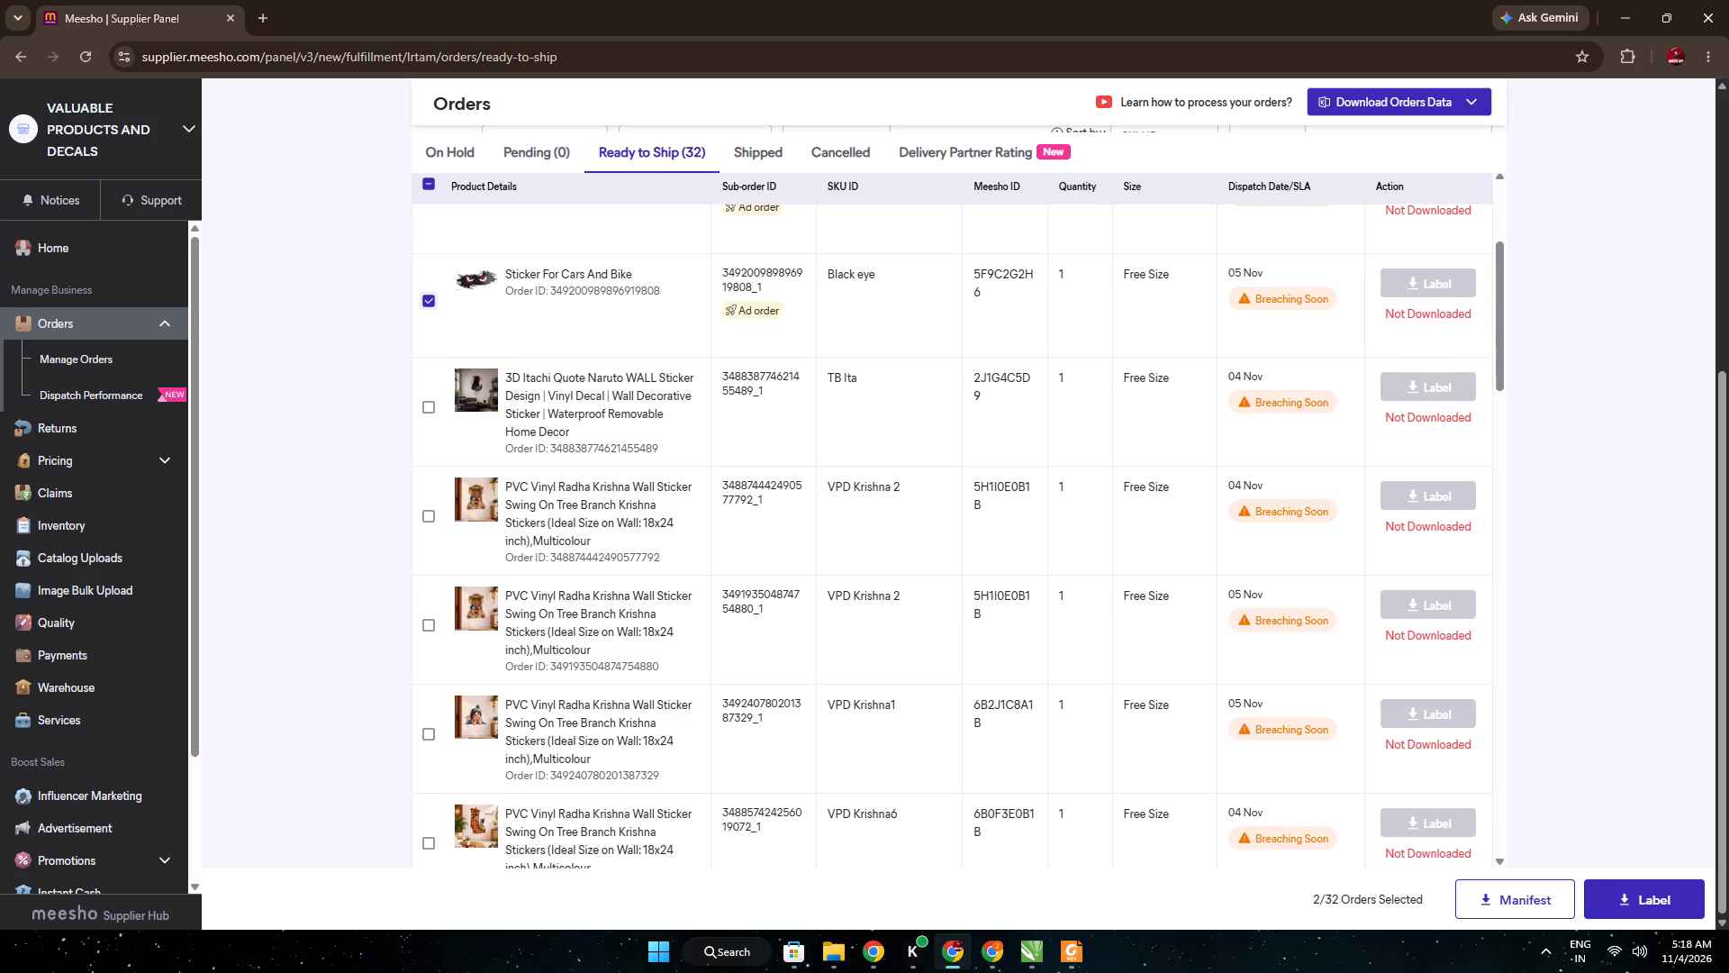
{"action": "scroll", "coordinate": [508, 626], "scroll_direction": "down", "scroll_amount": 3}
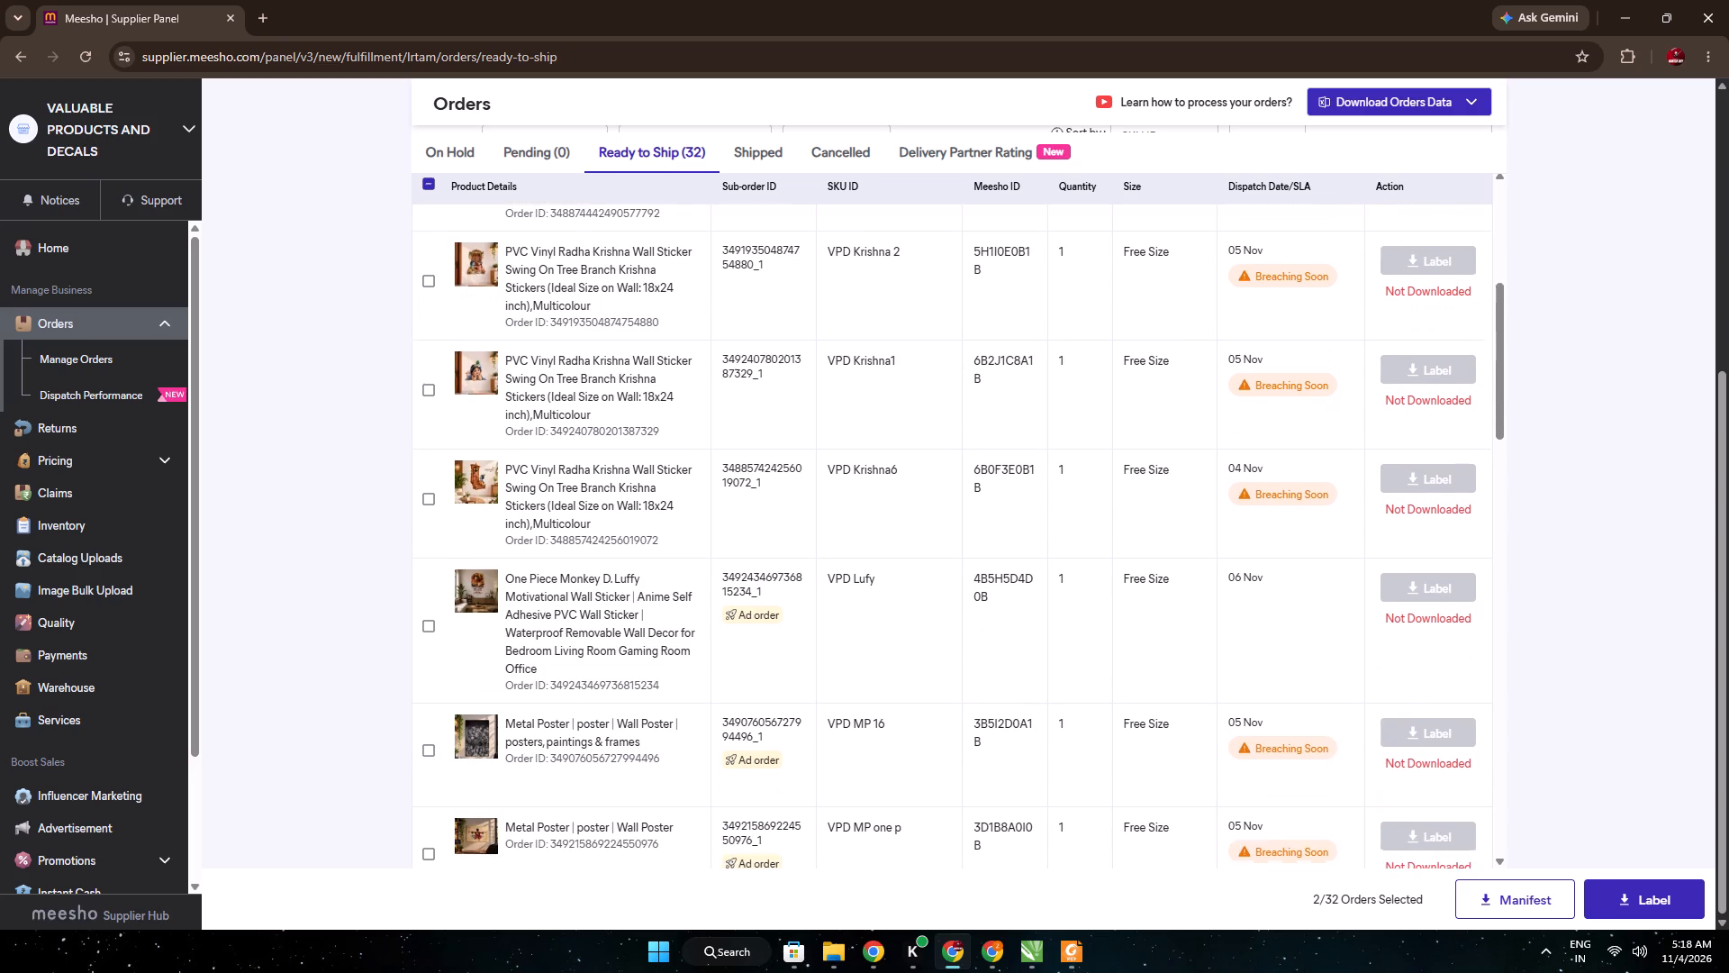
{"action": "scroll", "coordinate": [488, 581], "scroll_direction": "down", "scroll_amount": 5}
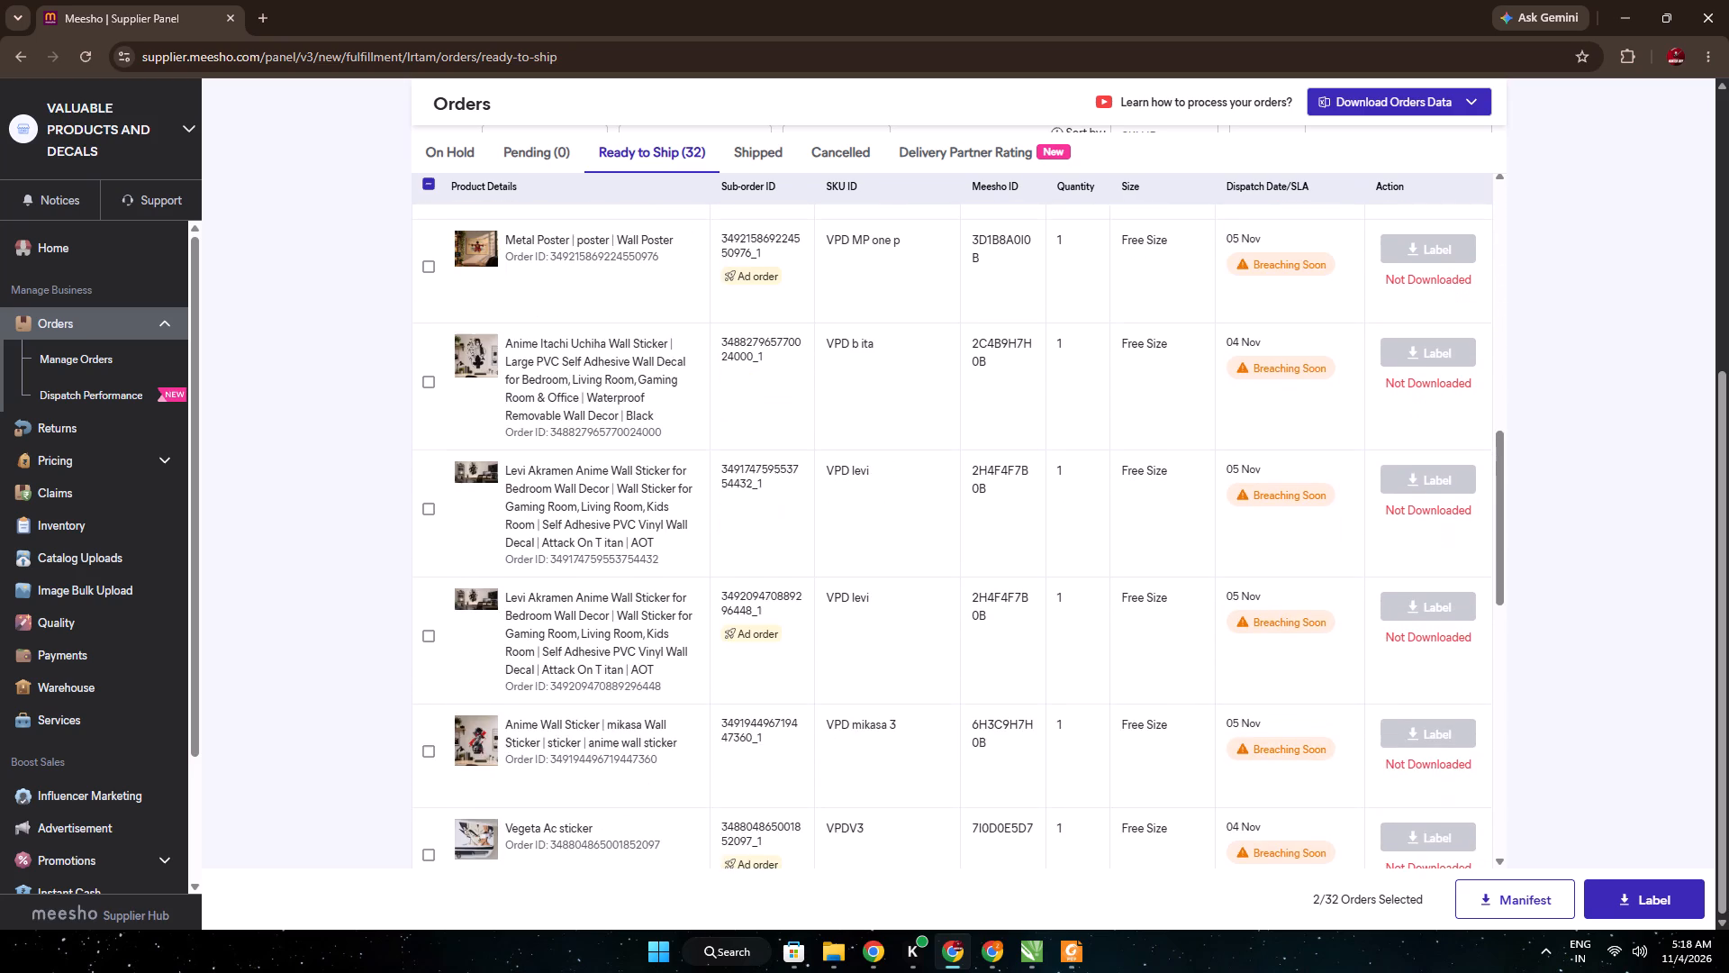
{"action": "scroll", "coordinate": [488, 581], "scroll_direction": "down", "scroll_amount": 4}
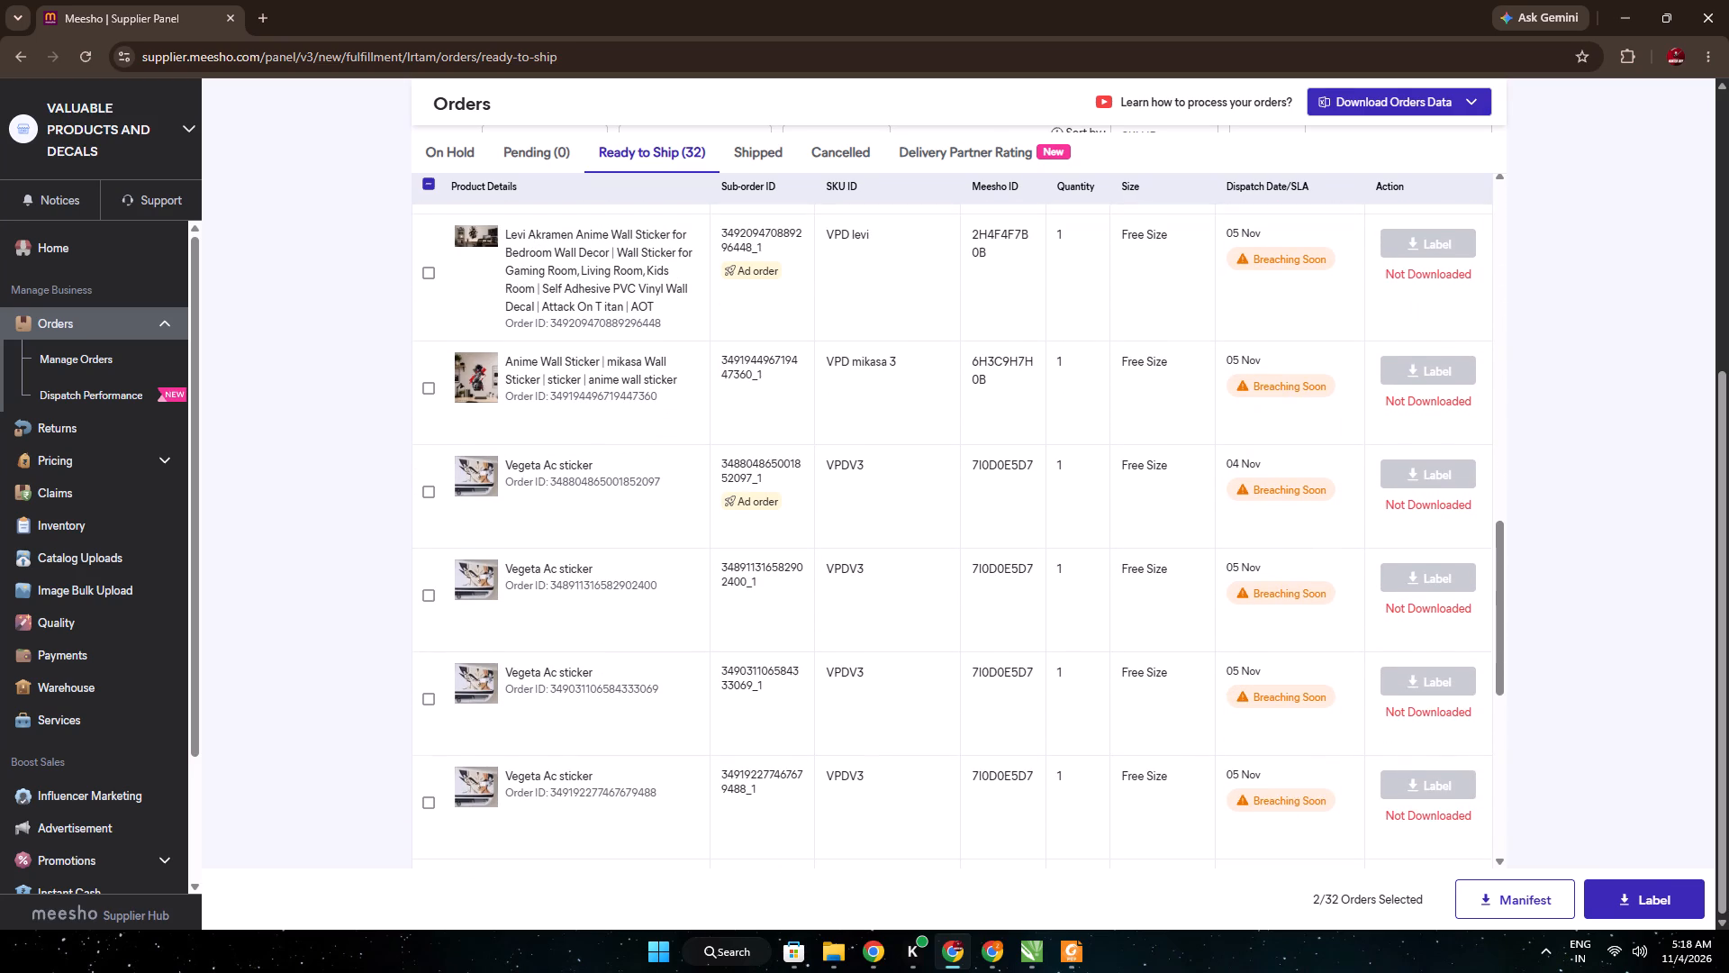
{"action": "left_click", "coordinate": [433, 492]}
{"action": "left_click", "coordinate": [423, 596]}
{"action": "left_click", "coordinate": [426, 694]}
{"action": "scroll", "coordinate": [598, 612], "scroll_direction": "down", "scroll_amount": 4}
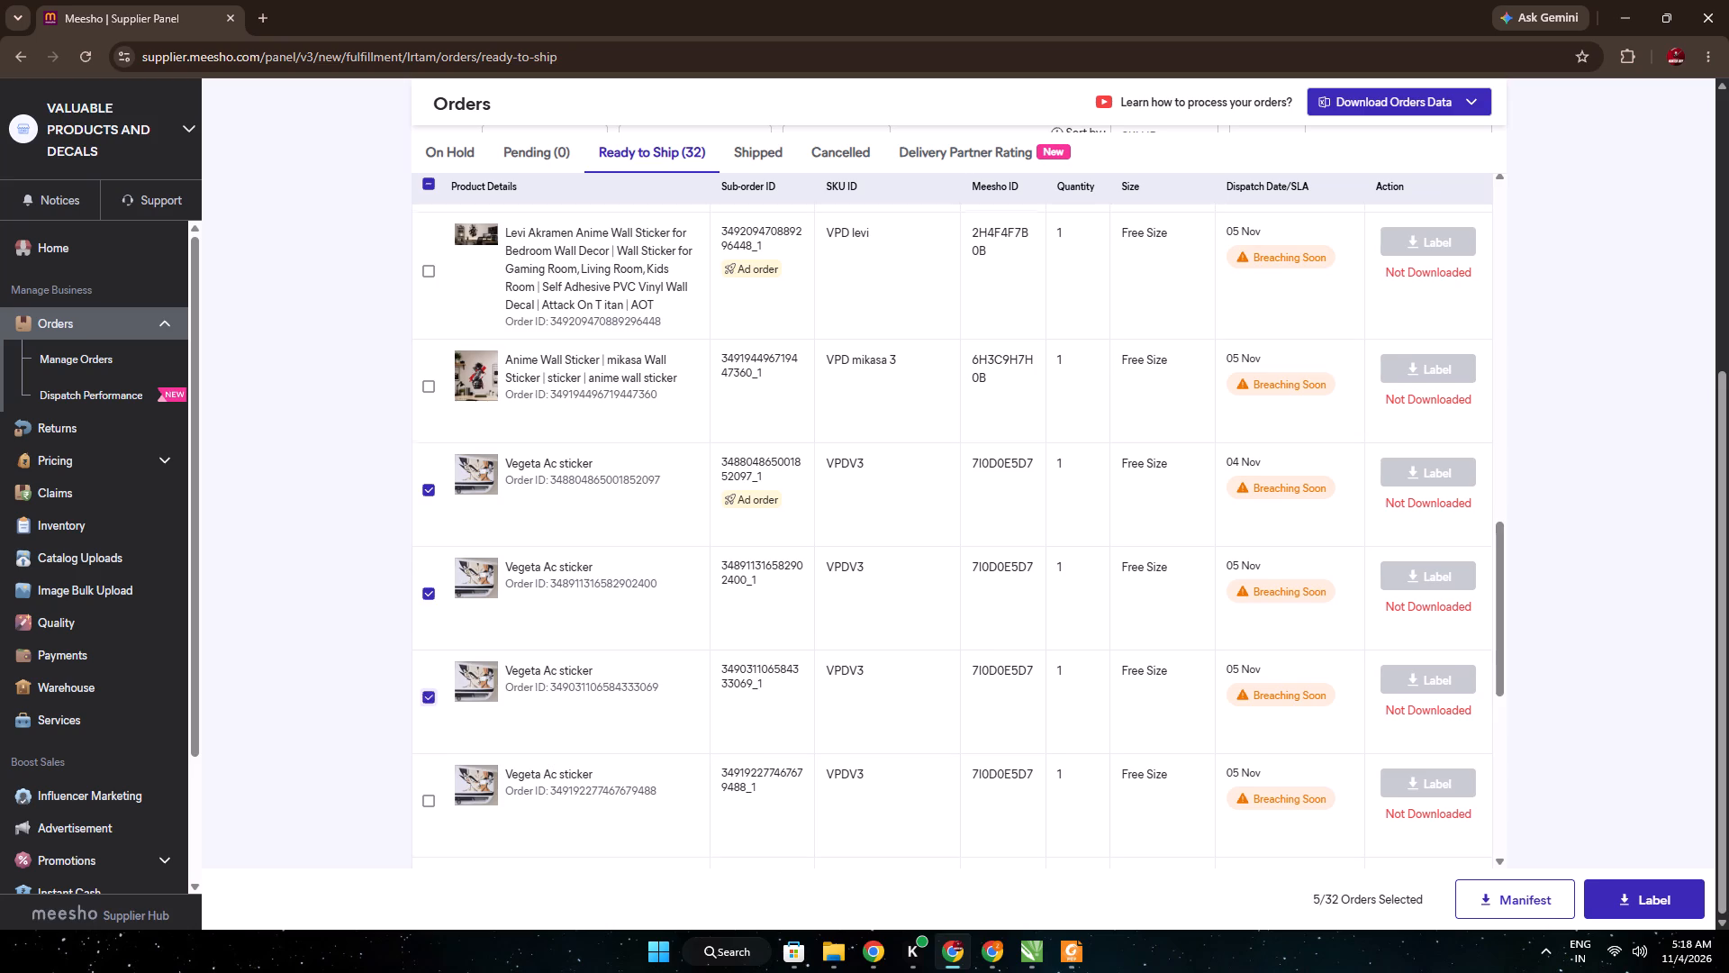
{"action": "left_click", "coordinate": [439, 446]}
{"action": "left_click", "coordinate": [430, 448]}
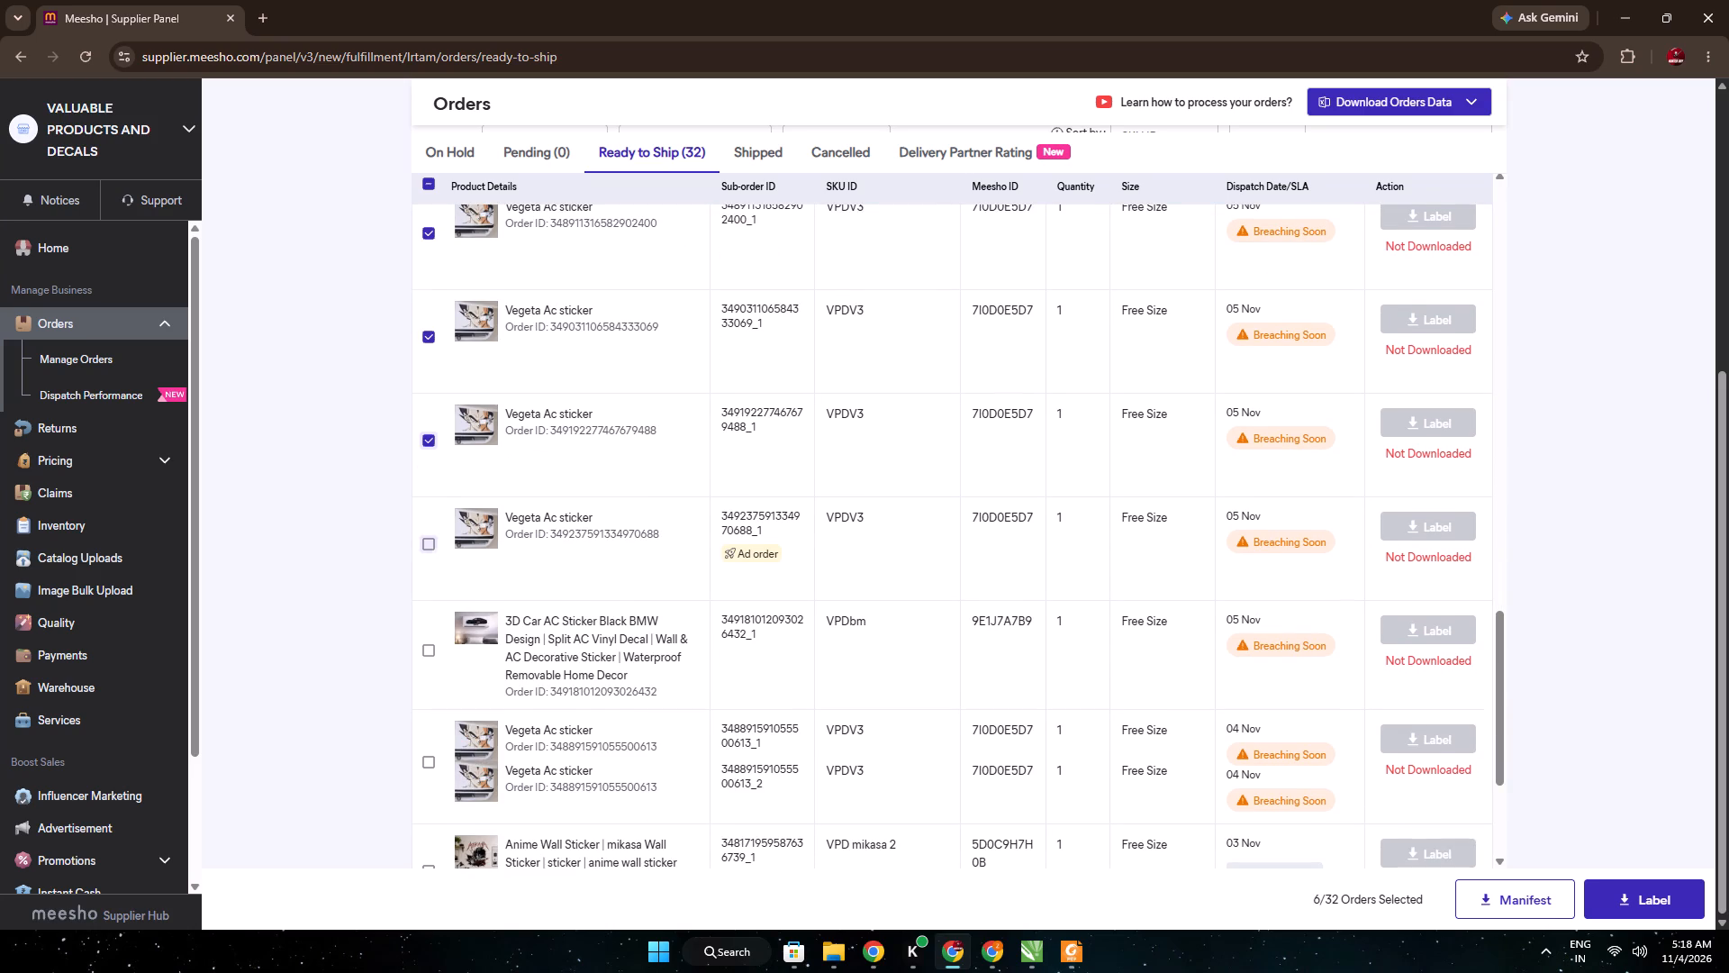
{"action": "left_click", "coordinate": [432, 561]}
{"action": "left_click", "coordinate": [430, 545]}
Add the VPDbm car AC sticker order, the three VPDV3 orders below it and the VPD mikasa 2 order to the selection.
{"action": "left_click", "coordinate": [421, 653]}
{"action": "scroll", "coordinate": [467, 706], "scroll_direction": "down", "scroll_amount": 3}
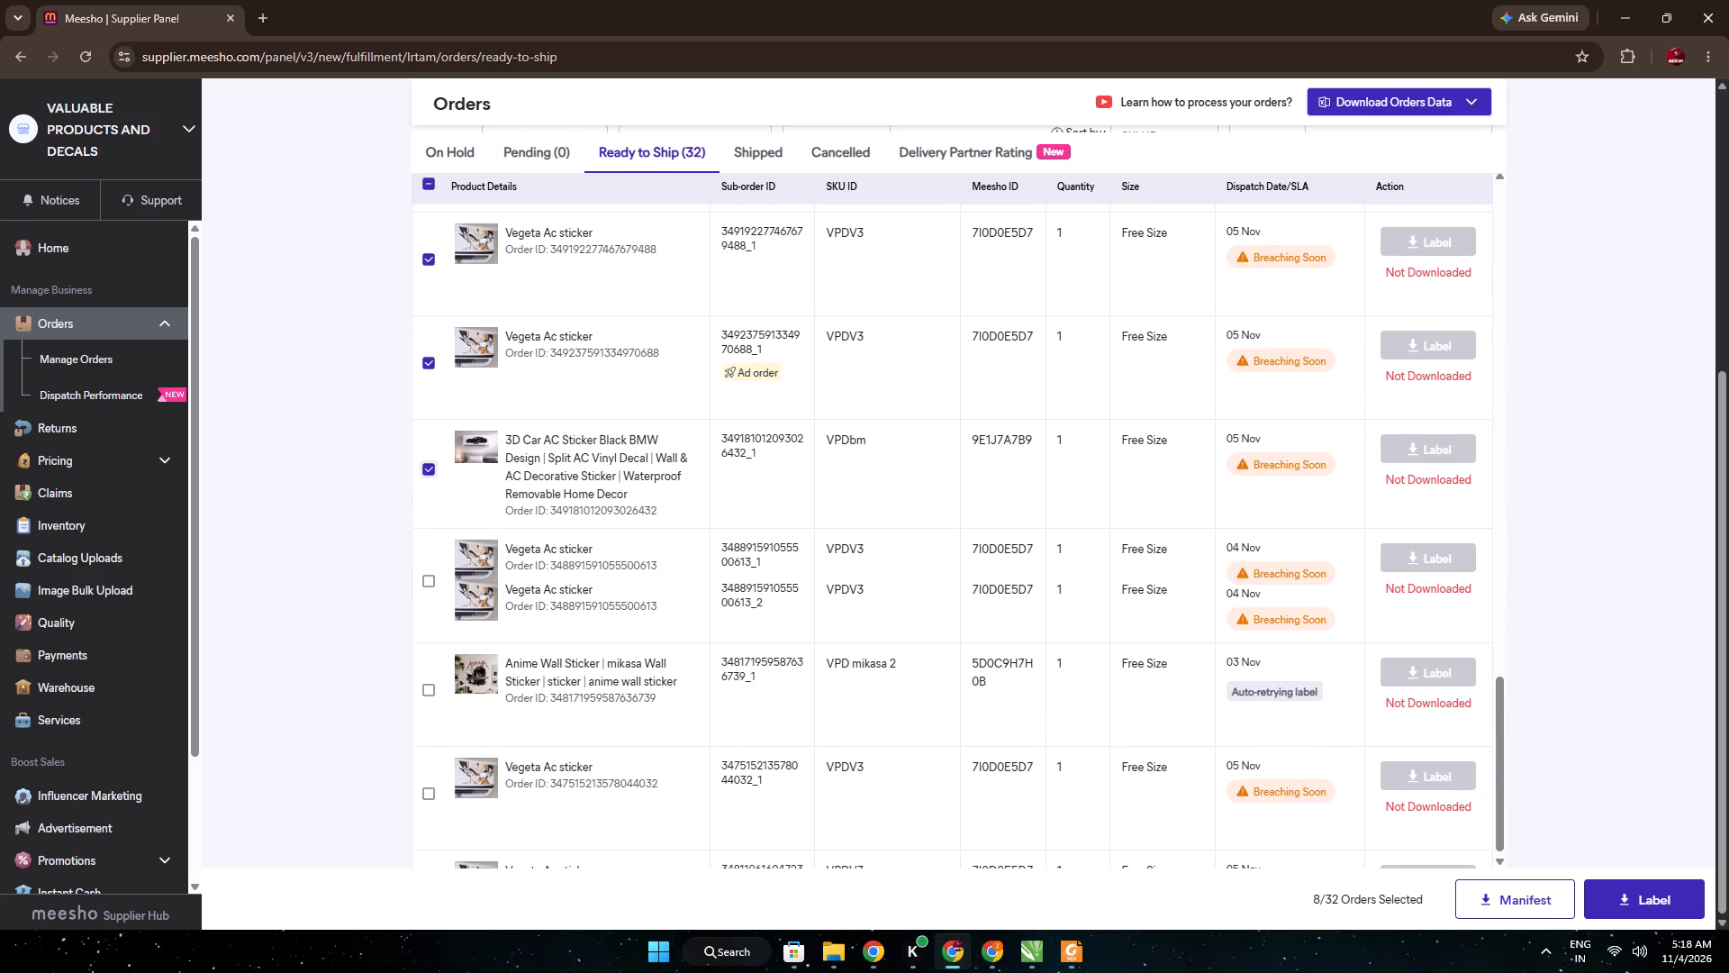
{"action": "left_click", "coordinate": [431, 486]}
{"action": "left_click", "coordinate": [430, 495]}
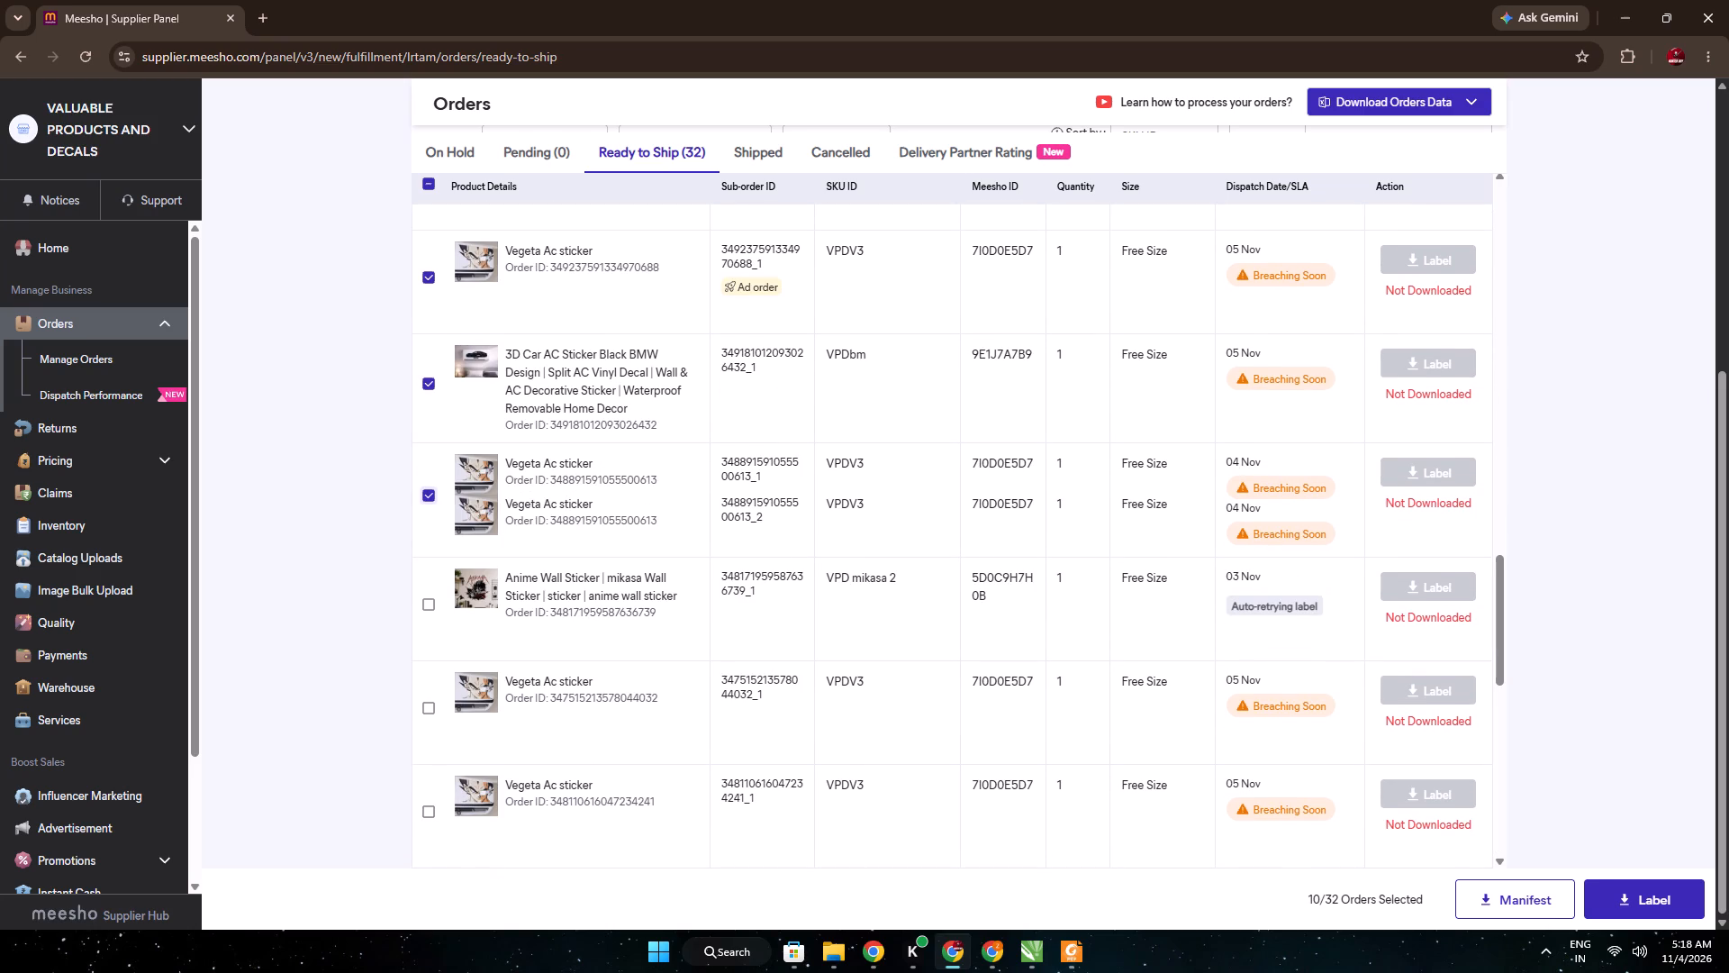
{"action": "left_click", "coordinate": [429, 714]}
{"action": "left_click", "coordinate": [430, 808]}
{"action": "left_click", "coordinate": [441, 604]}
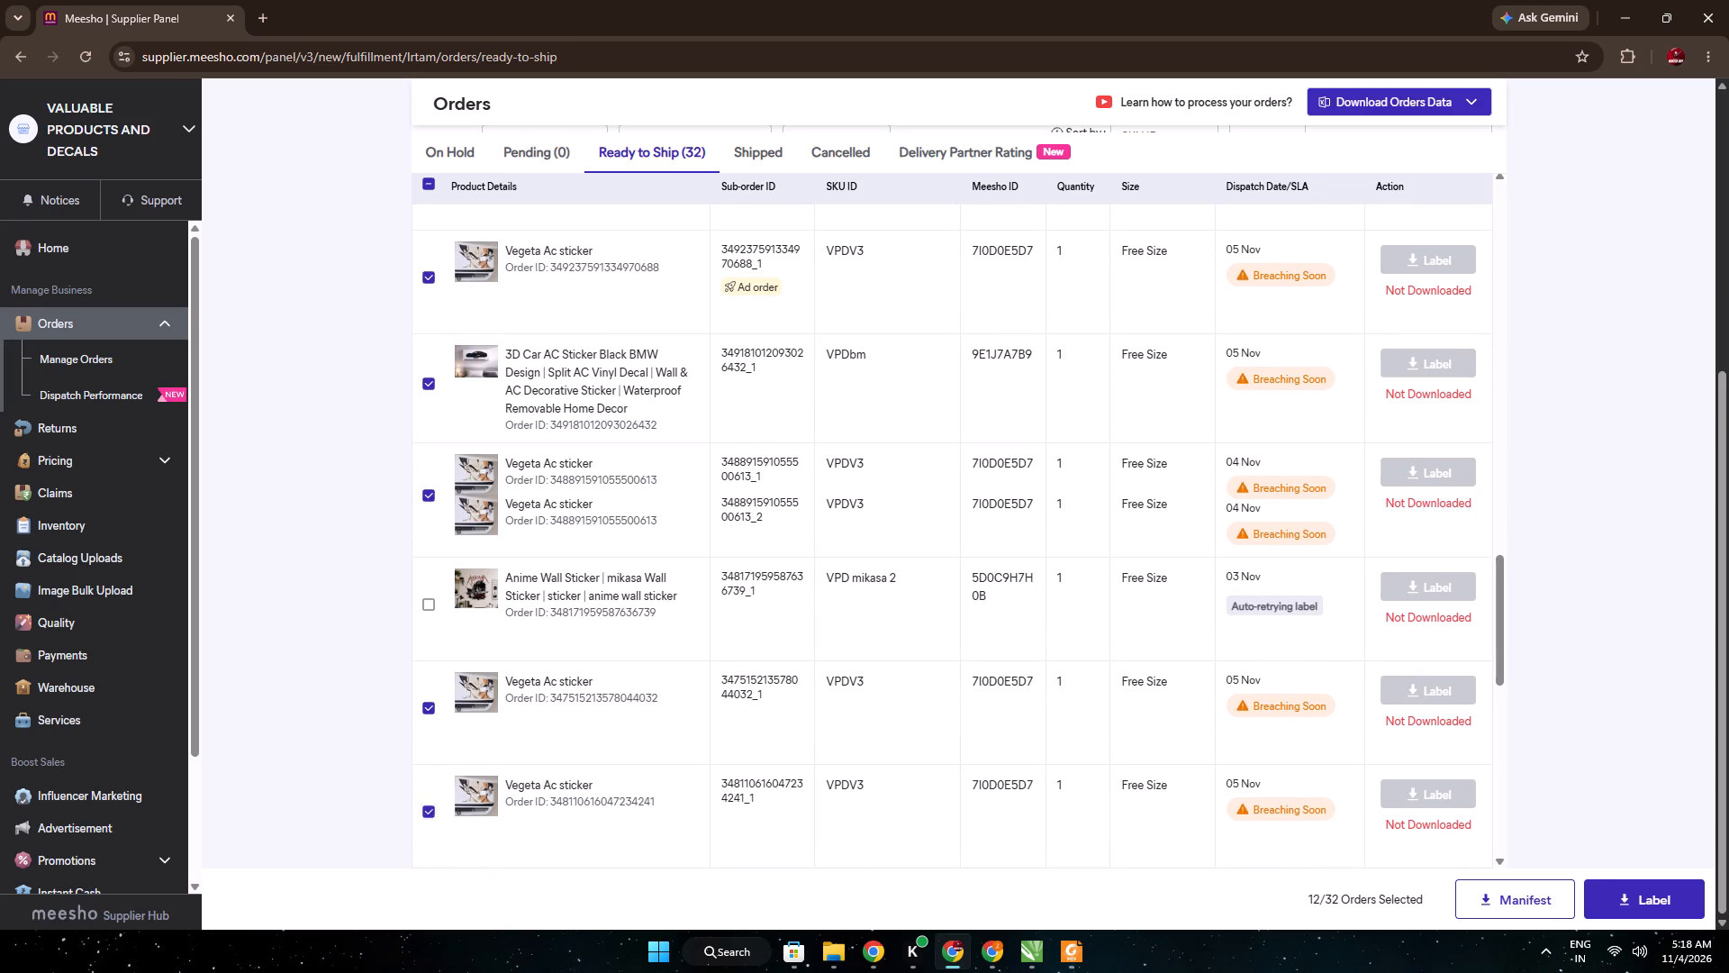
{"action": "left_click", "coordinate": [421, 606]}
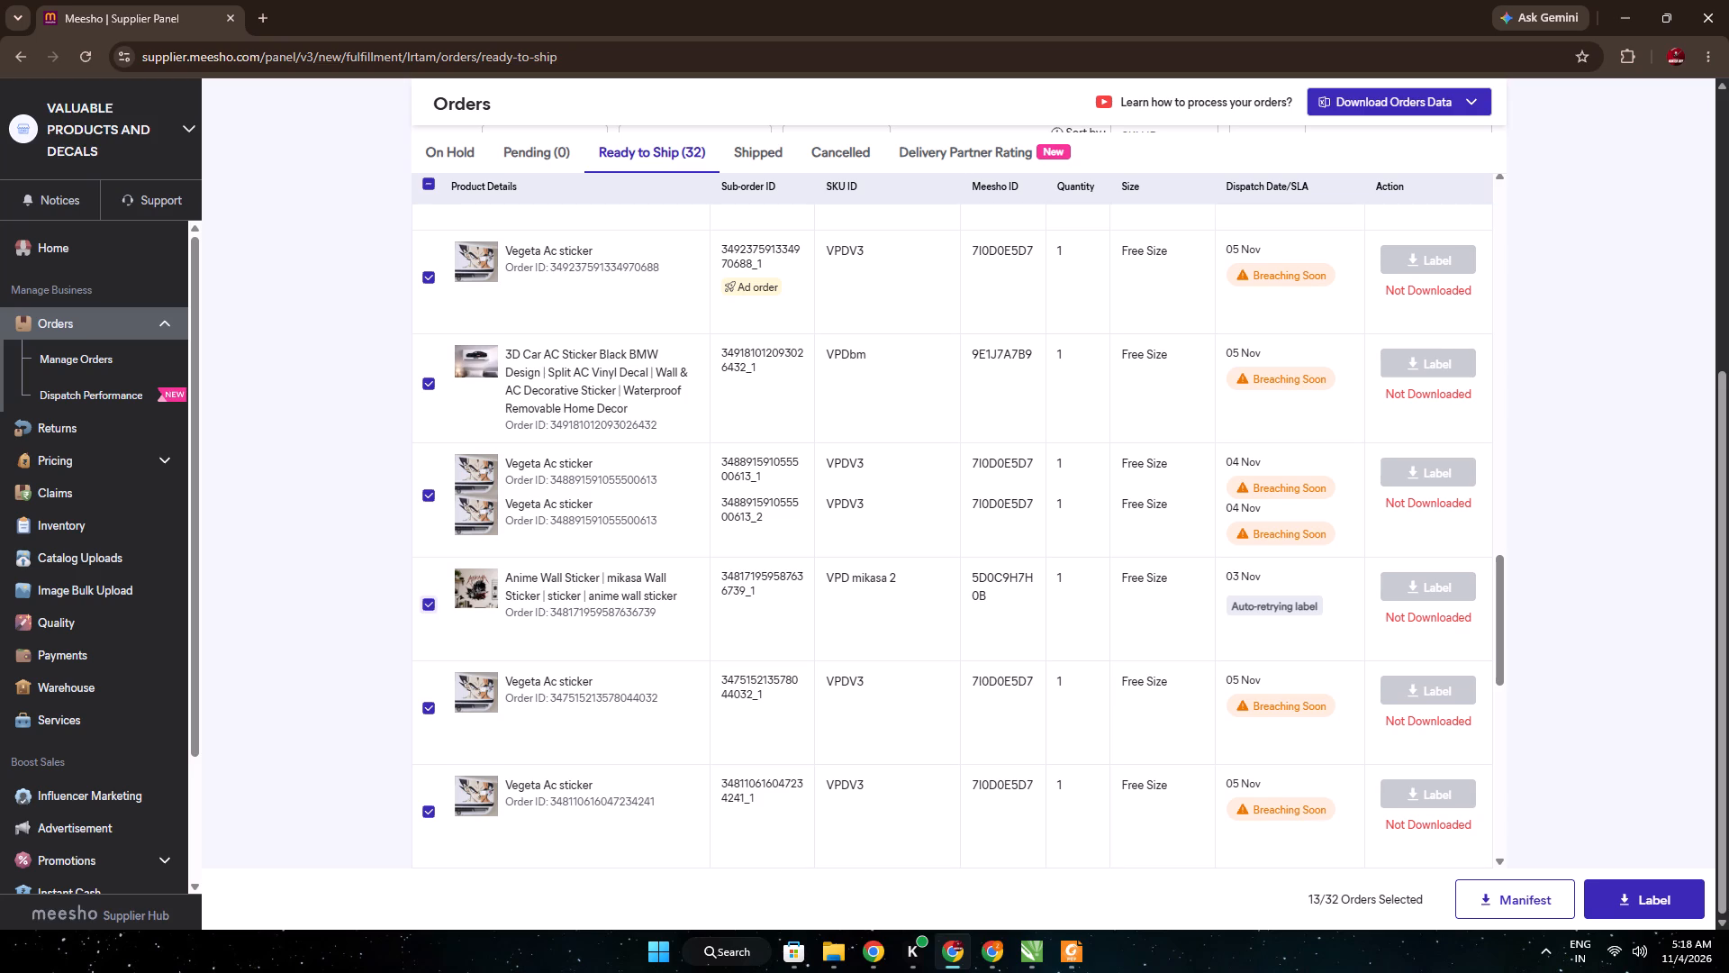
Generate shipping labels for the selected orders, reloading the page until they are ready, and download the label file.
{"action": "left_click", "coordinate": [1633, 892]}
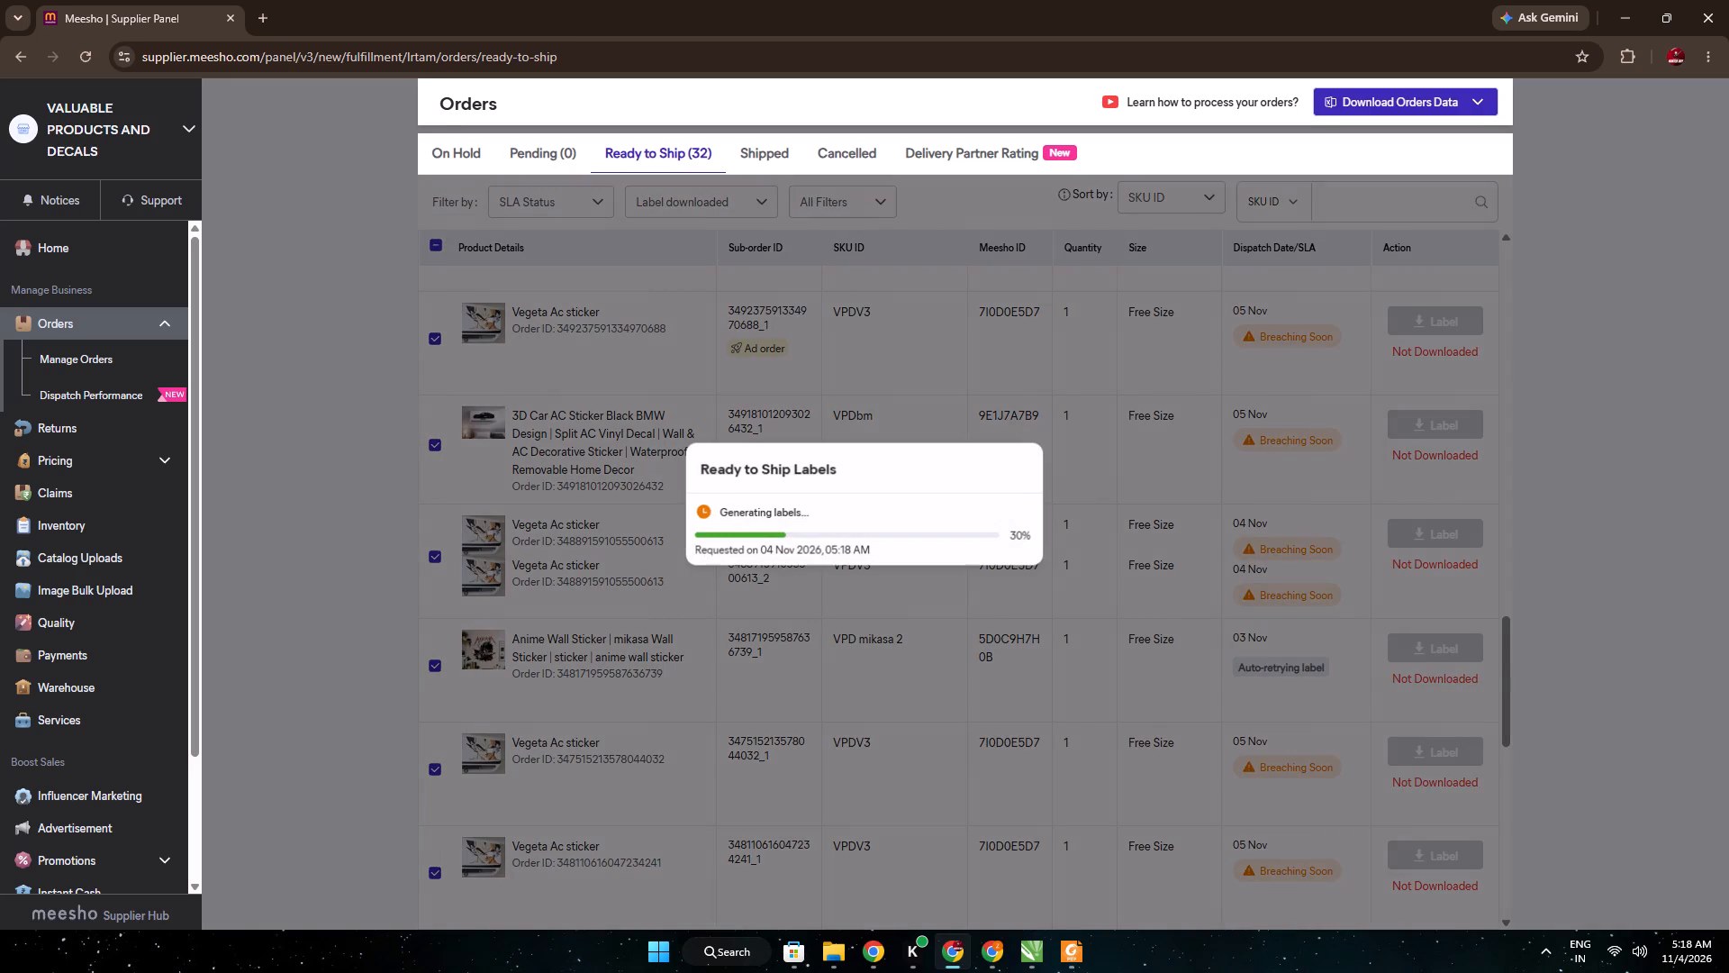
{"action": "key", "text": "ctrl+r"}
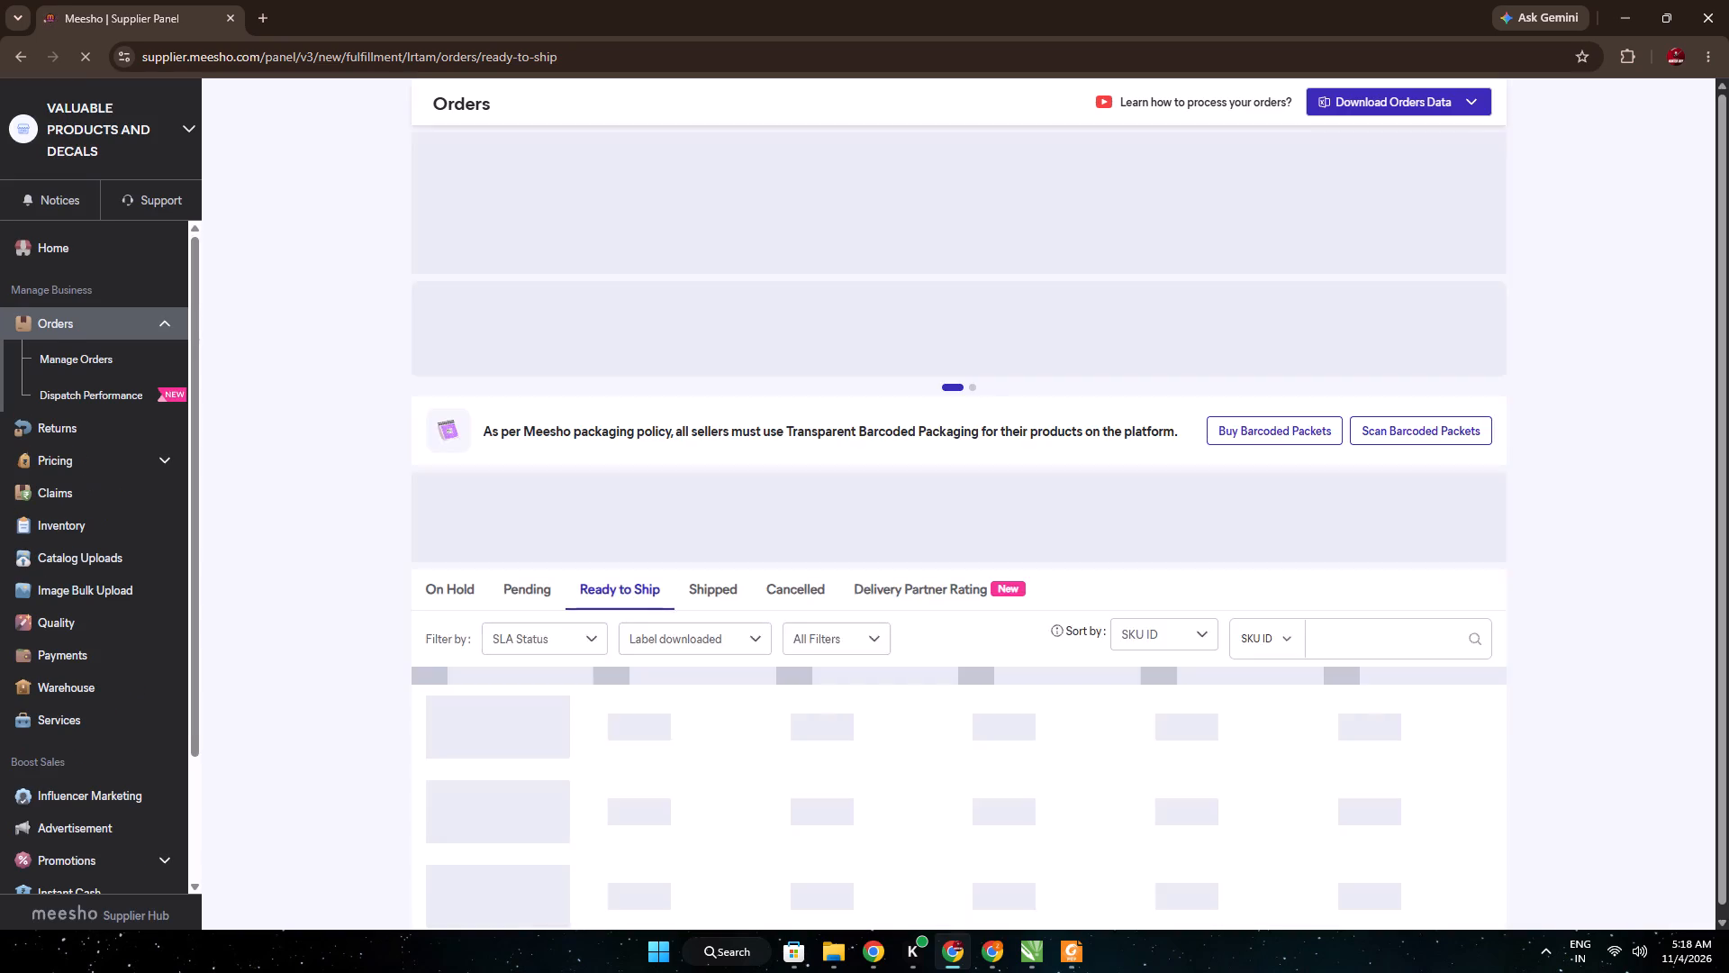
{"action": "key", "text": "ctrl+r"}
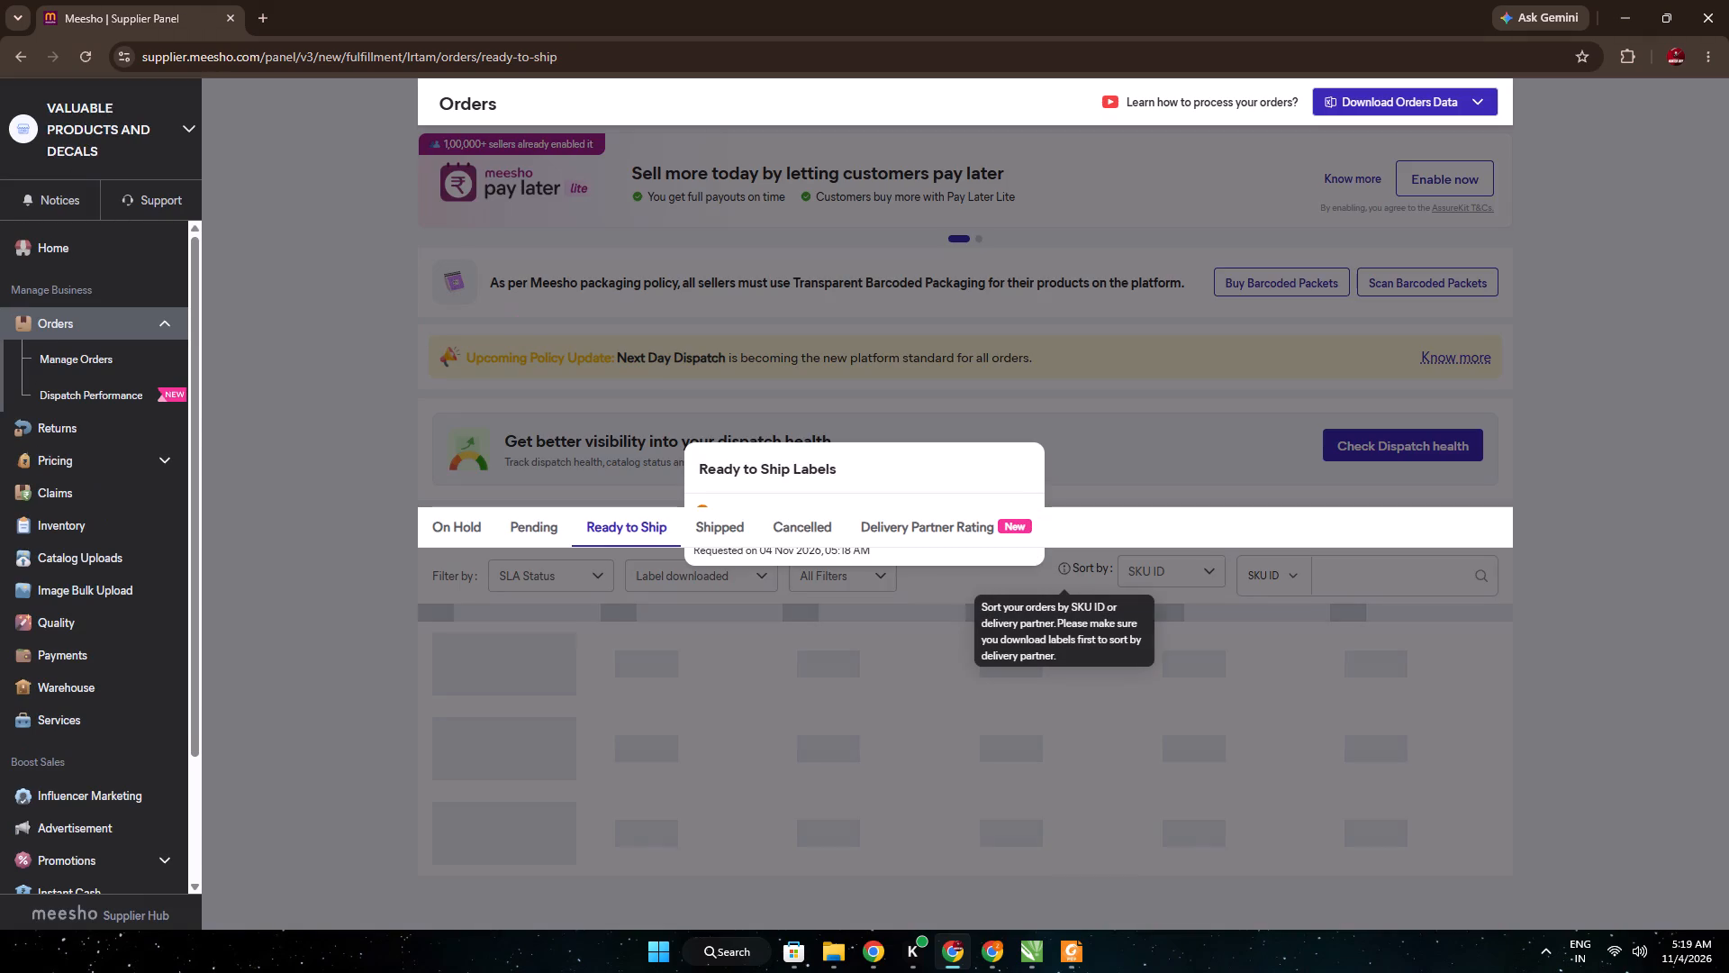
{"action": "key", "text": "ctrl+r"}
{"action": "key", "text": "ctrl+r"}
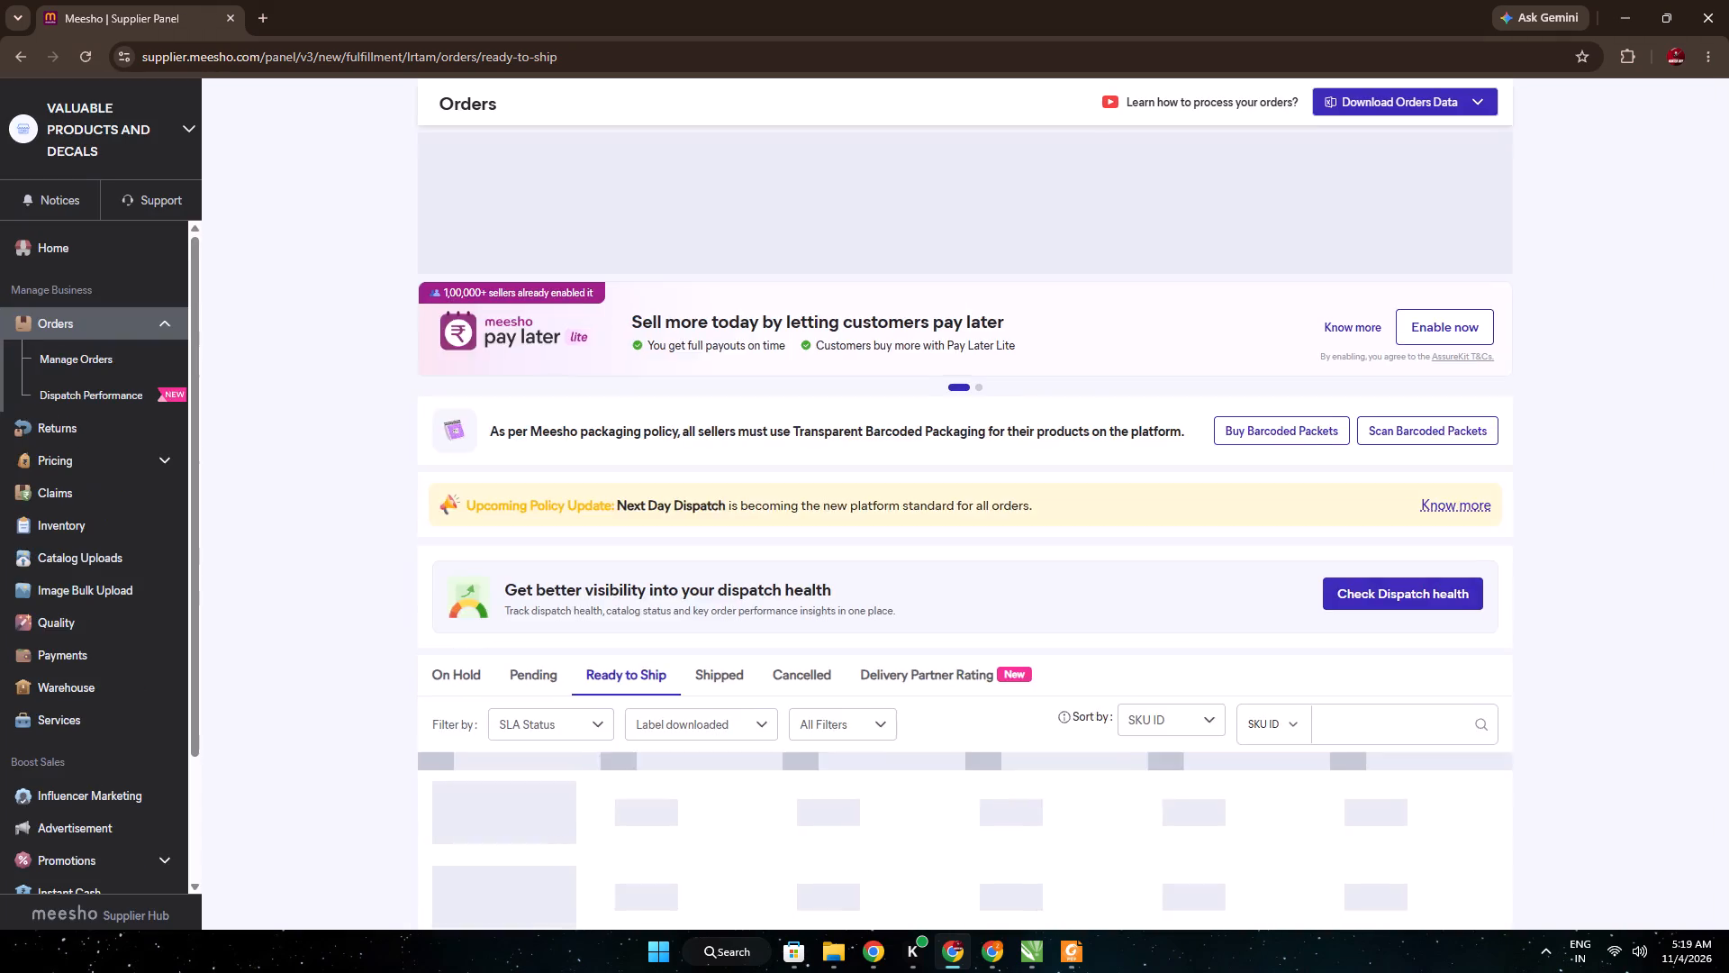
{"action": "key", "text": "ctrl+r"}
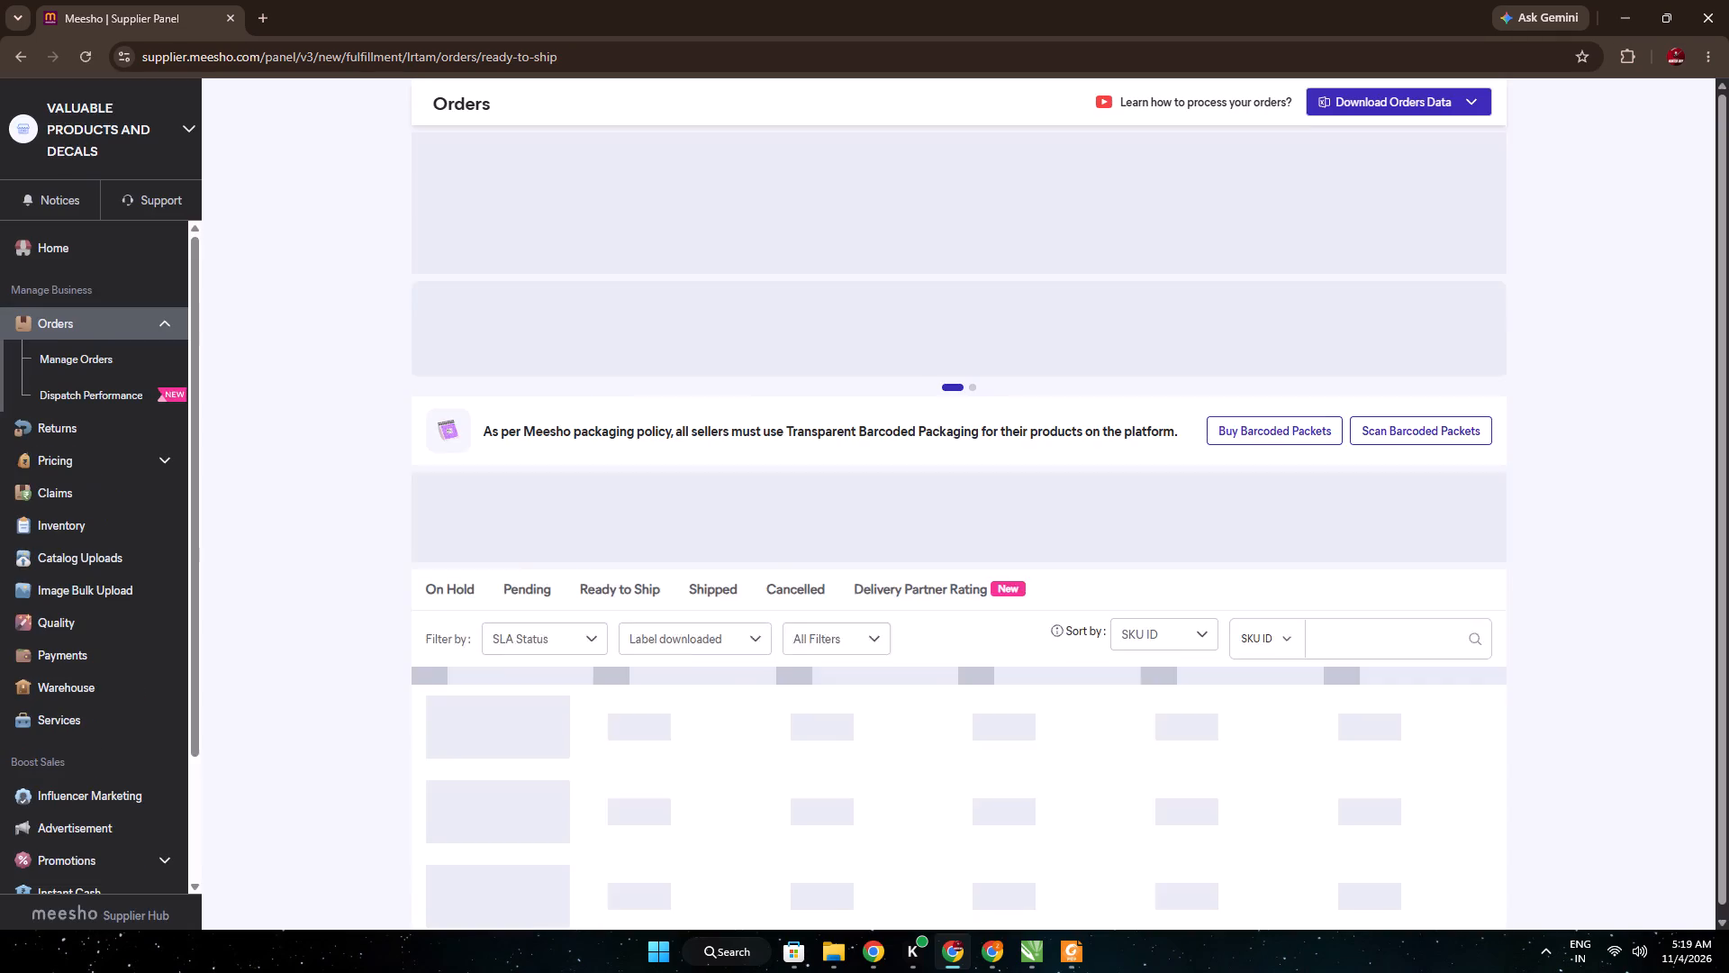
{"action": "key", "text": "ctrl+r"}
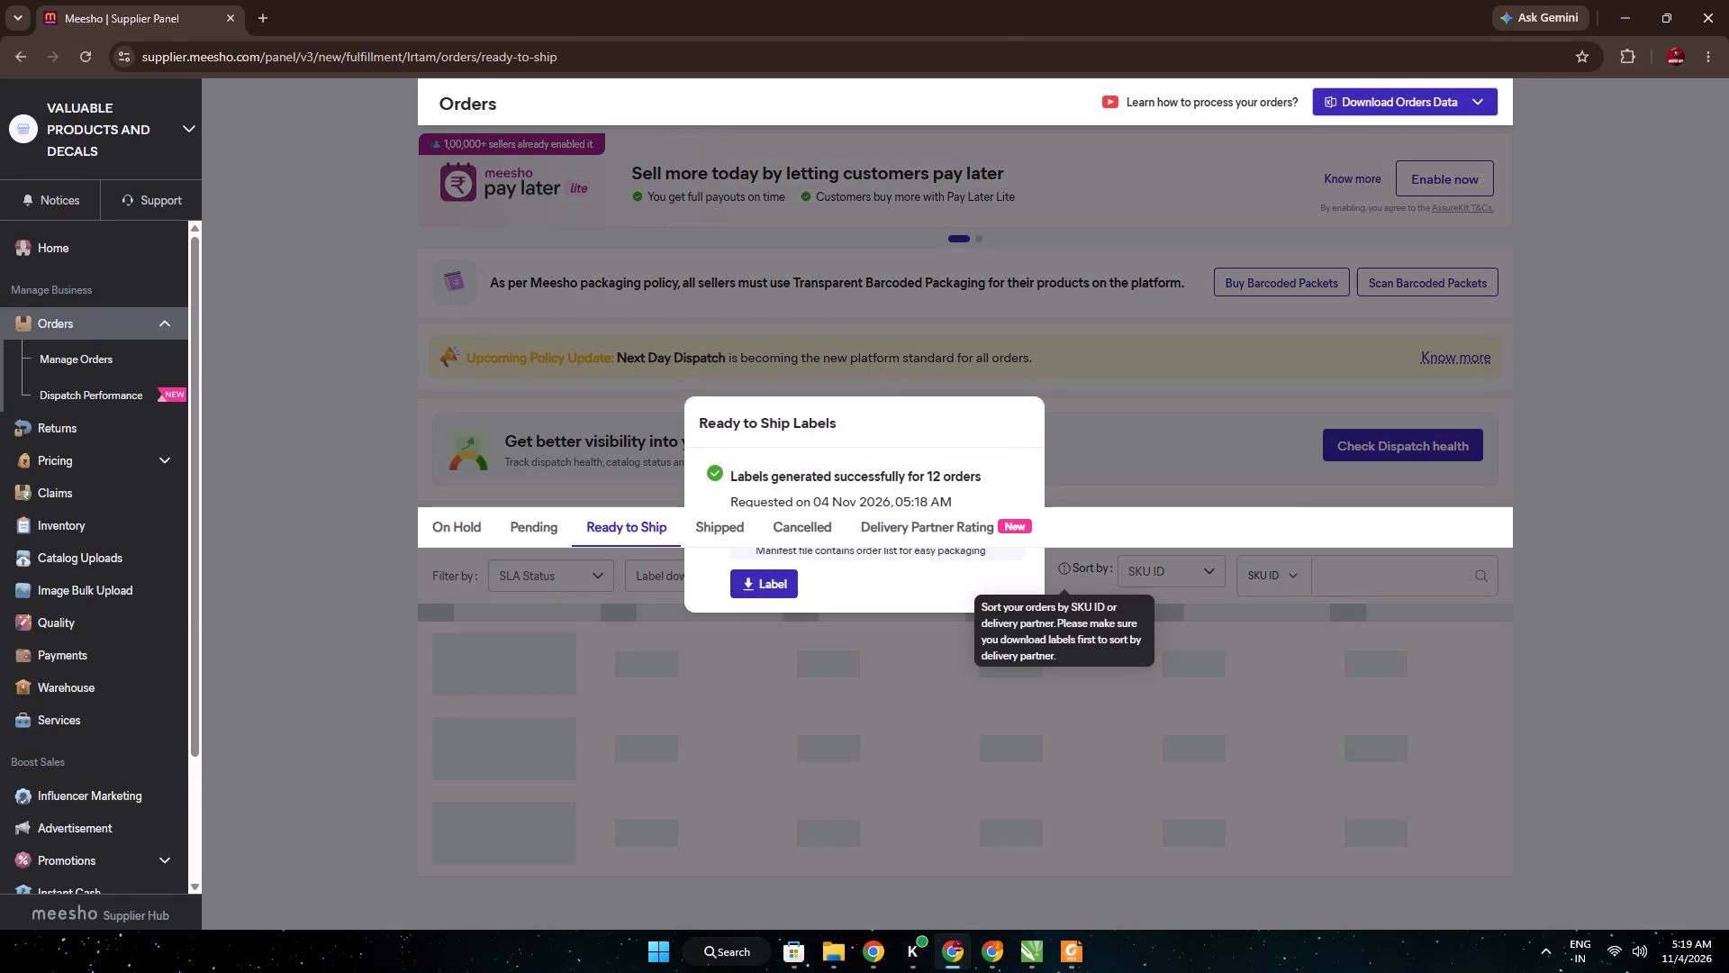
{"action": "left_click", "coordinate": [791, 585]}
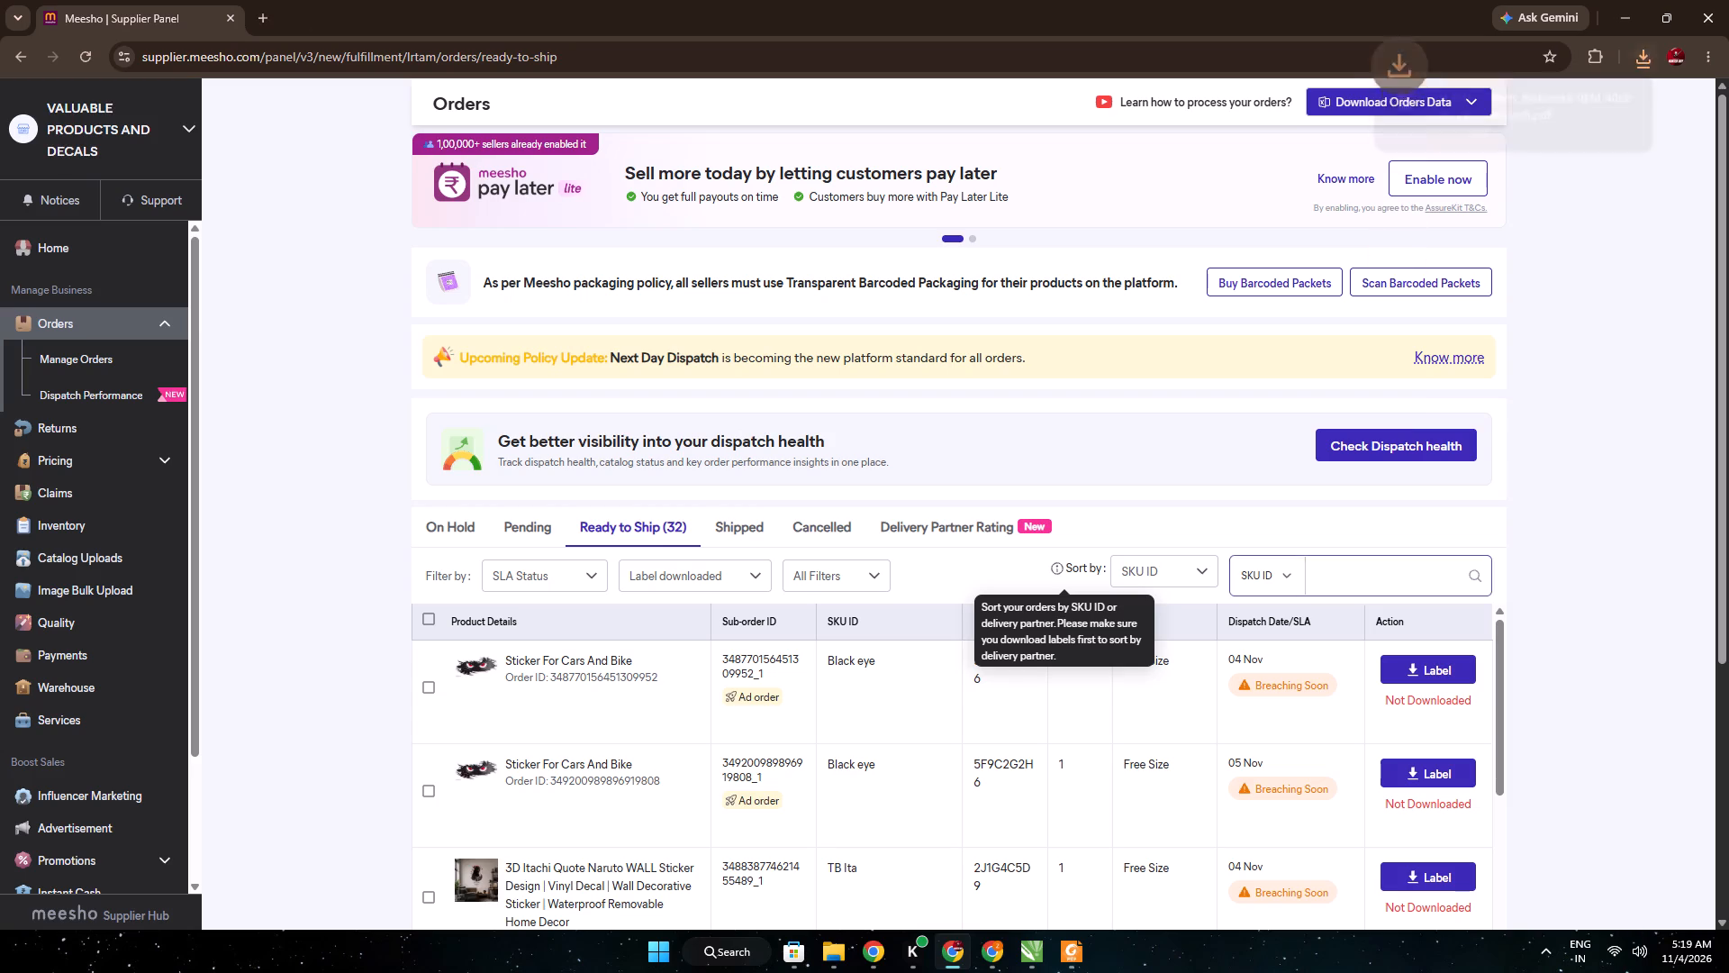
Open the downloaded Sub_Order_Labels PDF from the Downloads folder and print all pages on the H30C-lite(1) printer.
{"action": "left_click", "coordinate": [1598, 99]}
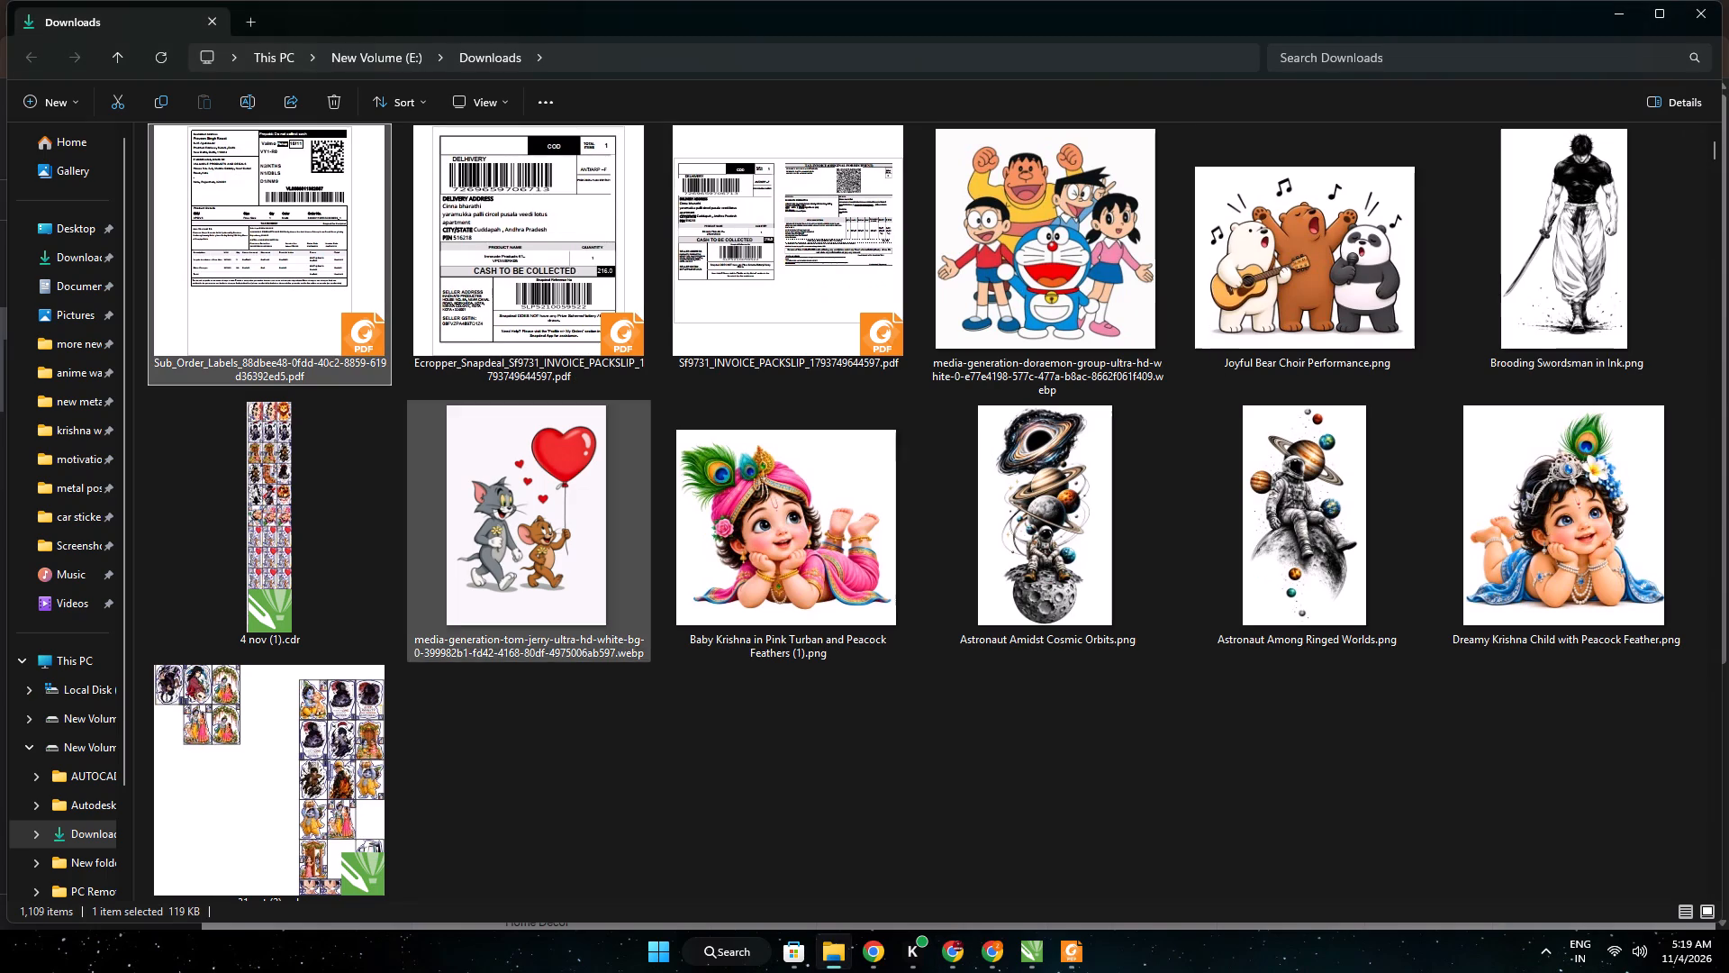
{"action": "double_click", "coordinate": [238, 350]}
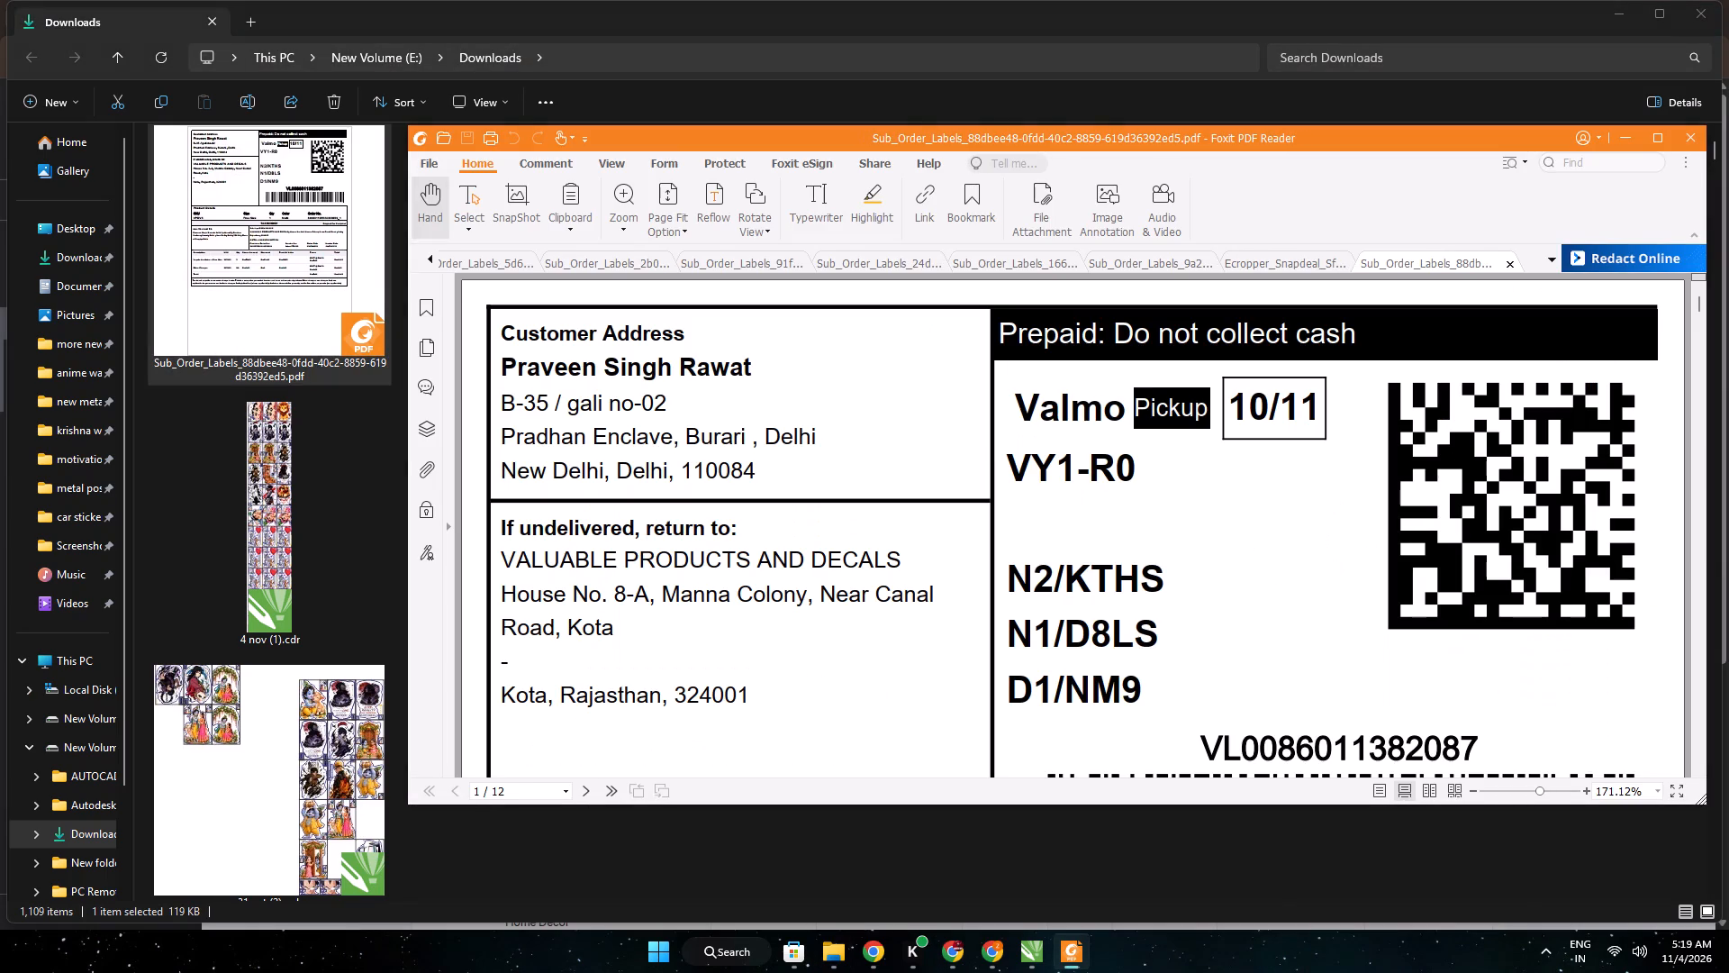
{"action": "left_click", "coordinate": [499, 140]}
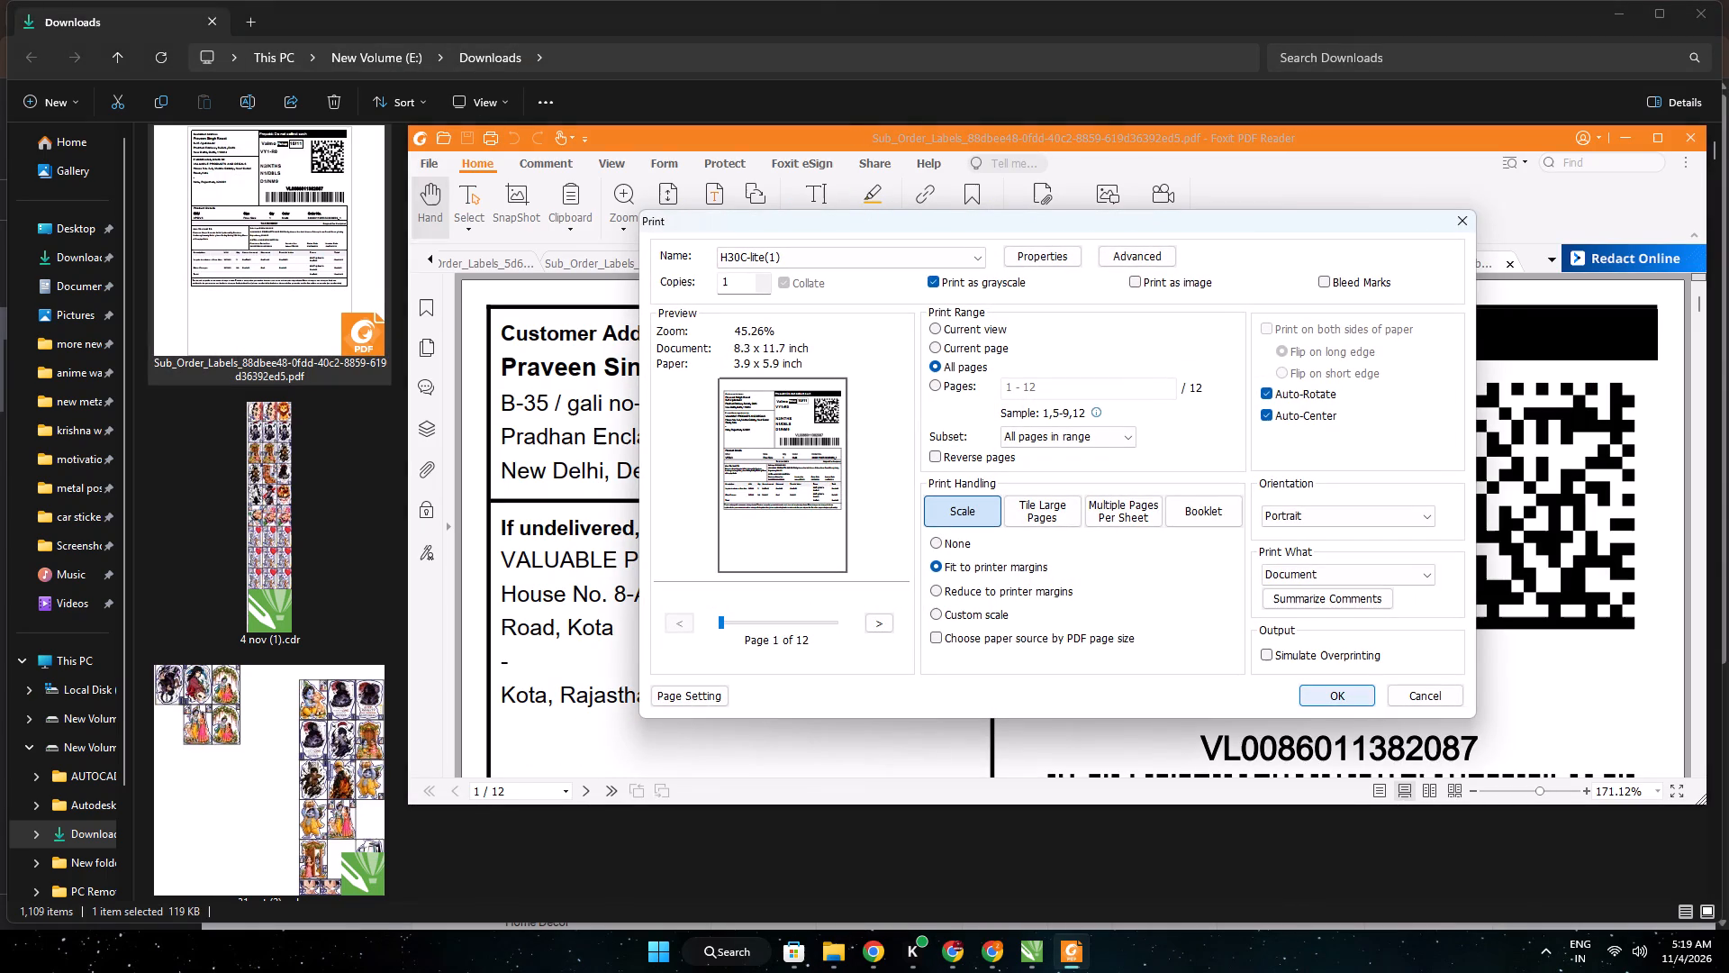
{"action": "left_click", "coordinate": [1319, 696]}
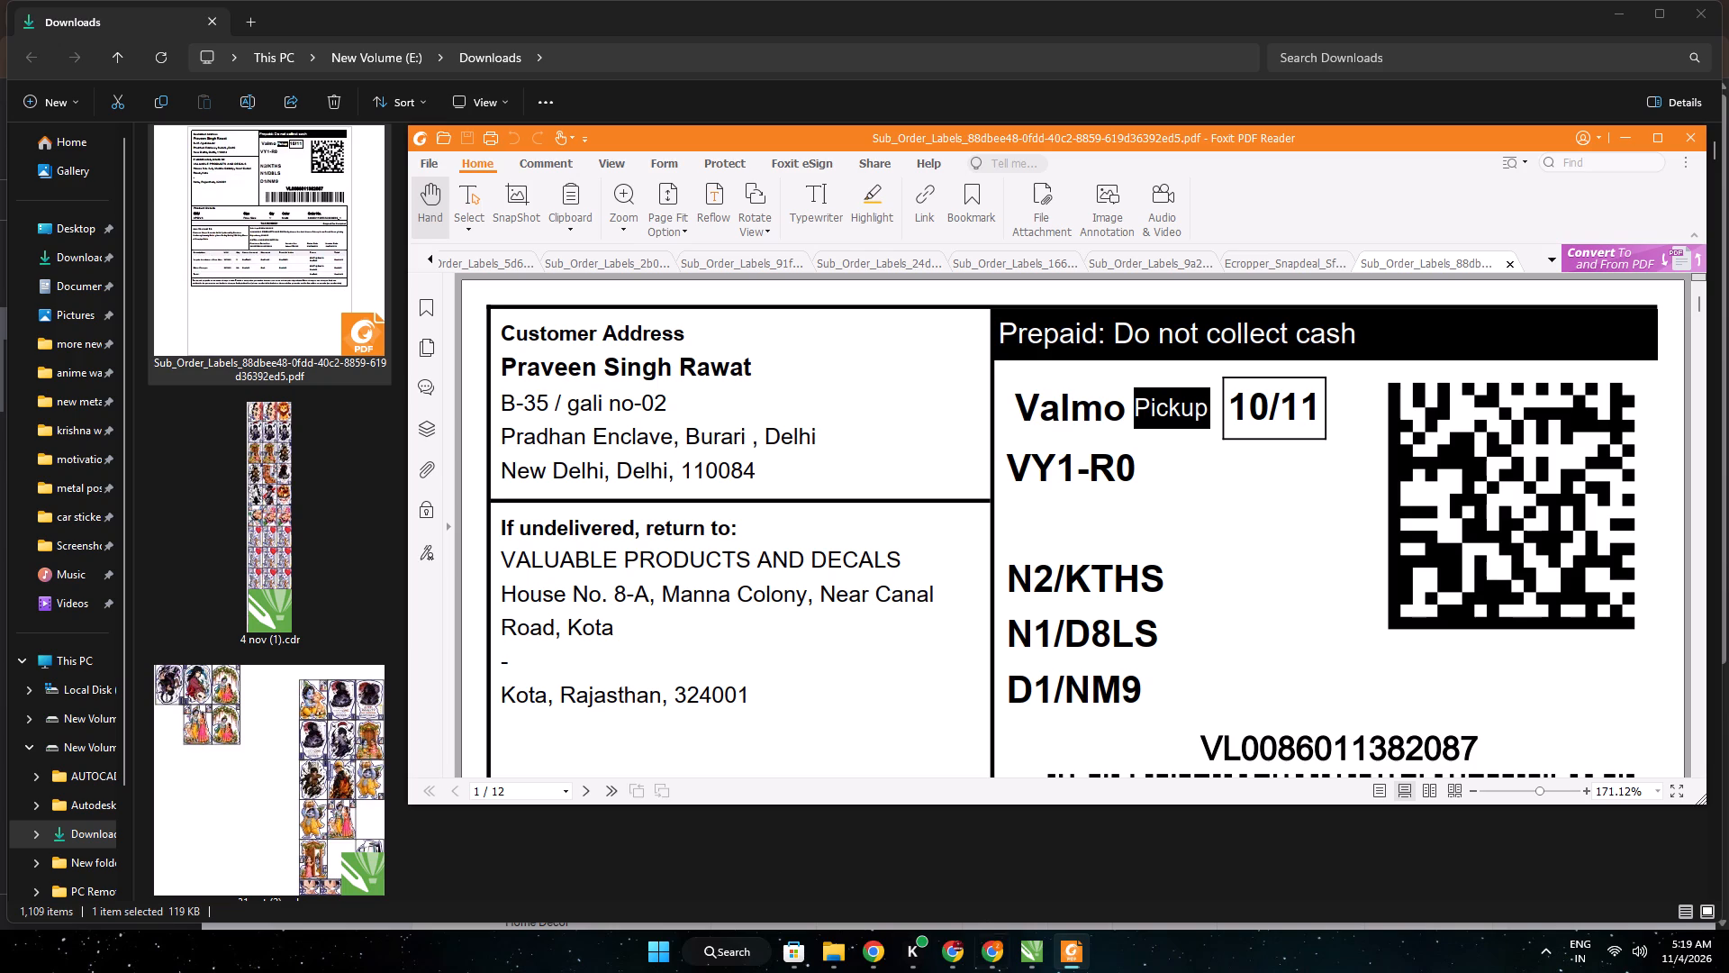
Switch to the Chrome window with Trend Bridge's Meesho Supplier Panel and accept the pending anime wall sticker order with SKU INOV anime9.
{"action": "left_click", "coordinate": [873, 967]}
{"action": "left_click", "coordinate": [84, 0]}
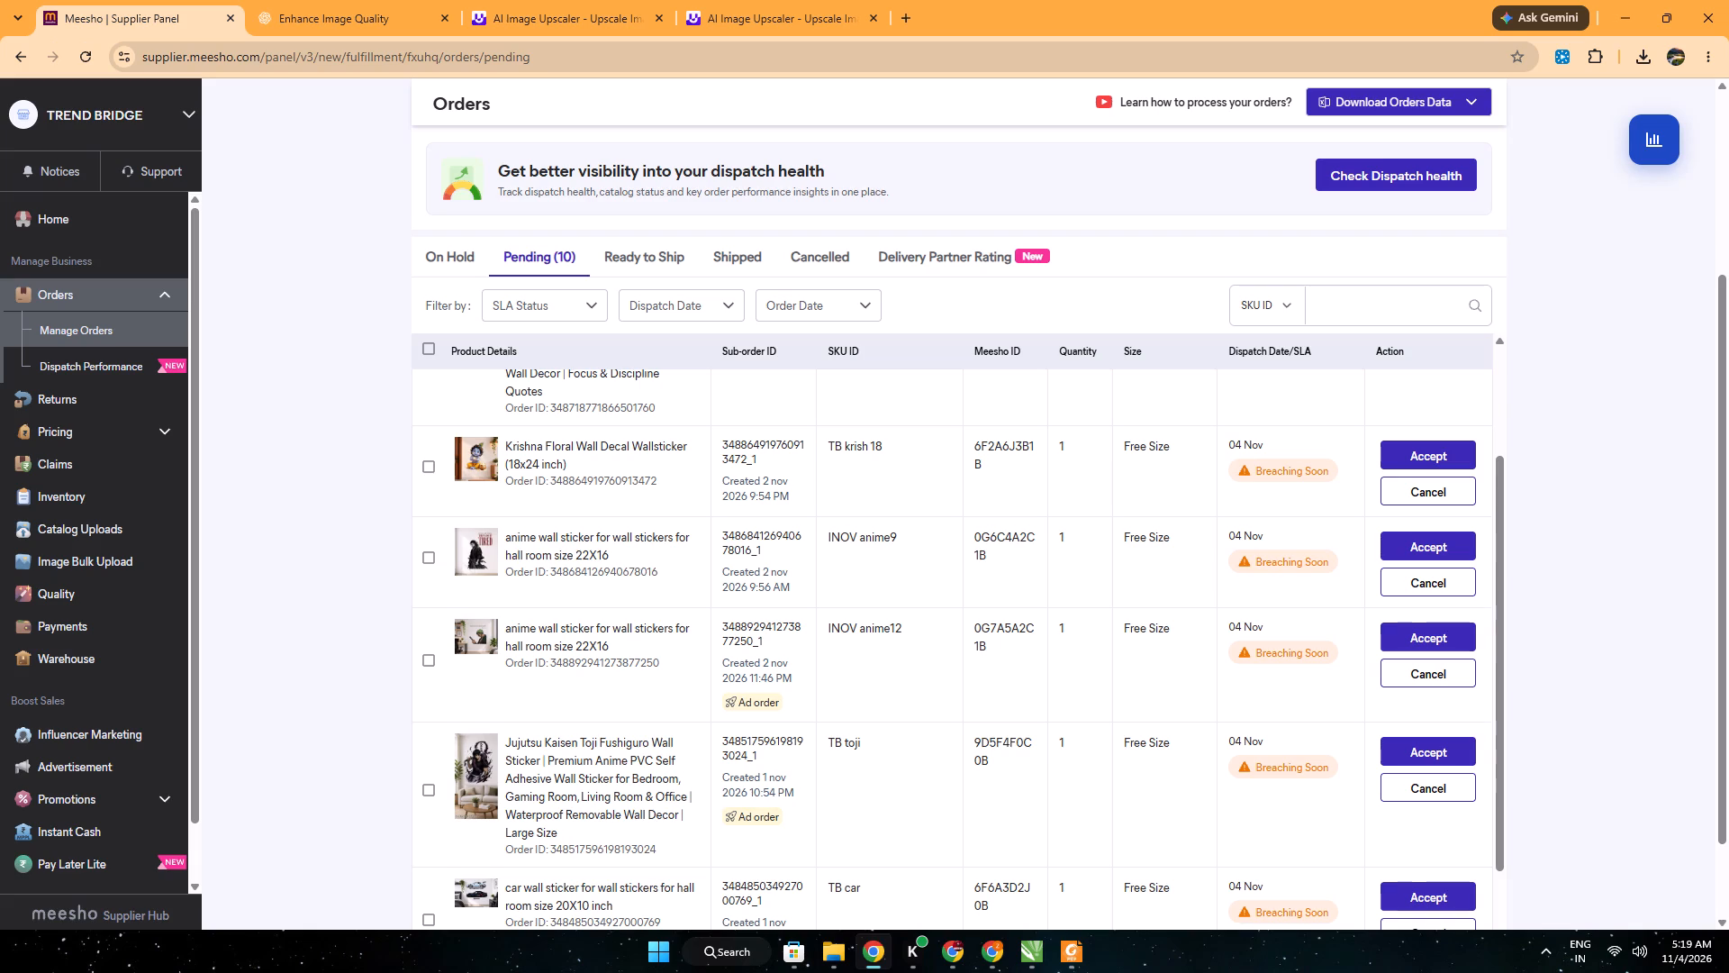
{"action": "scroll", "coordinate": [646, 421], "scroll_direction": "up", "scroll_amount": 5}
{"action": "scroll", "coordinate": [643, 496], "scroll_direction": "up", "scroll_amount": 3}
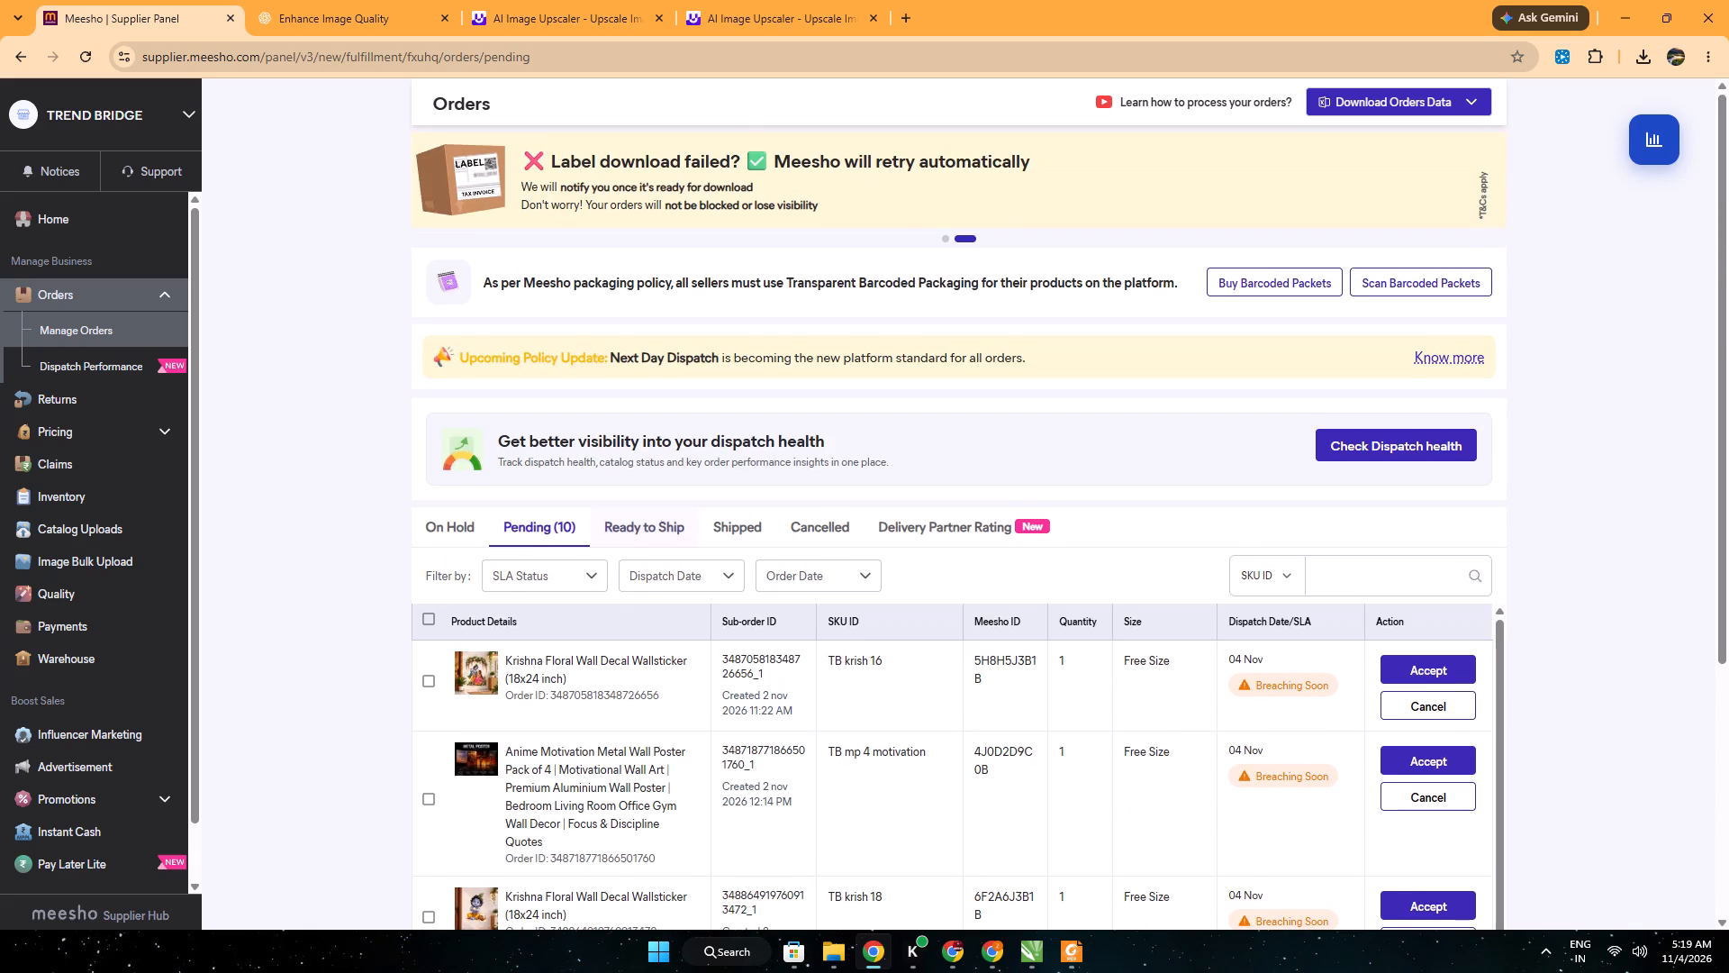
{"action": "scroll", "coordinate": [275, 744], "scroll_direction": "down", "scroll_amount": 8}
{"action": "left_click", "coordinate": [425, 633]}
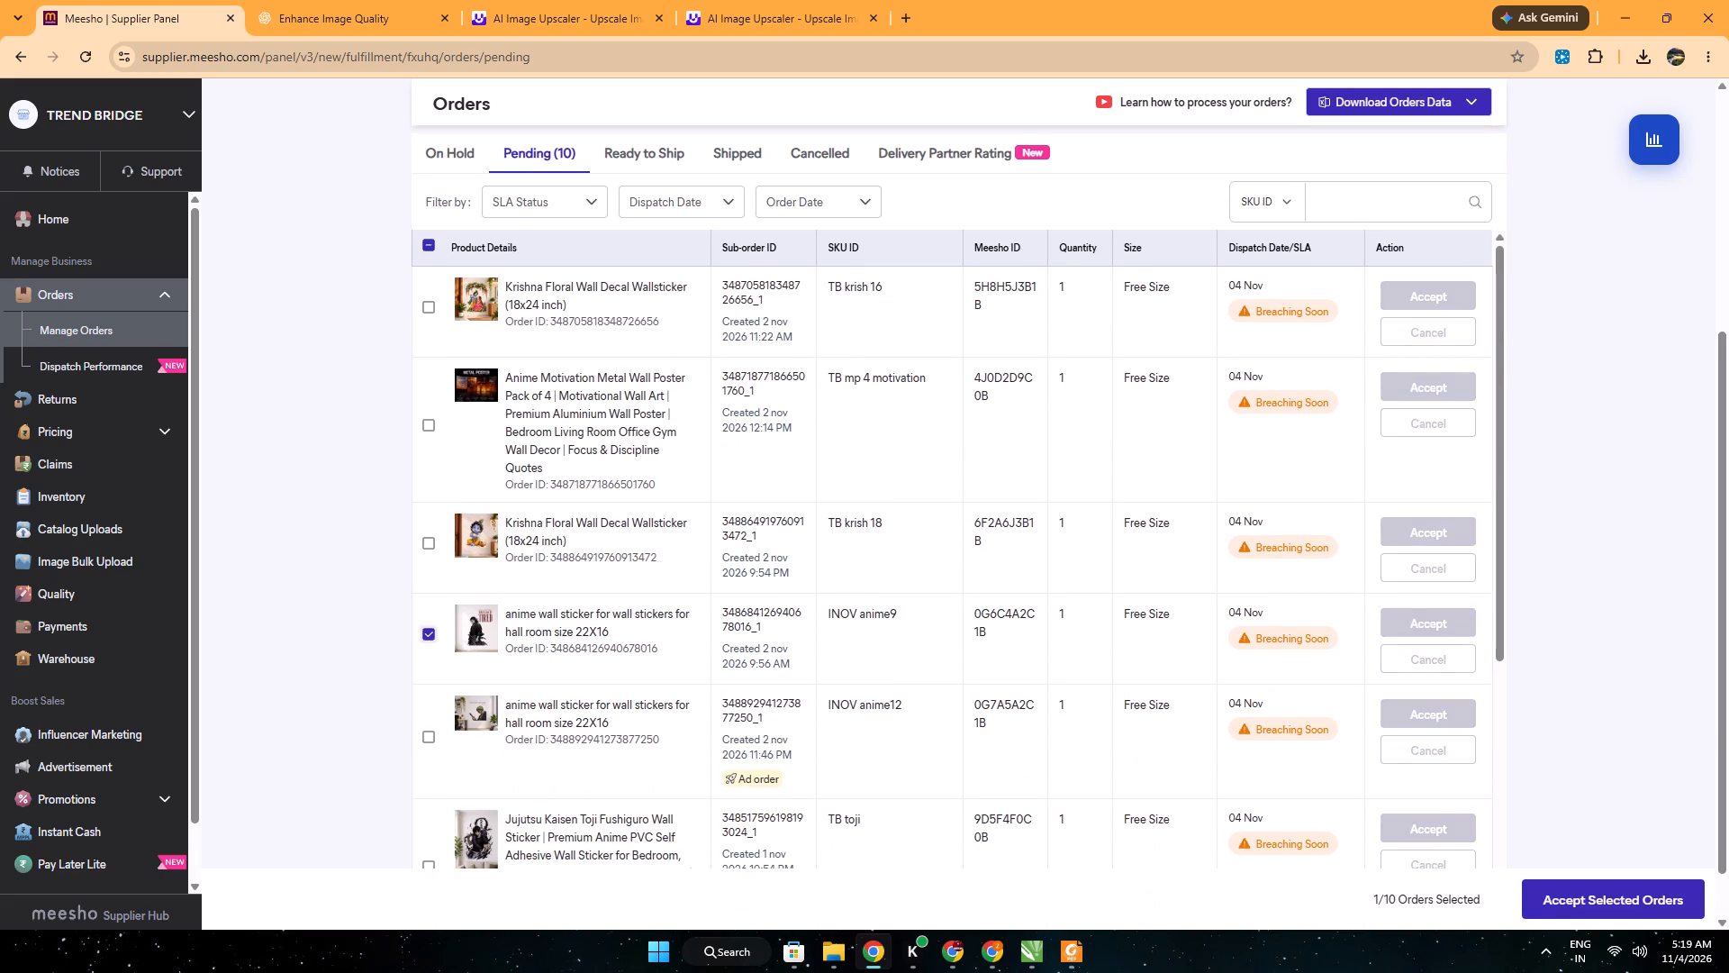
{"action": "left_click", "coordinate": [1629, 890]}
{"action": "left_click", "coordinate": [775, 553]}
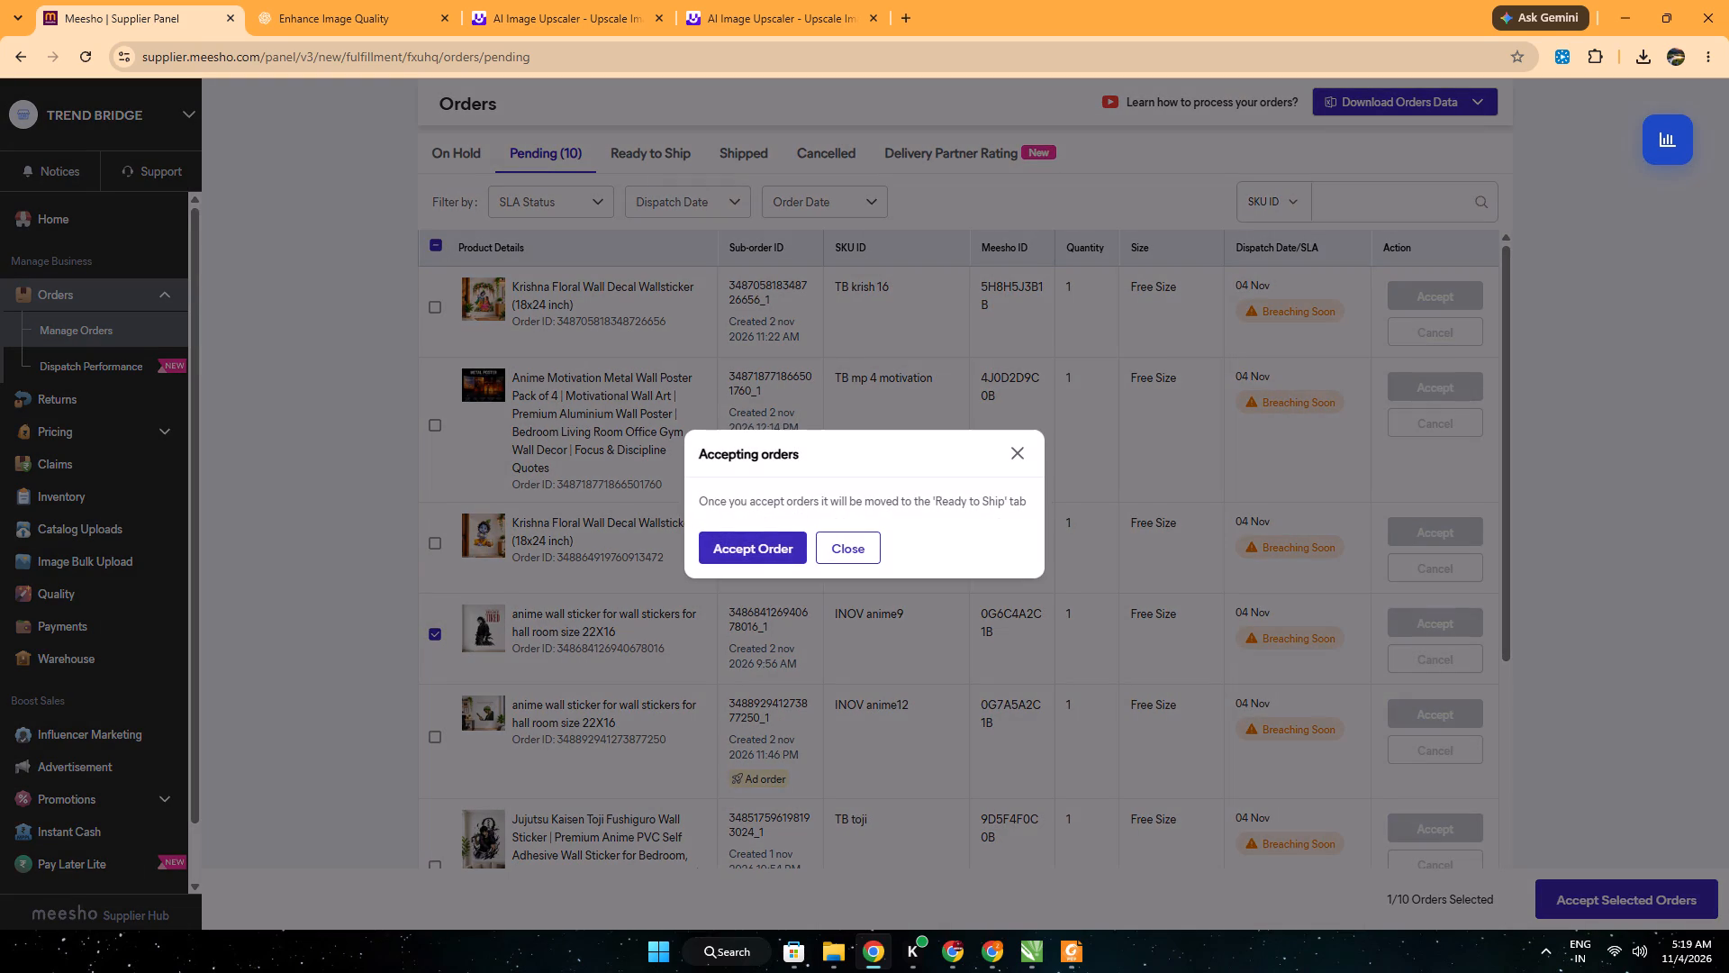
Refresh the Trend Bridge orders page, dismiss the order acceptance notice and open the Ready to Ship orders.
{"action": "left_click", "coordinate": [623, 161]}
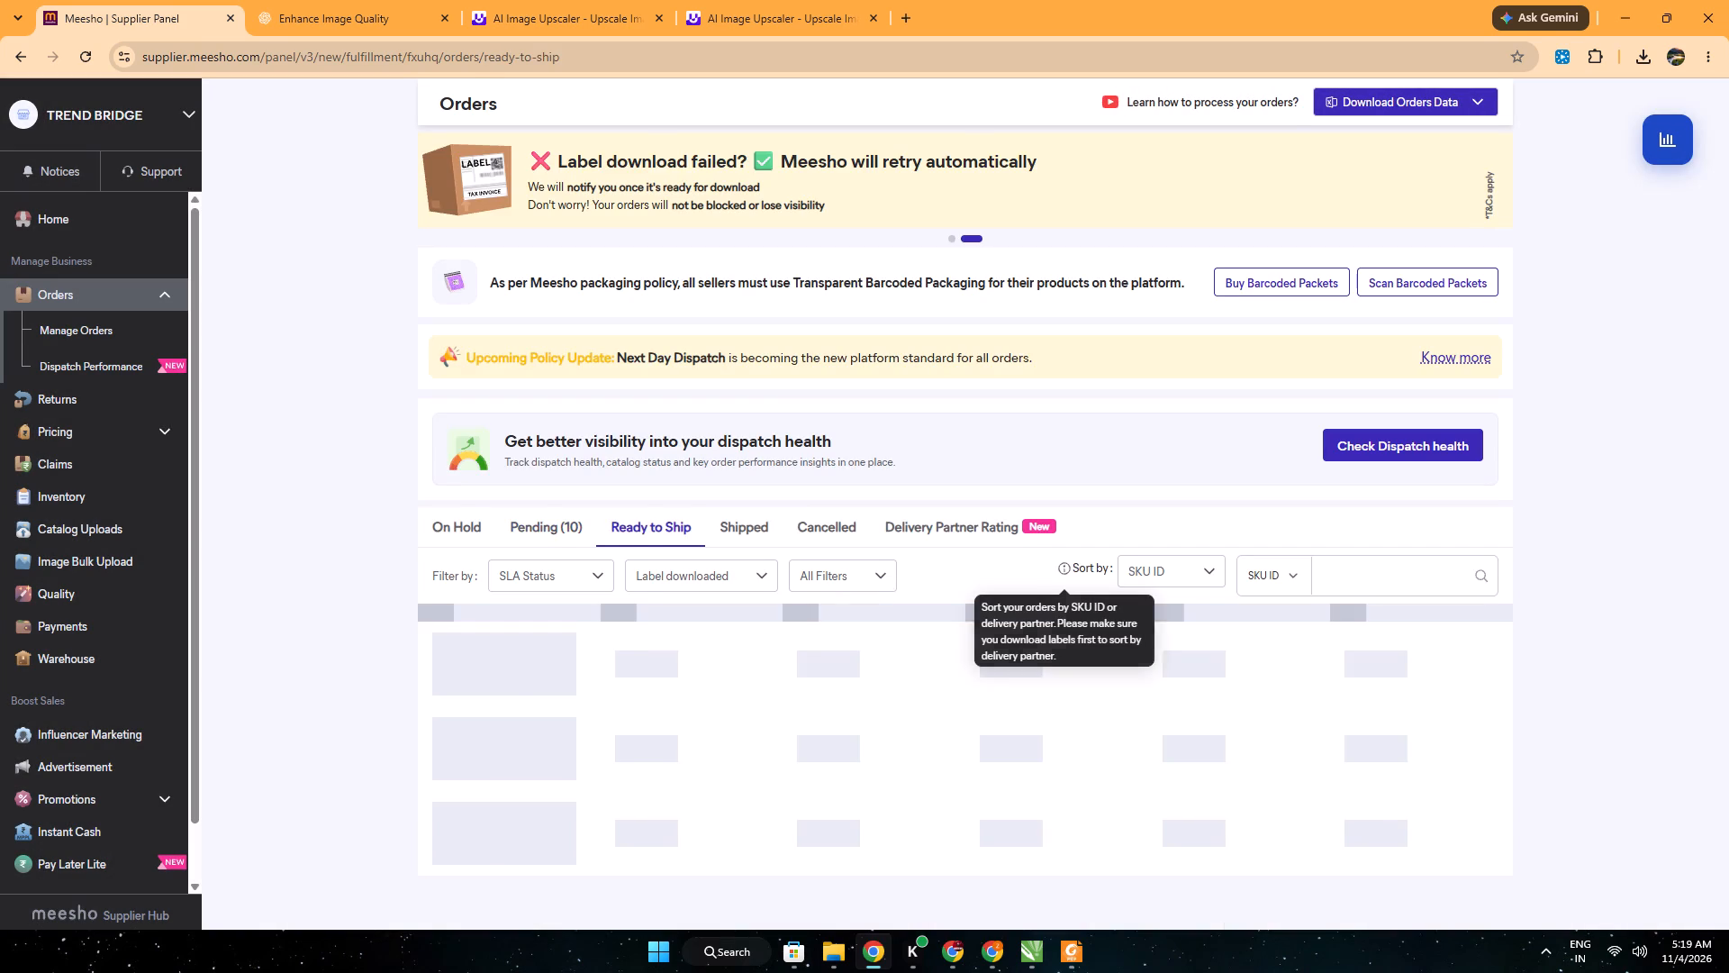
{"action": "left_click", "coordinate": [85, 59]}
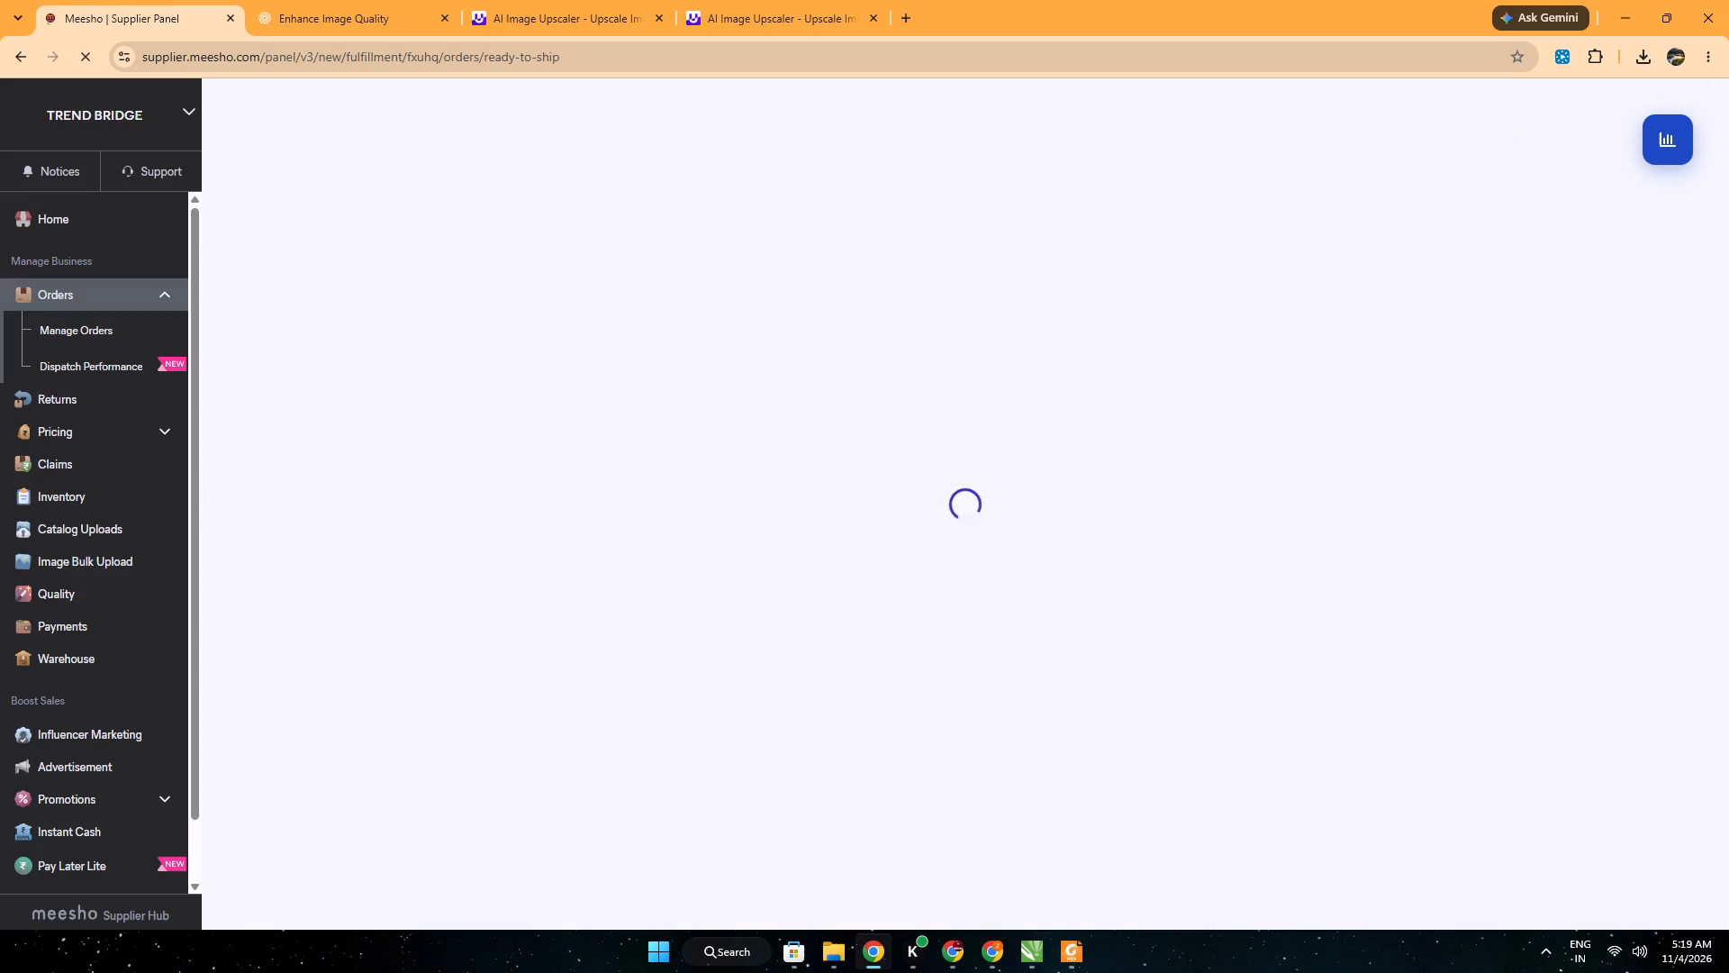
{"action": "left_click", "coordinate": [87, 60]}
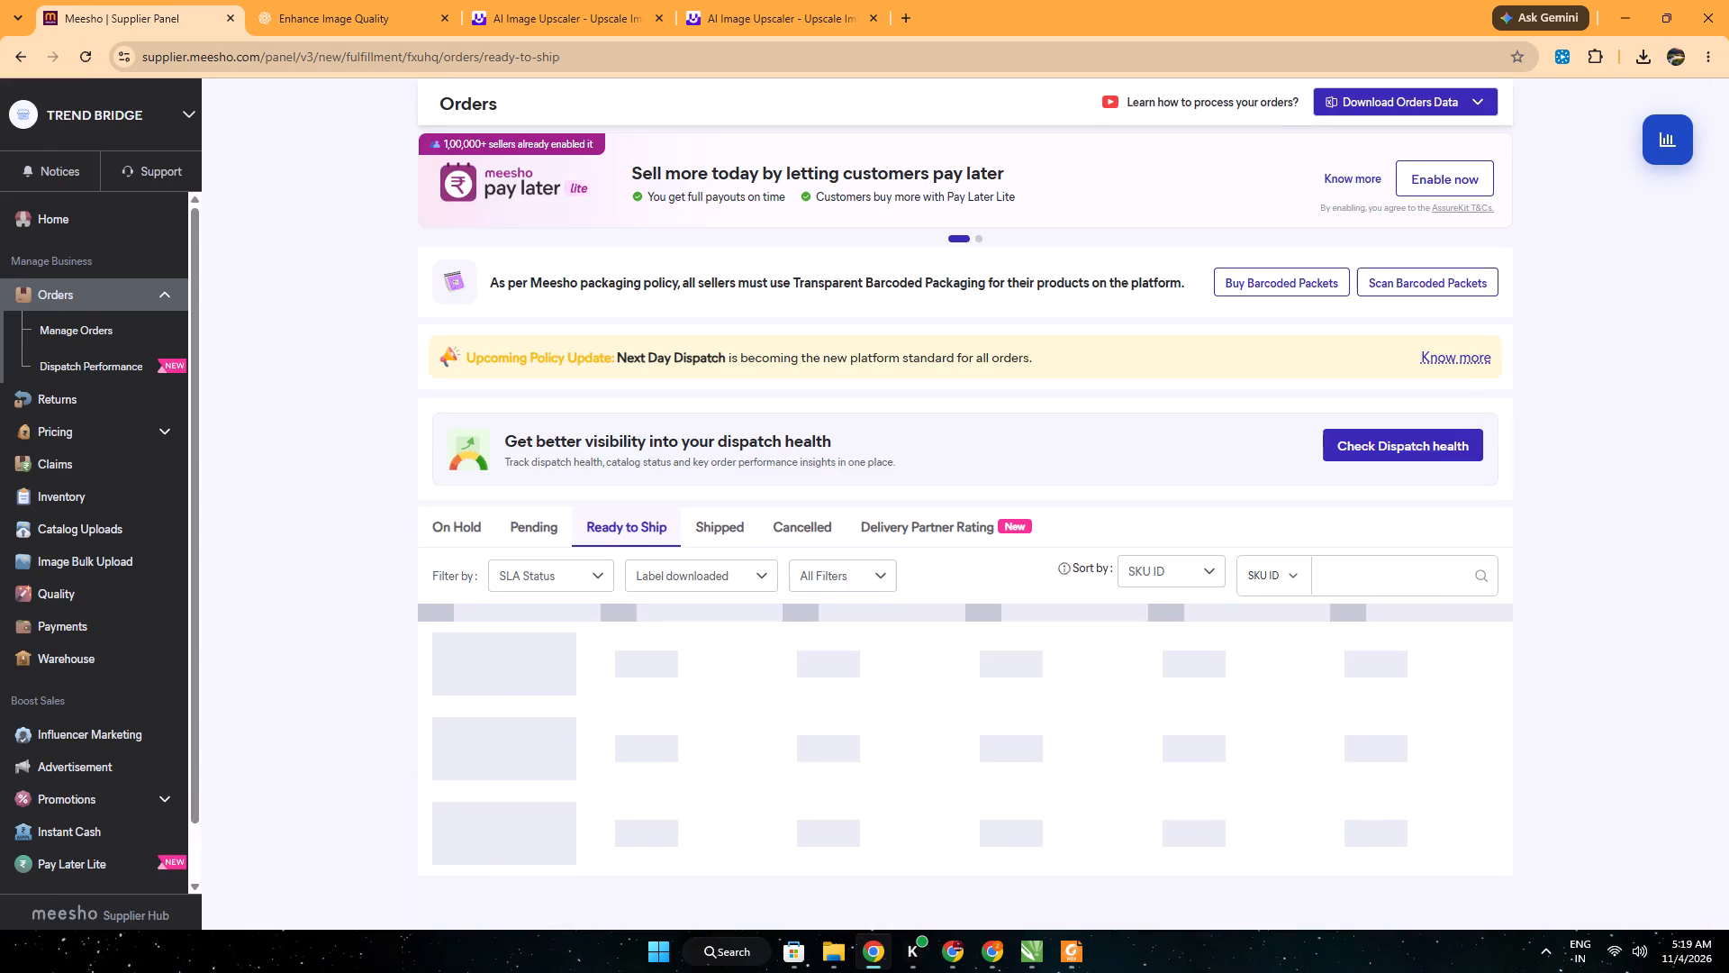
{"action": "left_click", "coordinate": [516, 539]}
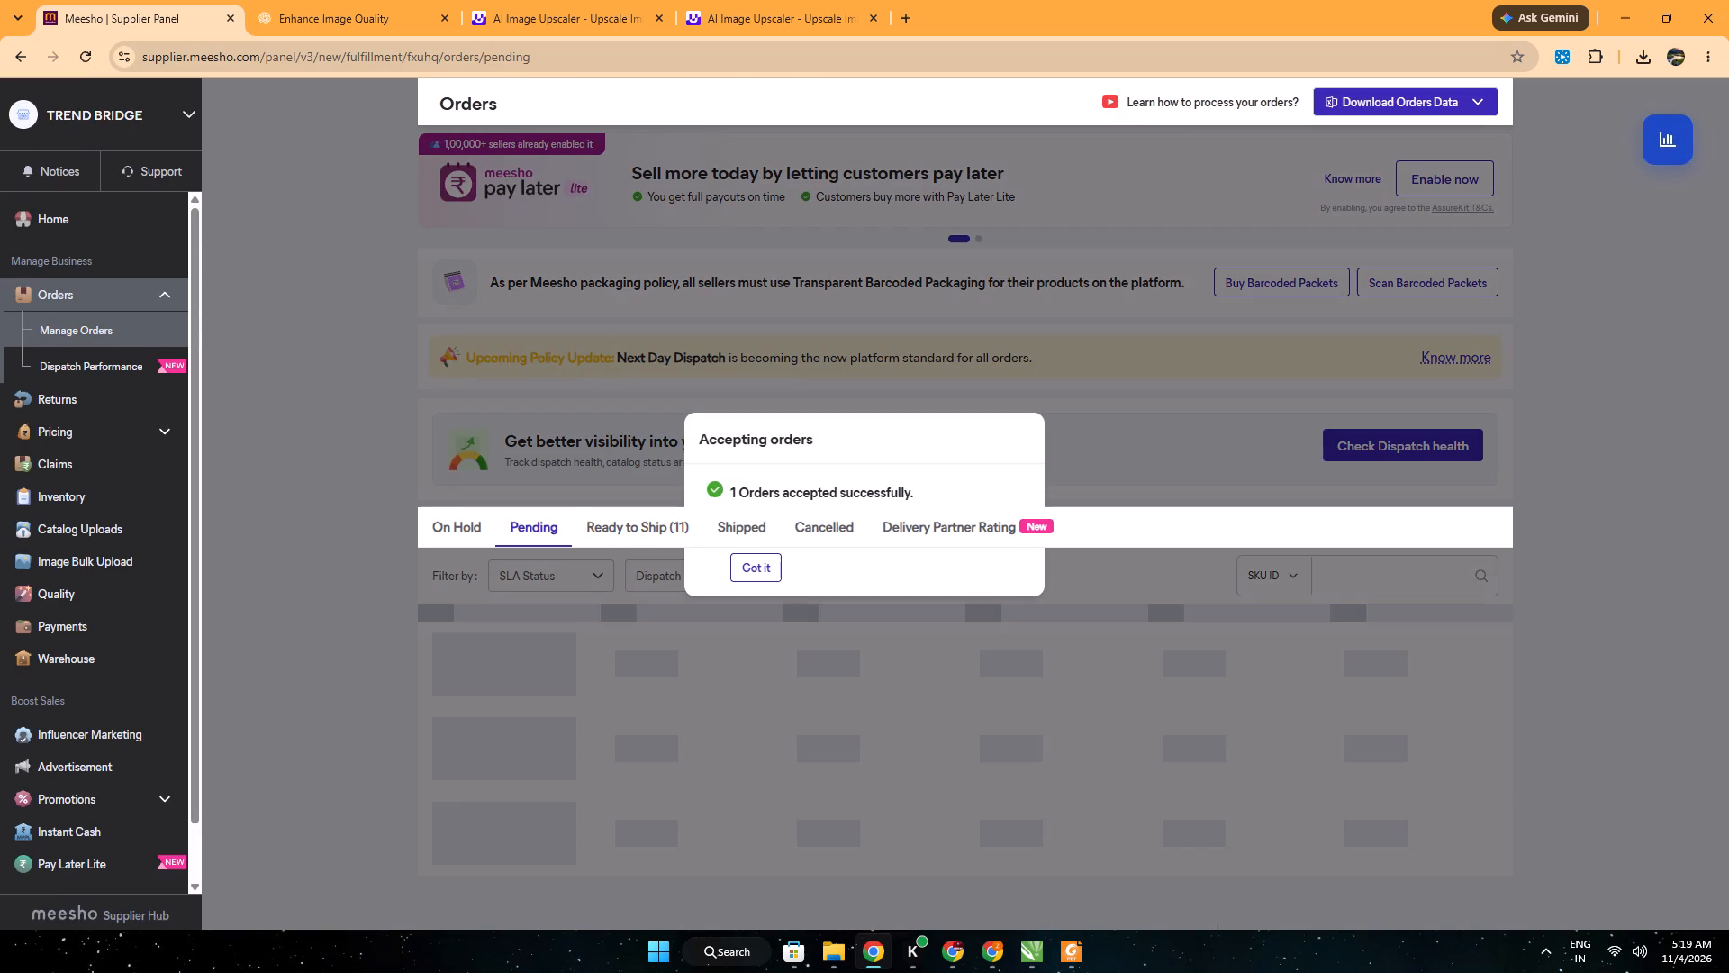
{"action": "left_click", "coordinate": [774, 577]}
{"action": "left_click", "coordinate": [665, 532]}
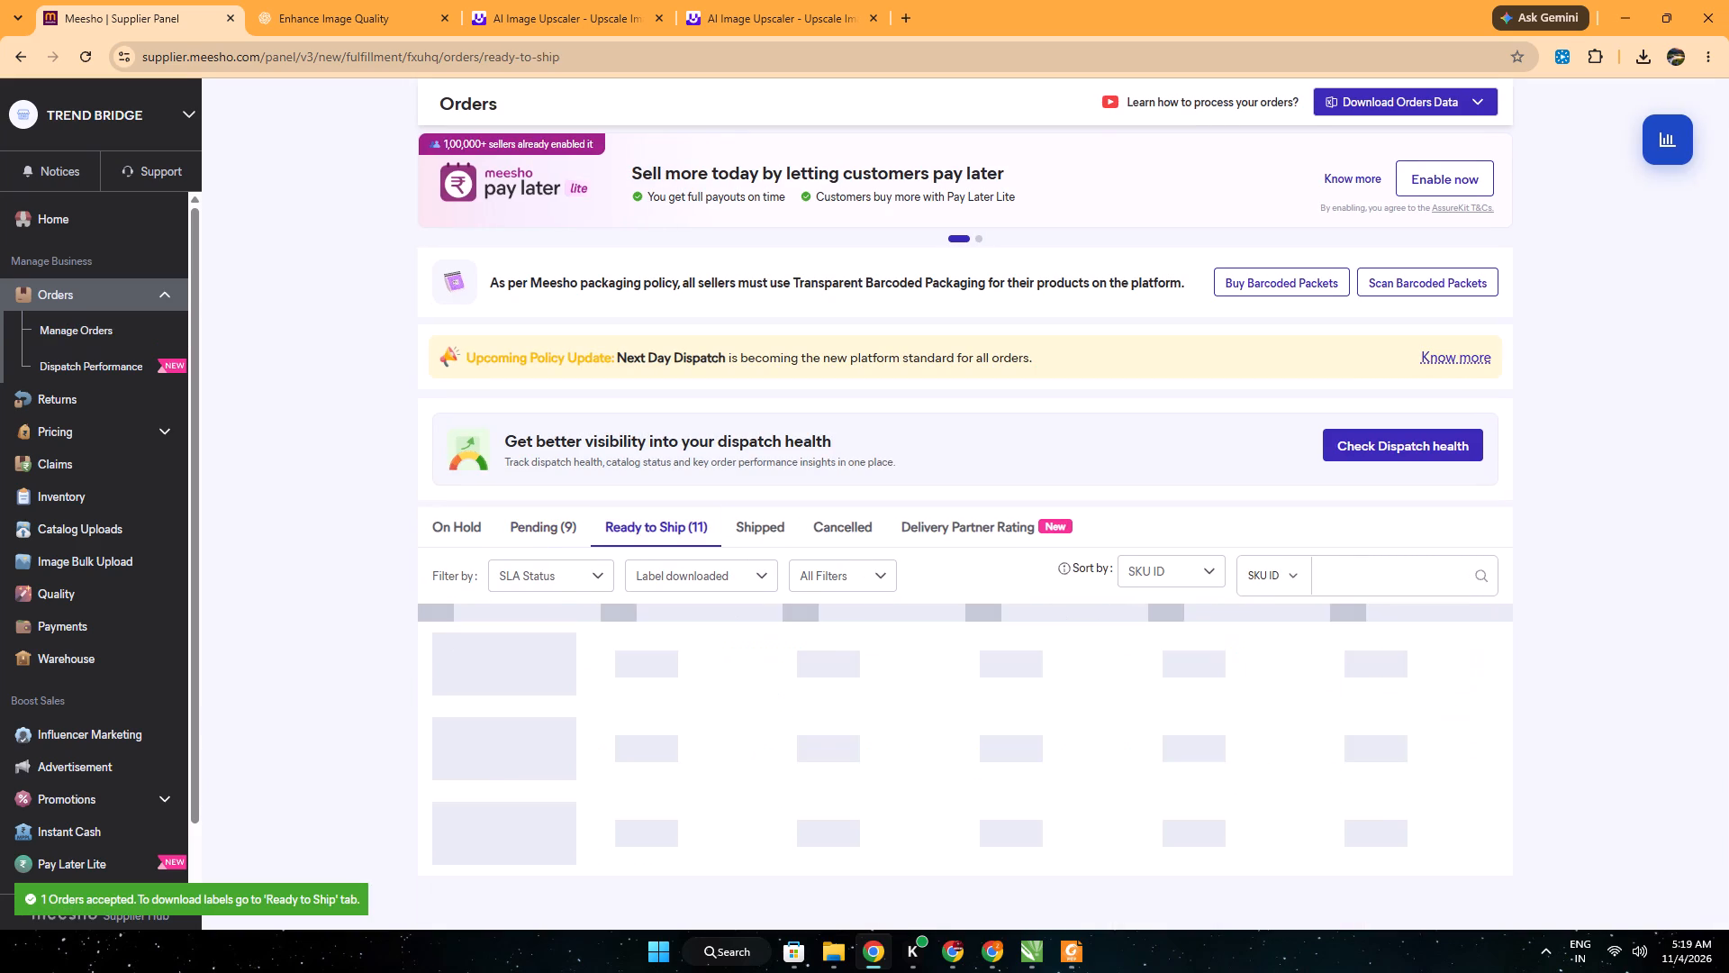
Select the first INOV anime3 order, the INOV anime9 order and the TB car 3 order in the Ready to Ship list.
{"action": "scroll", "coordinate": [421, 617], "scroll_direction": "down", "scroll_amount": 7}
{"action": "scroll", "coordinate": [449, 753], "scroll_direction": "up", "scroll_amount": 3}
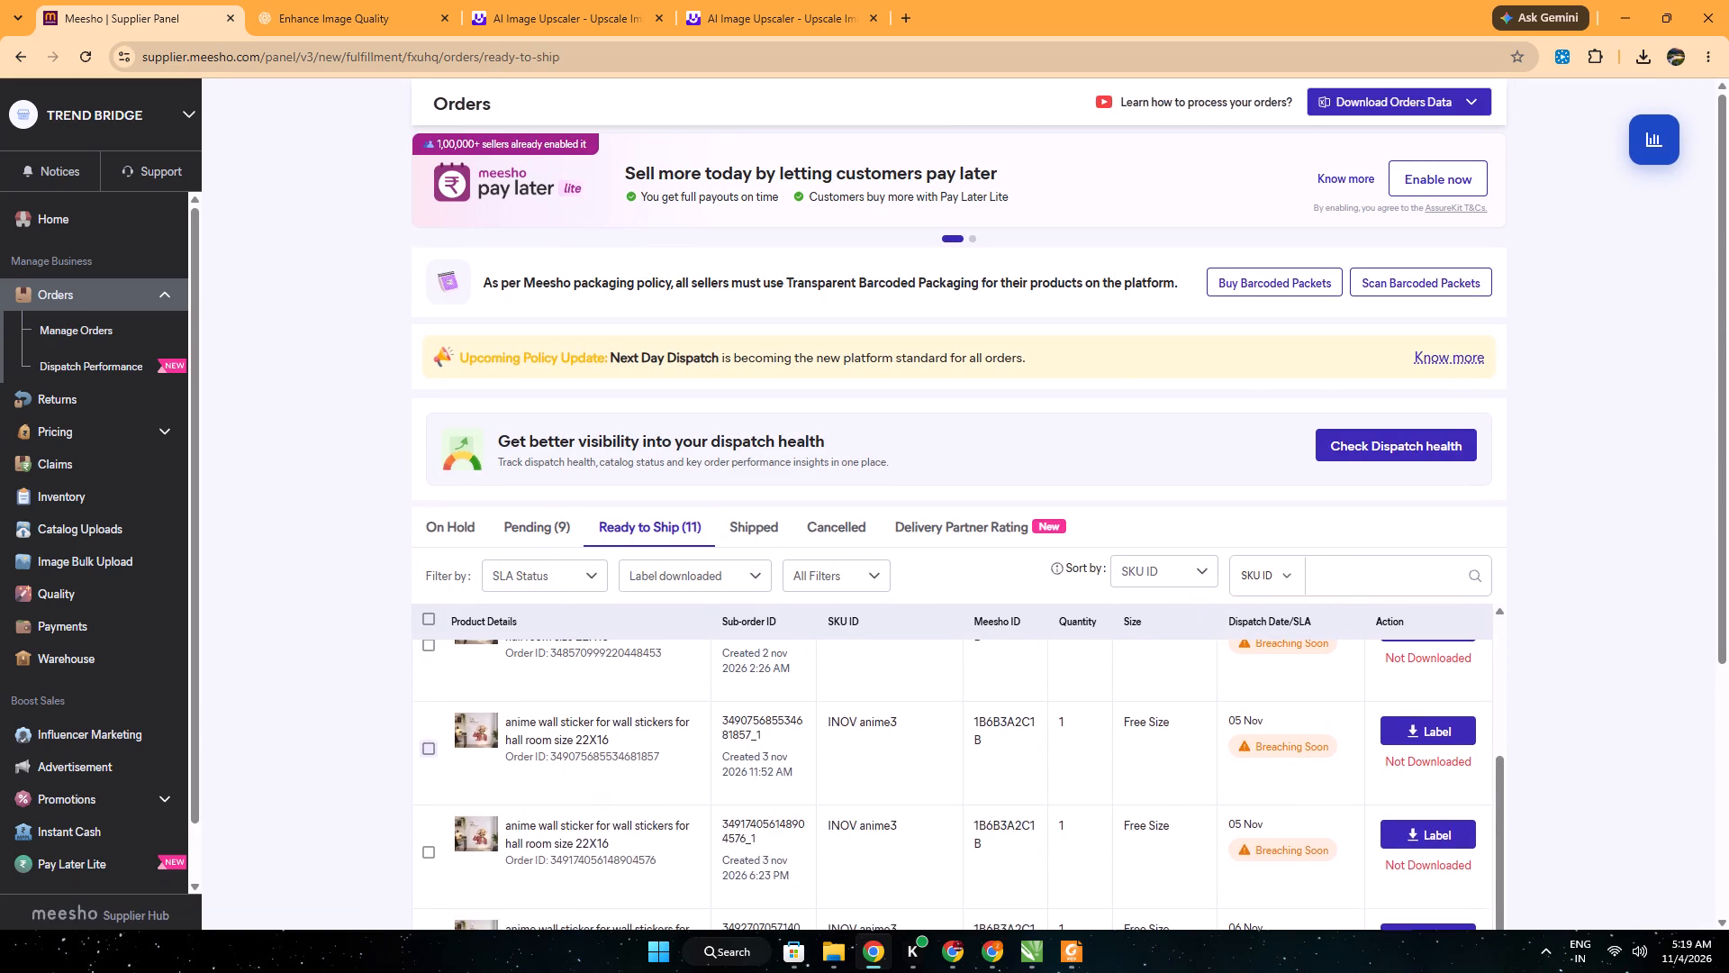
{"action": "scroll", "coordinate": [309, 677], "scroll_direction": "down", "scroll_amount": 5}
{"action": "scroll", "coordinate": [694, 383], "scroll_direction": "up", "scroll_amount": 3}
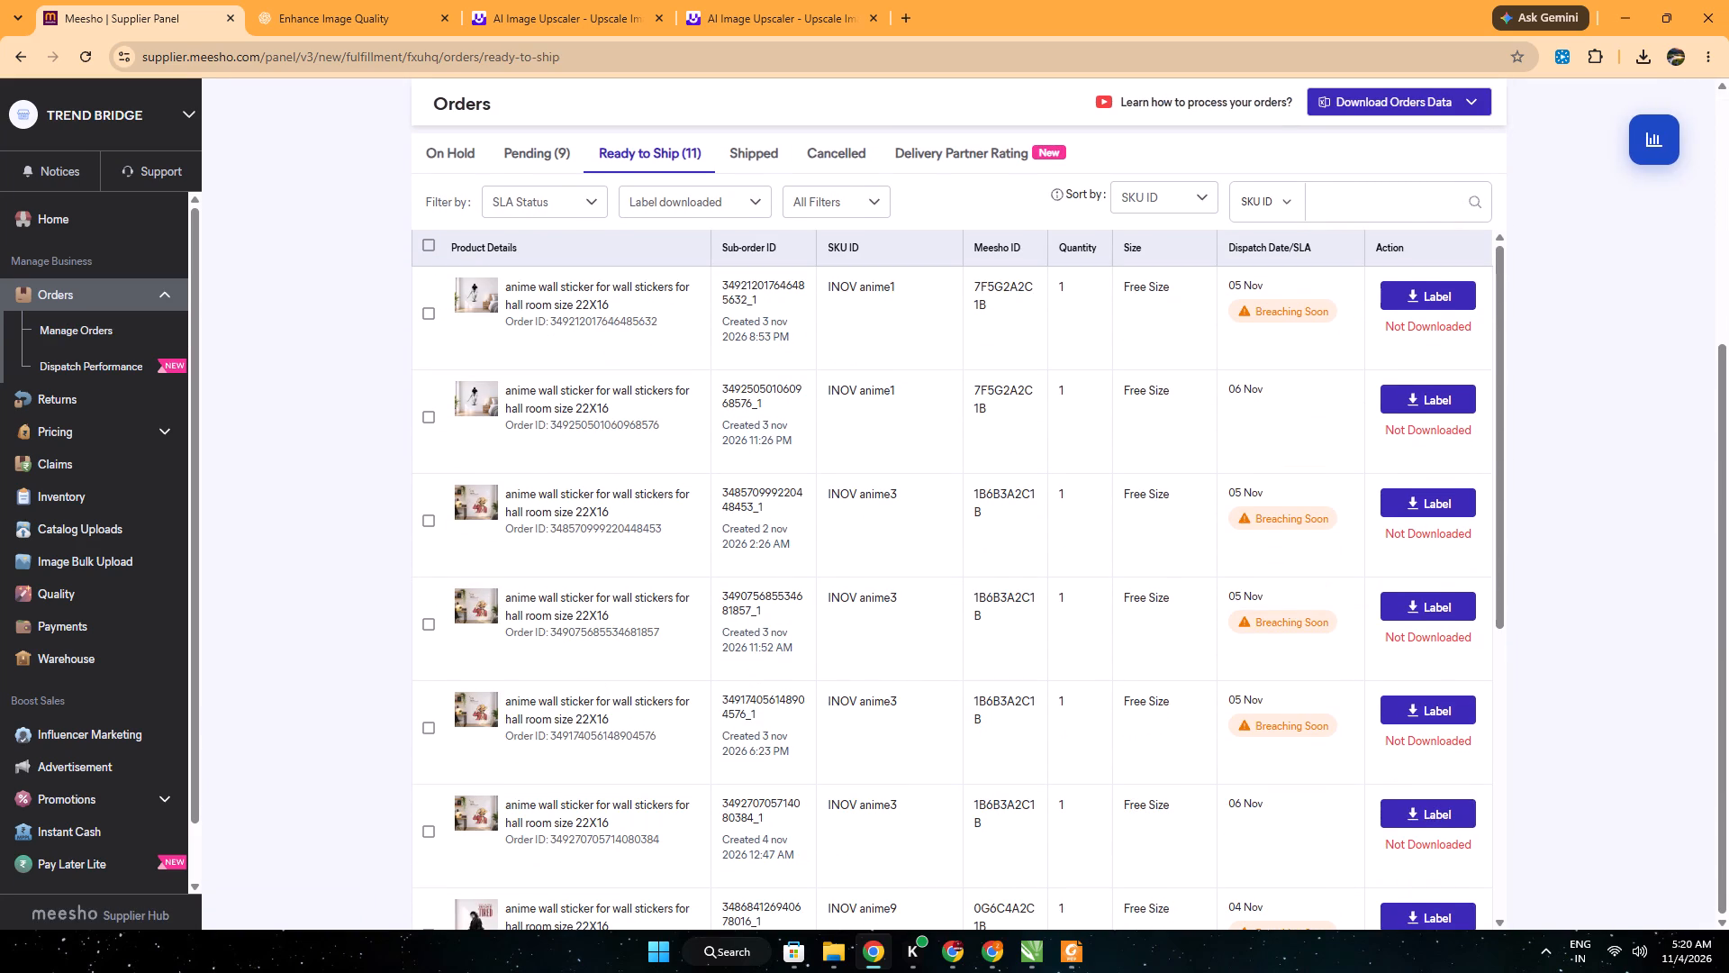
{"action": "left_click", "coordinate": [431, 517]}
{"action": "scroll", "coordinate": [805, 726], "scroll_direction": "down", "scroll_amount": 2}
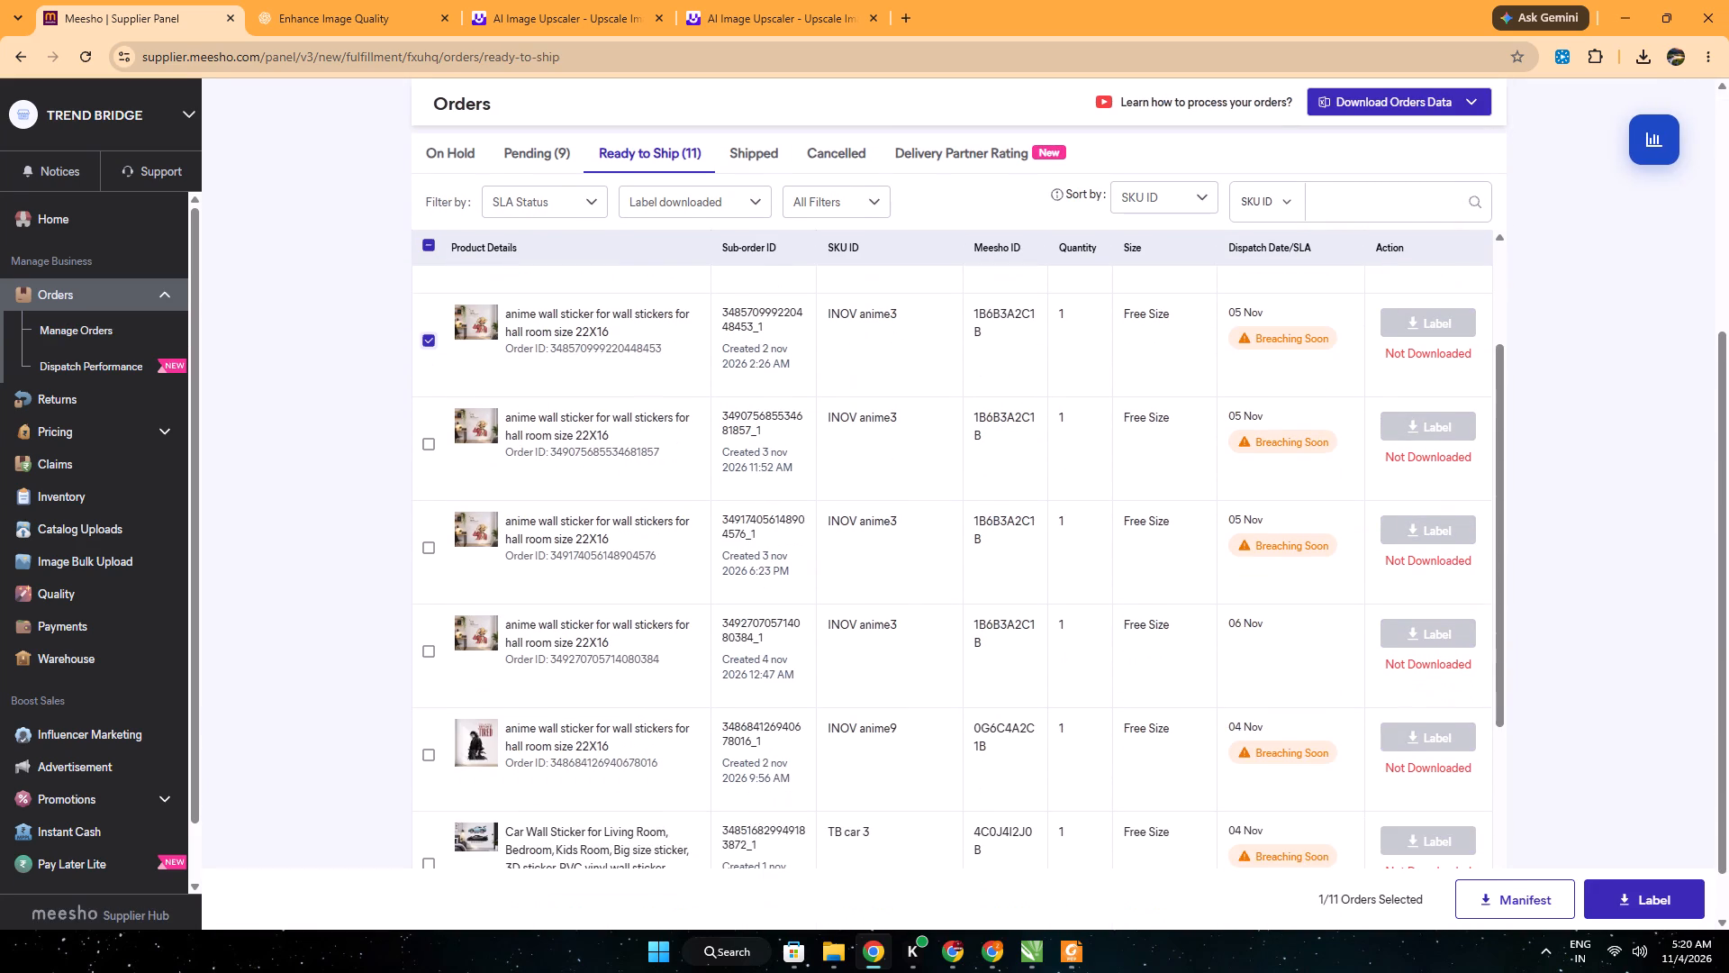
{"action": "left_click", "coordinate": [428, 750]}
{"action": "scroll", "coordinate": [710, 682], "scroll_direction": "down", "scroll_amount": 2}
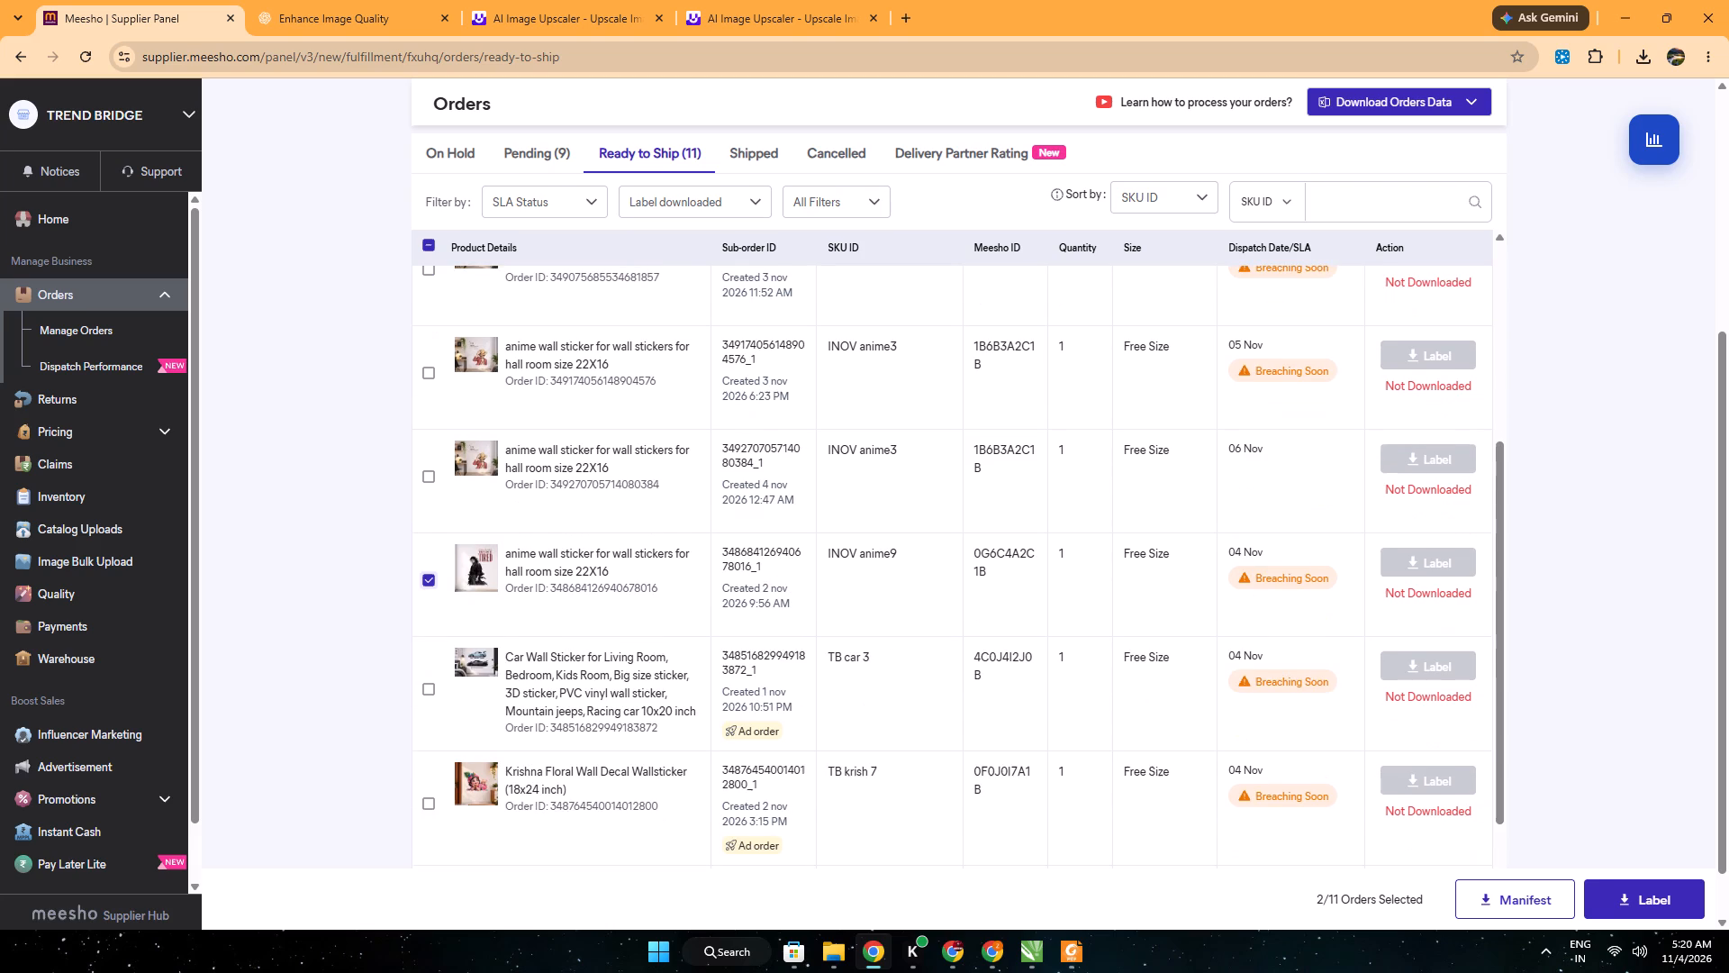
{"action": "left_click", "coordinate": [430, 680]}
{"action": "scroll", "coordinate": [727, 641], "scroll_direction": "down", "scroll_amount": 4}
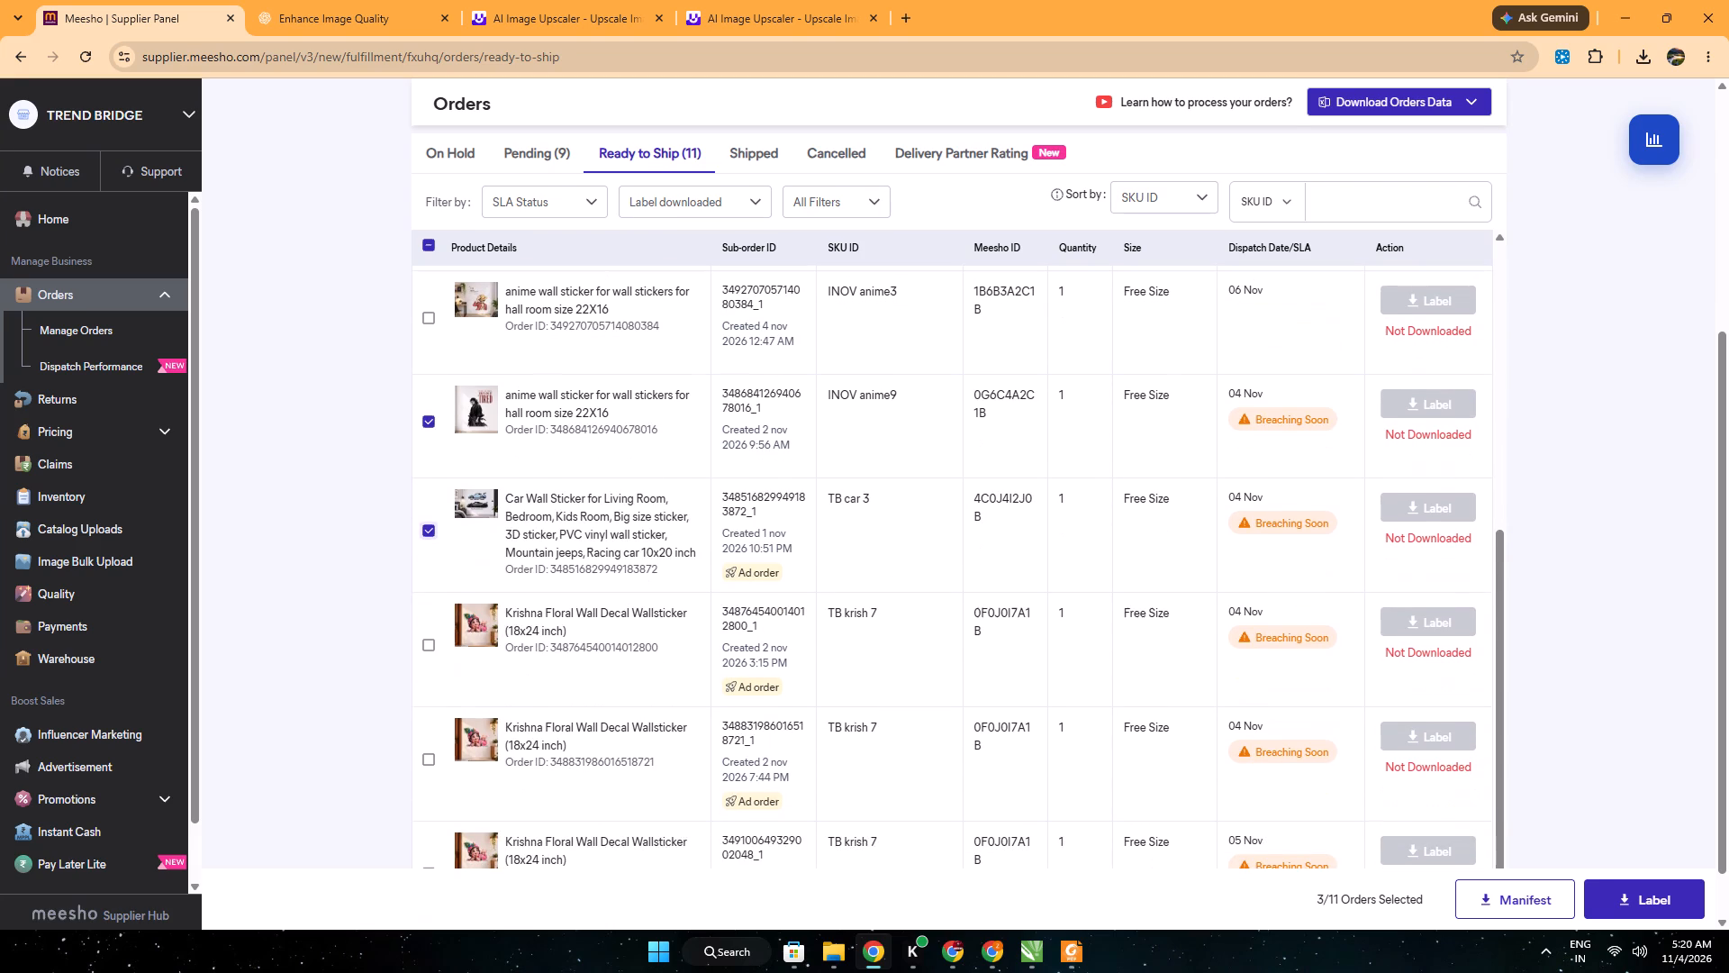
{"action": "scroll", "coordinate": [727, 641], "scroll_direction": "down", "scroll_amount": 2}
{"action": "scroll", "coordinate": [847, 563], "scroll_direction": "down", "scroll_amount": 14}
{"action": "scroll", "coordinate": [855, 583], "scroll_direction": "up", "scroll_amount": 4}
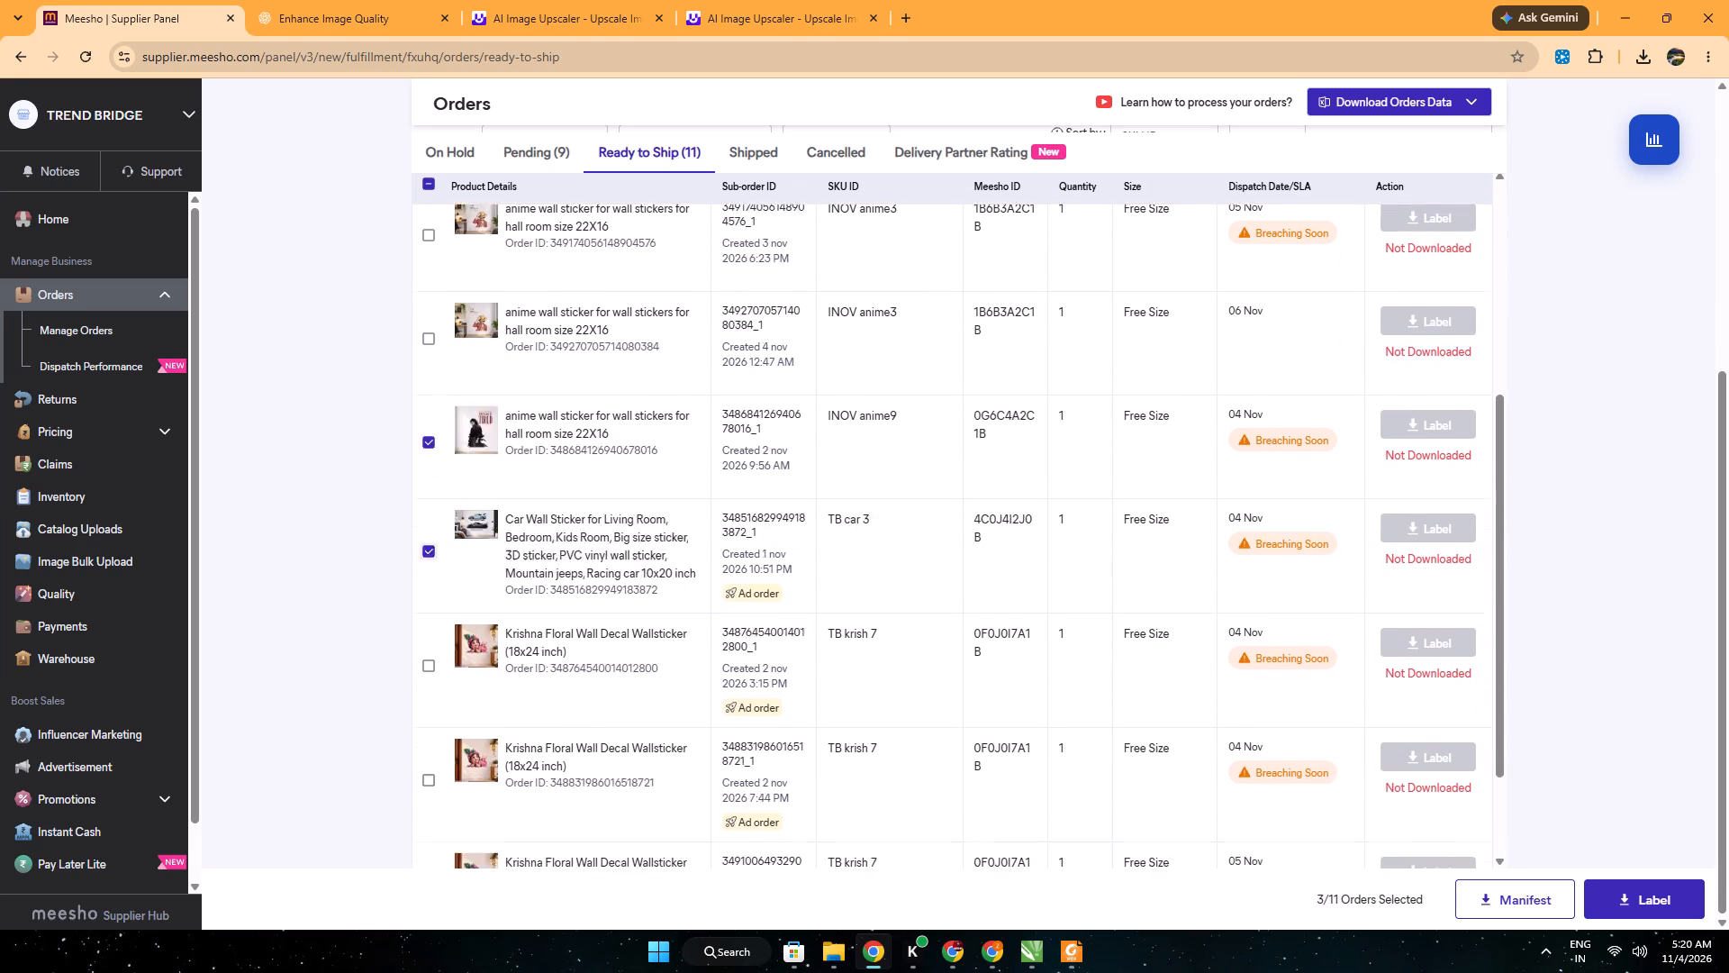
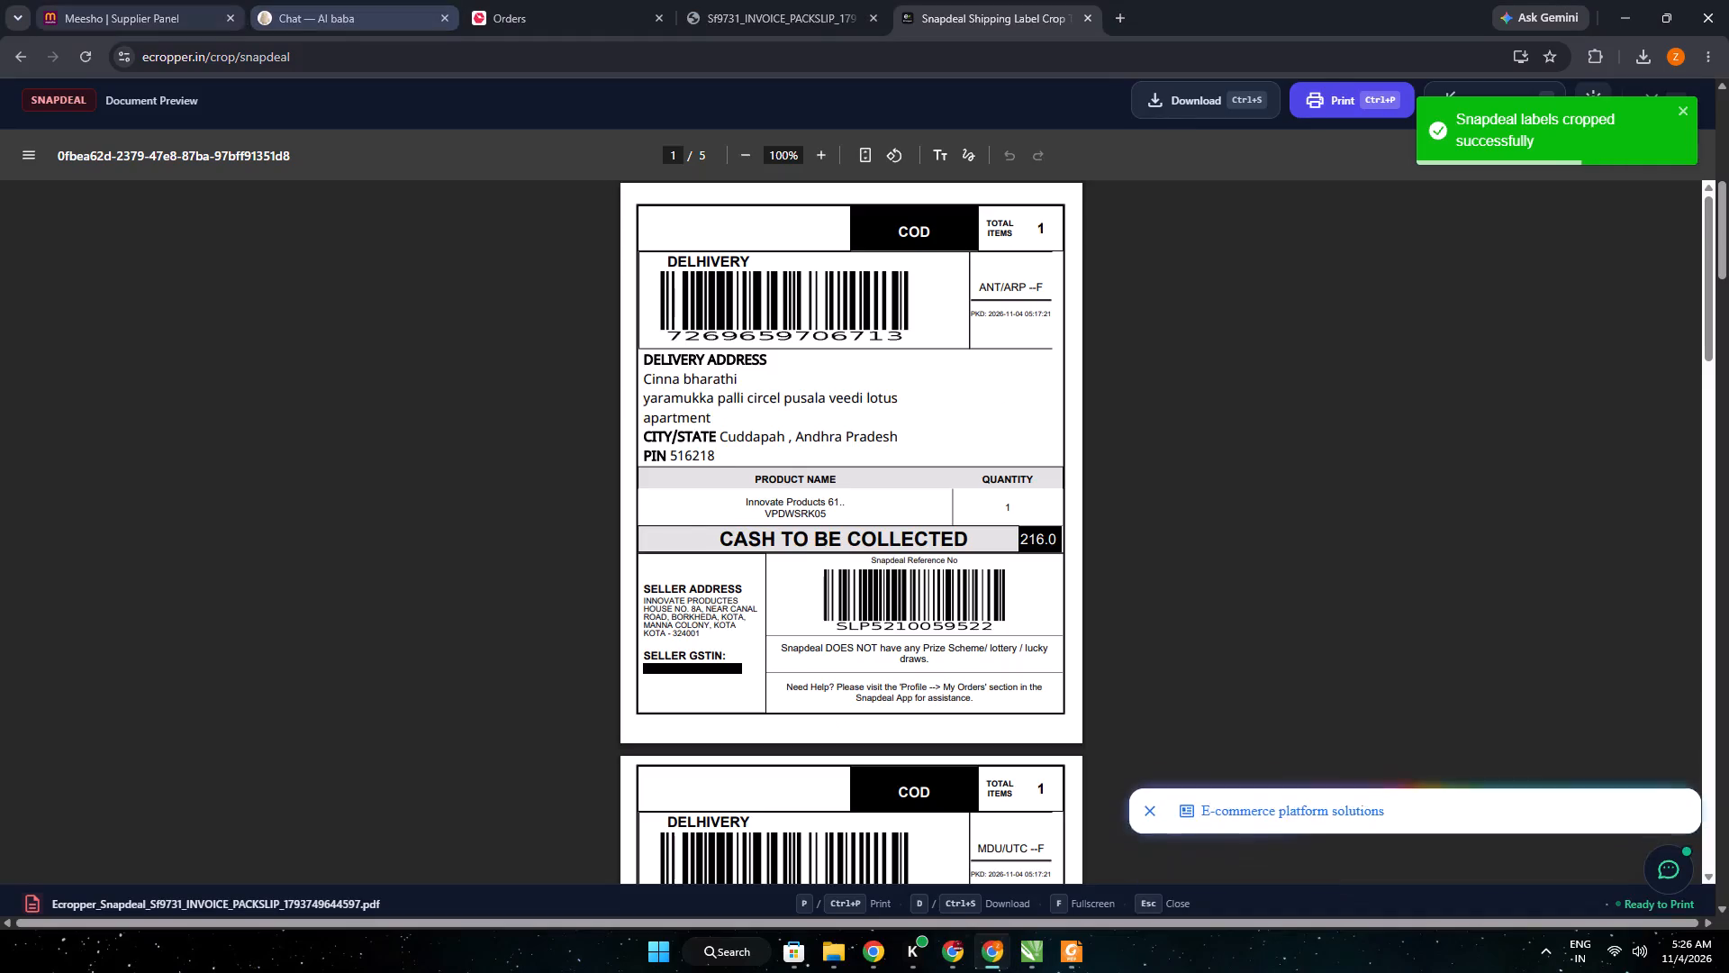
Switch to the Meesho Supplier Panel for Innovate Productes and refresh its pending orders page.
{"action": "left_click", "coordinate": [204, 4]}
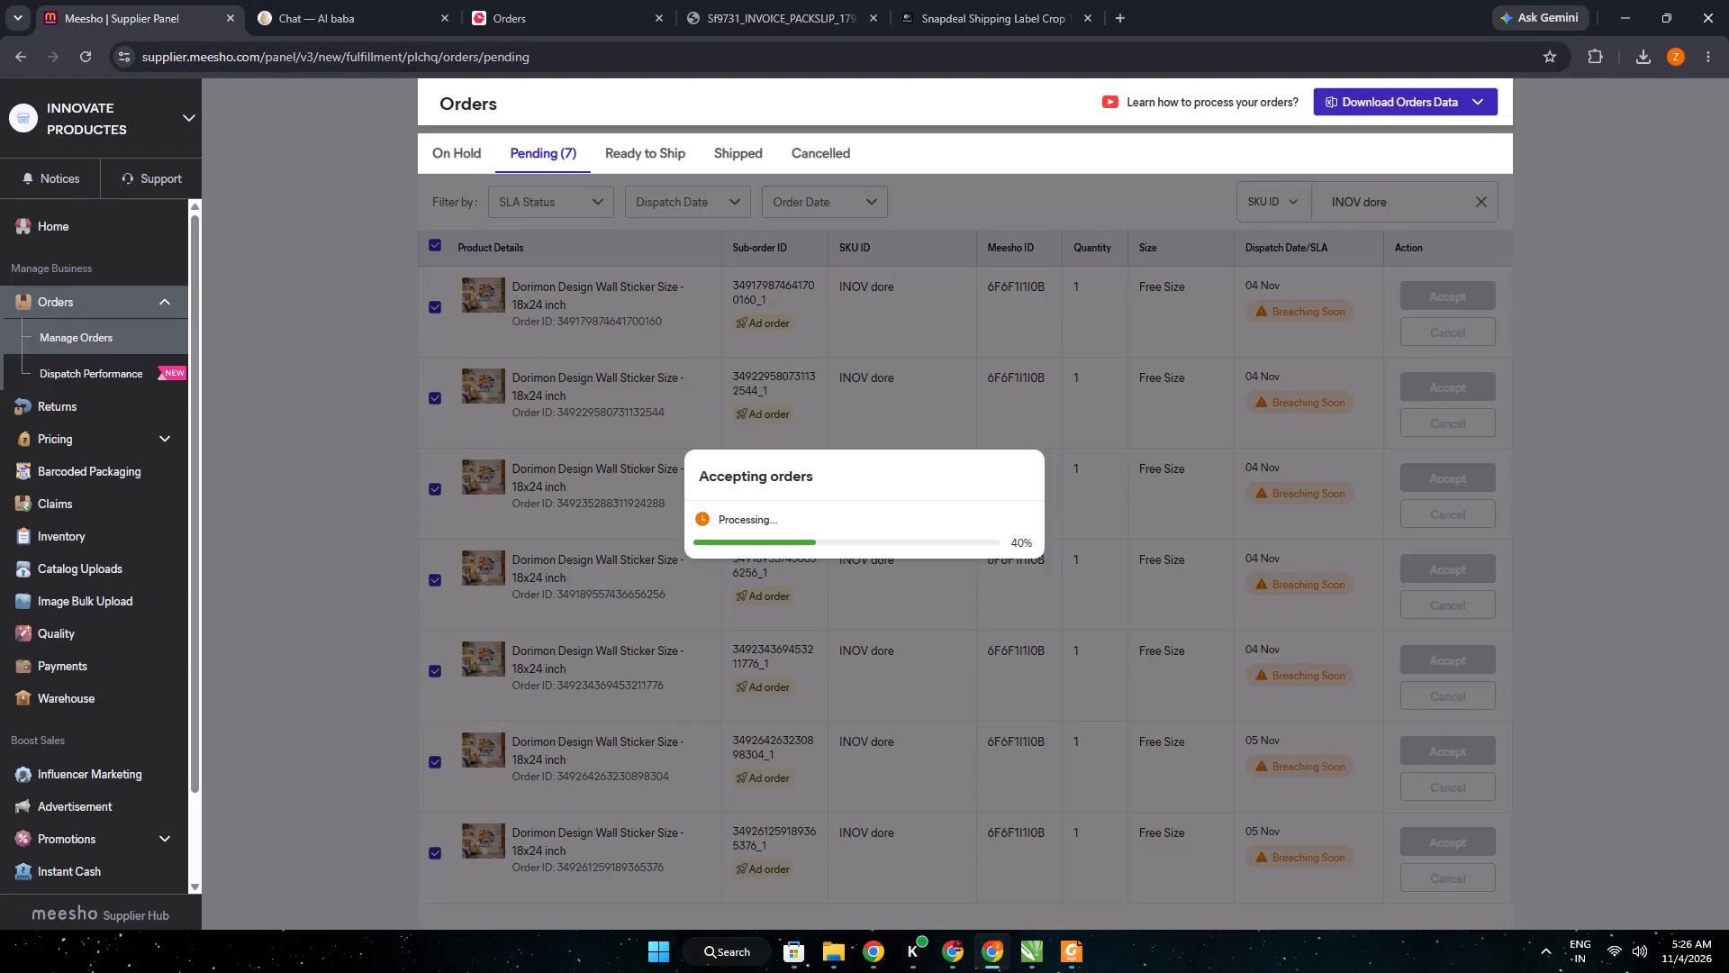
{"action": "left_click", "coordinate": [73, 60]}
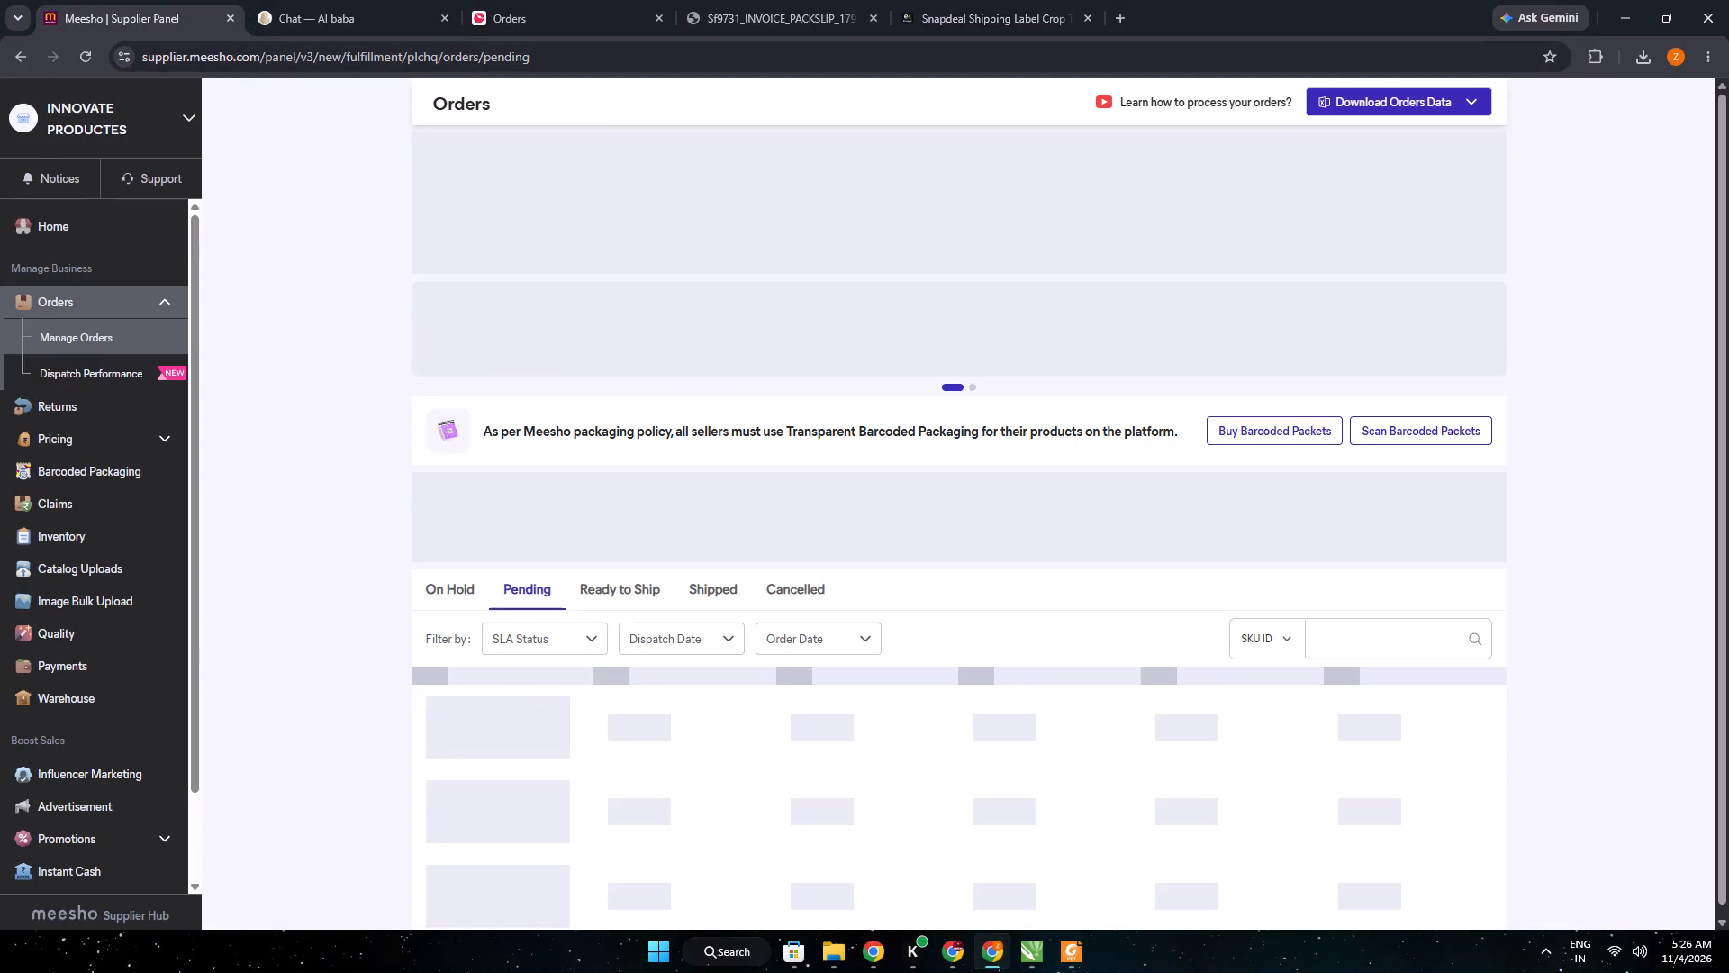
{"action": "left_click", "coordinate": [732, 570]}
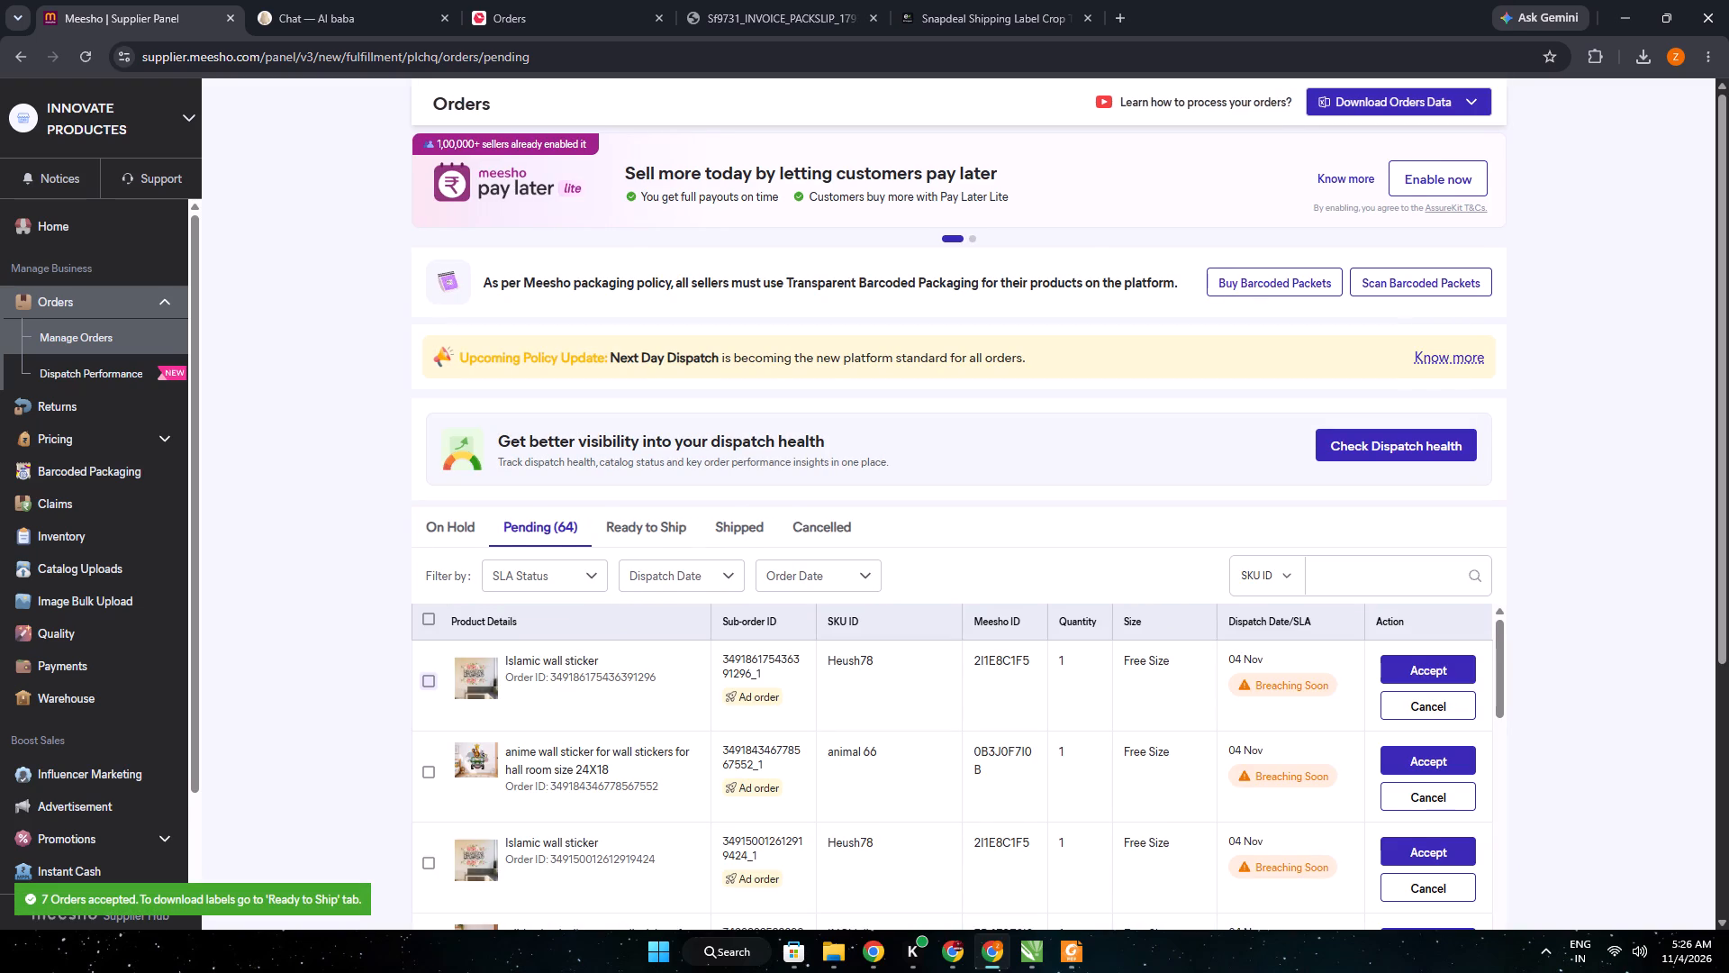
Search the INNOVATE PRODUCTES account's pending Meesho orders for SKU Astronaut222222, then clear the search.
{"action": "scroll", "coordinate": [299, 654], "scroll_direction": "down", "scroll_amount": 3}
{"action": "scroll", "coordinate": [515, 534], "scroll_direction": "down", "scroll_amount": 5}
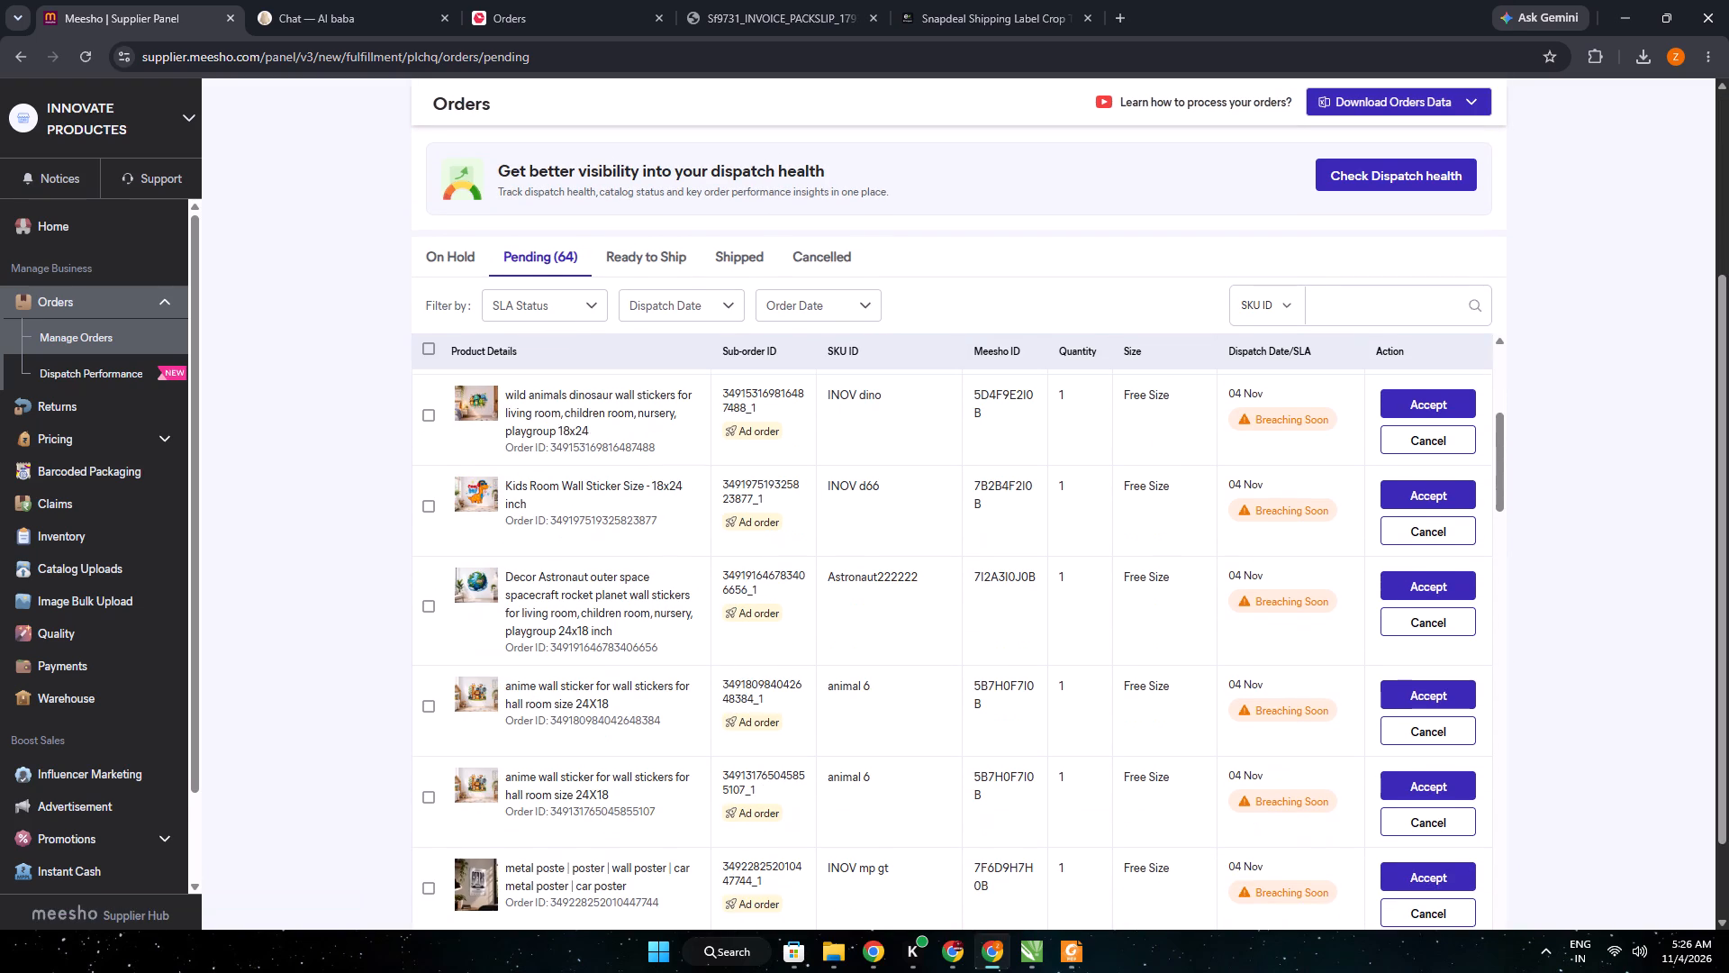
{"action": "double_click", "coordinate": [865, 581]}
{"action": "key", "text": "ctrl+c"}
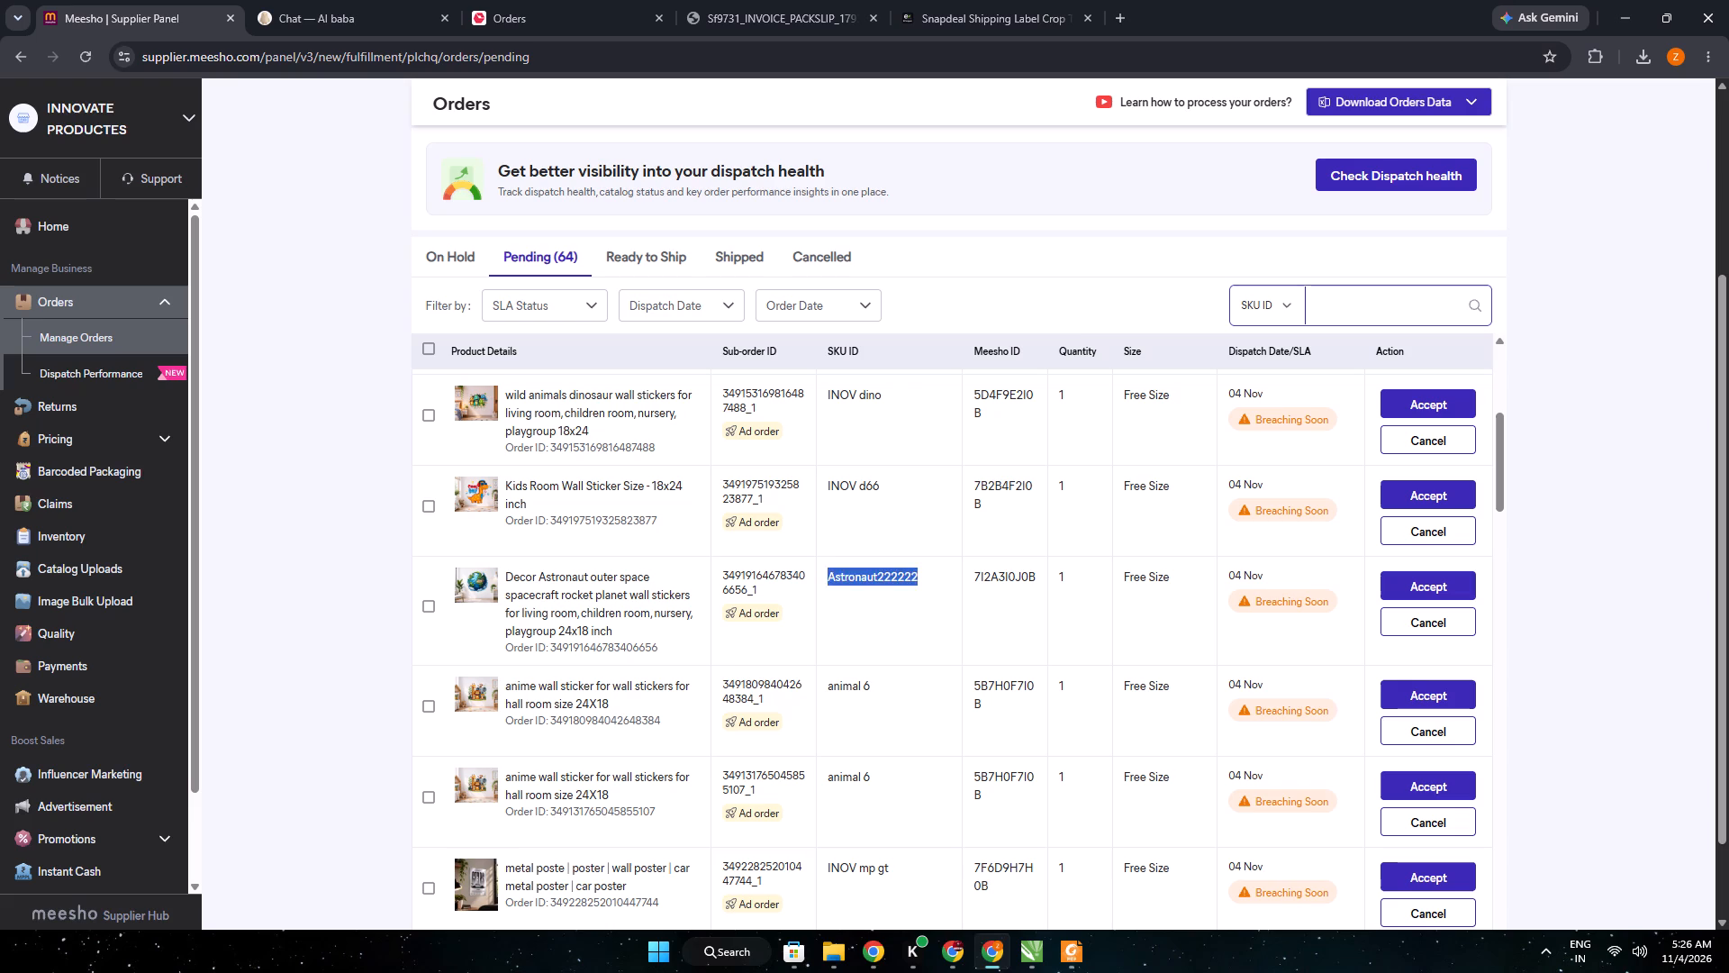
{"action": "left_click", "coordinate": [1318, 296]}
{"action": "key", "text": "ctrl+v"}
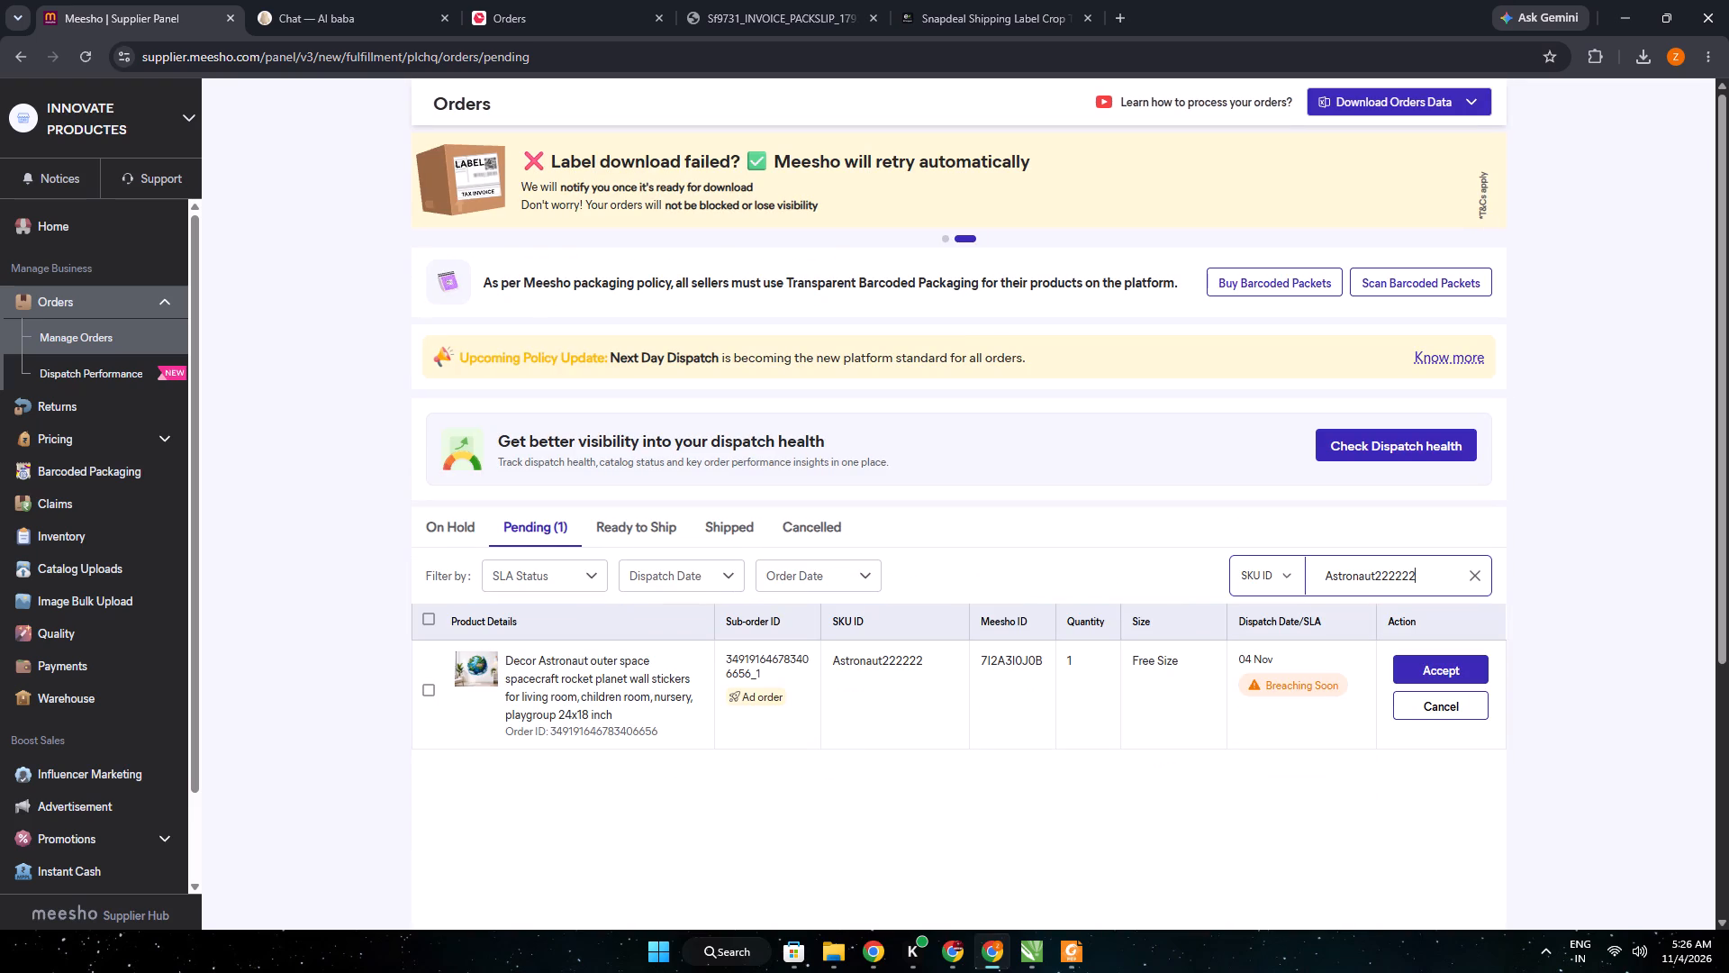
{"action": "left_click", "coordinate": [1480, 574]}
Look through the shipped orders and view the enlarged product picture of the Kids Room Wall Sticker with SKU INOV din.
{"action": "left_click", "coordinate": [741, 519]}
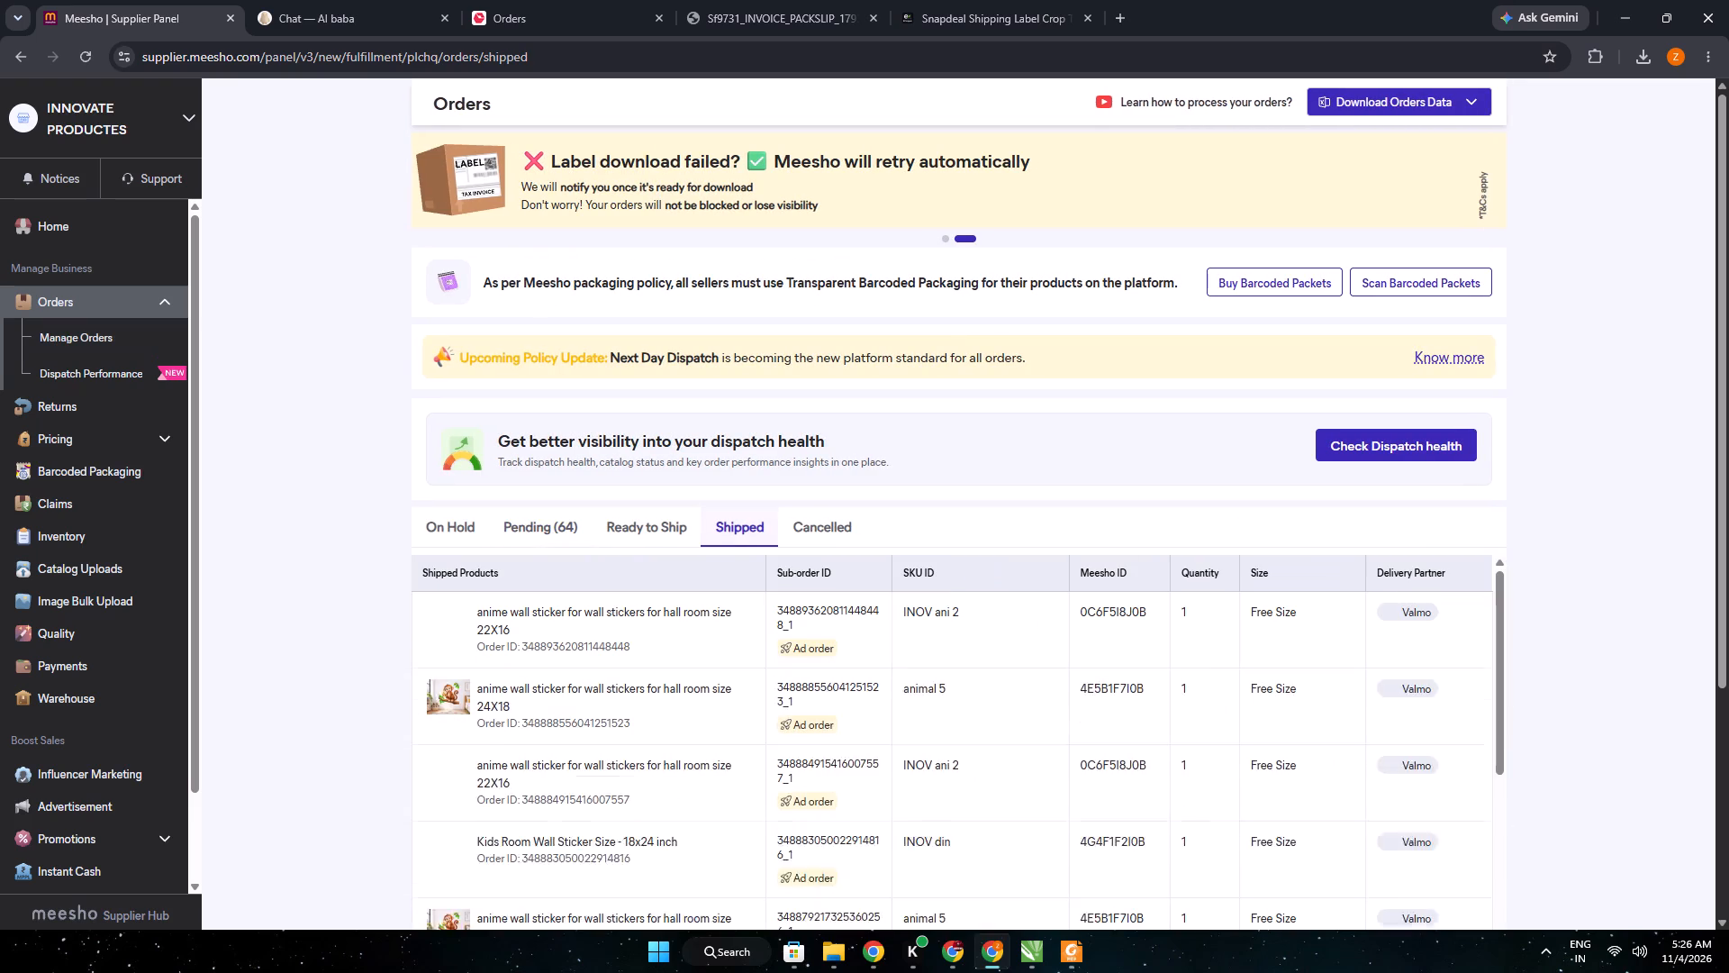
{"action": "scroll", "coordinate": [543, 671], "scroll_direction": "down", "scroll_amount": 3}
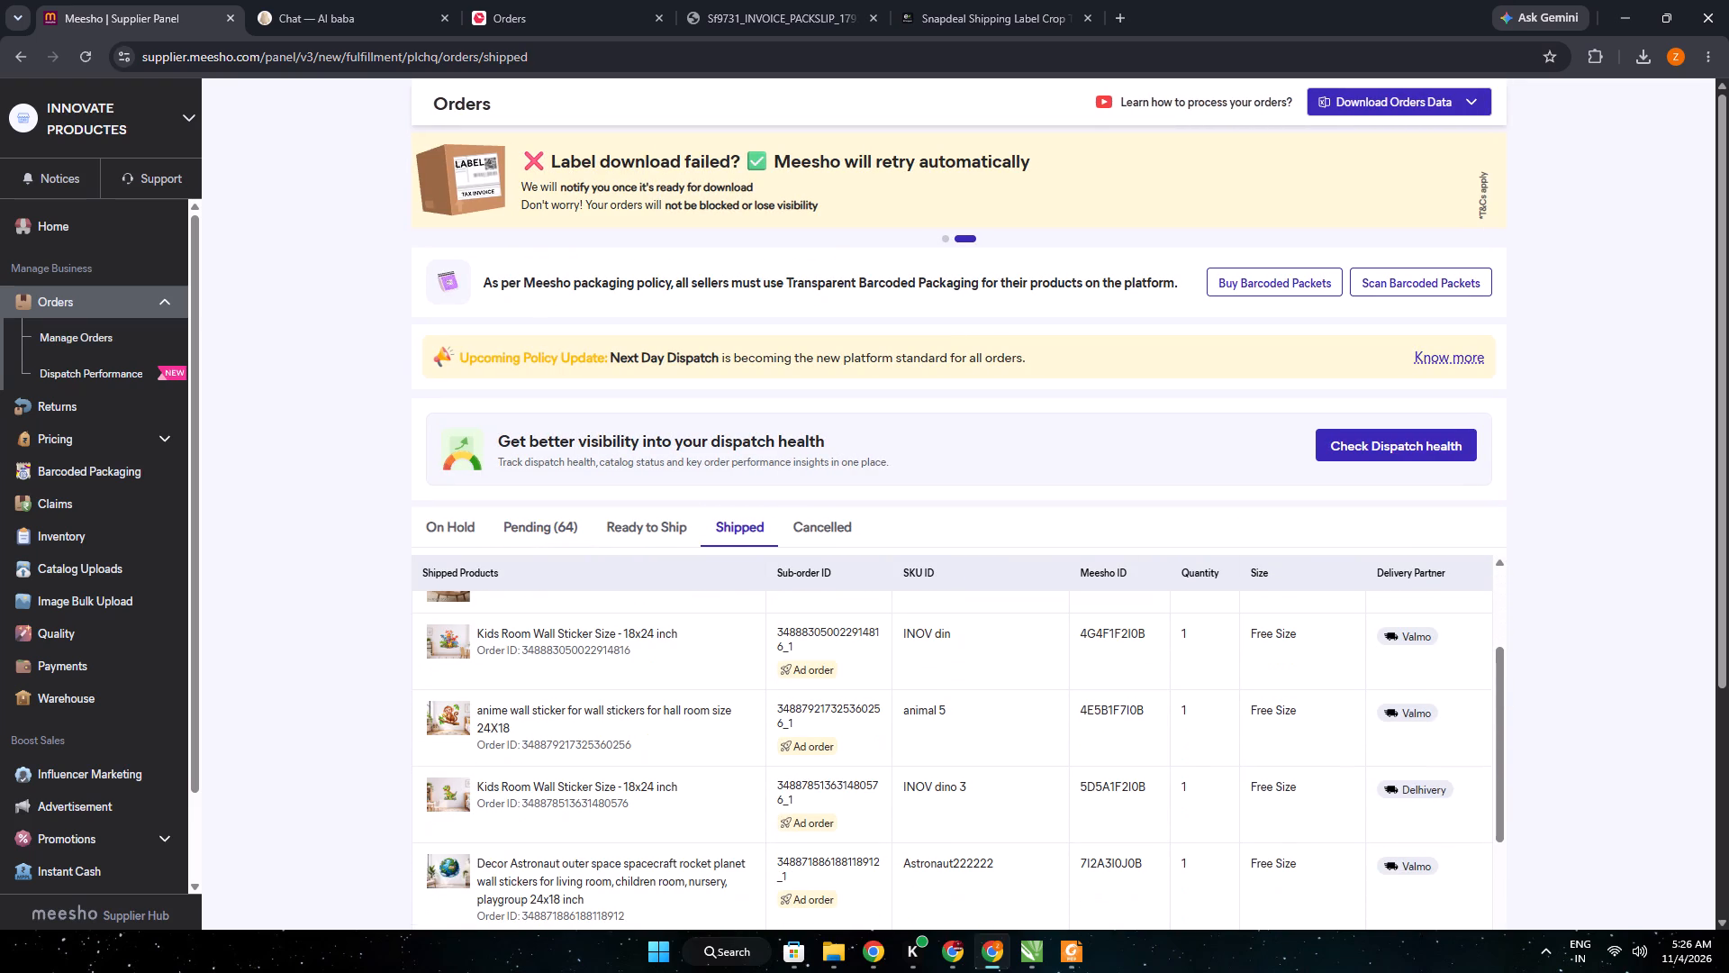
{"action": "left_click", "coordinate": [444, 640]}
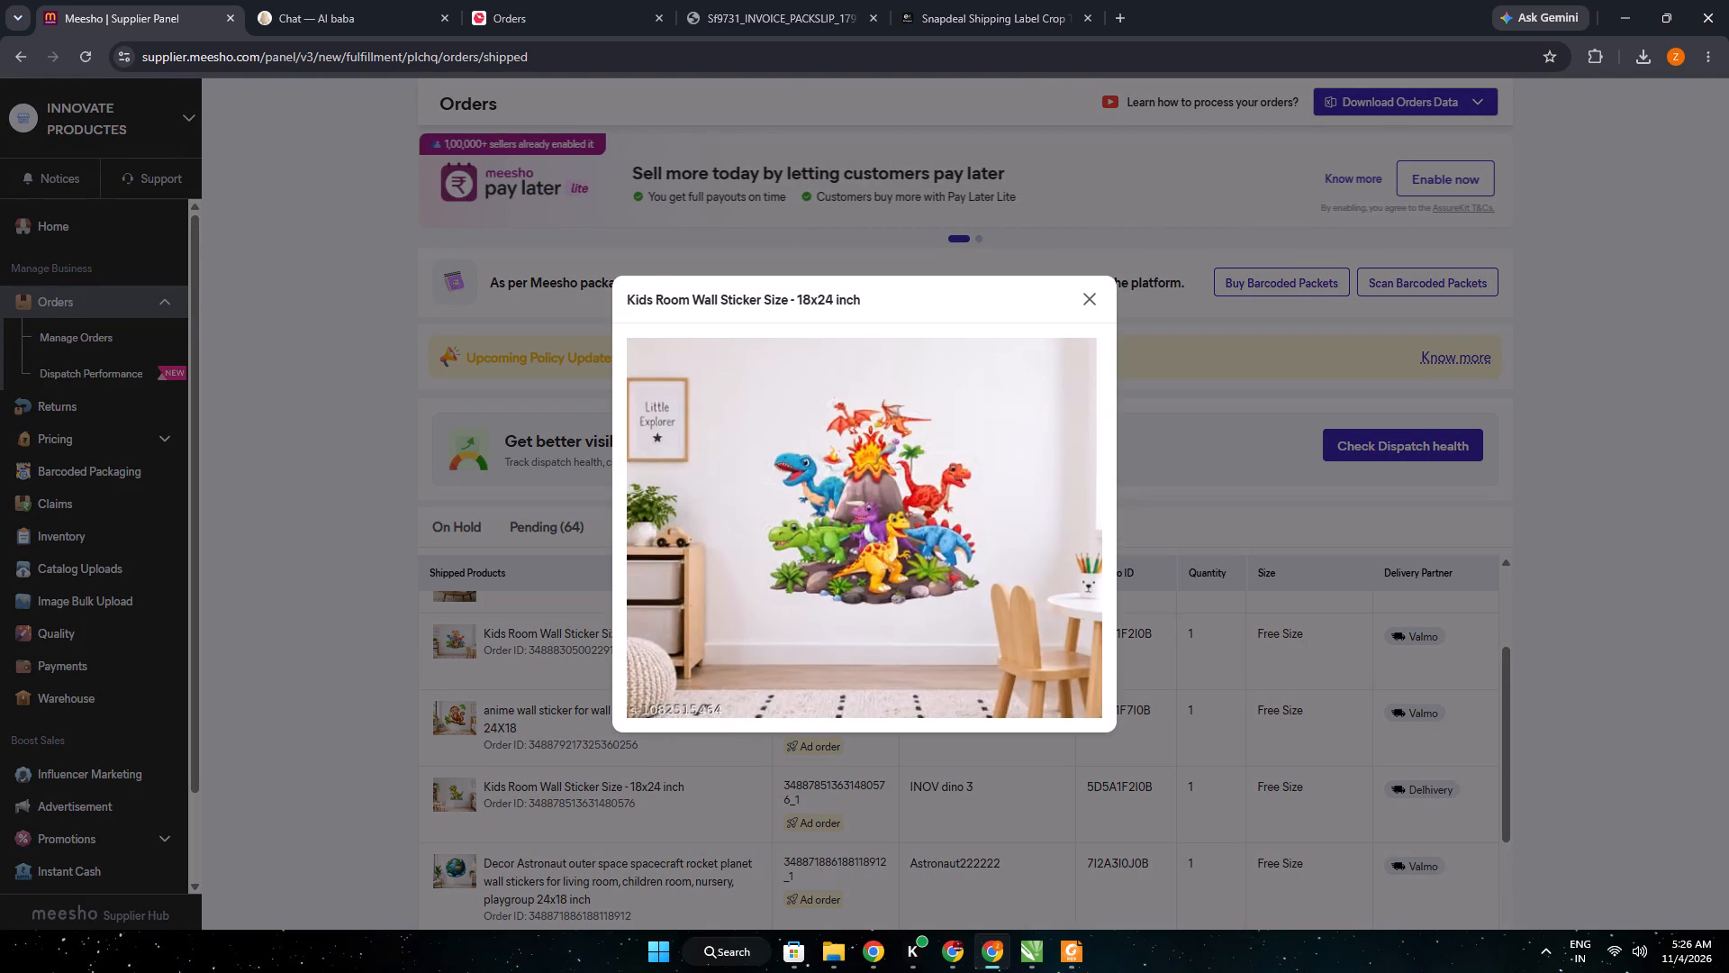
{"action": "left_click", "coordinate": [1101, 293]}
Copy the SKU INOV din from the shipped order, search the pending orders for it, and clear the search.
{"action": "triple_click", "coordinate": [924, 627]}
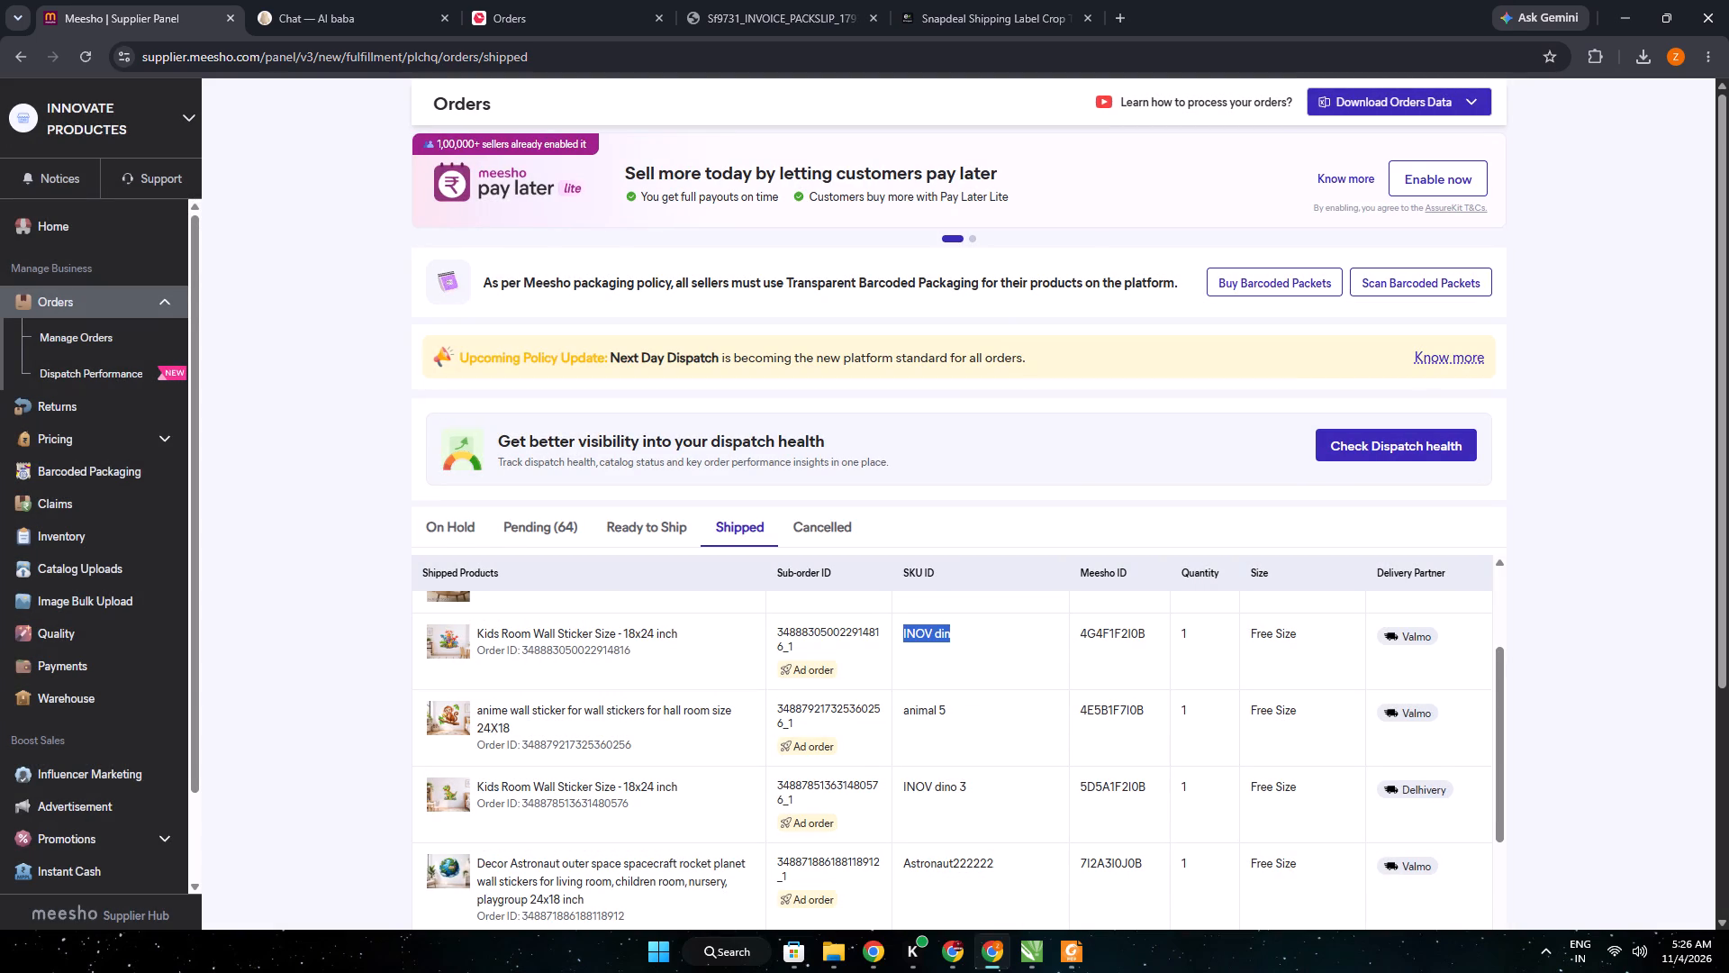
{"action": "key", "text": "ctrl+c"}
{"action": "left_click", "coordinate": [566, 552]}
{"action": "left_click", "coordinate": [569, 534]}
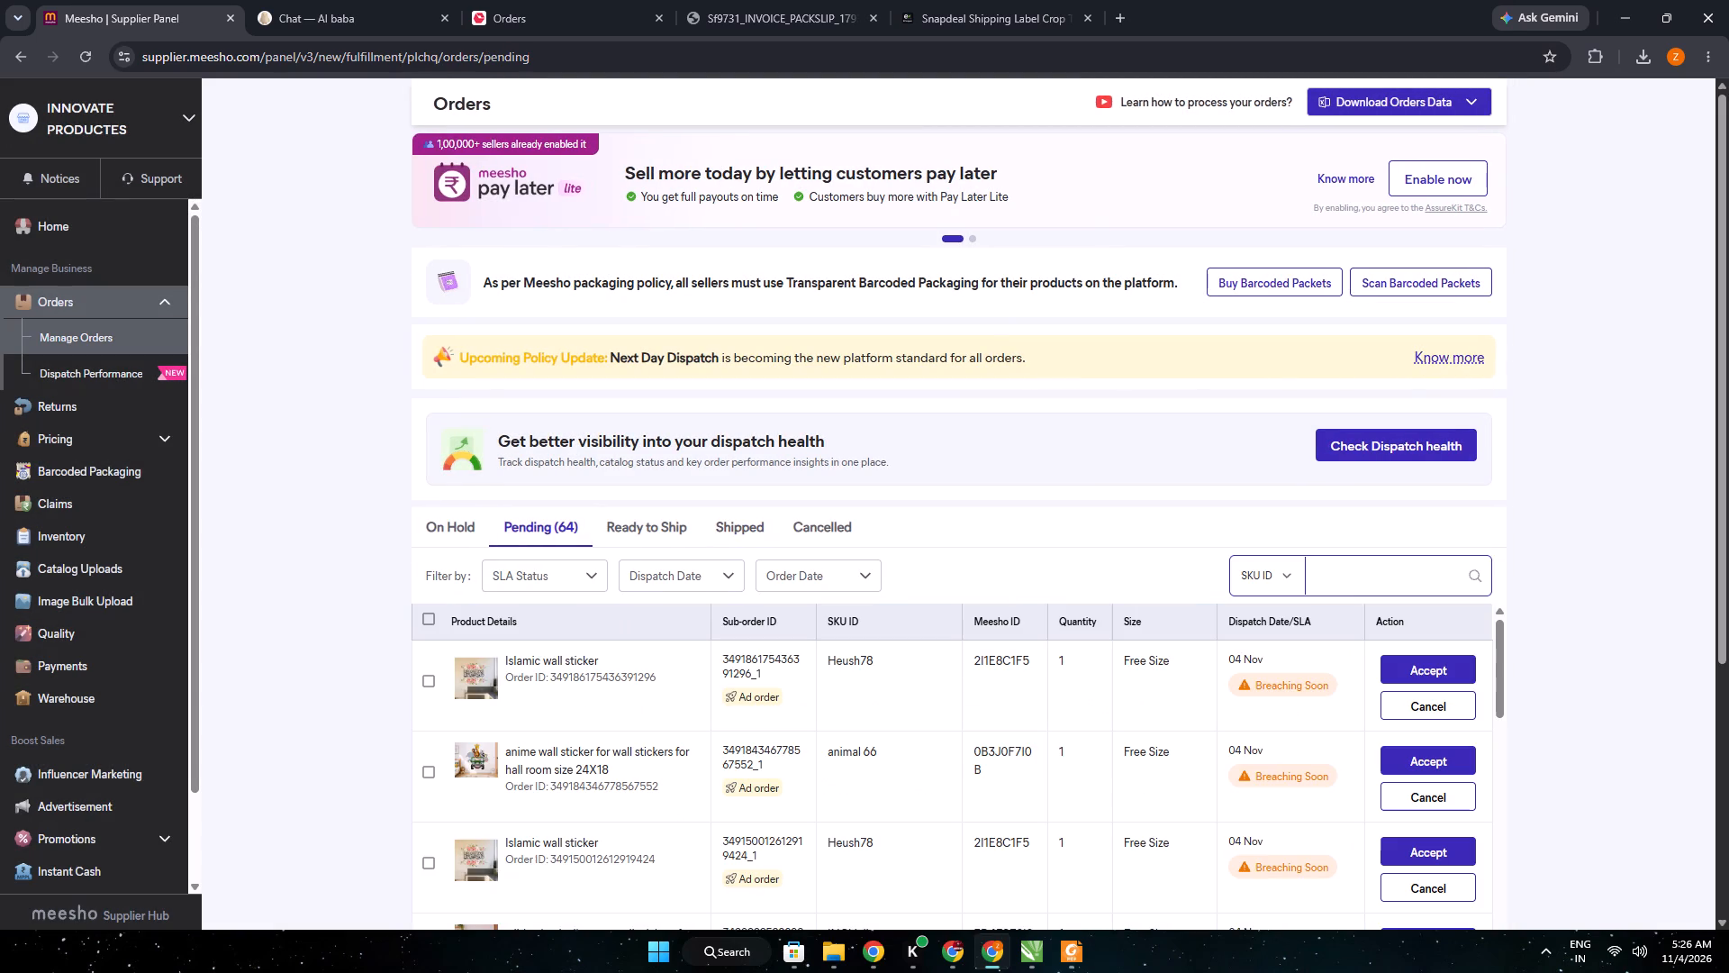
{"action": "left_click", "coordinate": [1357, 573]}
{"action": "key", "text": "ctrl+v"}
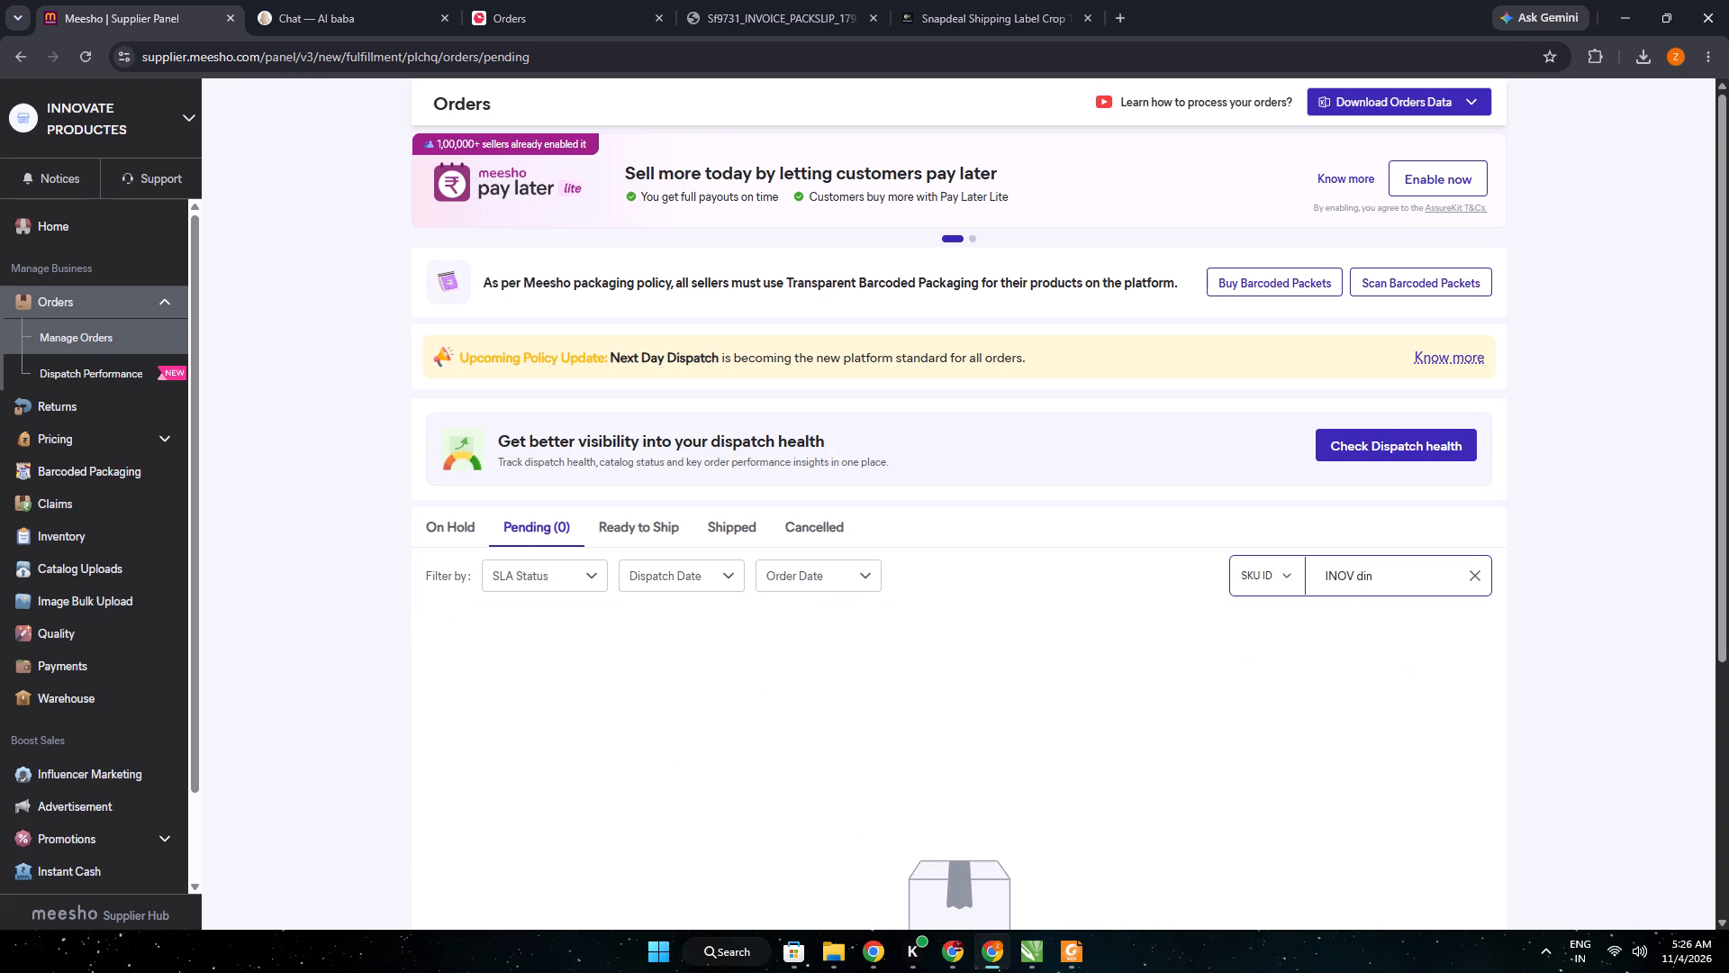
{"action": "left_click", "coordinate": [1471, 573]}
View the enlarged product picture of the pending order with SKU animal 66 and close it.
{"action": "scroll", "coordinate": [552, 709], "scroll_direction": "down", "scroll_amount": 2}
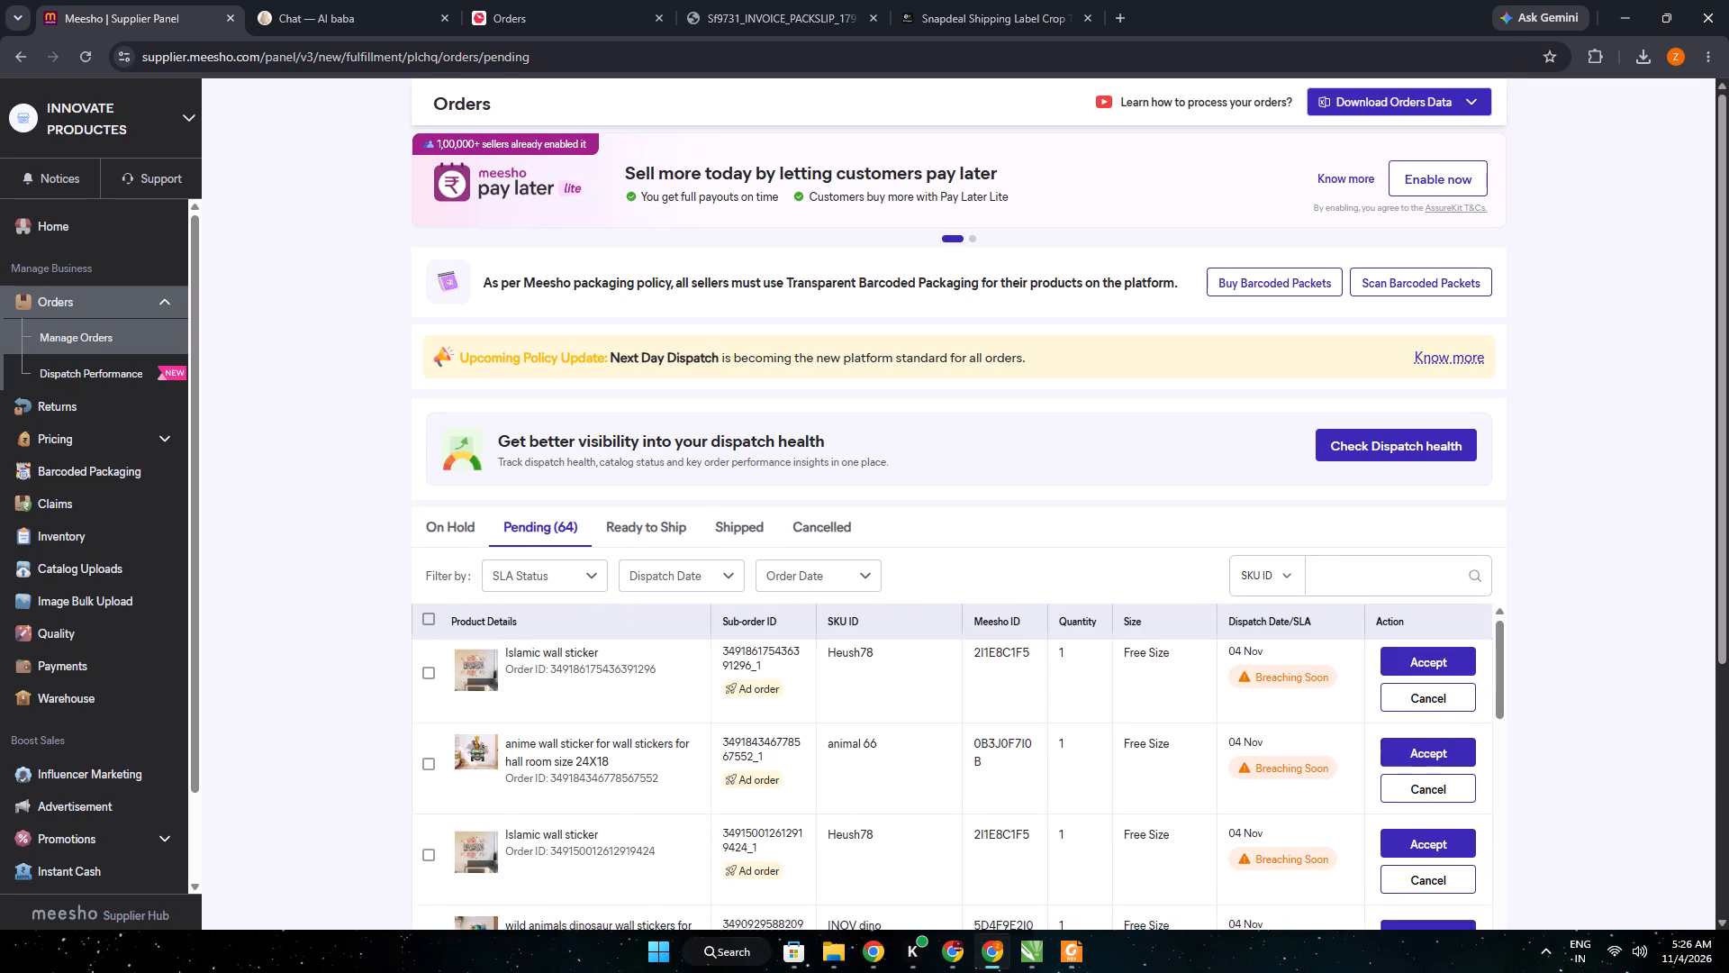
{"action": "scroll", "coordinate": [552, 709], "scroll_direction": "down", "scroll_amount": 1}
{"action": "scroll", "coordinate": [551, 756], "scroll_direction": "up", "scroll_amount": 3}
{"action": "left_click", "coordinate": [476, 755]}
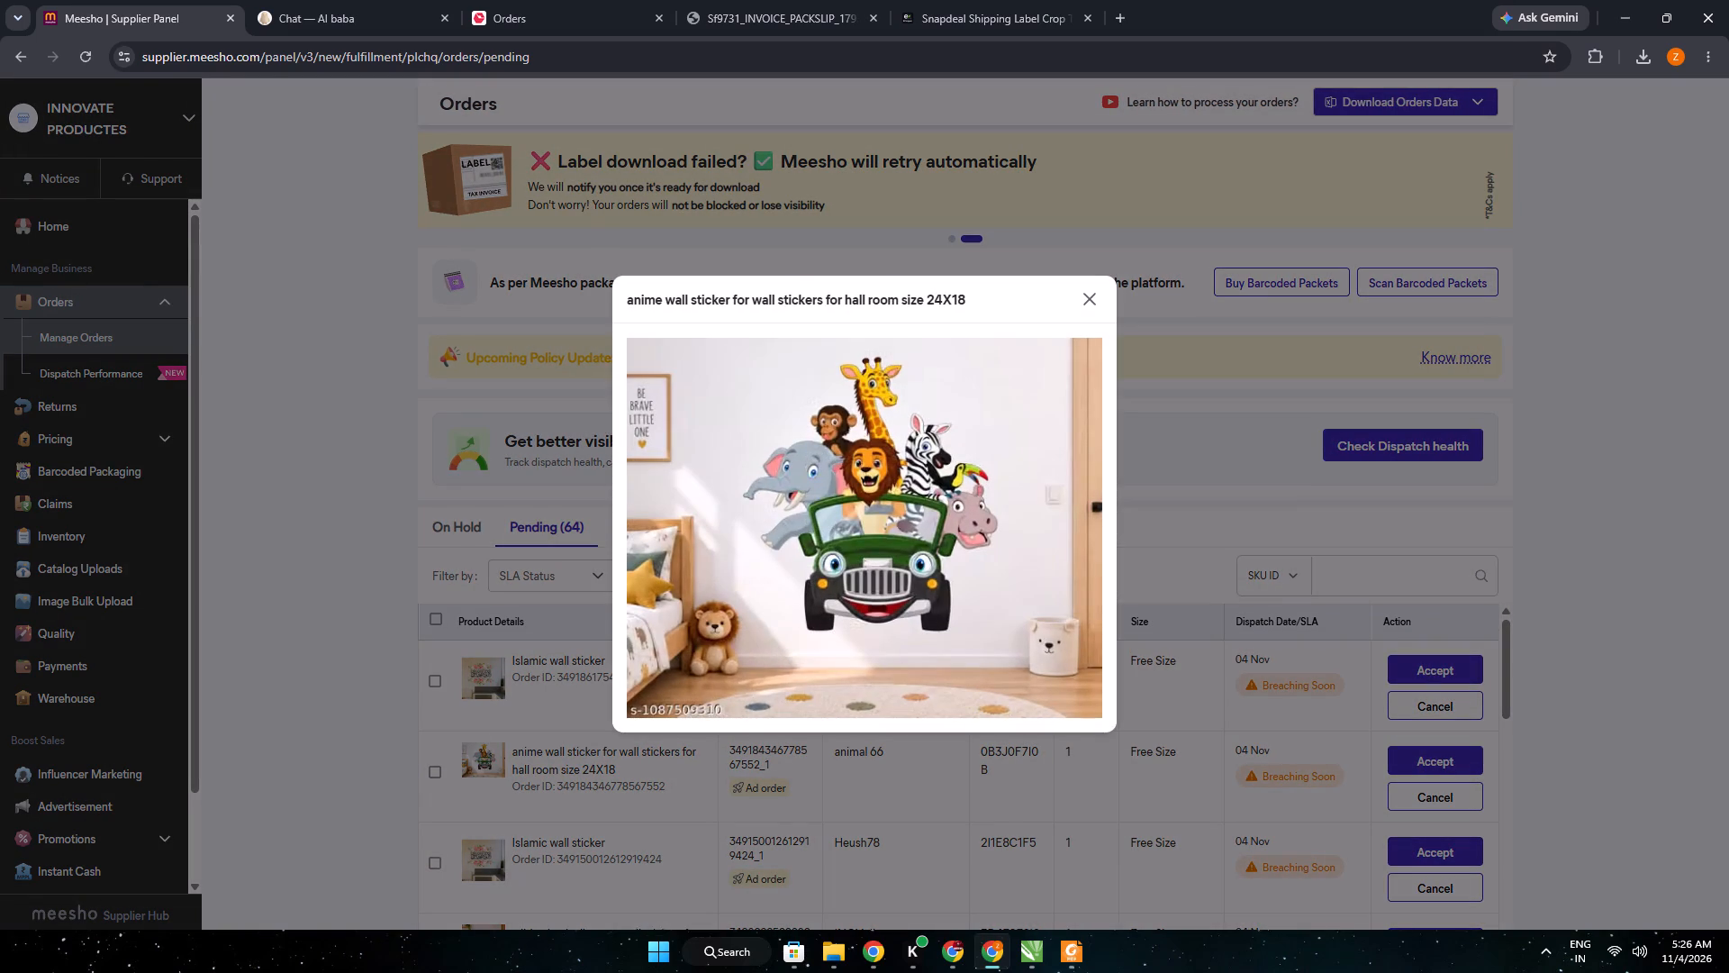
{"action": "left_click", "coordinate": [1083, 295]}
Search the pending orders for SKU INOV dino, look through the matching orders, and clear the search.
{"action": "scroll", "coordinate": [587, 729], "scroll_direction": "down", "scroll_amount": 4}
{"action": "scroll", "coordinate": [587, 743], "scroll_direction": "up", "scroll_amount": 1}
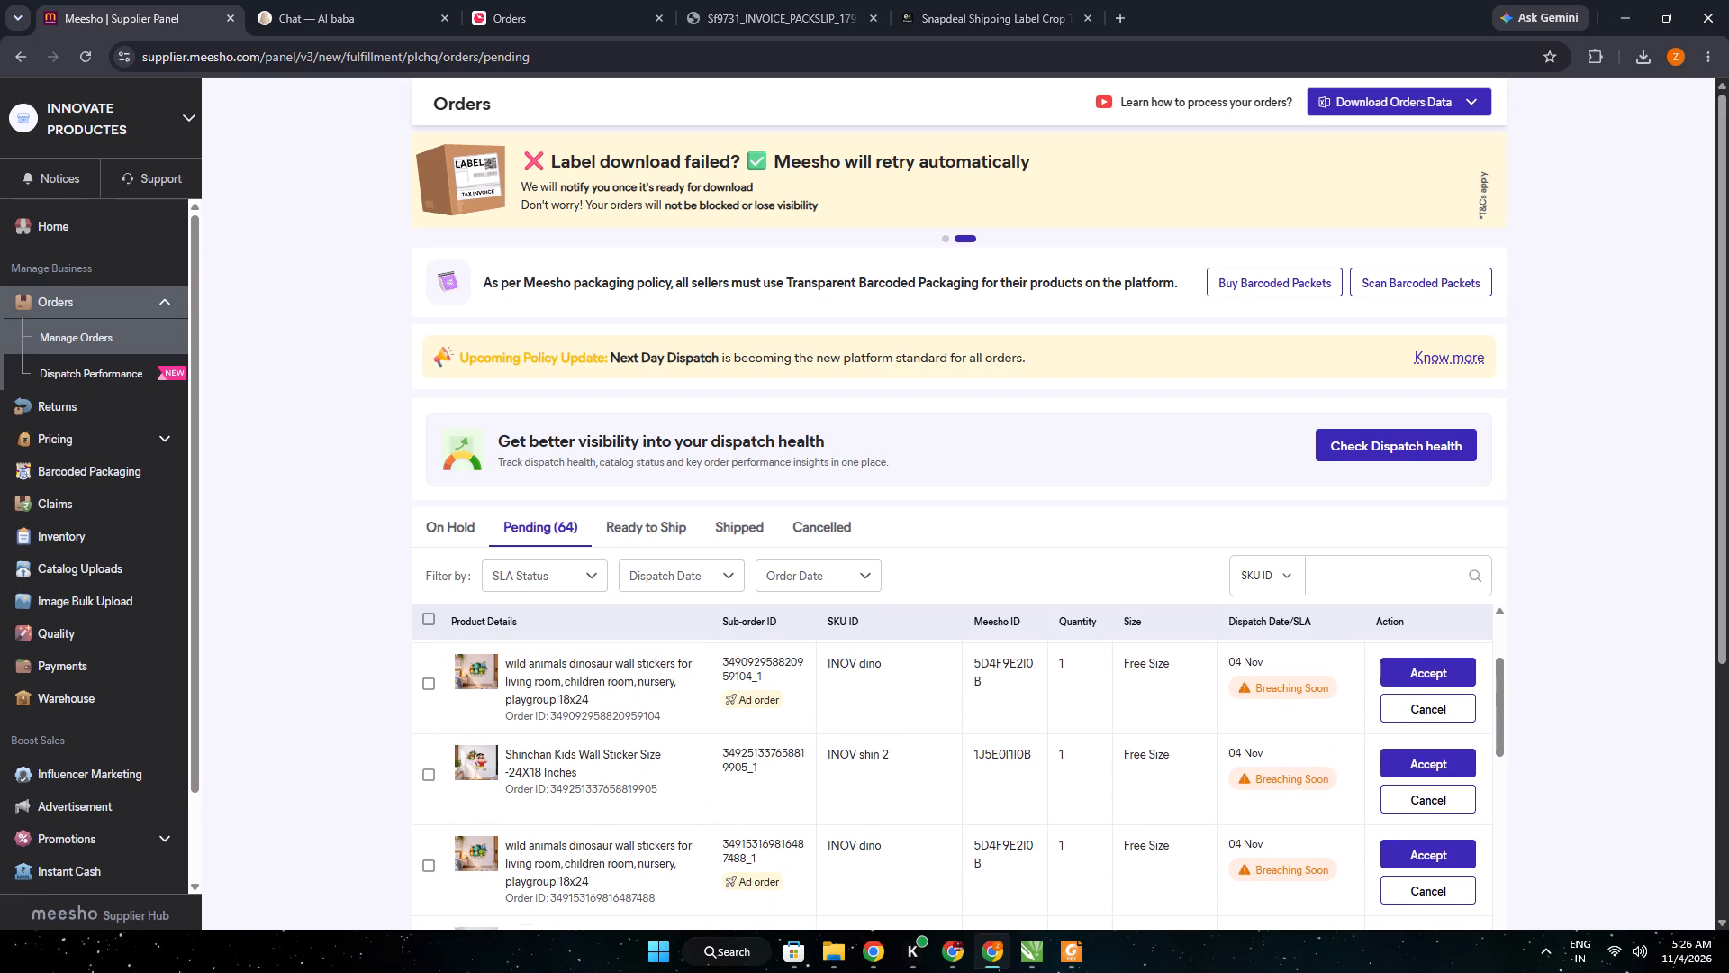
{"action": "triple_click", "coordinate": [849, 665]}
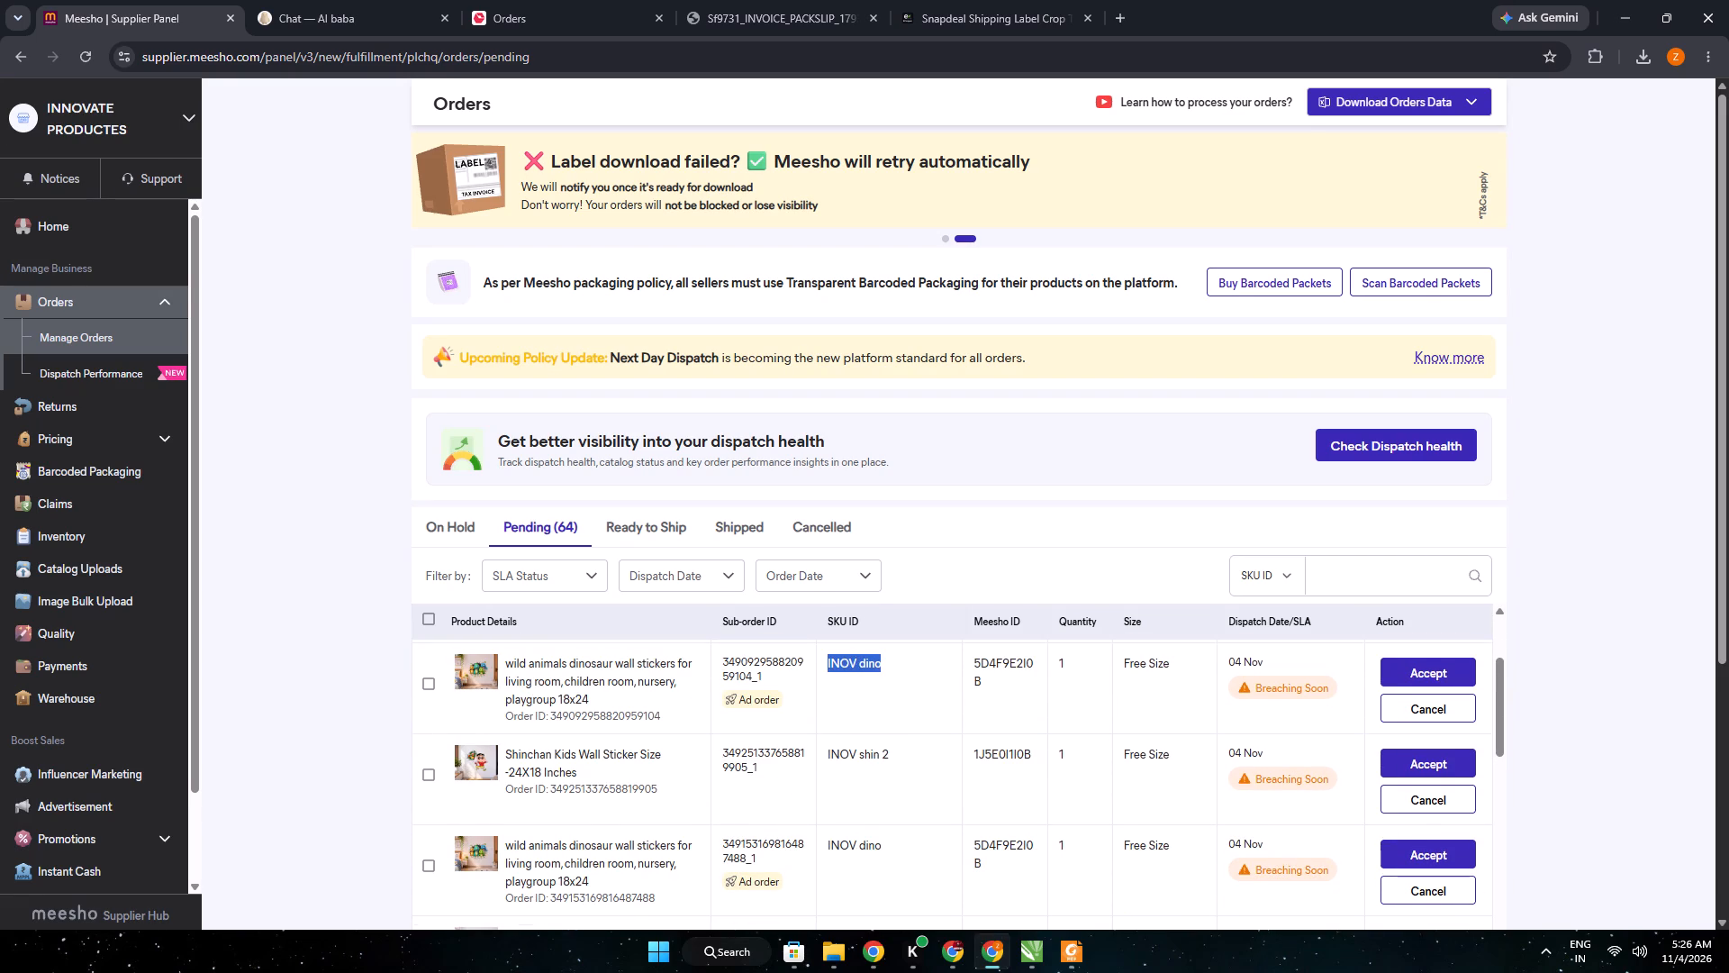
{"action": "key", "text": "ctrl+c"}
{"action": "left_click", "coordinate": [1391, 577], "text": "ctrl"}
{"action": "key", "text": "ctrl+v"}
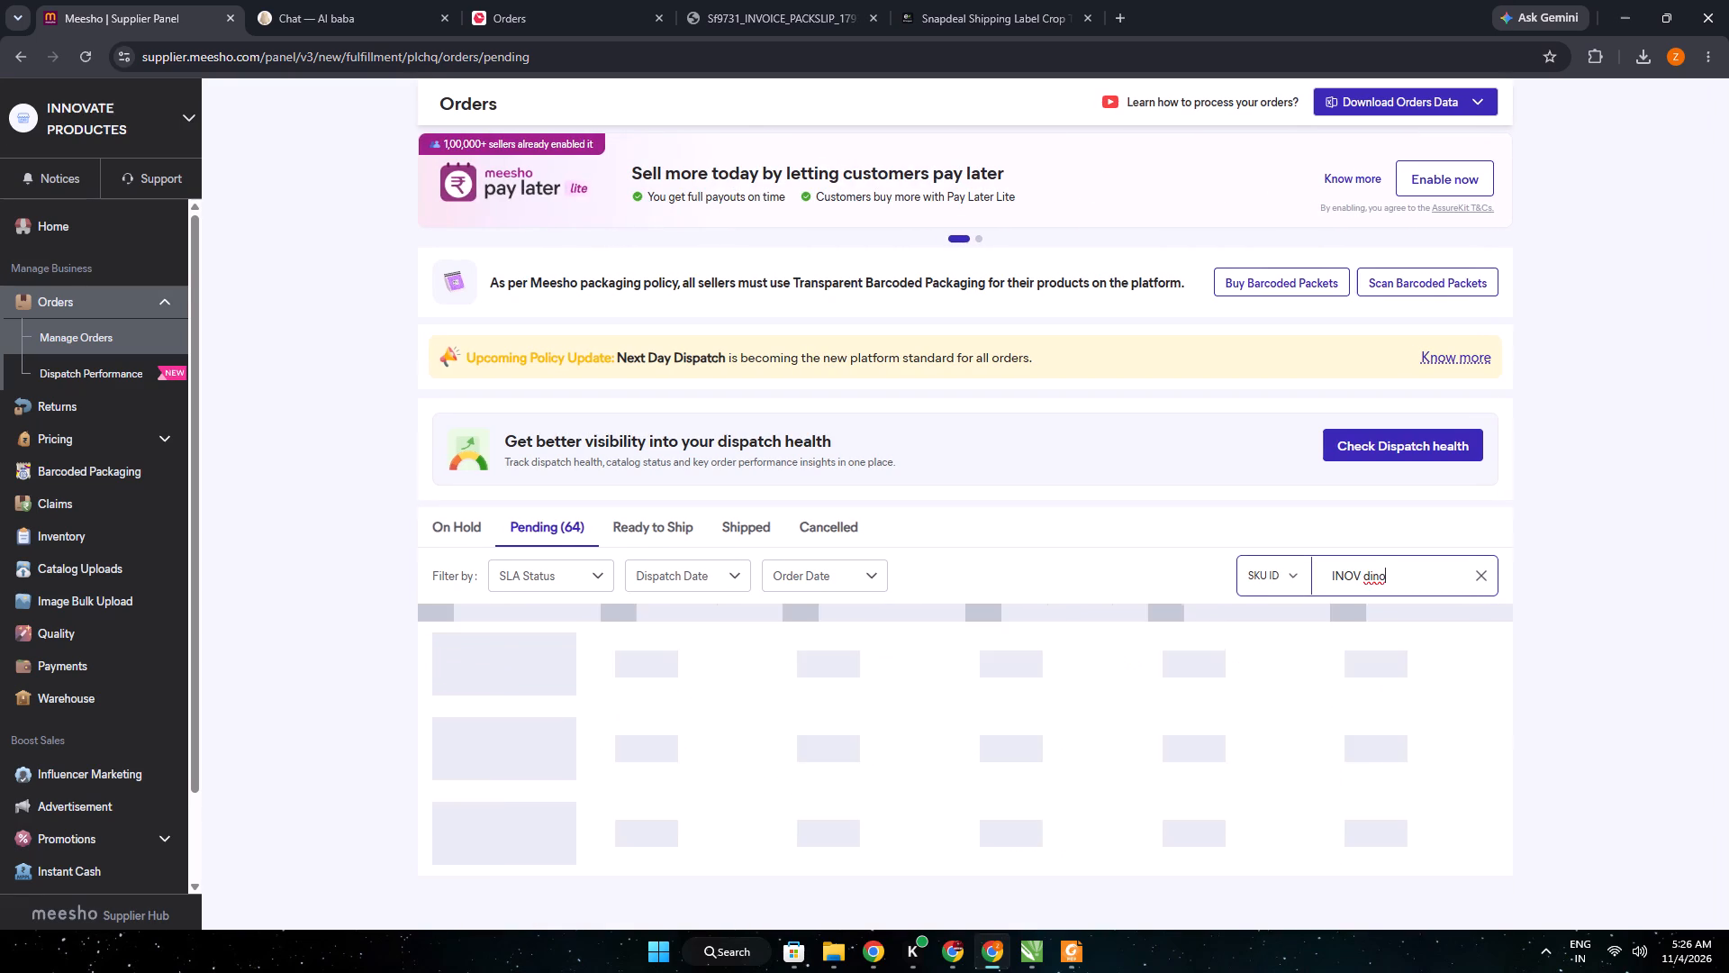
{"action": "scroll", "coordinate": [949, 713], "scroll_direction": "down", "scroll_amount": 8}
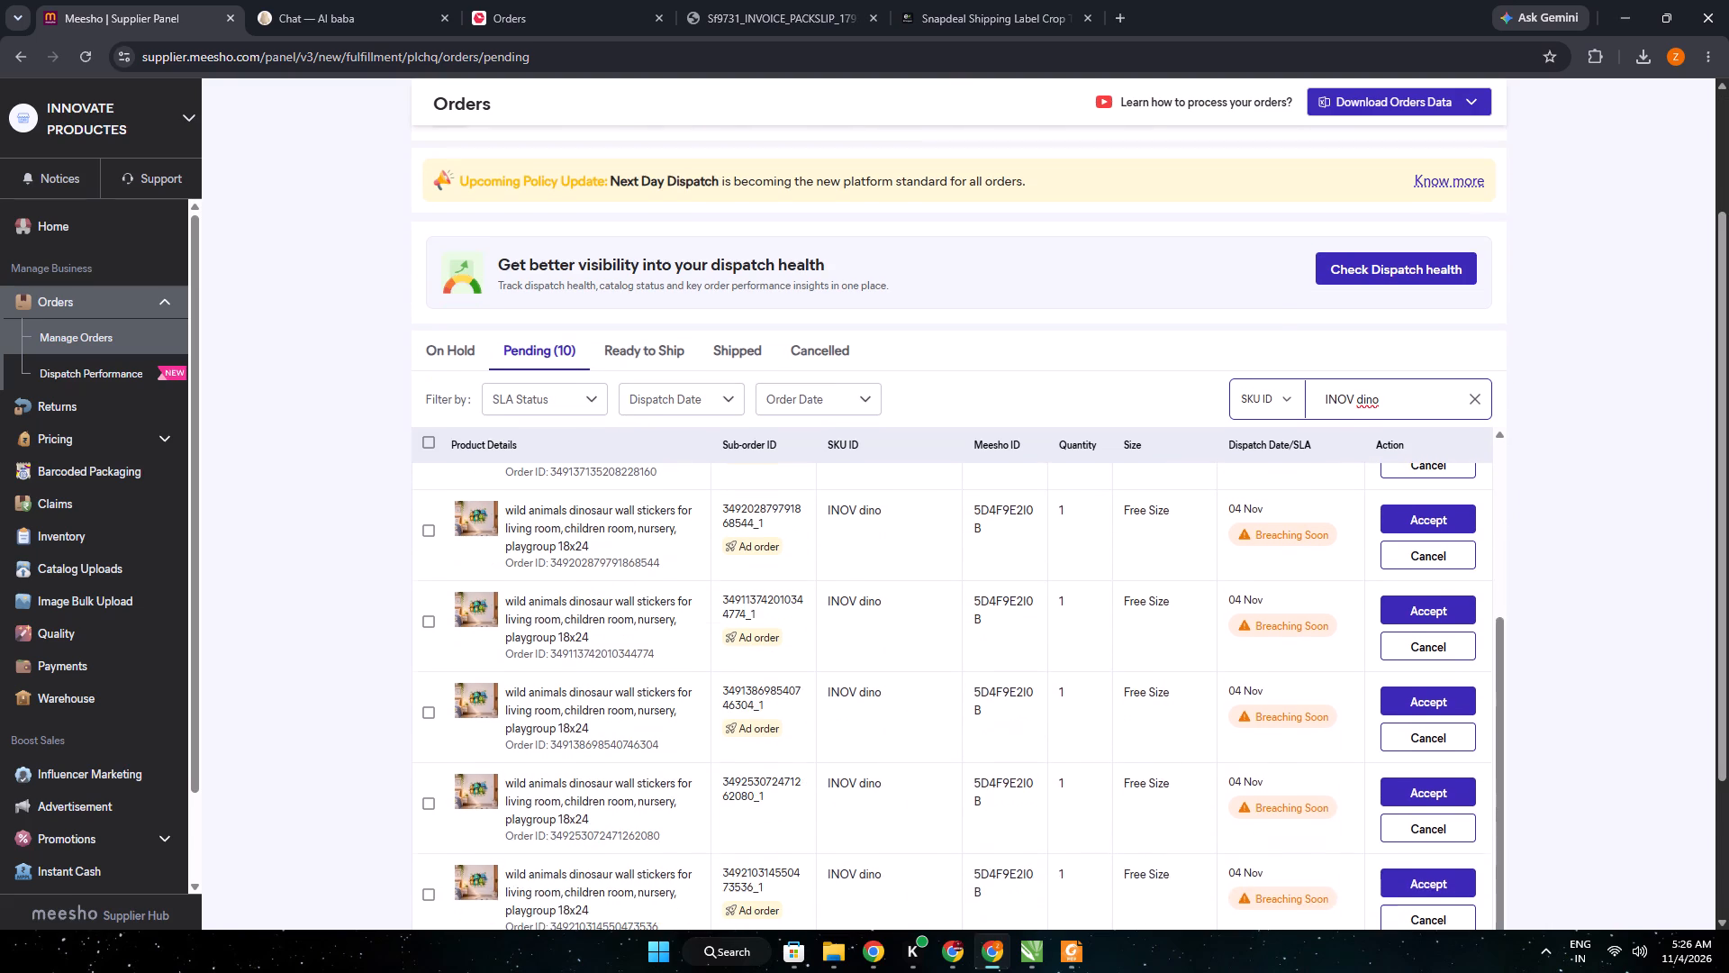
{"action": "scroll", "coordinate": [1036, 696], "scroll_direction": "up", "scroll_amount": 14}
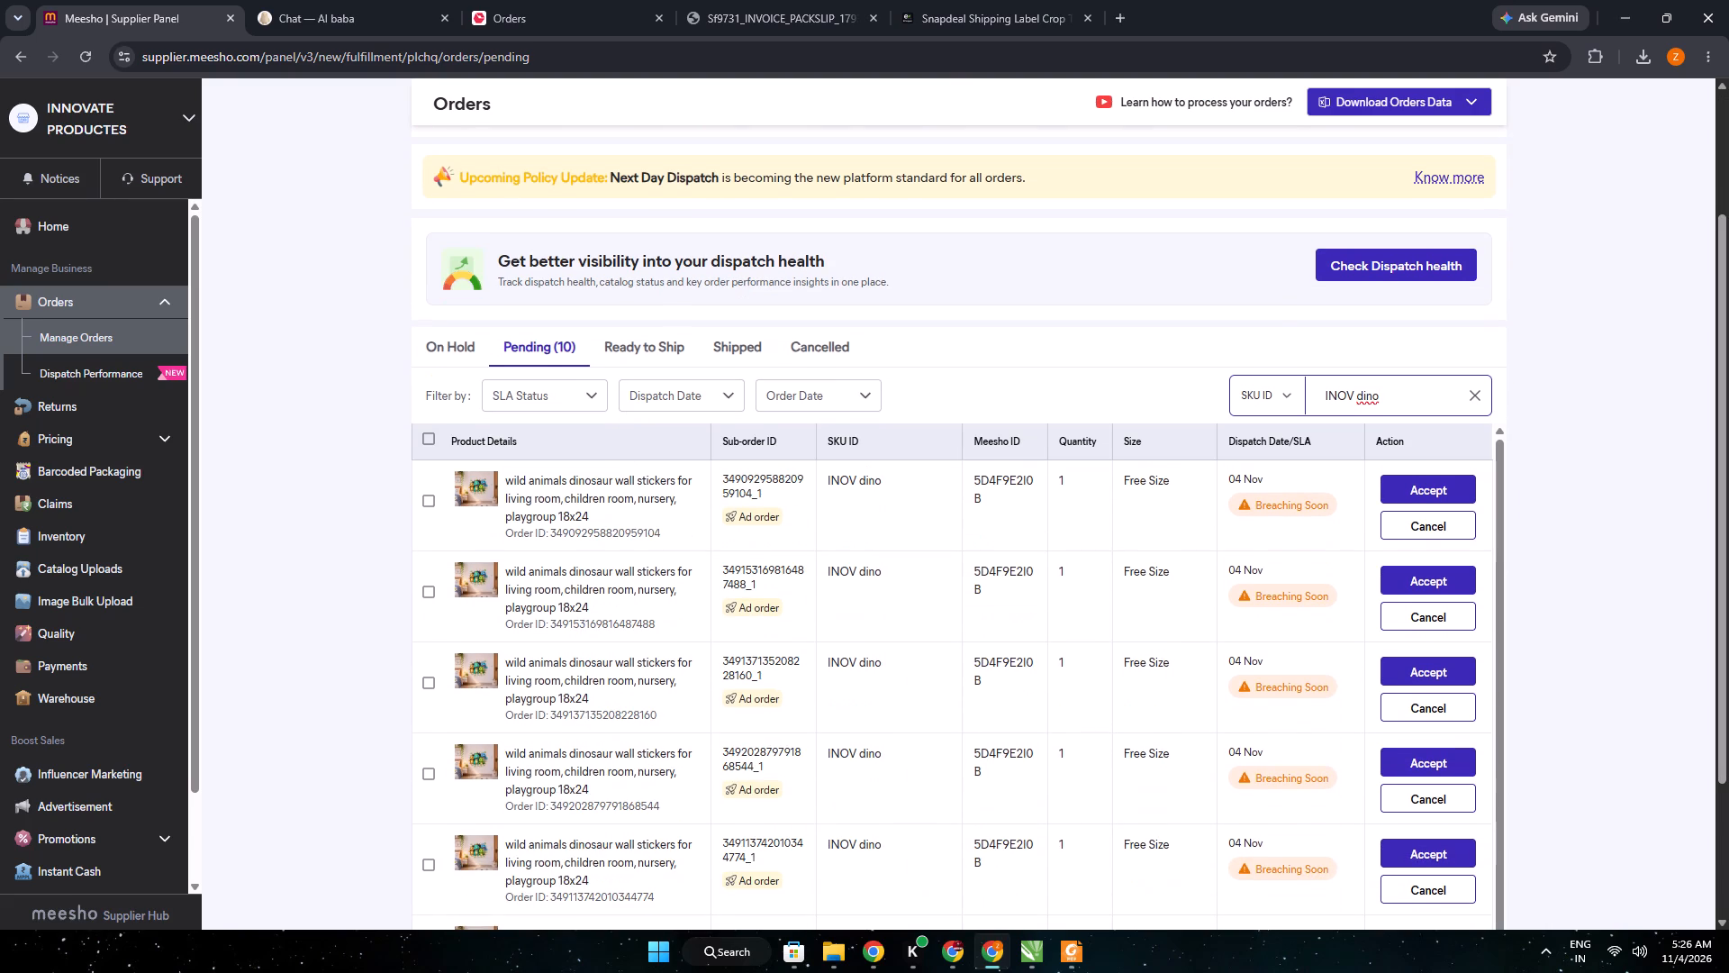
{"action": "left_click", "coordinate": [1471, 404]}
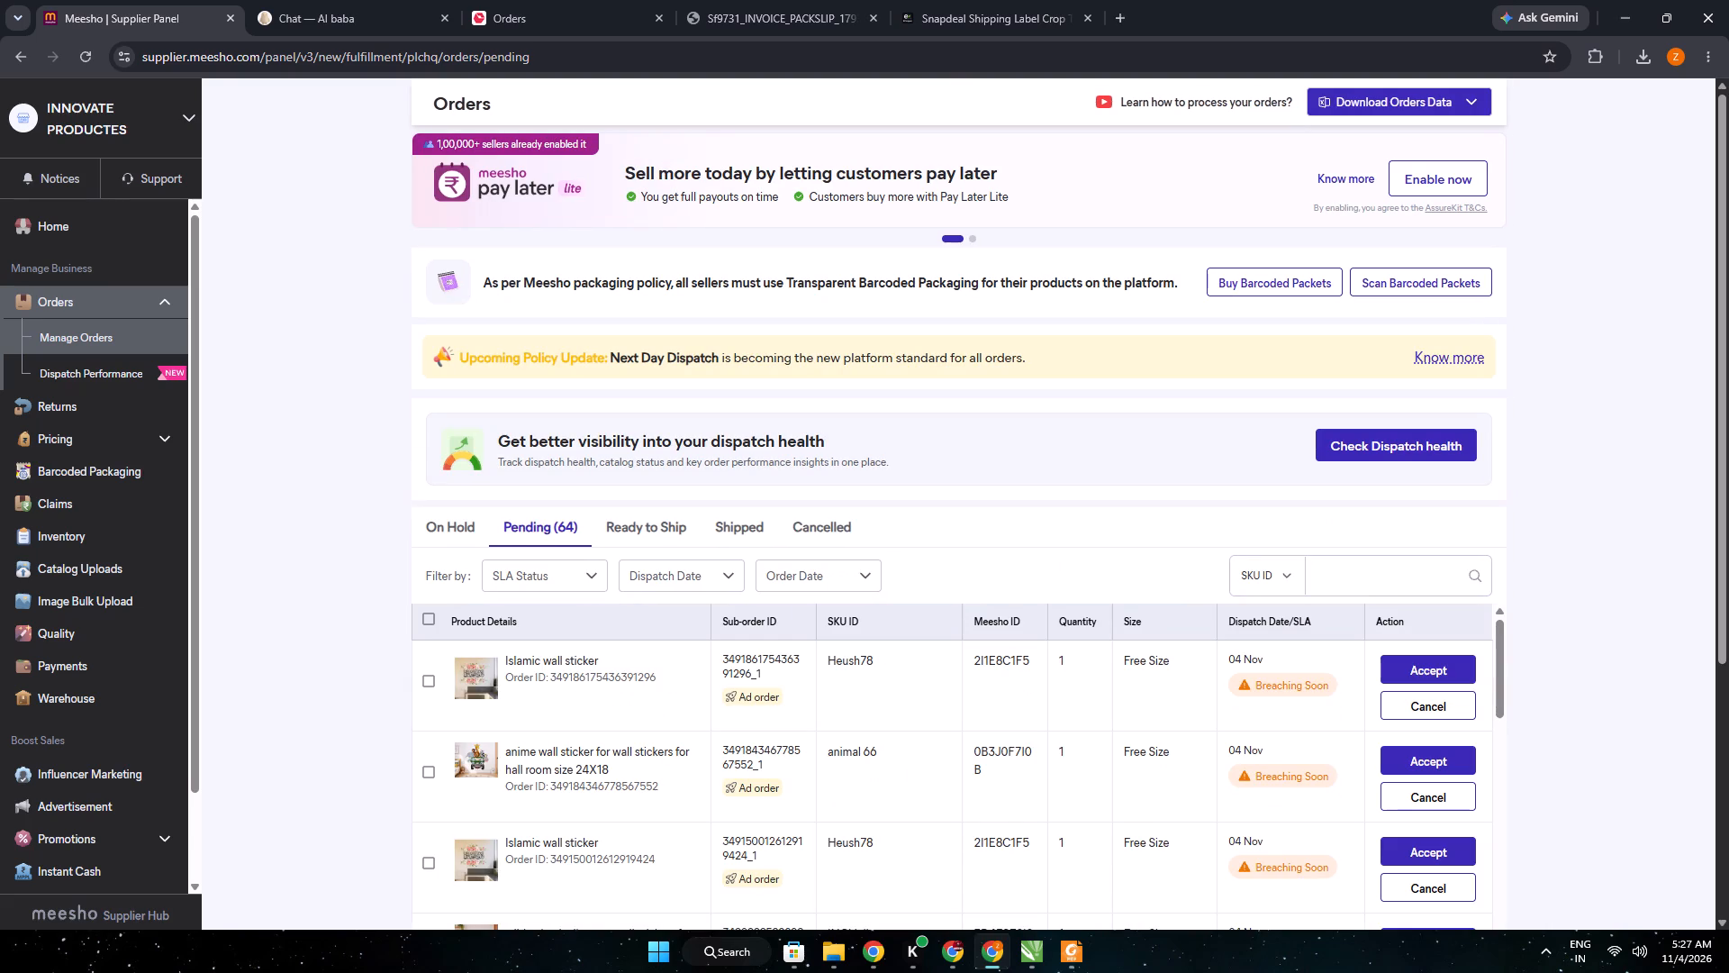
Switch to the browser window showing the Ready to Ship orders of the VALUABLE PRODUCTS AND DECALS Meesho account.
{"action": "left_click", "coordinate": [964, 946]}
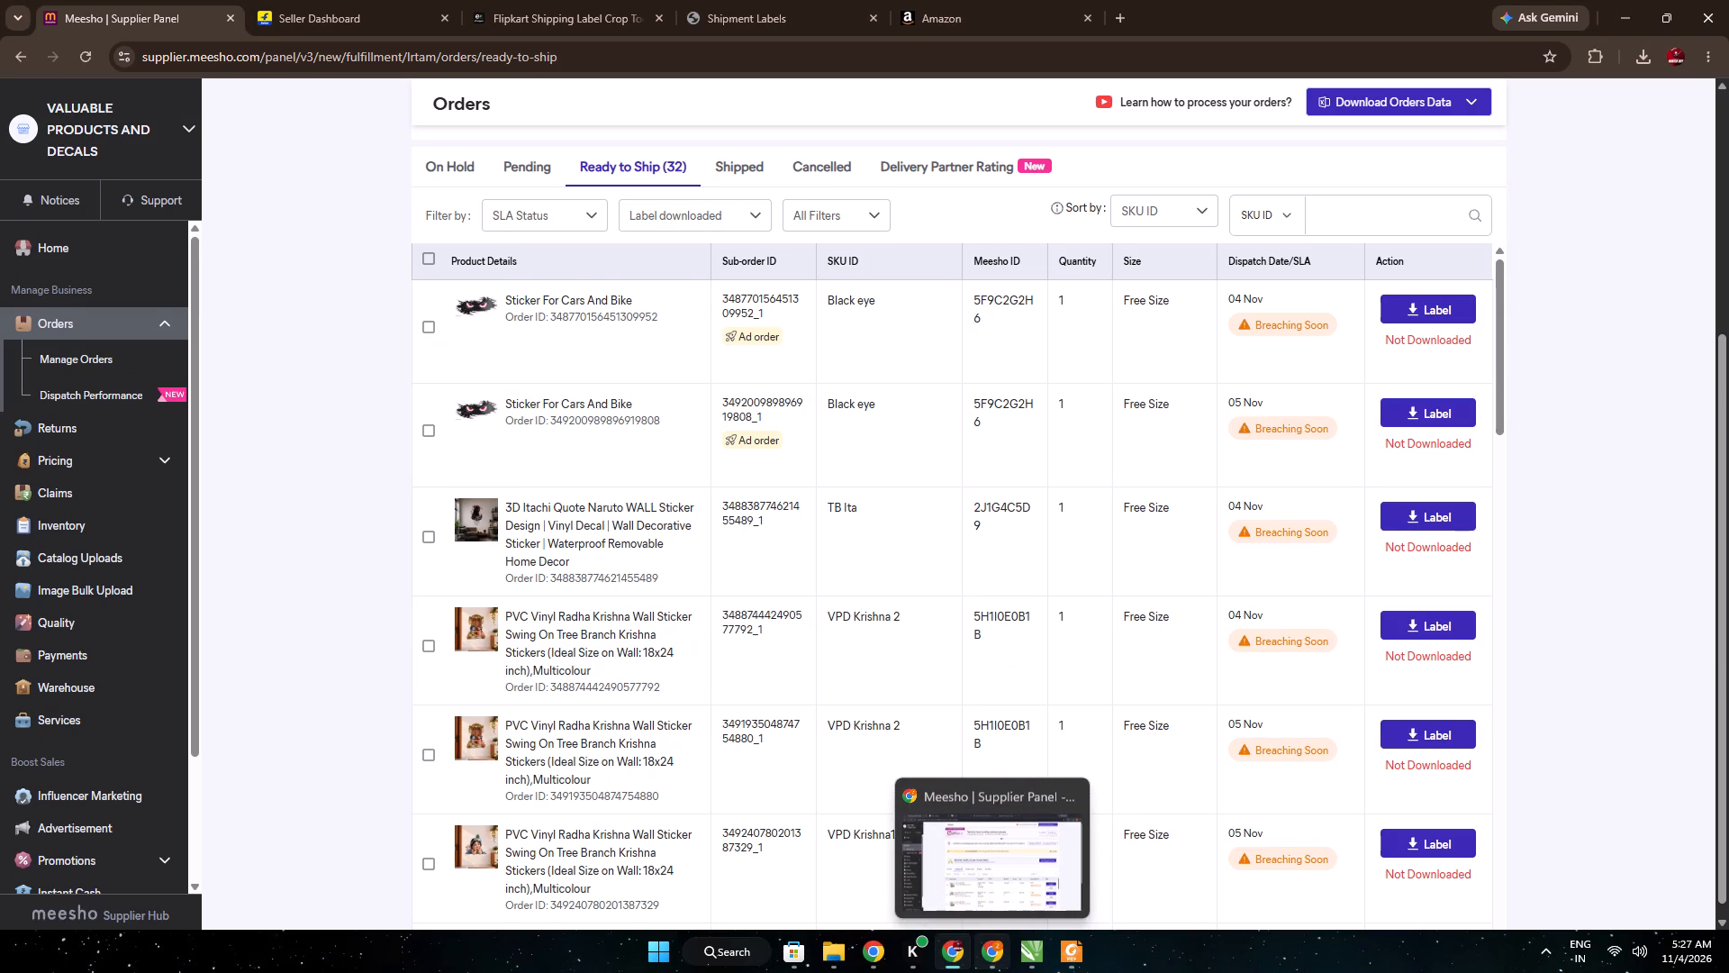
{"action": "left_click", "coordinate": [985, 950]}
{"action": "left_click", "coordinate": [960, 954]}
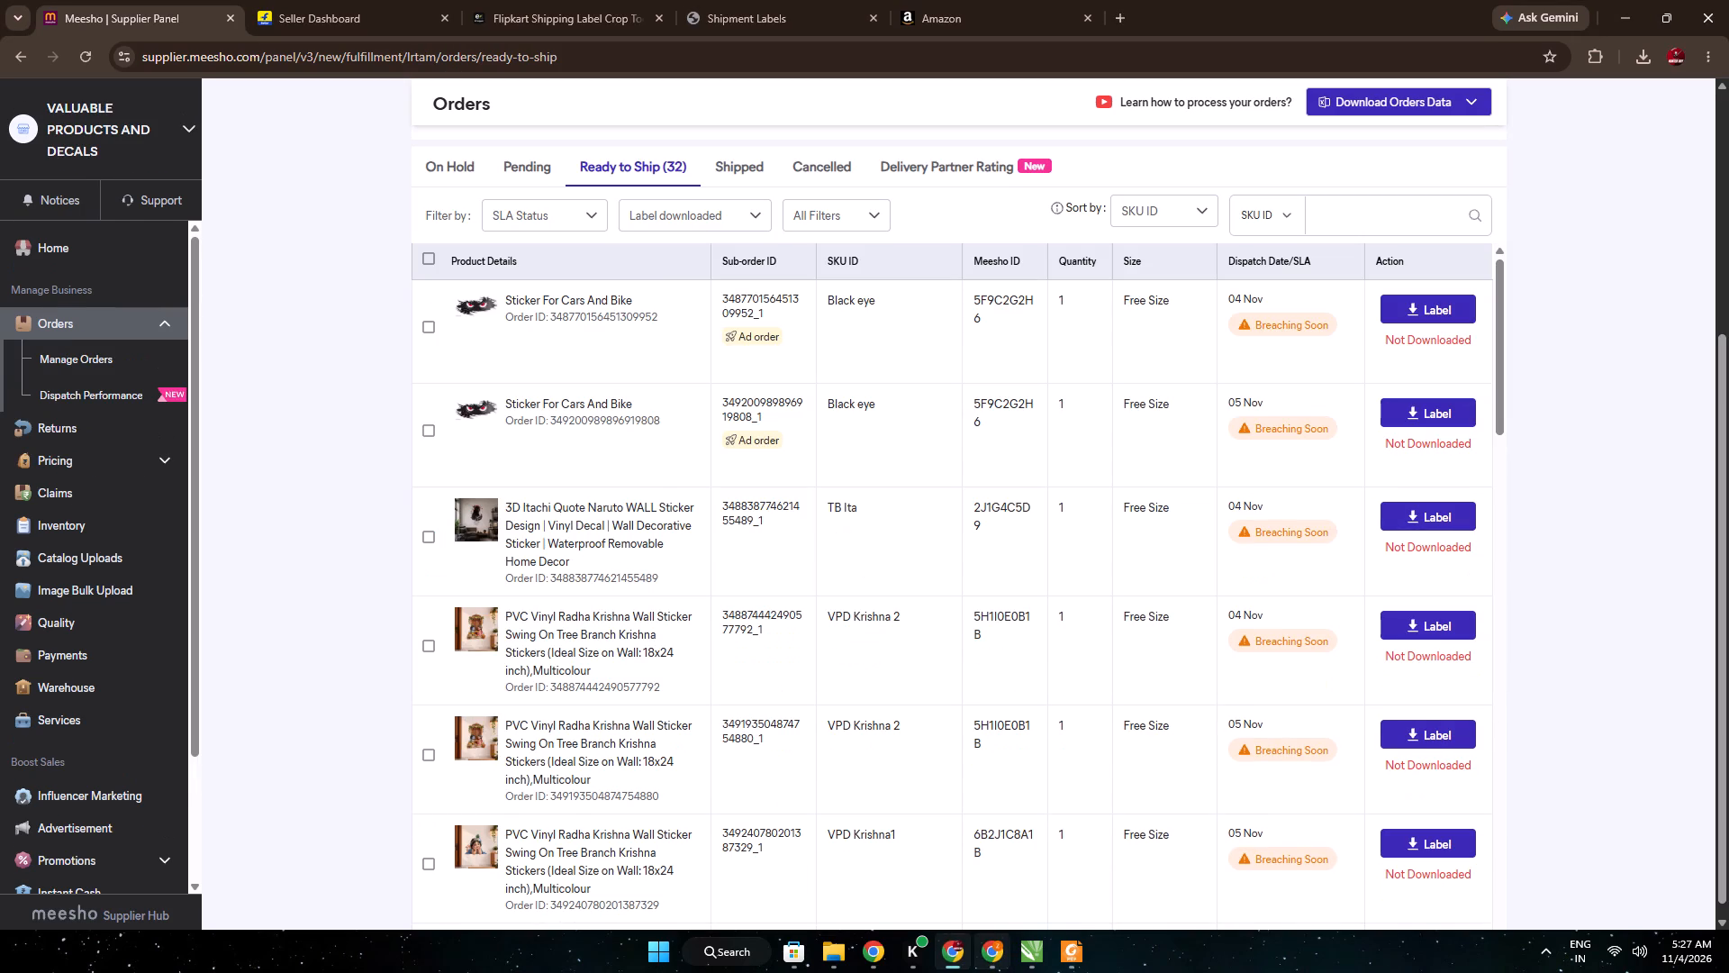
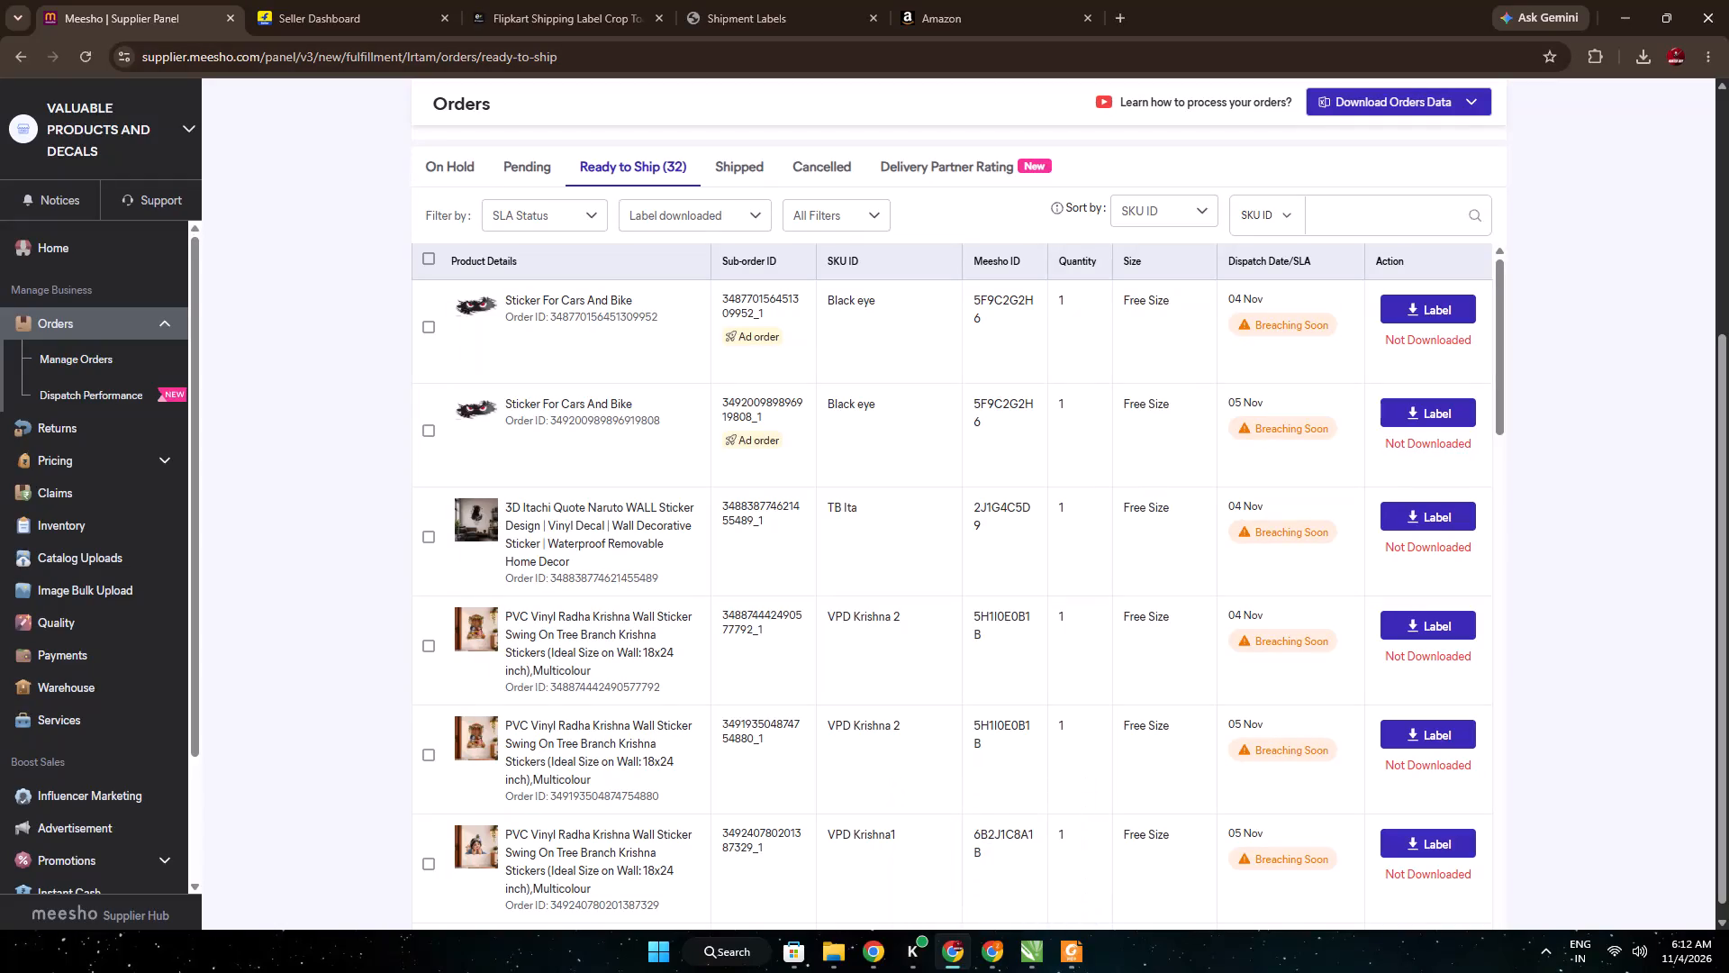
Switch to the browser window of the INNOVATE PRODUCTES Meesho account and reload its pending orders.
{"action": "left_click", "coordinate": [1000, 964]}
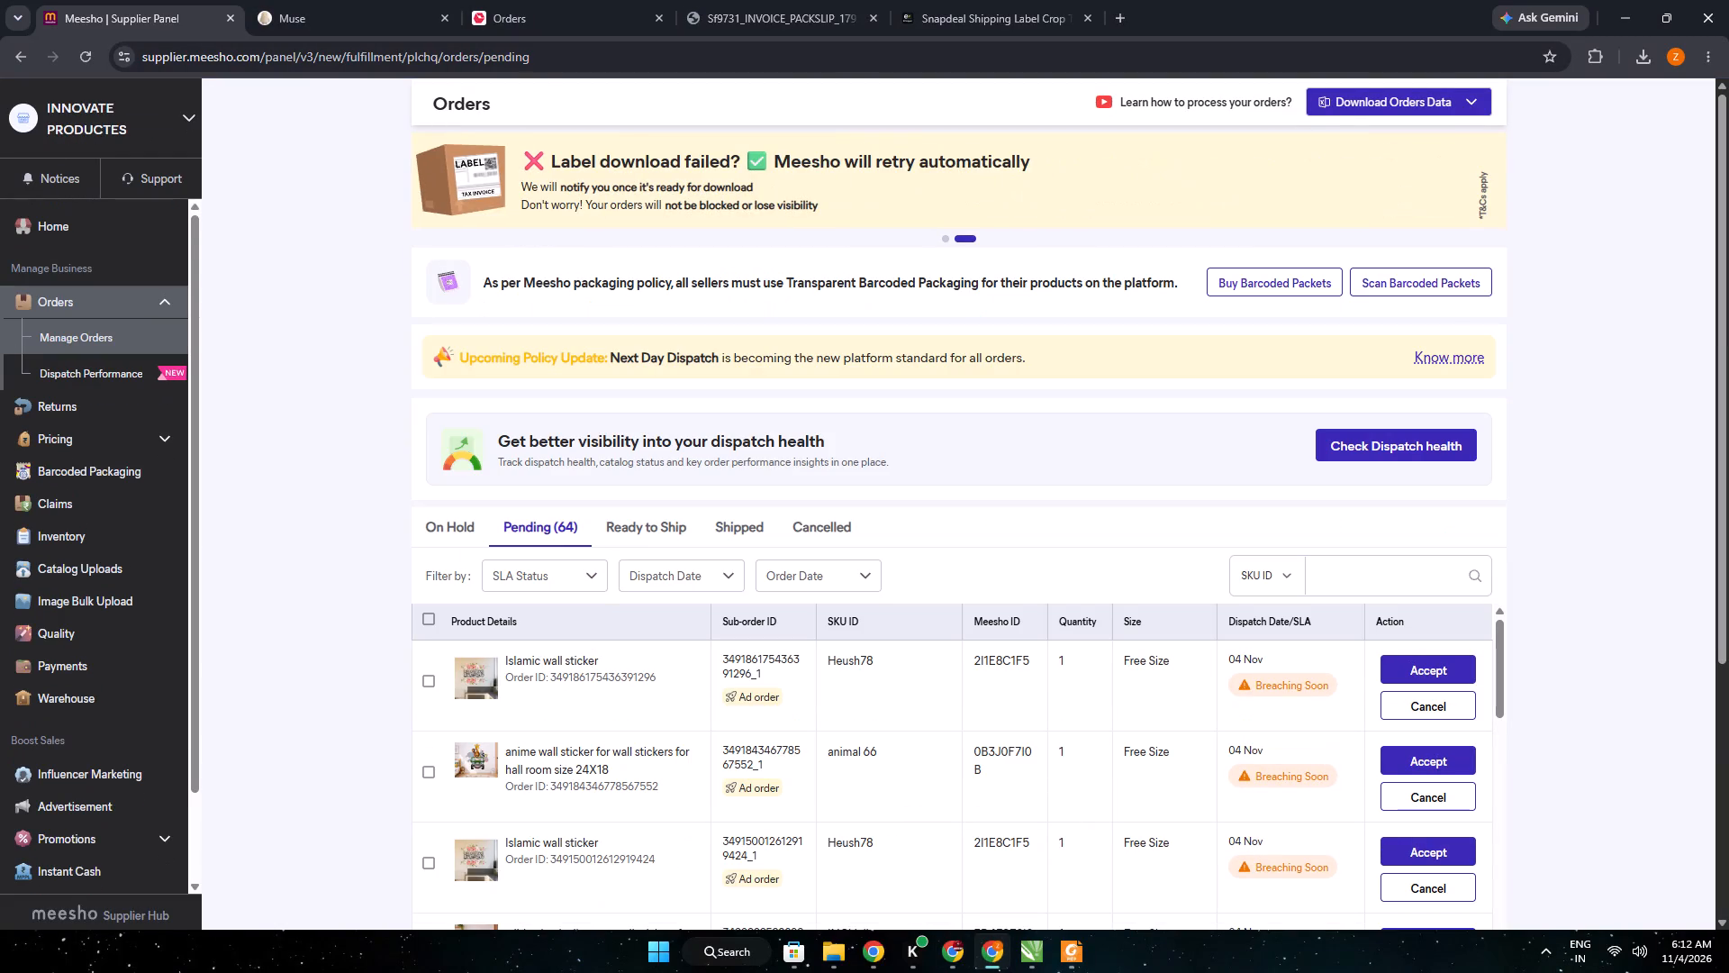
{"action": "left_click", "coordinate": [96, 56]}
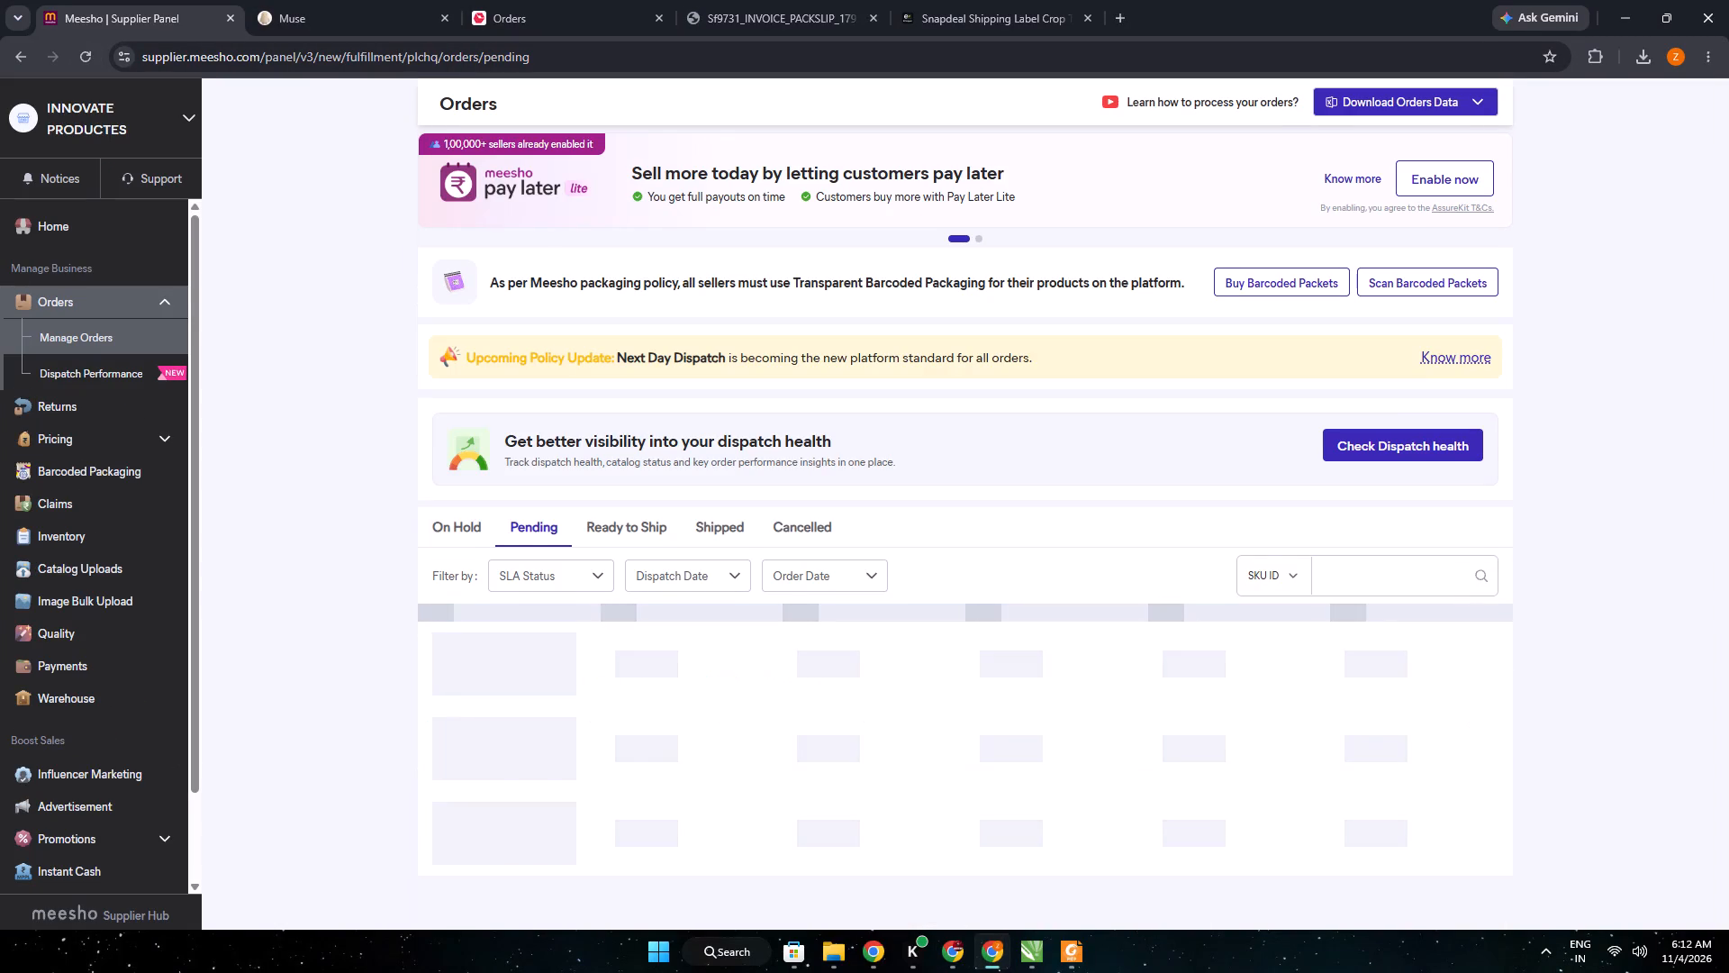
{"action": "scroll", "coordinate": [454, 780], "scroll_direction": "down", "scroll_amount": 6}
Open the account's advertisement overview and show the ad performance figures for Today.
{"action": "left_click", "coordinate": [97, 805]}
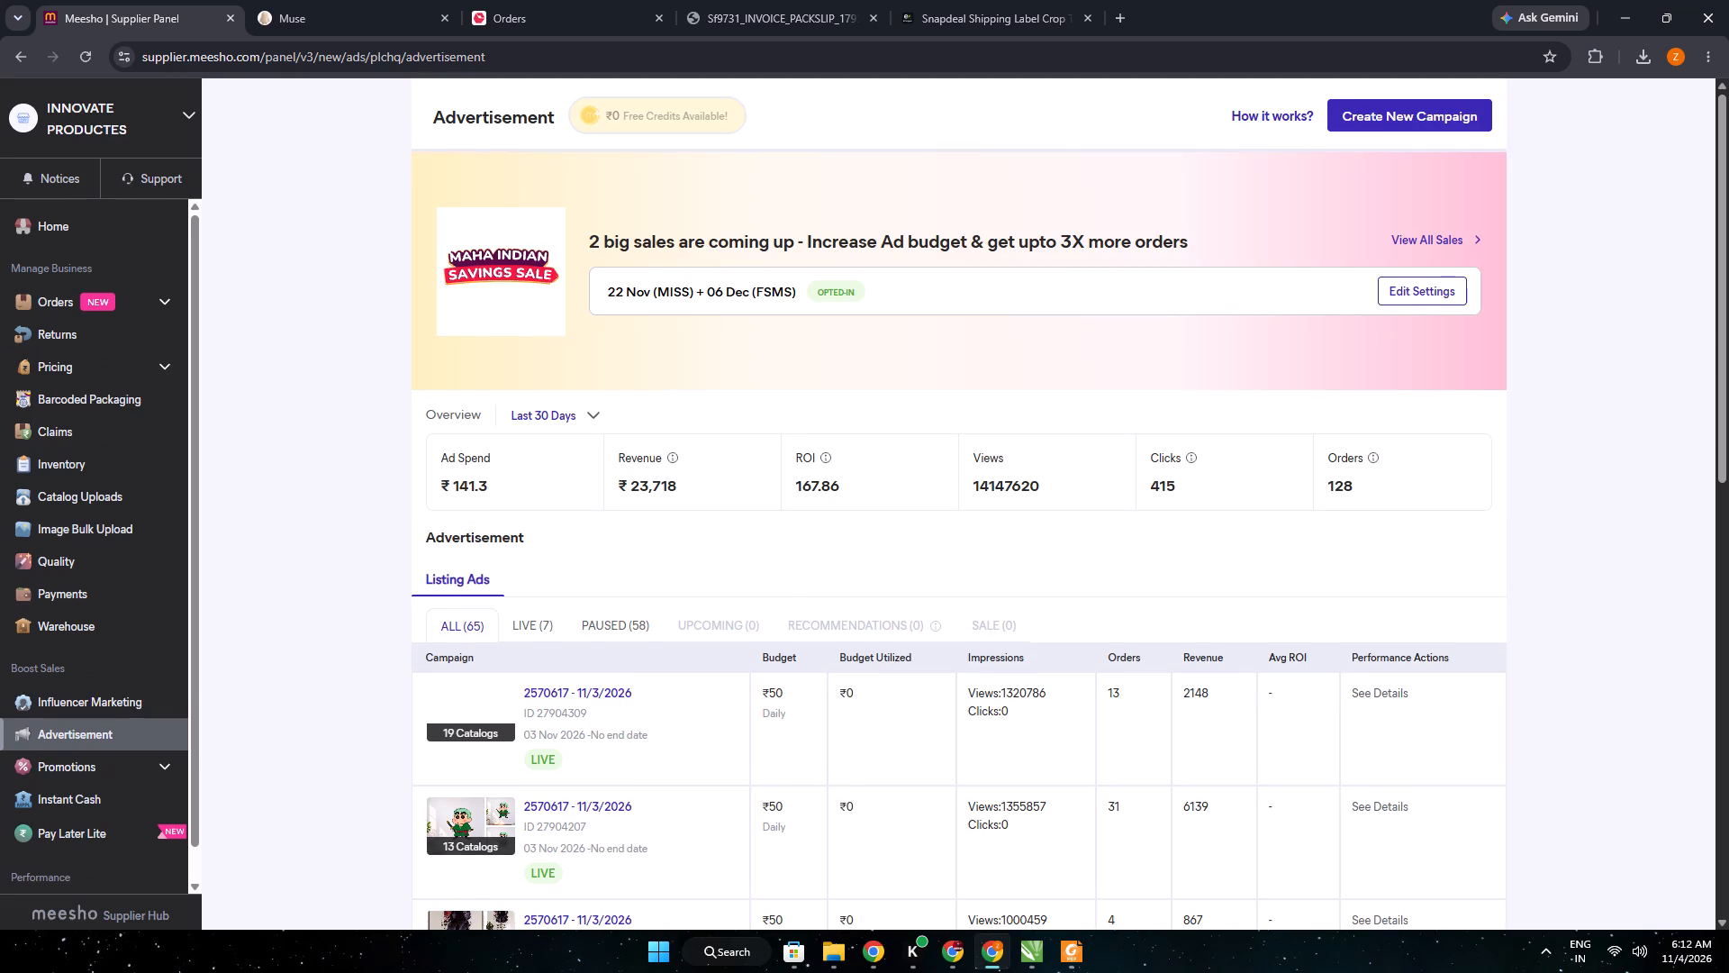
{"action": "left_click", "coordinate": [511, 415]}
{"action": "left_click", "coordinate": [561, 583]}
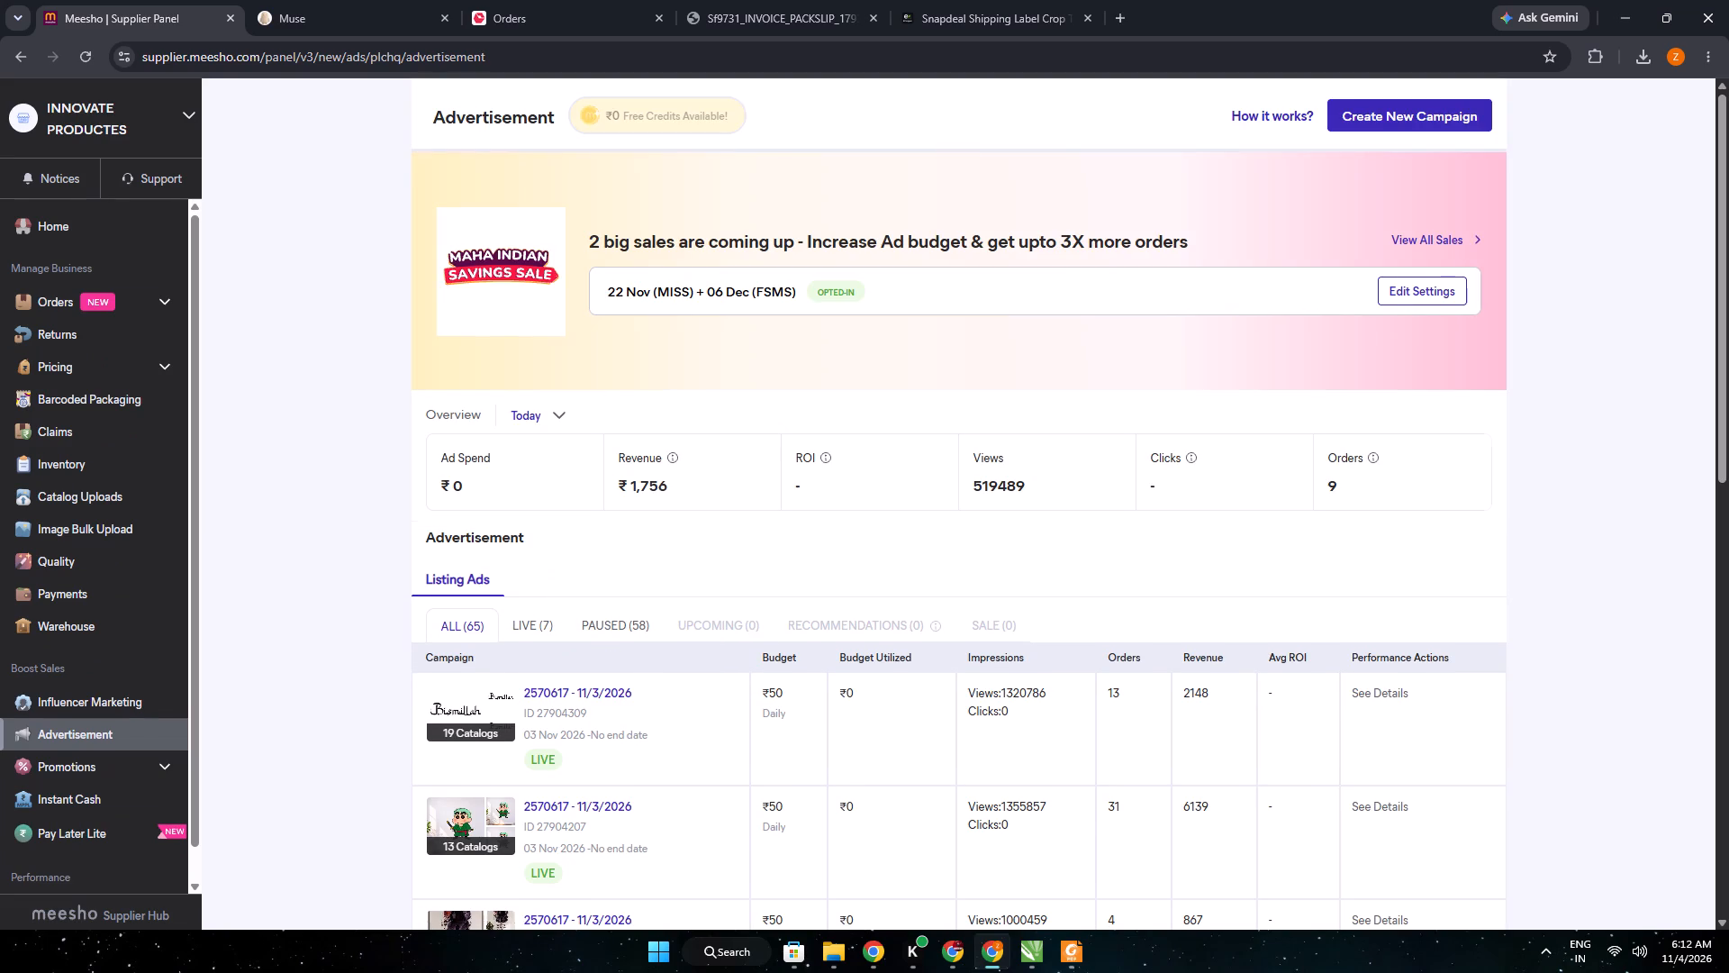
{"action": "left_click_drag", "start_coordinate": [1353, 484], "coordinate": [1334, 493]}
{"action": "left_click_drag", "start_coordinate": [1325, 494], "coordinate": [1317, 496]}
Return to order management, check the On Hold orders, and go back to the Pending orders.
{"action": "left_click", "coordinate": [122, 310]}
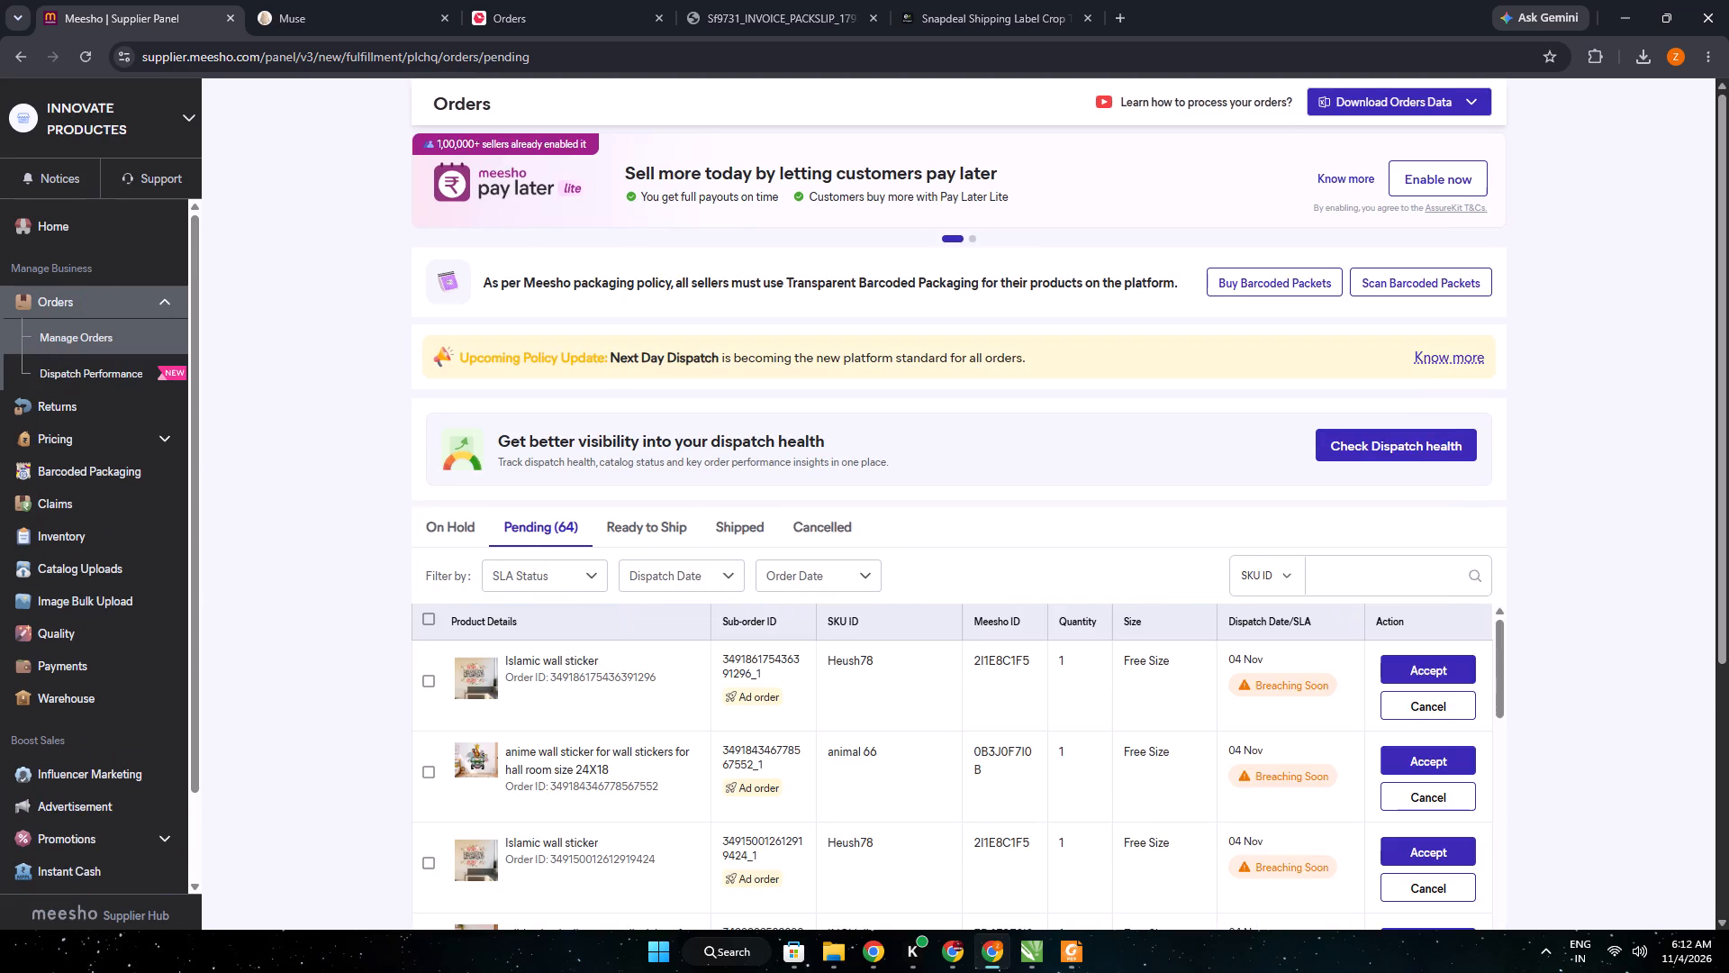
{"action": "left_click", "coordinate": [449, 539]}
{"action": "left_click", "coordinate": [574, 499]}
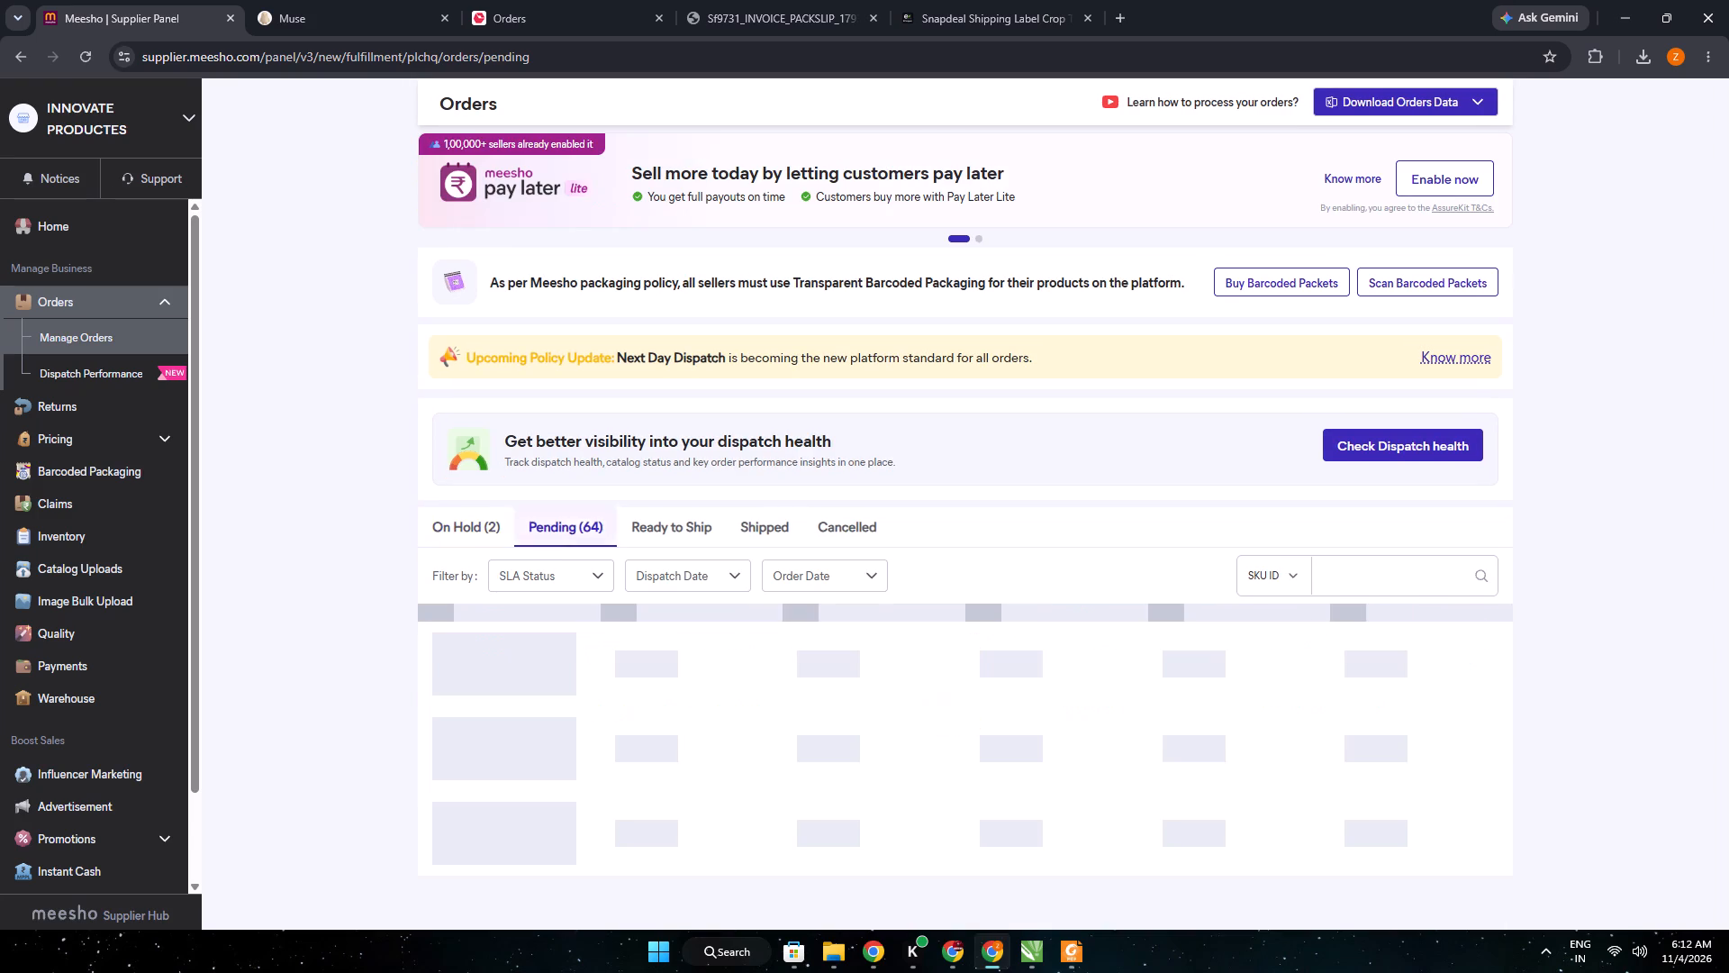
Look through the whole list of pending orders, checking the products and their SKU IDs.
{"action": "scroll", "coordinate": [566, 650], "scroll_direction": "down", "scroll_amount": 5}
{"action": "scroll", "coordinate": [870, 741], "scroll_direction": "up", "scroll_amount": 5}
{"action": "scroll", "coordinate": [762, 760], "scroll_direction": "up", "scroll_amount": 4}
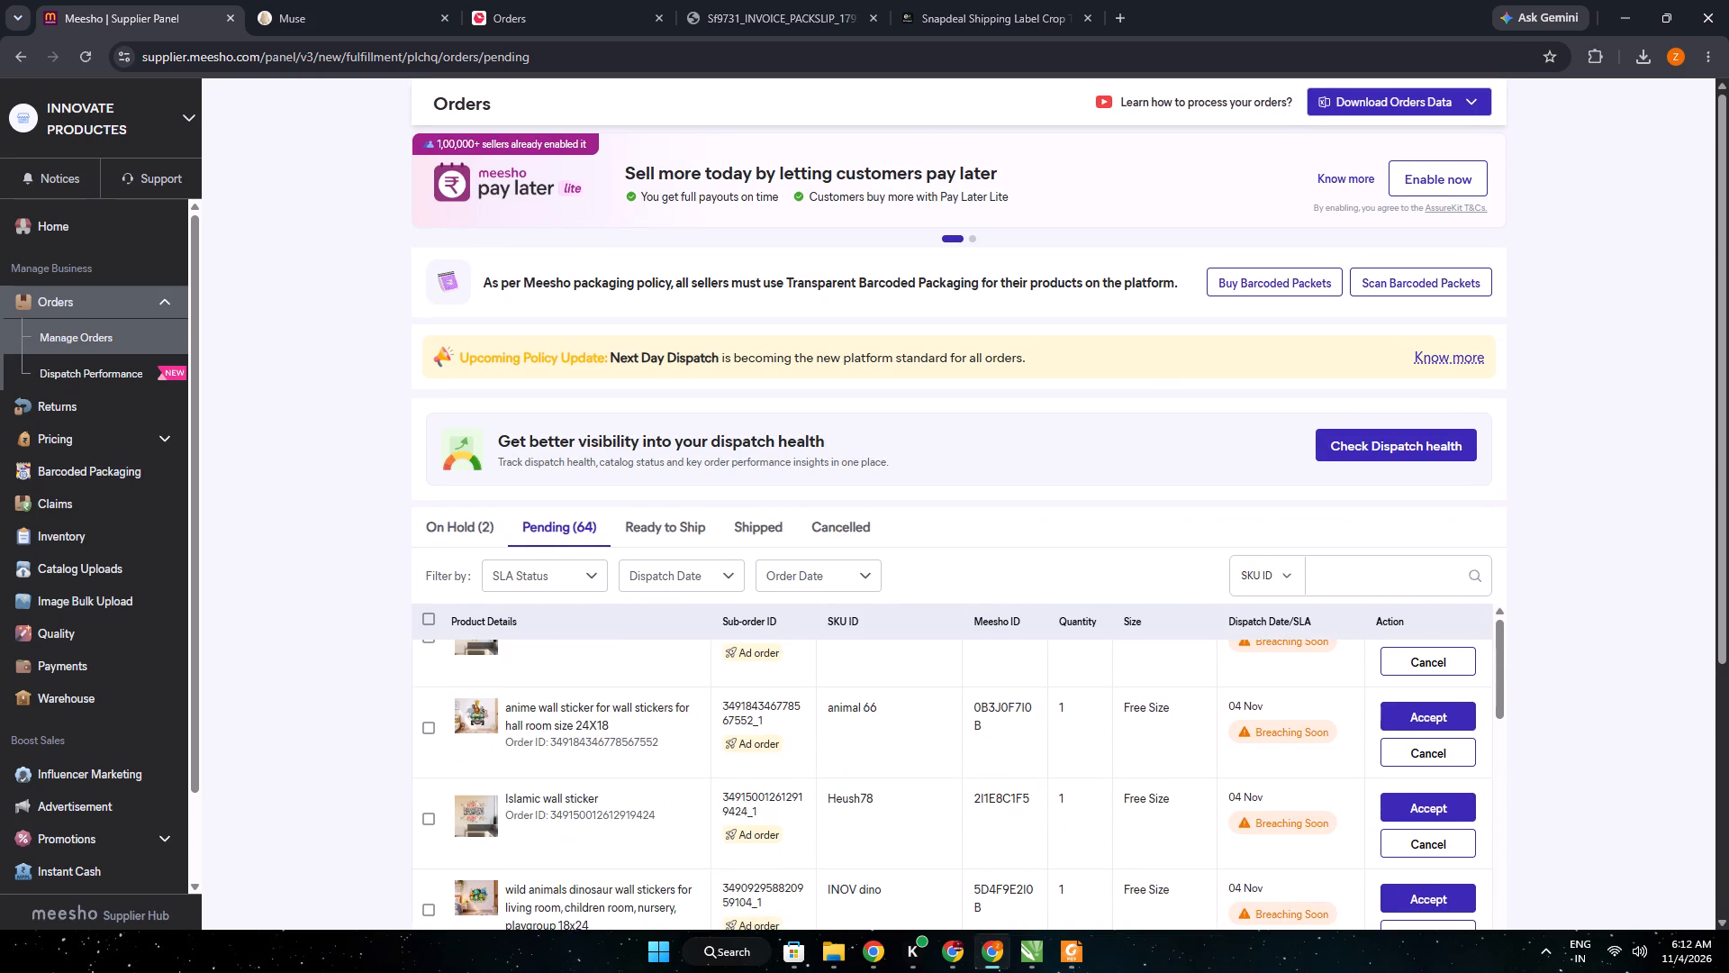
{"action": "scroll", "coordinate": [762, 760], "scroll_direction": "down", "scroll_amount": 5}
{"action": "scroll", "coordinate": [762, 760], "scroll_direction": "up", "scroll_amount": 2}
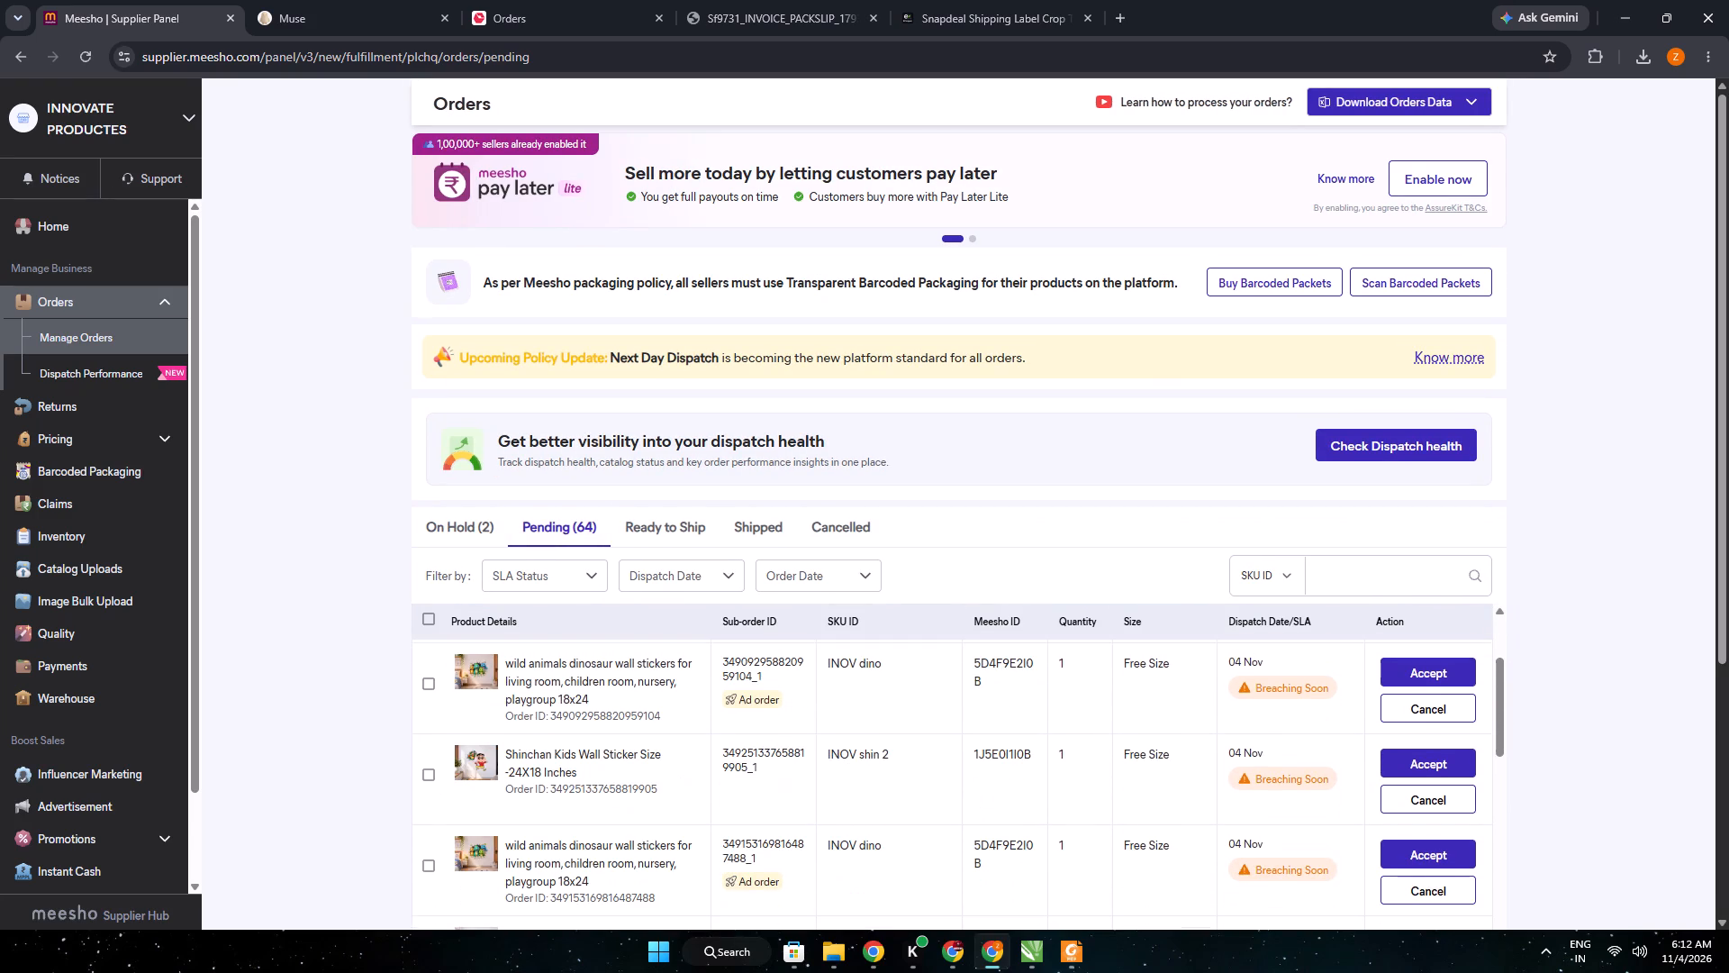
{"action": "scroll", "coordinate": [759, 774], "scroll_direction": "down", "scroll_amount": 15}
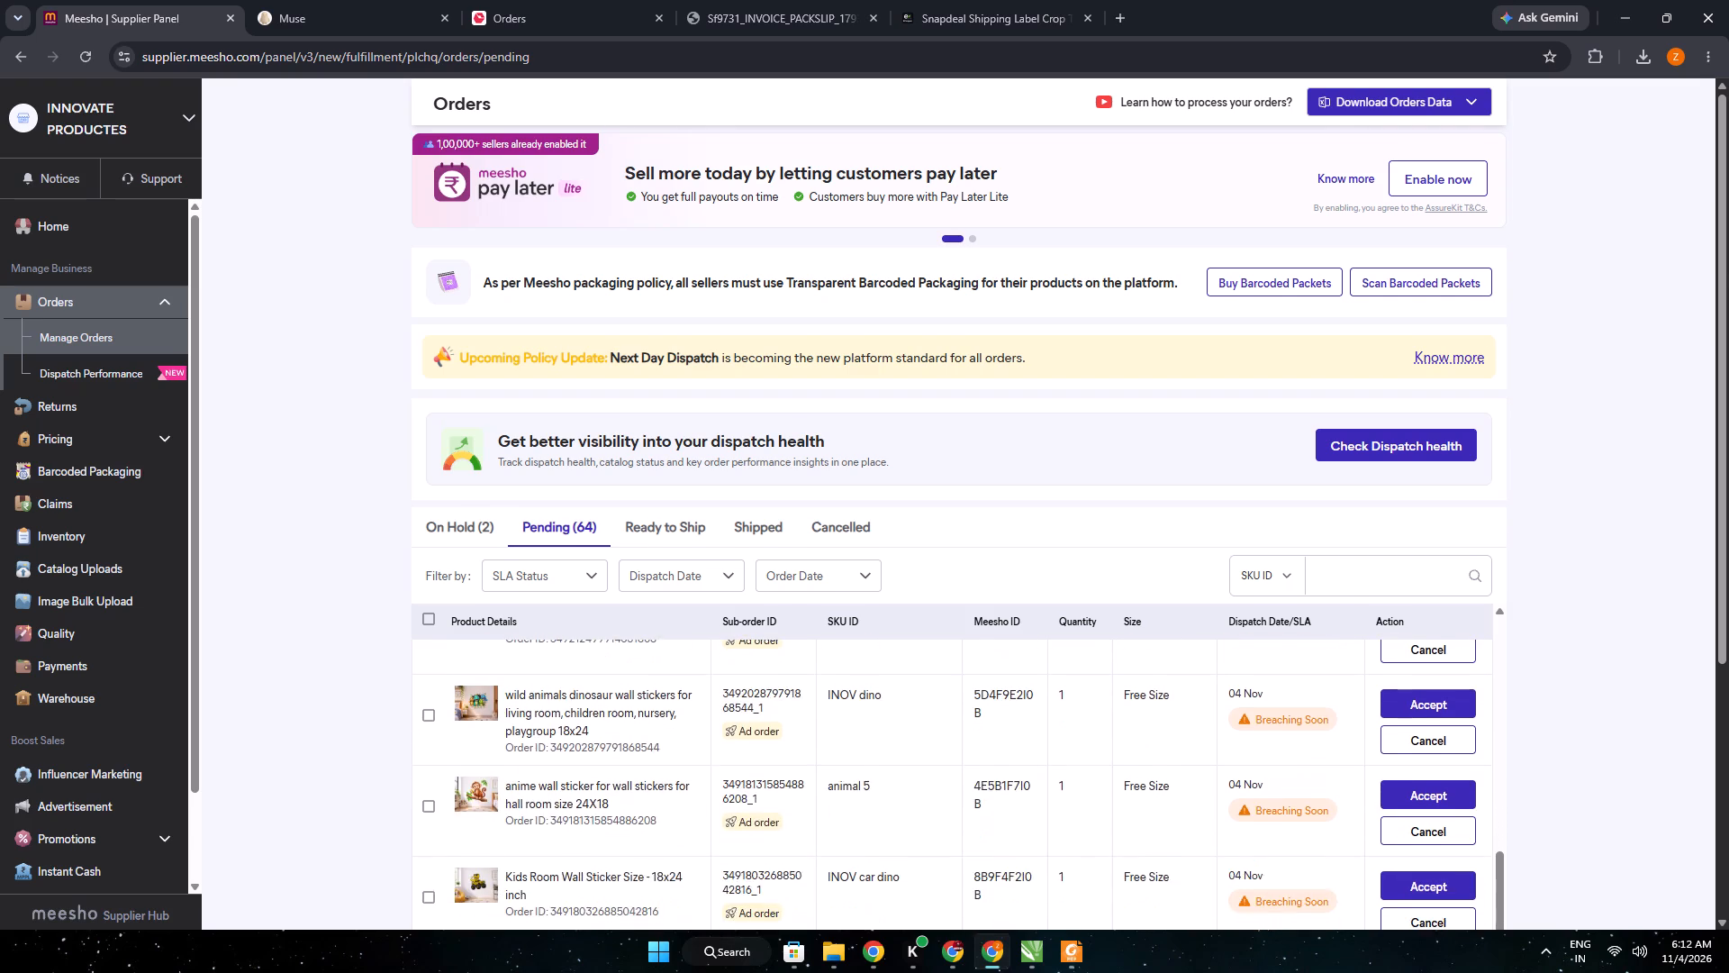
{"action": "scroll", "coordinate": [376, 774], "scroll_direction": "down", "scroll_amount": 3}
{"action": "scroll", "coordinate": [645, 744], "scroll_direction": "down", "scroll_amount": 7}
{"action": "scroll", "coordinate": [742, 755], "scroll_direction": "down", "scroll_amount": 3}
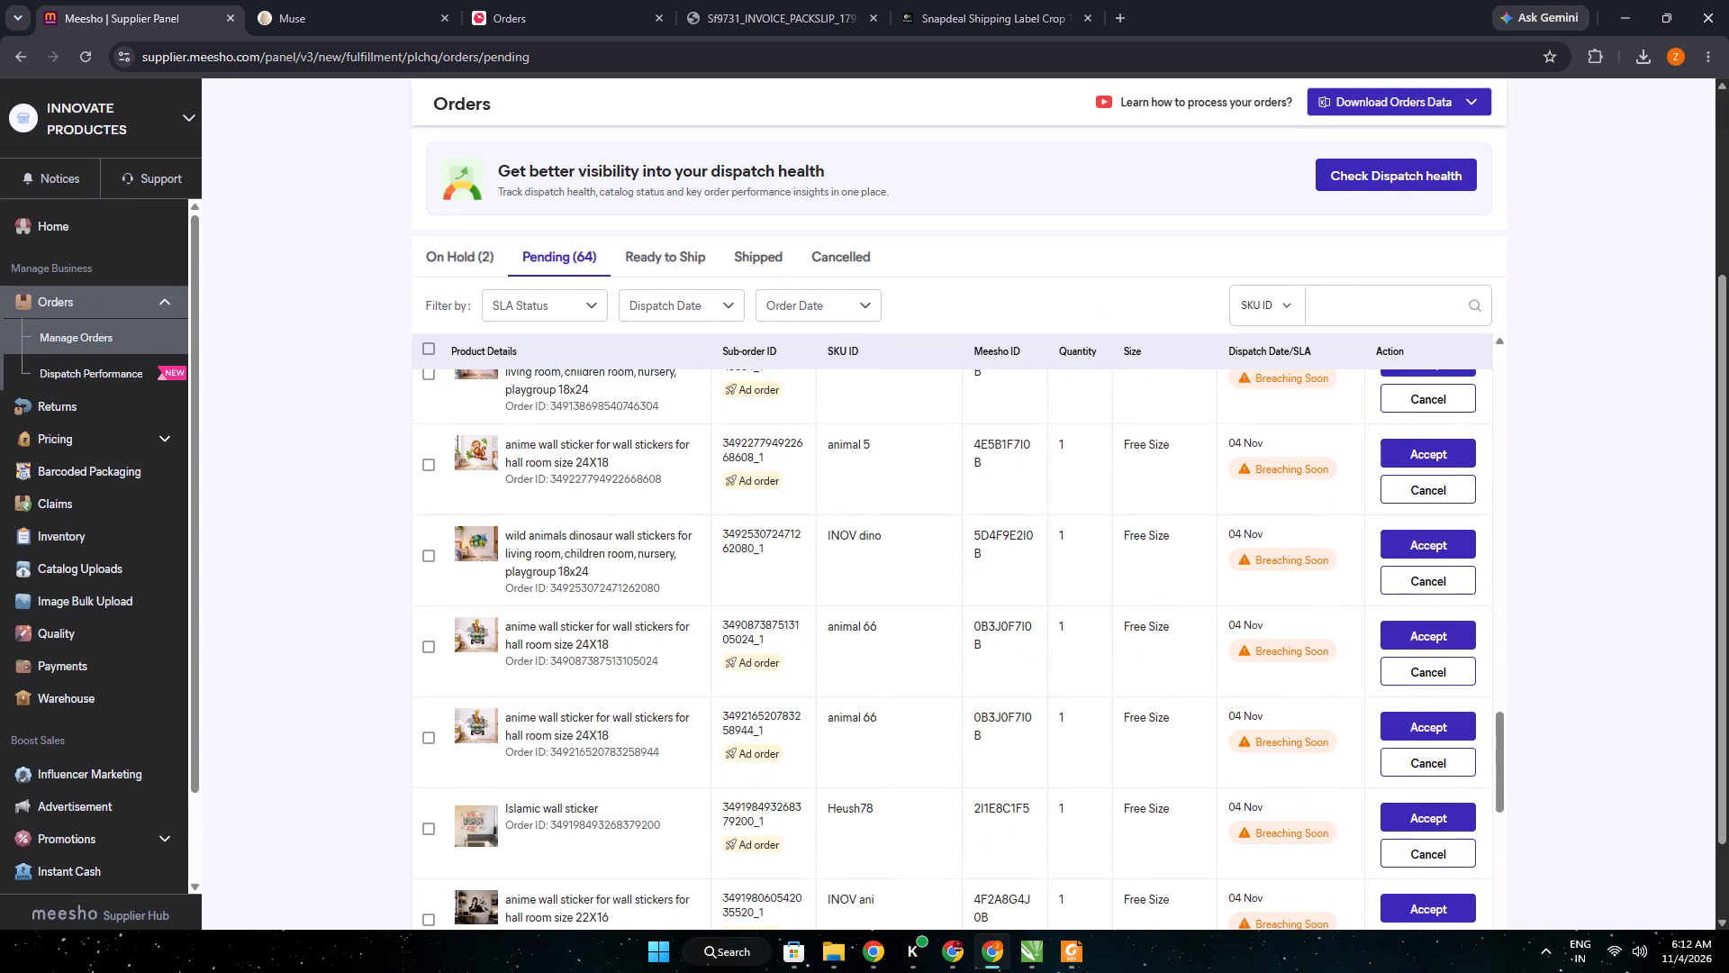
{"action": "scroll", "coordinate": [780, 586], "scroll_direction": "down", "scroll_amount": 2}
{"action": "scroll", "coordinate": [798, 666], "scroll_direction": "down", "scroll_amount": 2}
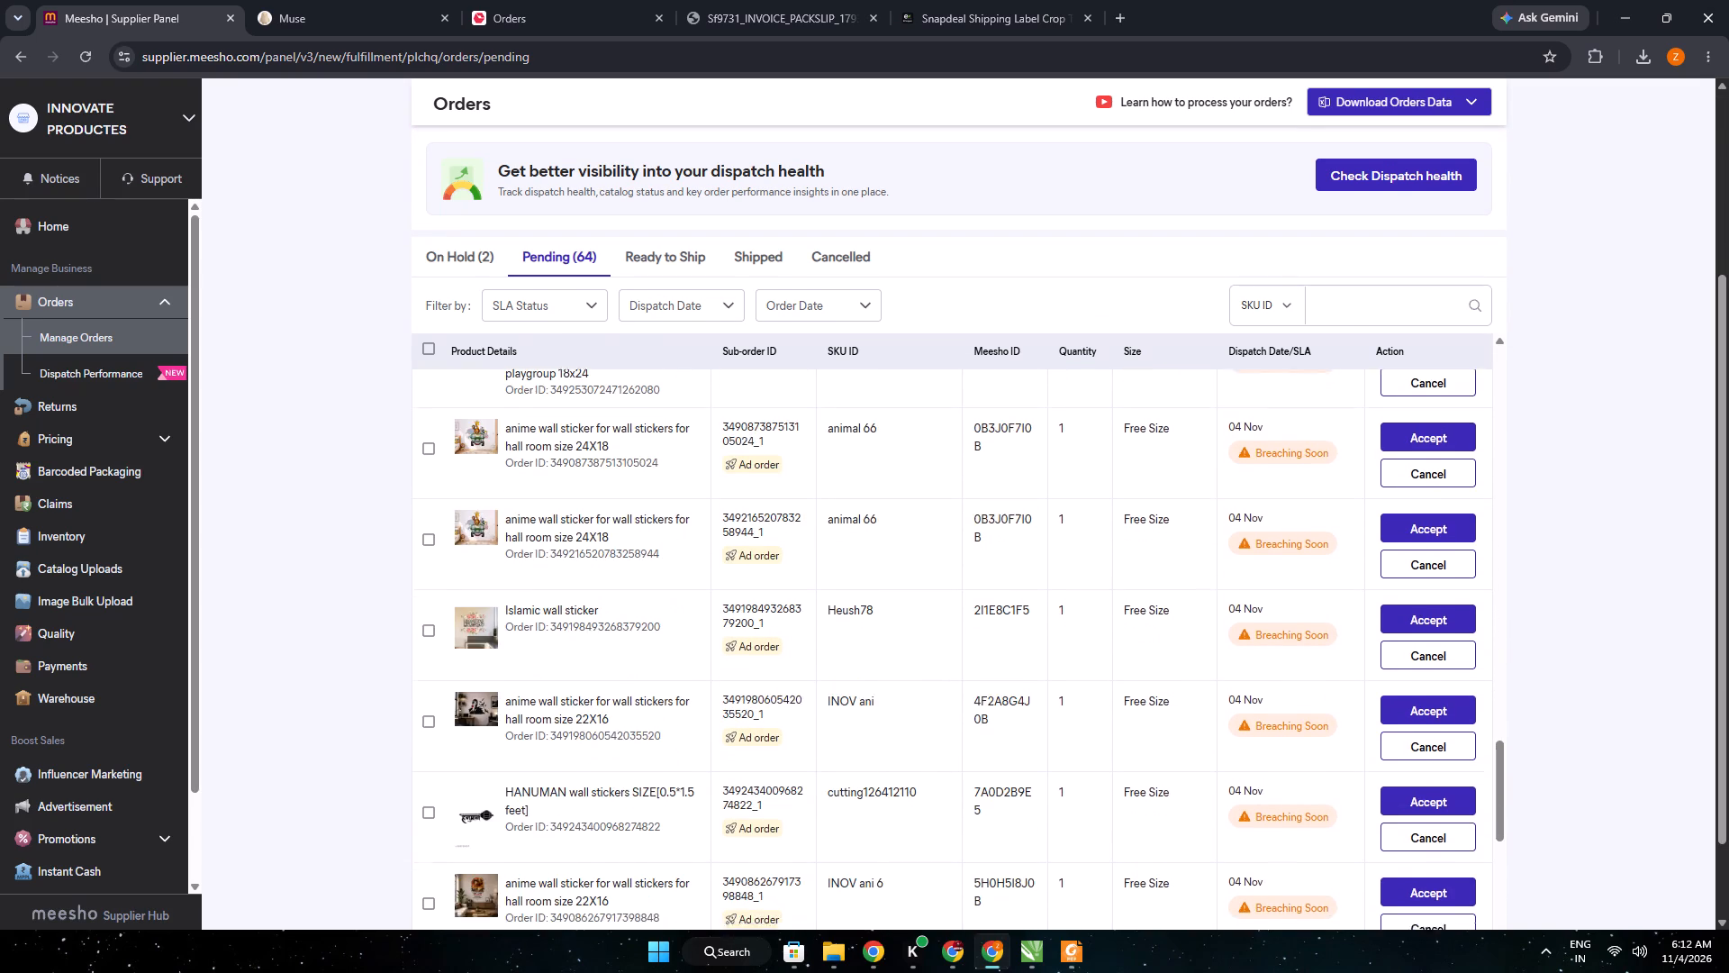
{"action": "scroll", "coordinate": [798, 666], "scroll_direction": "down", "scroll_amount": 6}
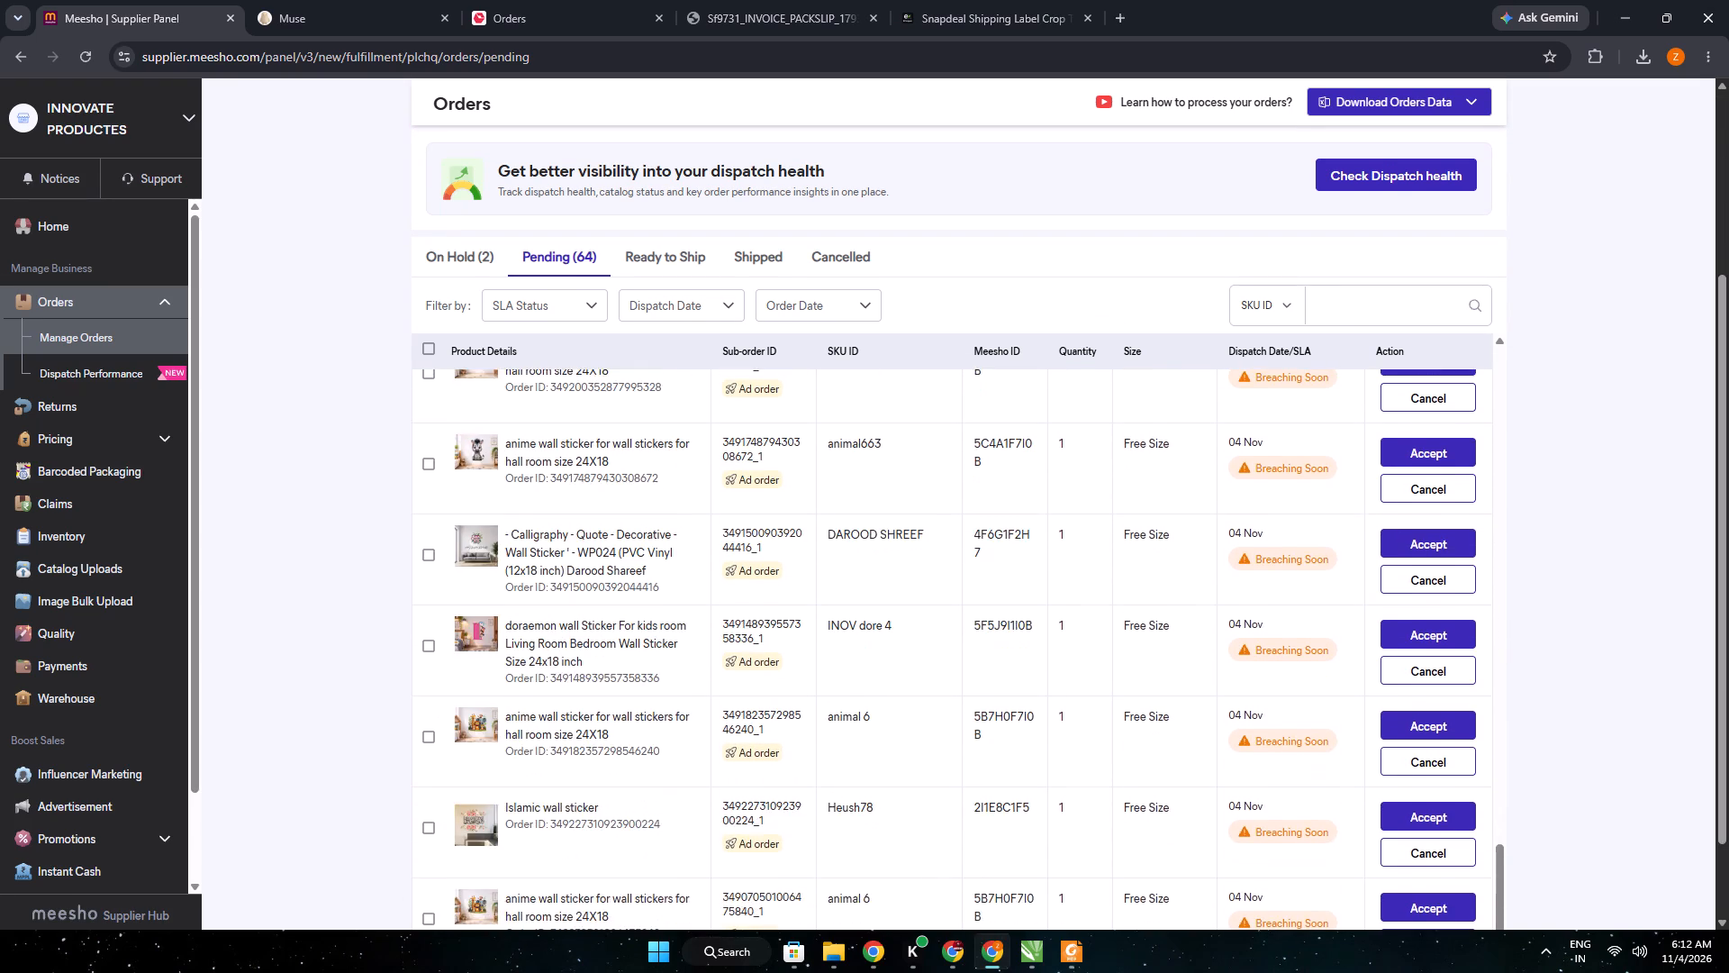
{"action": "scroll", "coordinate": [803, 667], "scroll_direction": "down", "scroll_amount": 11}
{"action": "scroll", "coordinate": [751, 558], "scroll_direction": "down", "scroll_amount": 6}
{"action": "scroll", "coordinate": [777, 637], "scroll_direction": "down", "scroll_amount": 3}
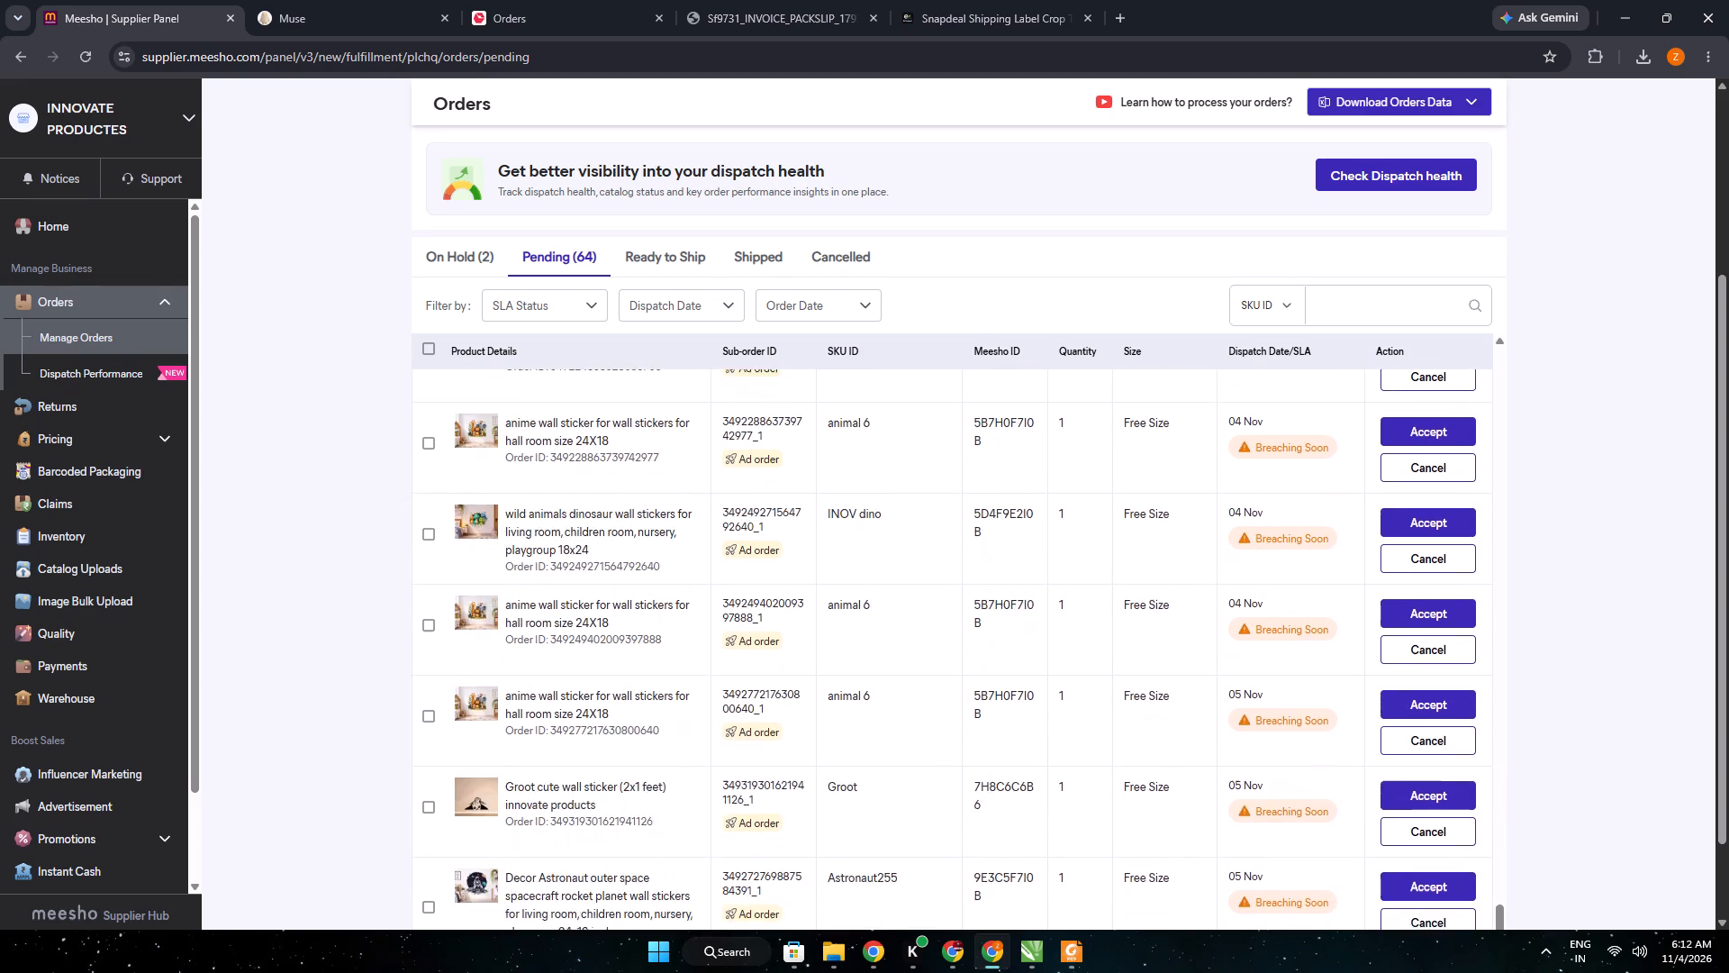
{"action": "scroll", "coordinate": [777, 641], "scroll_direction": "down", "scroll_amount": 7}
{"action": "scroll", "coordinate": [801, 848], "scroll_direction": "down", "scroll_amount": 10}
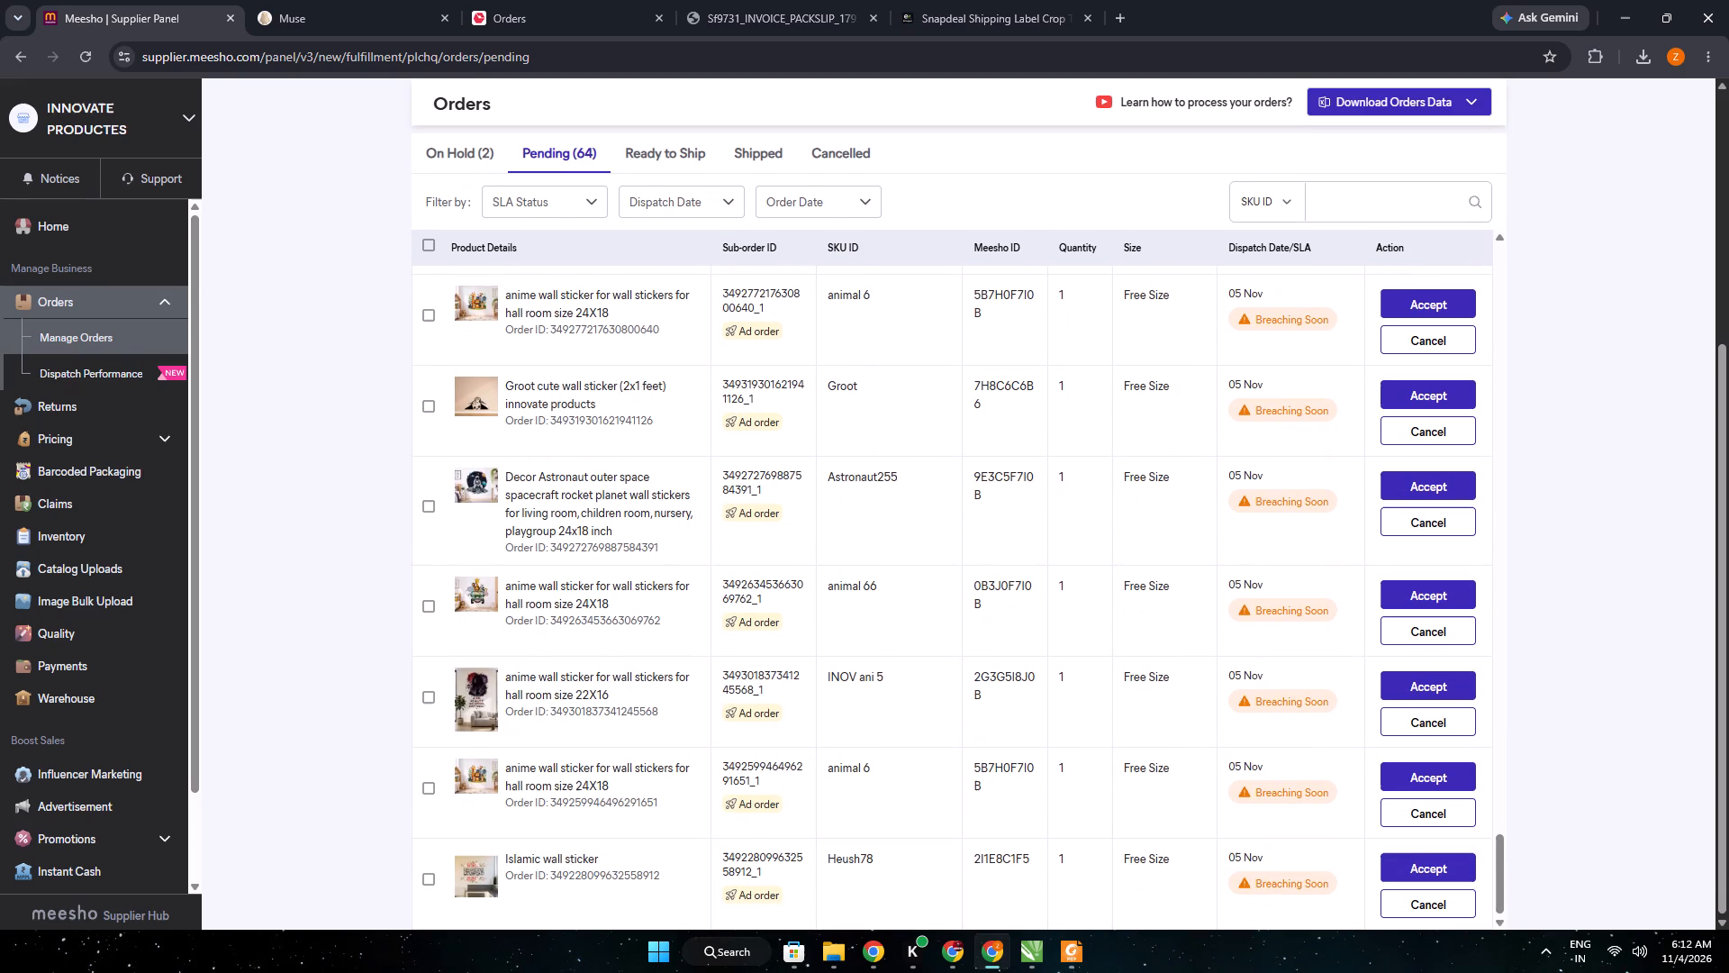
{"action": "scroll", "coordinate": [830, 817], "scroll_direction": "down", "scroll_amount": 2}
{"action": "scroll", "coordinate": [927, 665], "scroll_direction": "up", "scroll_amount": 15}
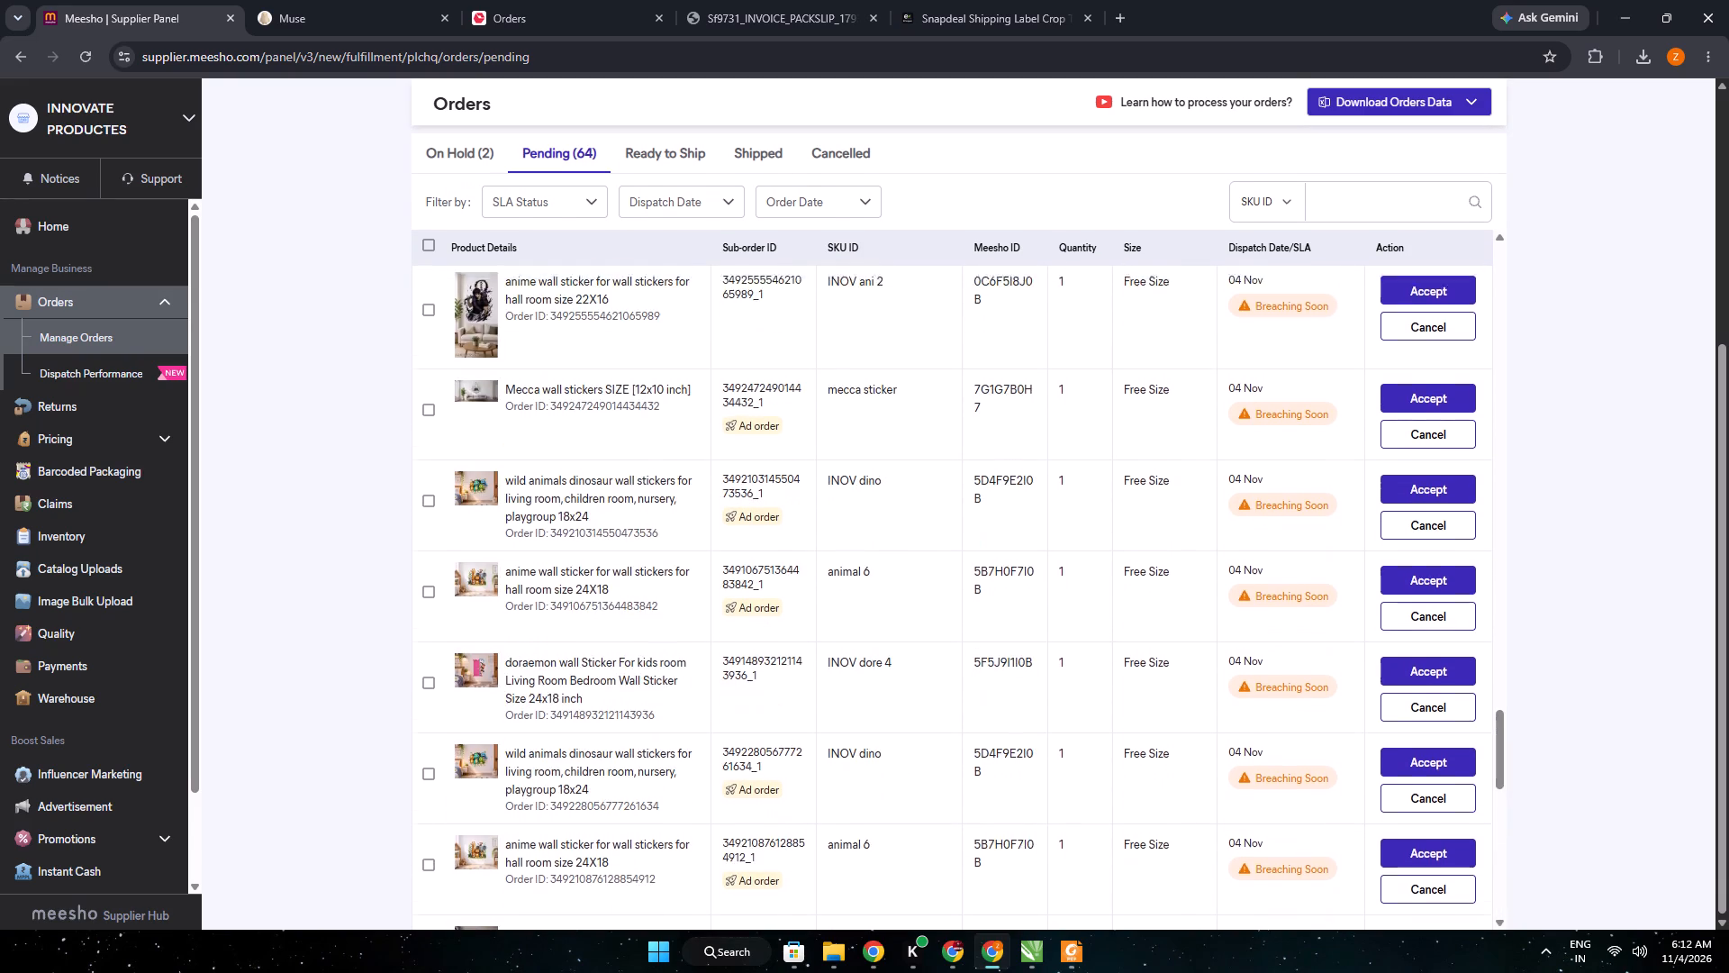
{"action": "scroll", "coordinate": [893, 680], "scroll_direction": "up", "scroll_amount": 18}
{"action": "scroll", "coordinate": [904, 659], "scroll_direction": "up", "scroll_amount": 10}
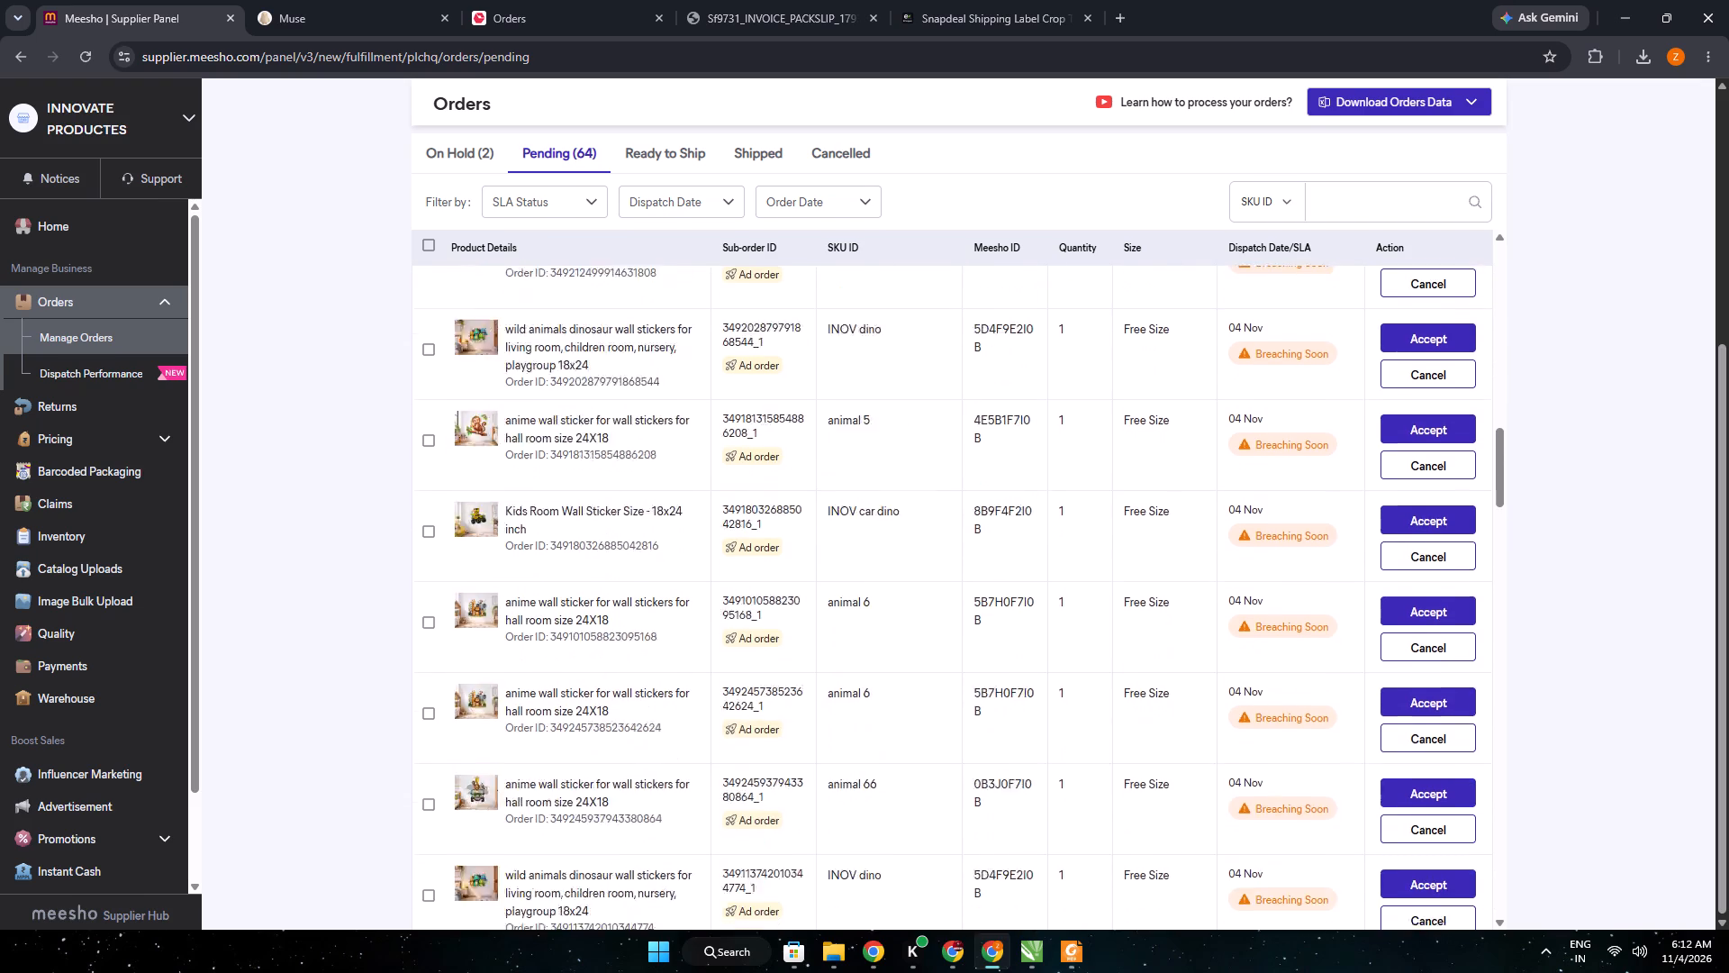
{"action": "scroll", "coordinate": [942, 655], "scroll_direction": "up", "scroll_amount": 20}
{"action": "scroll", "coordinate": [942, 655], "scroll_direction": "up", "scroll_amount": 6}
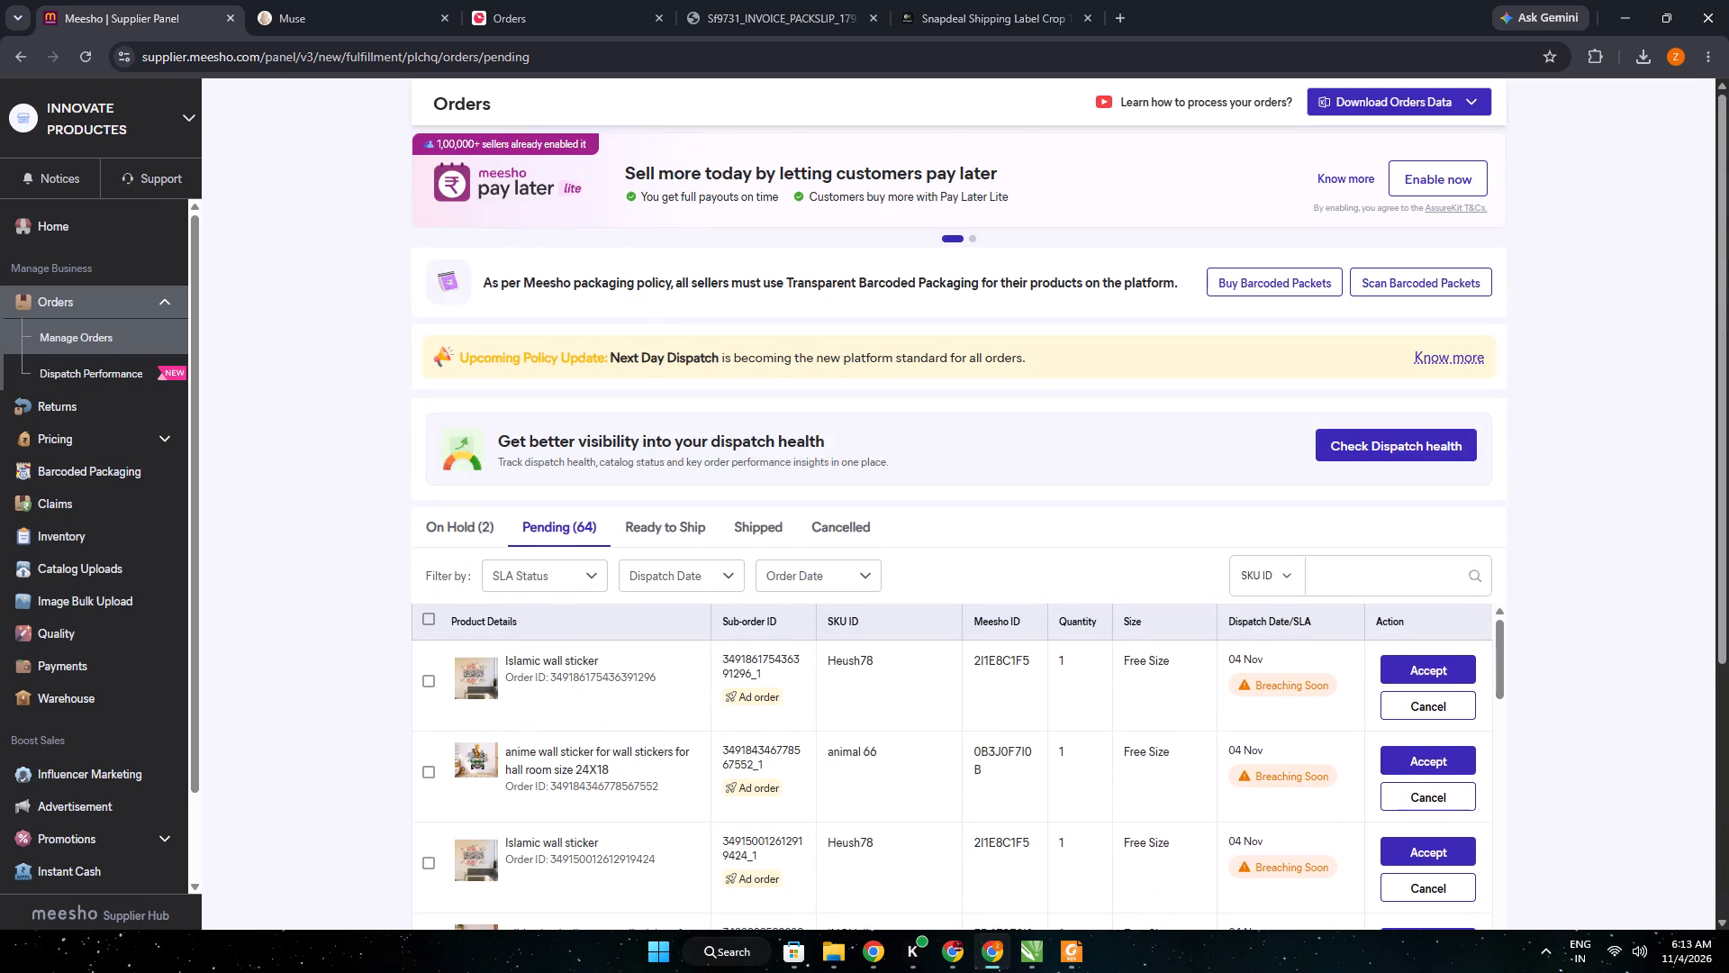
View the enlarged product picture of the pending order with SKU animal 66 and close it.
{"action": "scroll", "coordinate": [319, 671], "scroll_direction": "down", "scroll_amount": 5}
{"action": "left_click", "coordinate": [481, 384]}
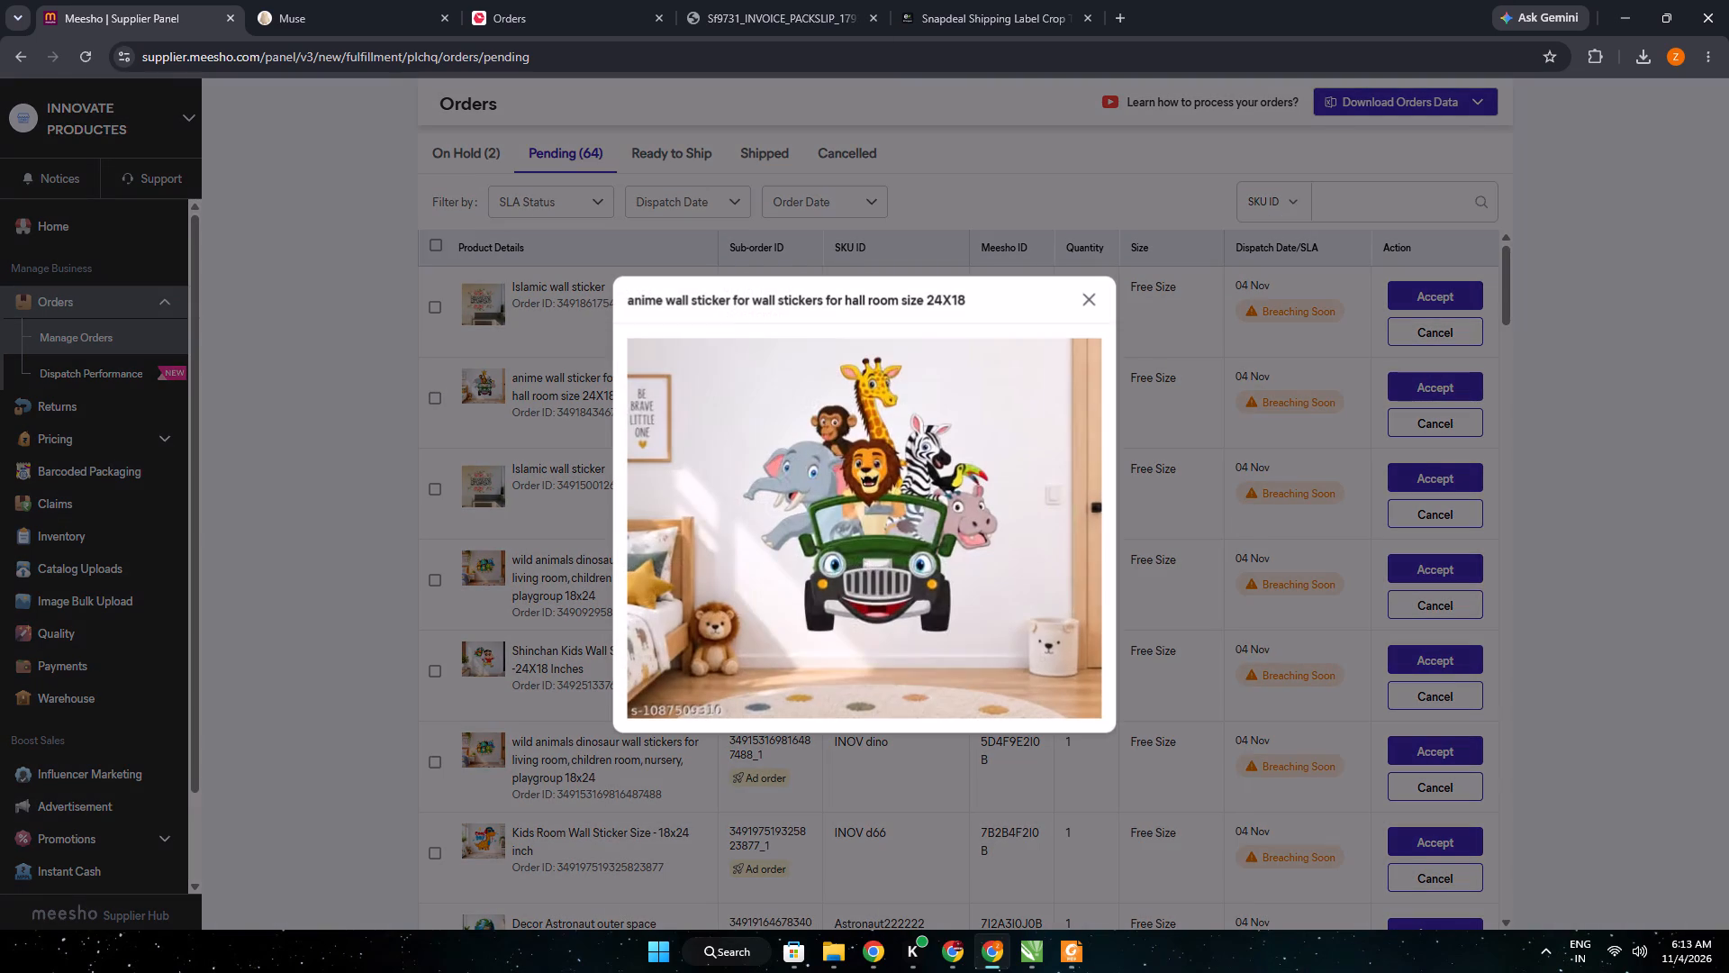
{"action": "left_click", "coordinate": [1081, 300]}
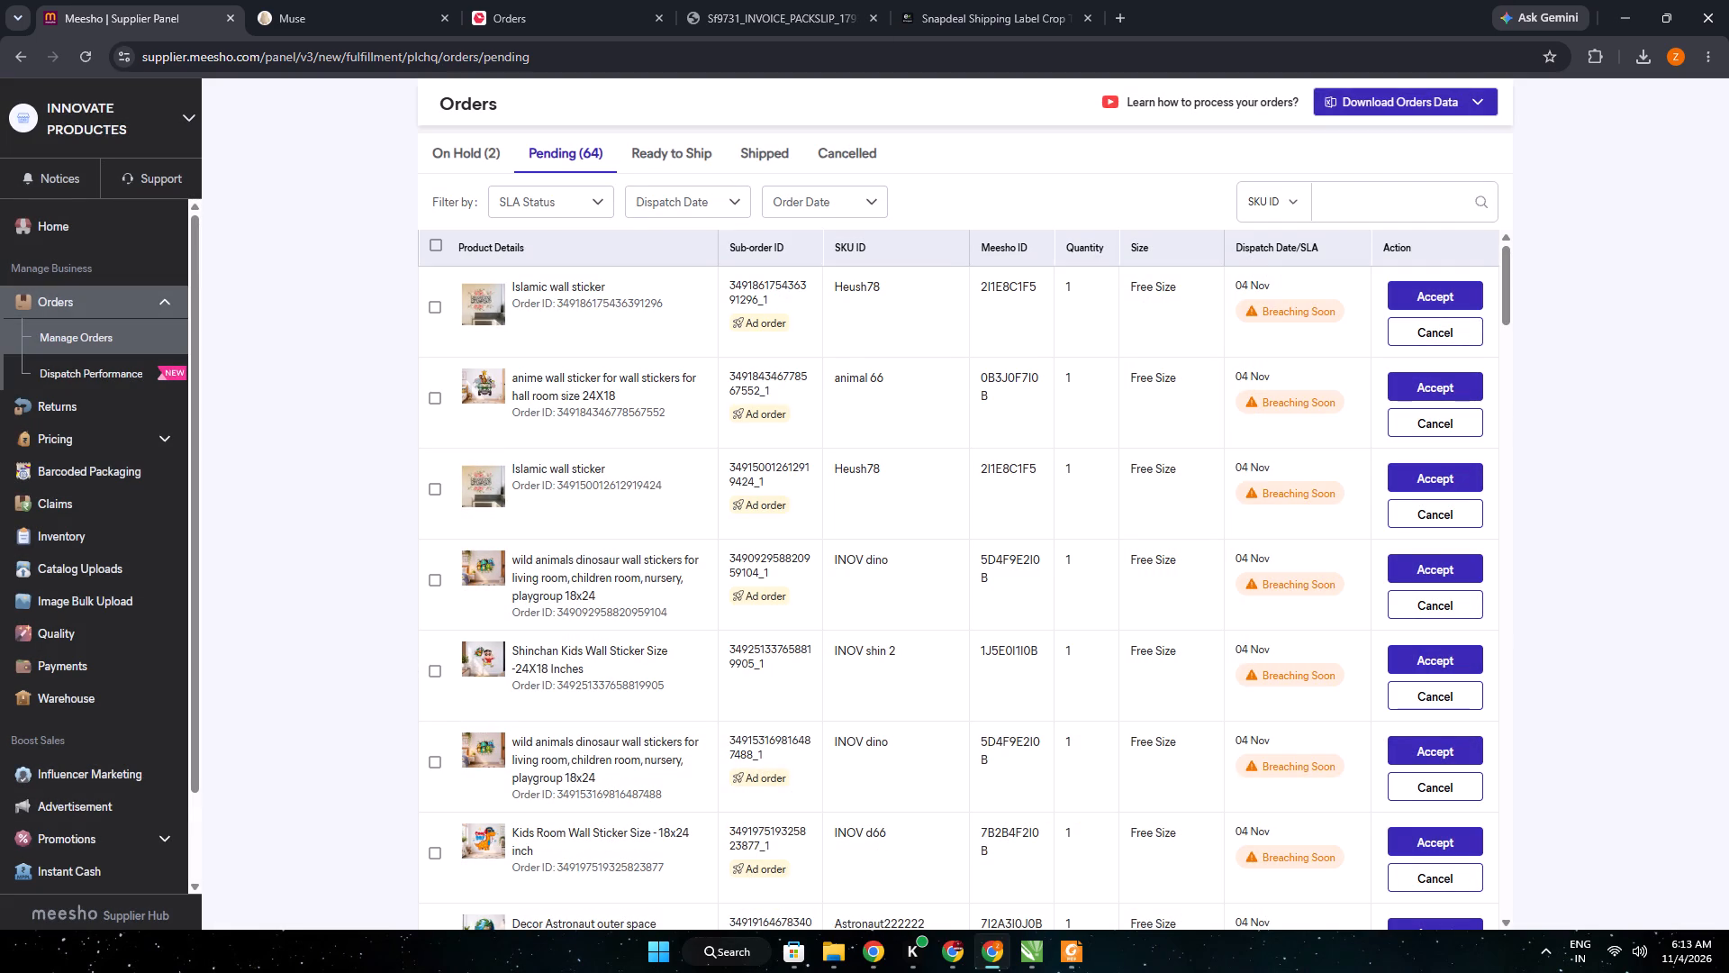
Copy the SKU animal 66, search the pending orders for it, look through the matching orders, and clear the search.
{"action": "triple_click", "coordinate": [861, 381]}
{"action": "key", "text": "ctrl+c"}
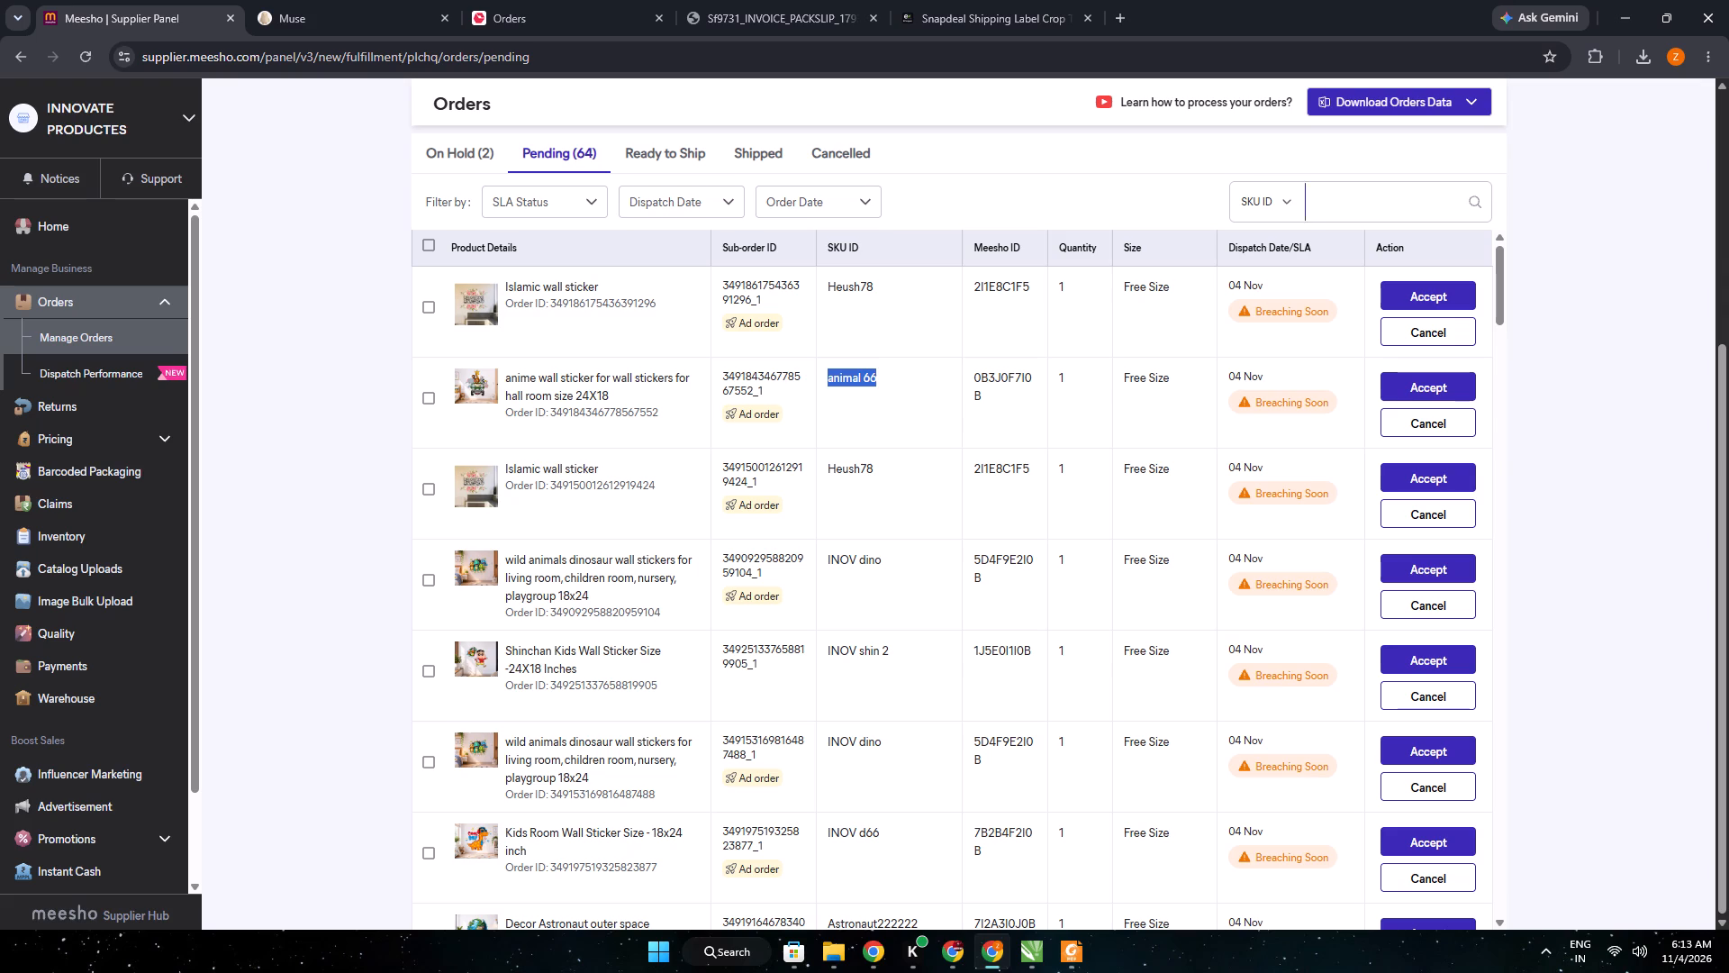
{"action": "left_click", "coordinate": [1404, 181], "text": "ctrl"}
{"action": "left_click", "coordinate": [1404, 193], "text": "ctrl"}
{"action": "key", "text": "ctrl+v"}
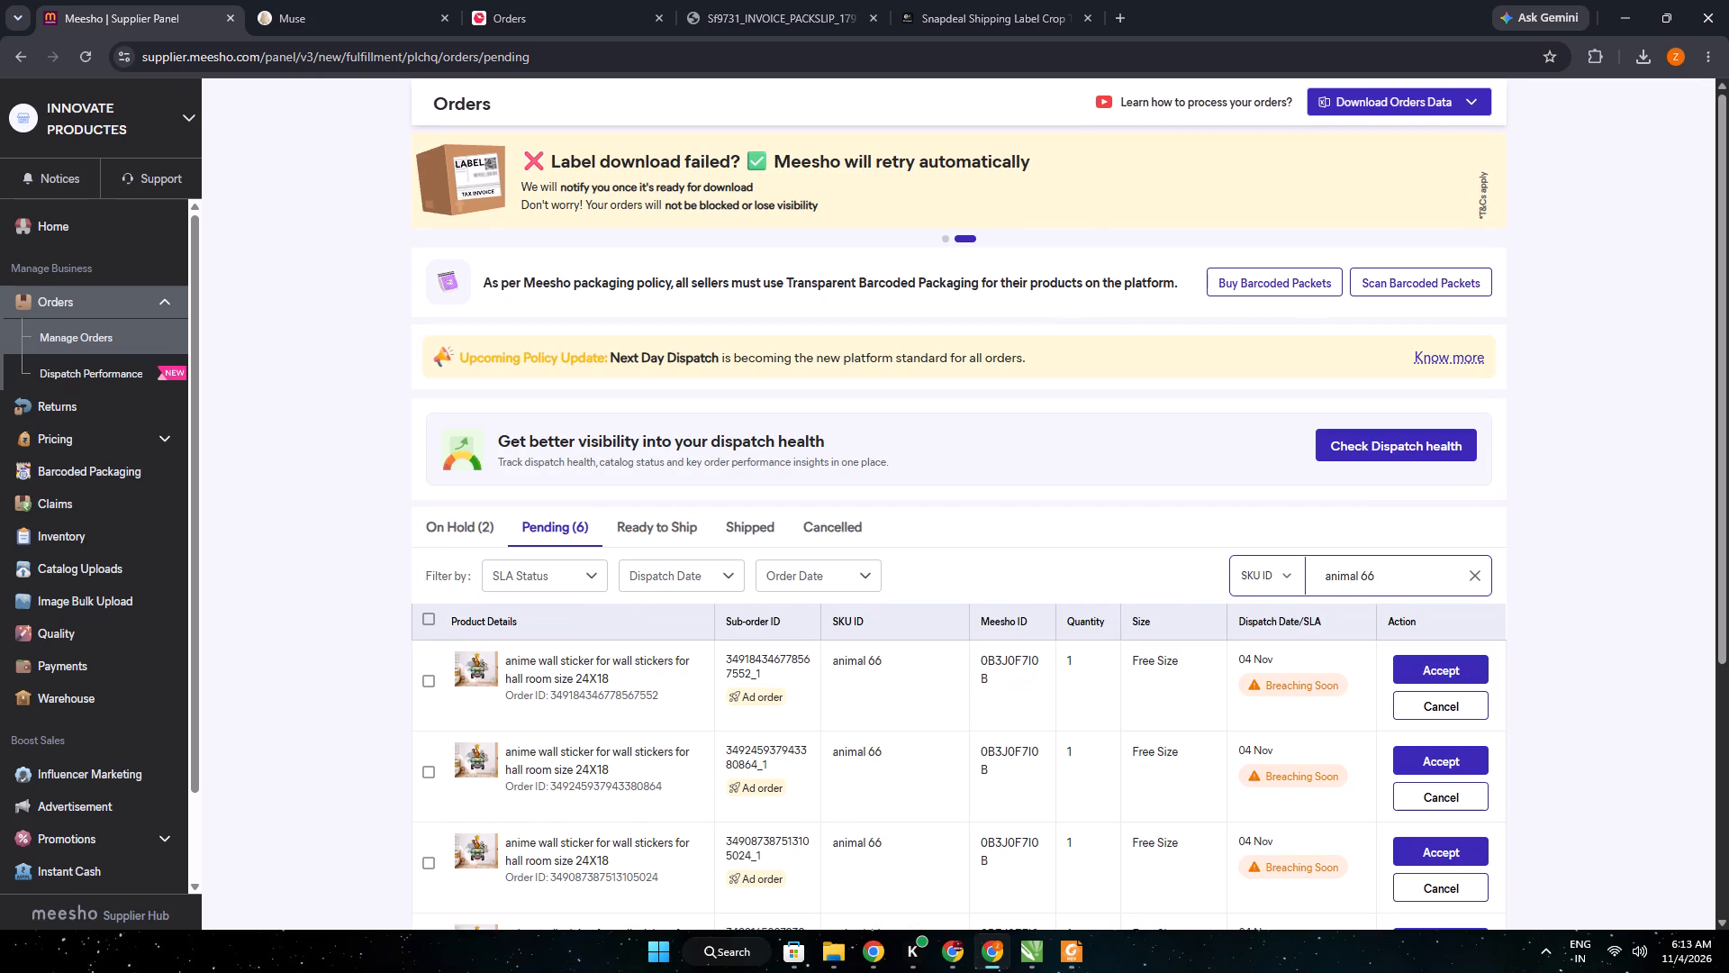
{"action": "scroll", "coordinate": [870, 814], "scroll_direction": "down", "scroll_amount": 2}
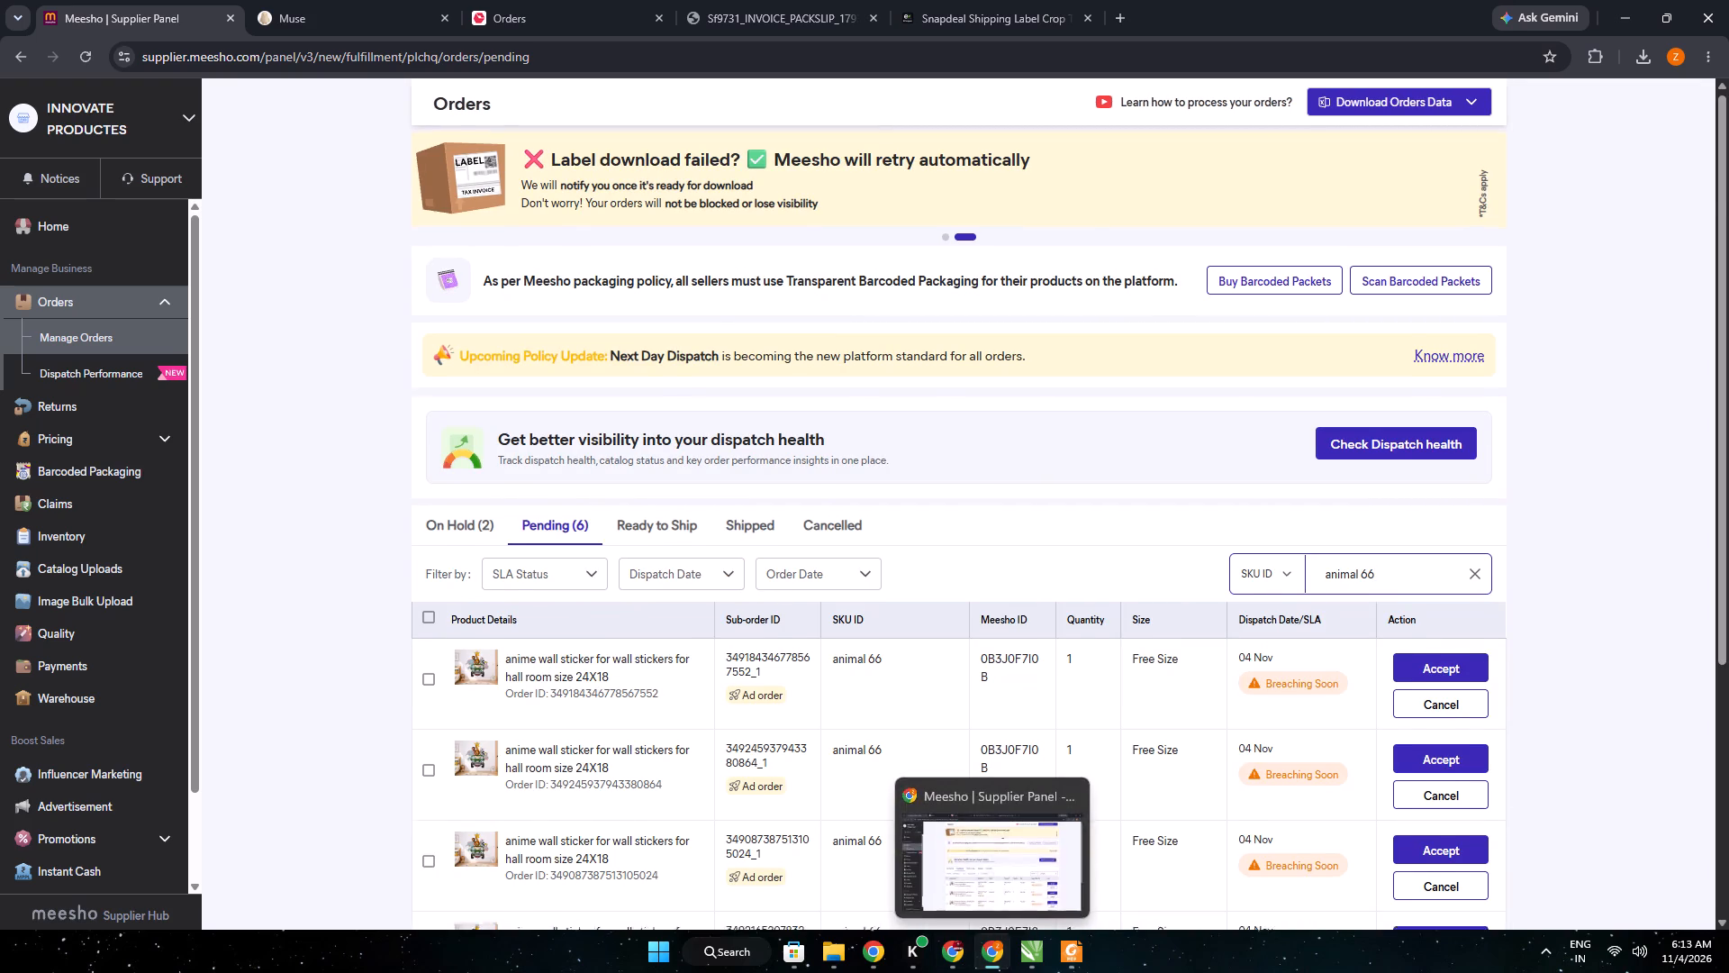
{"action": "scroll", "coordinate": [870, 814], "scroll_direction": "down", "scroll_amount": 2}
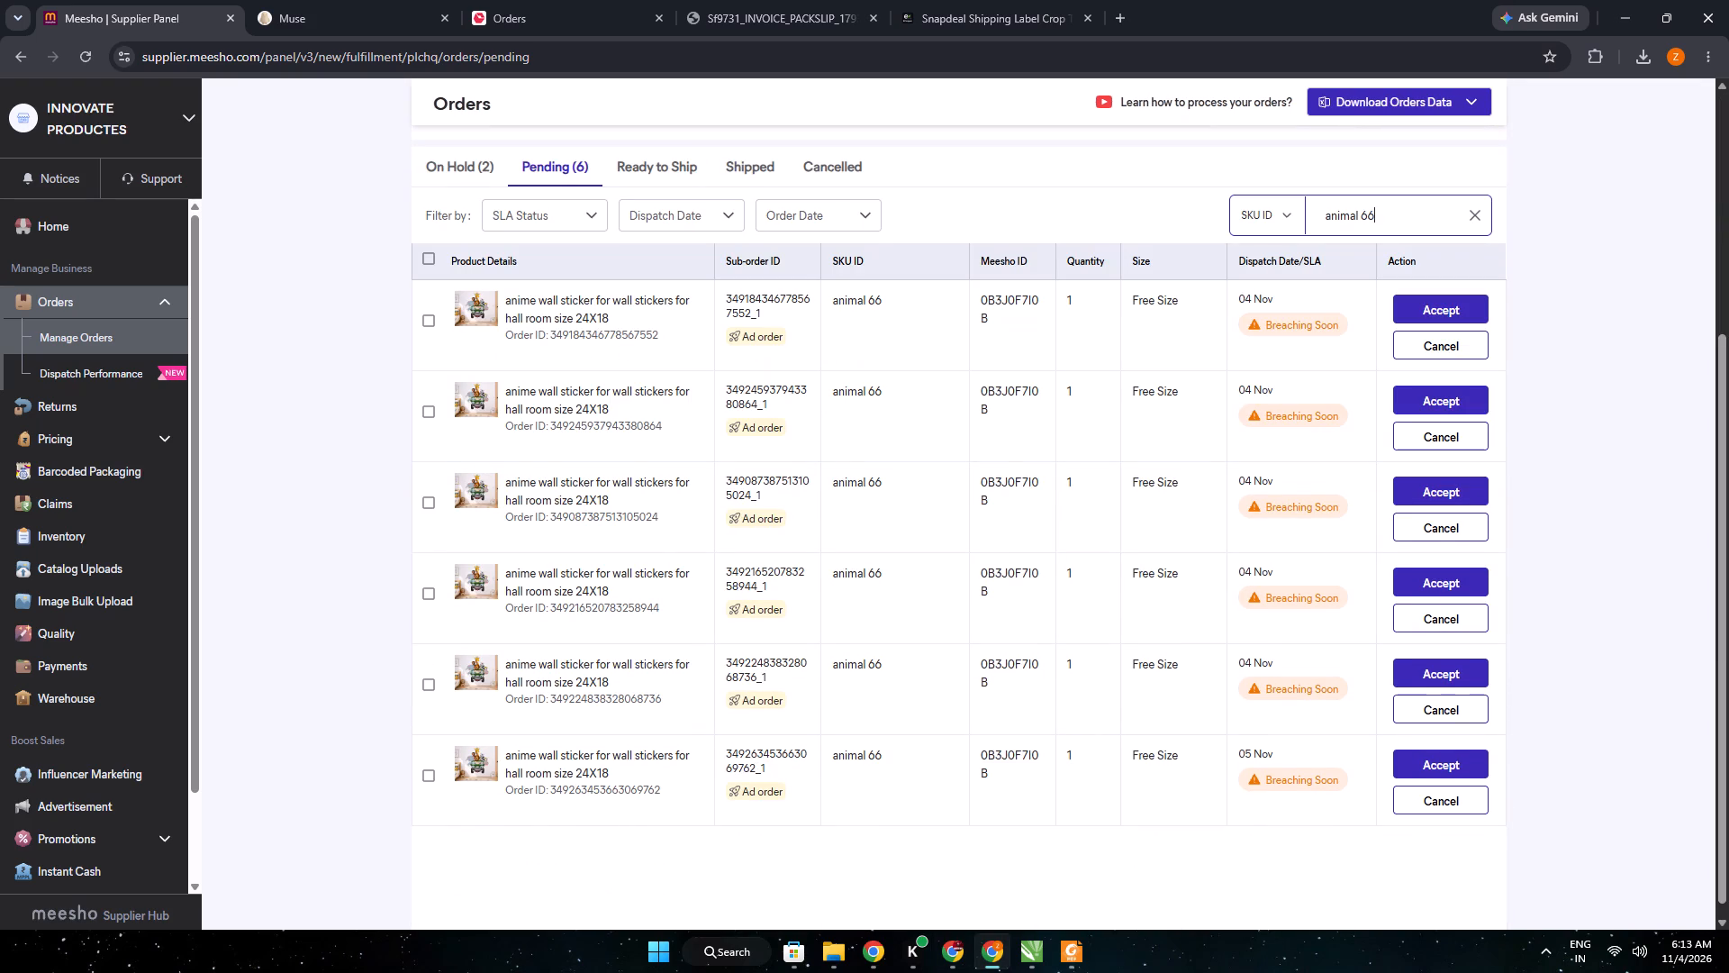
{"action": "left_click", "coordinate": [1473, 214]}
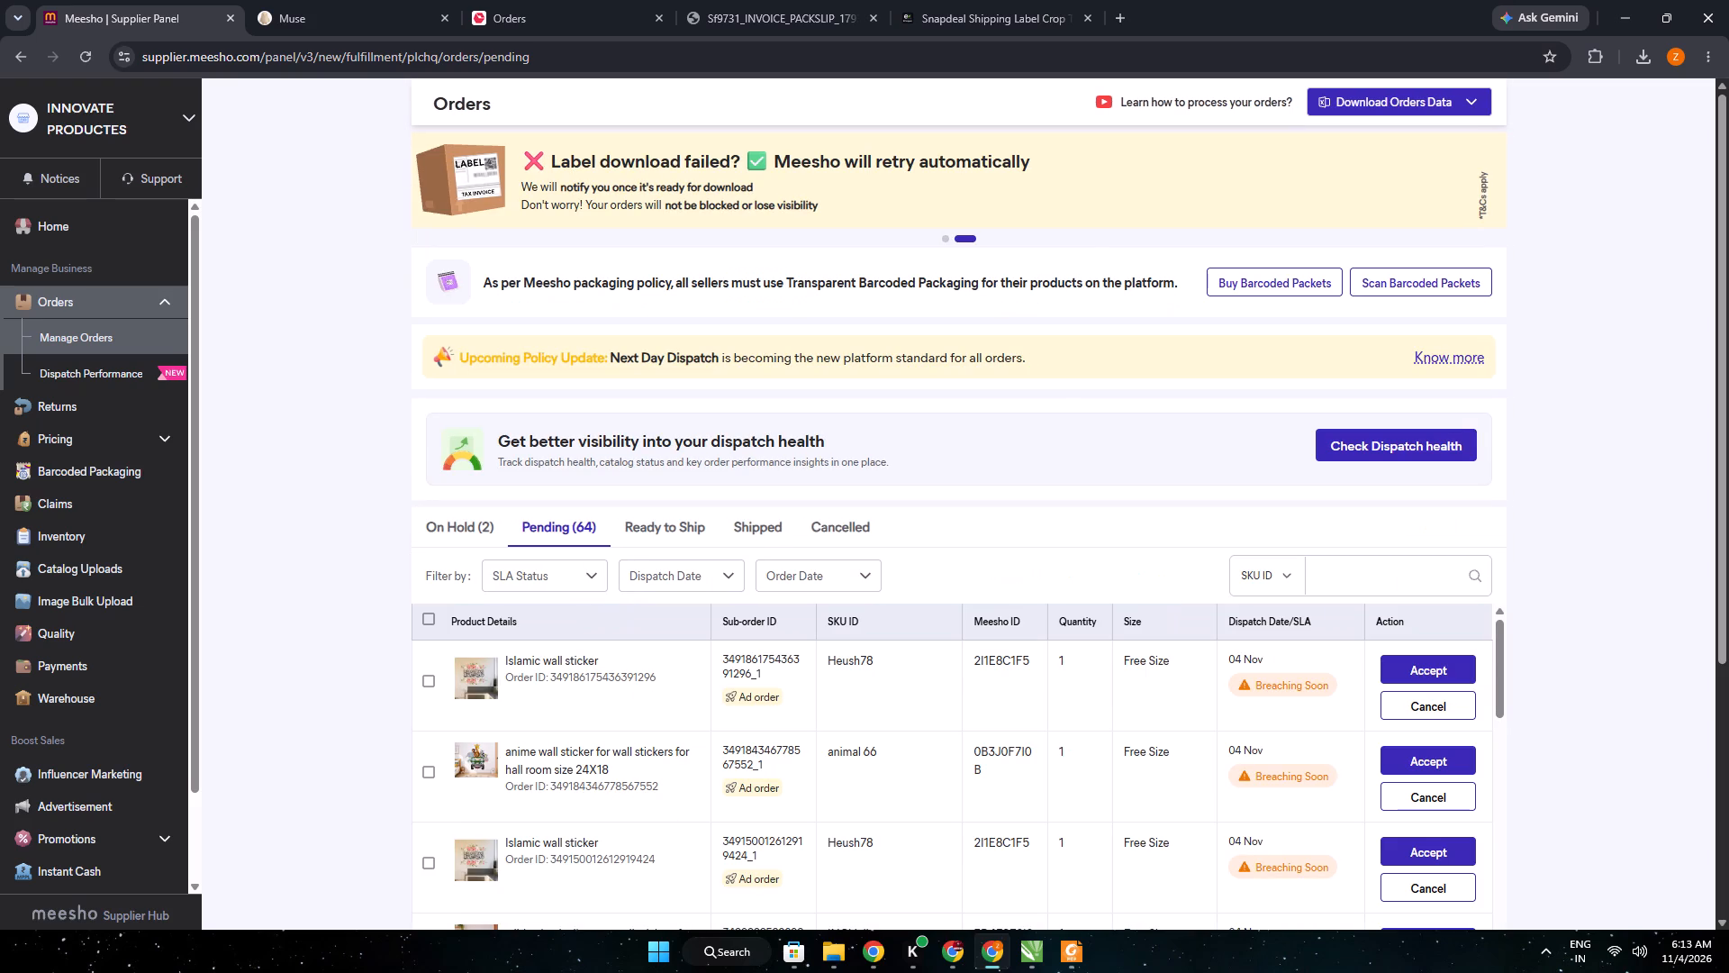
{"action": "scroll", "coordinate": [566, 646], "scroll_direction": "down", "scroll_amount": 4}
{"action": "scroll", "coordinate": [485, 726], "scroll_direction": "up", "scroll_amount": 4}
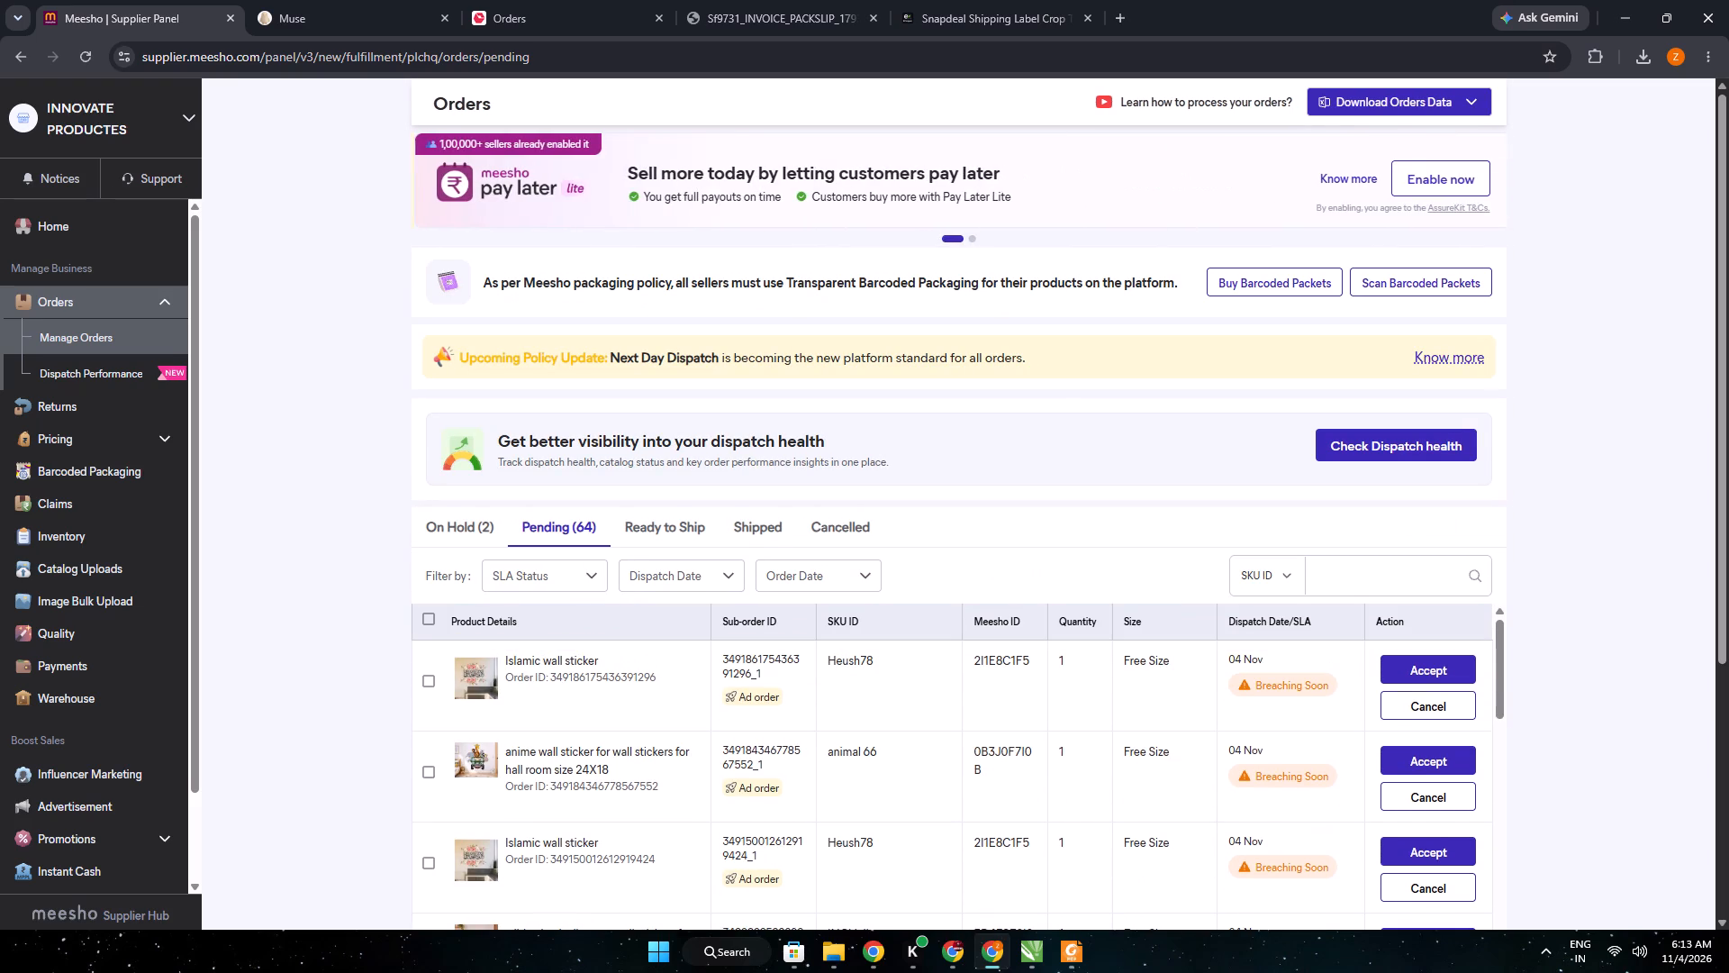
Switch to CorelDRAW, check the sticker layout, and save the drawing as 4 nov (2).cdr in Downloads.
{"action": "left_click", "coordinate": [1019, 963]}
{"action": "scroll", "coordinate": [1092, 623], "scroll_direction": "up", "scroll_amount": 1}
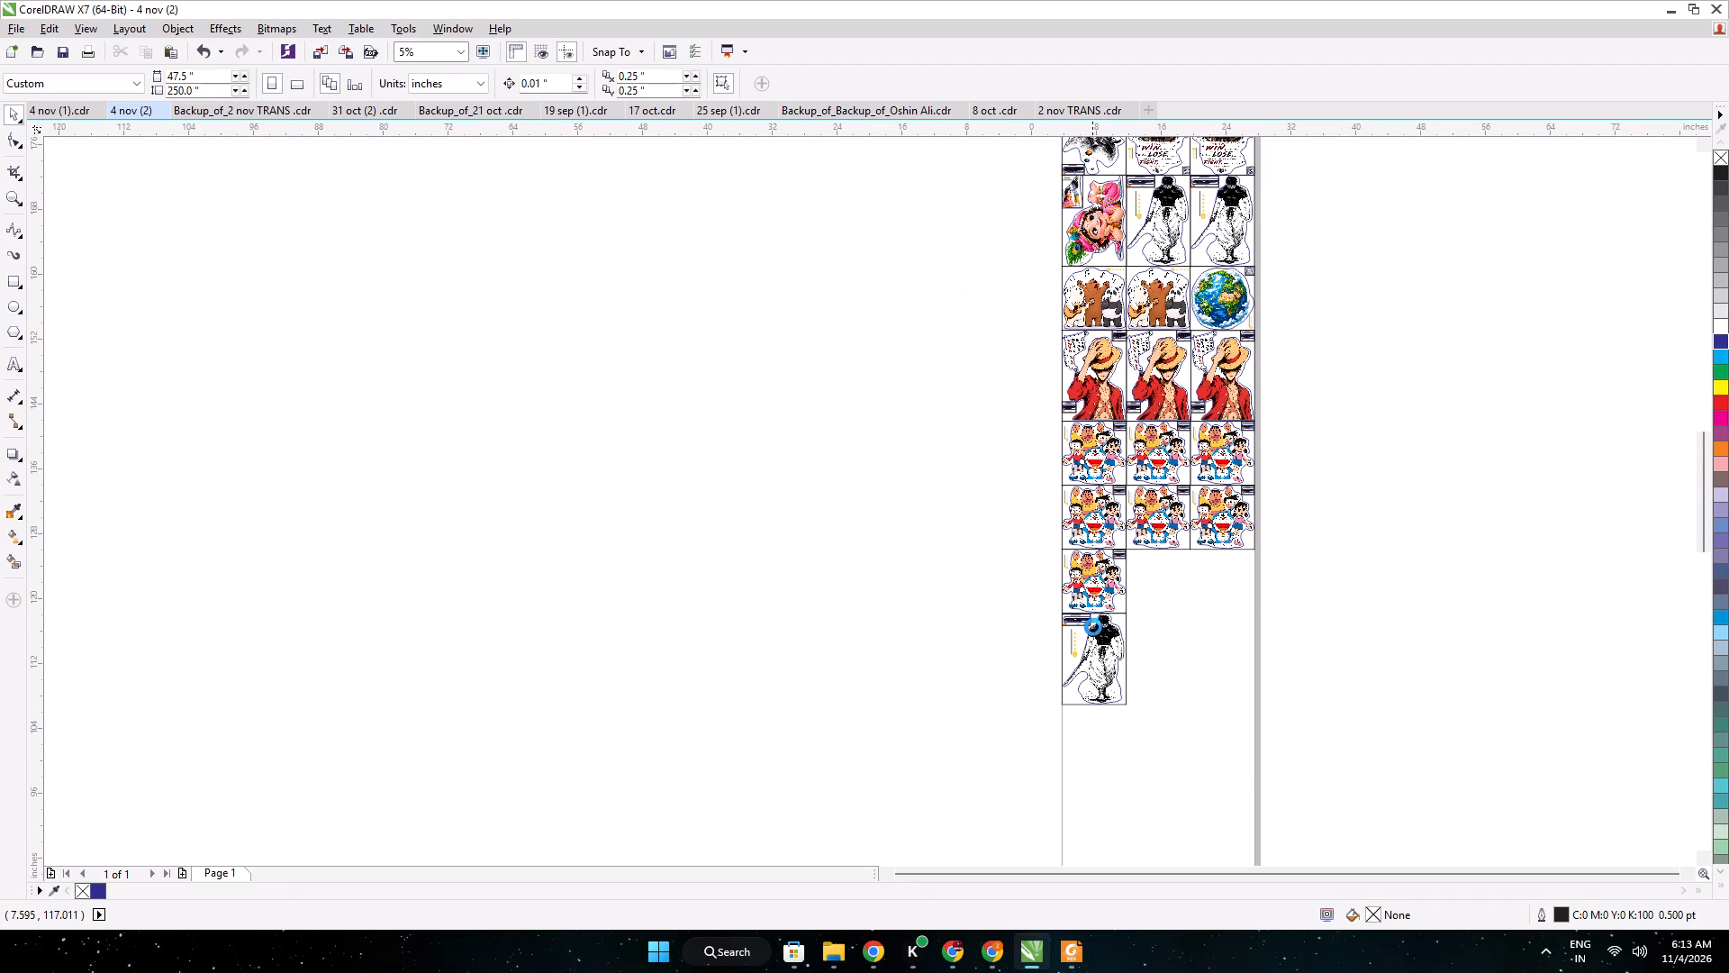
{"action": "scroll", "coordinate": [1262, 546], "scroll_direction": "down", "scroll_amount": 1}
{"action": "middle_click_drag", "start_coordinate": [1271, 539], "coordinate": [1154, 719]}
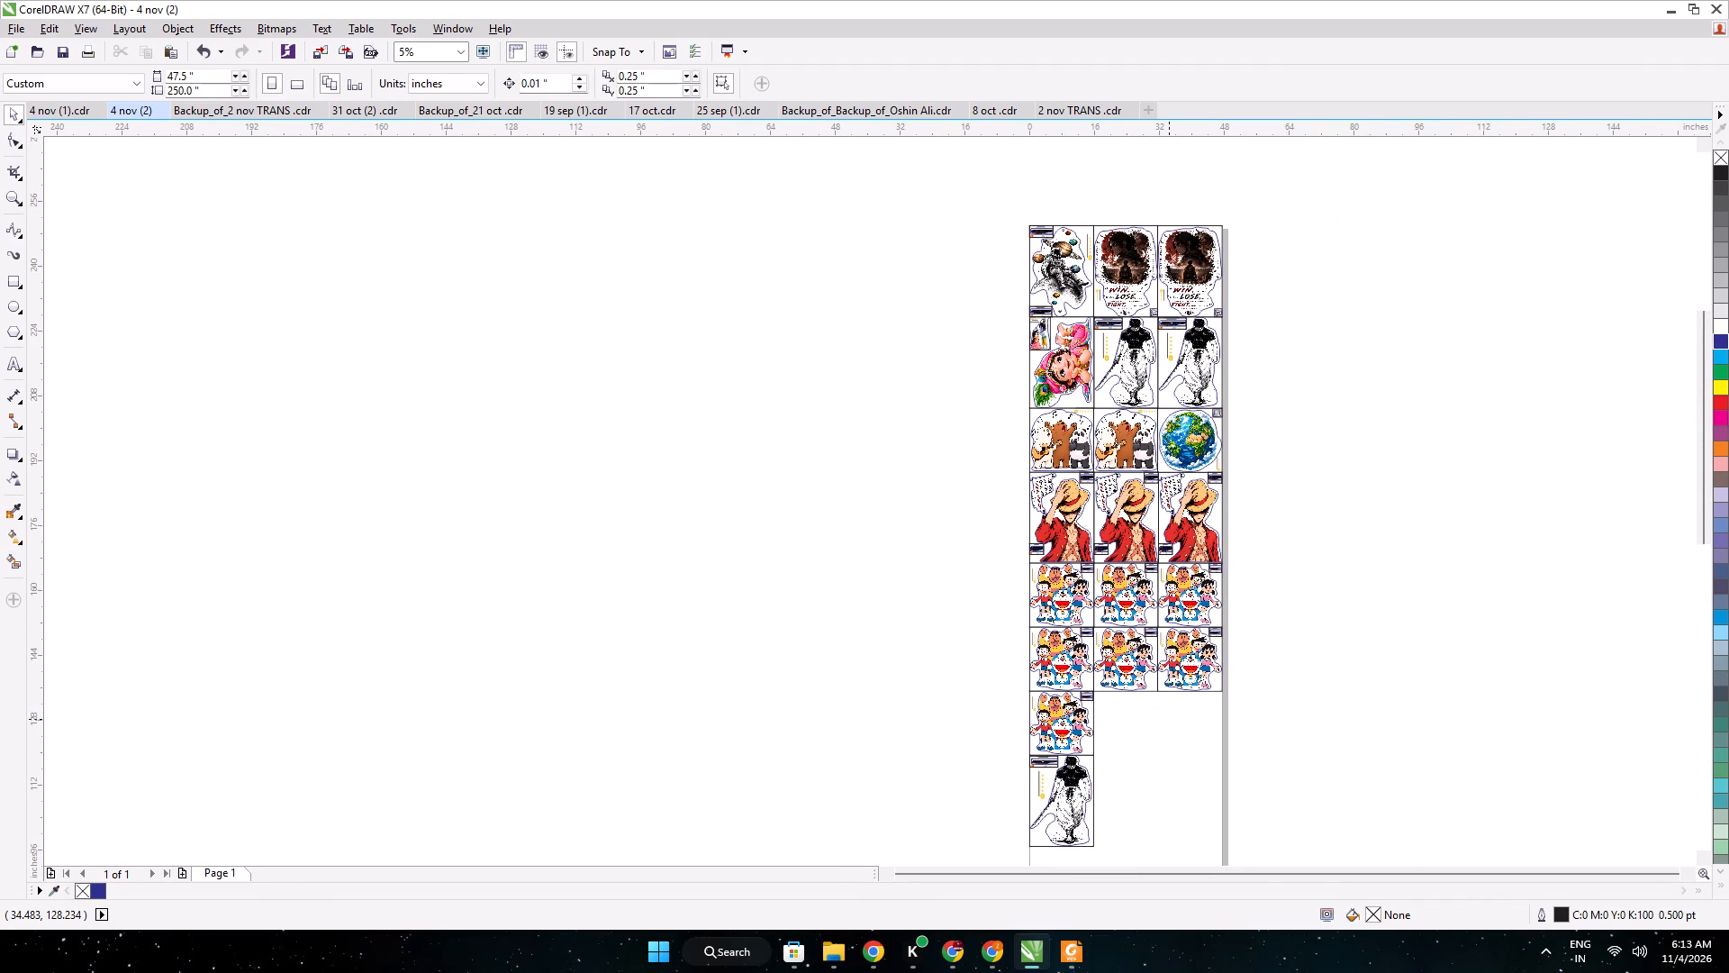
{"action": "key", "text": "ctrl+s"}
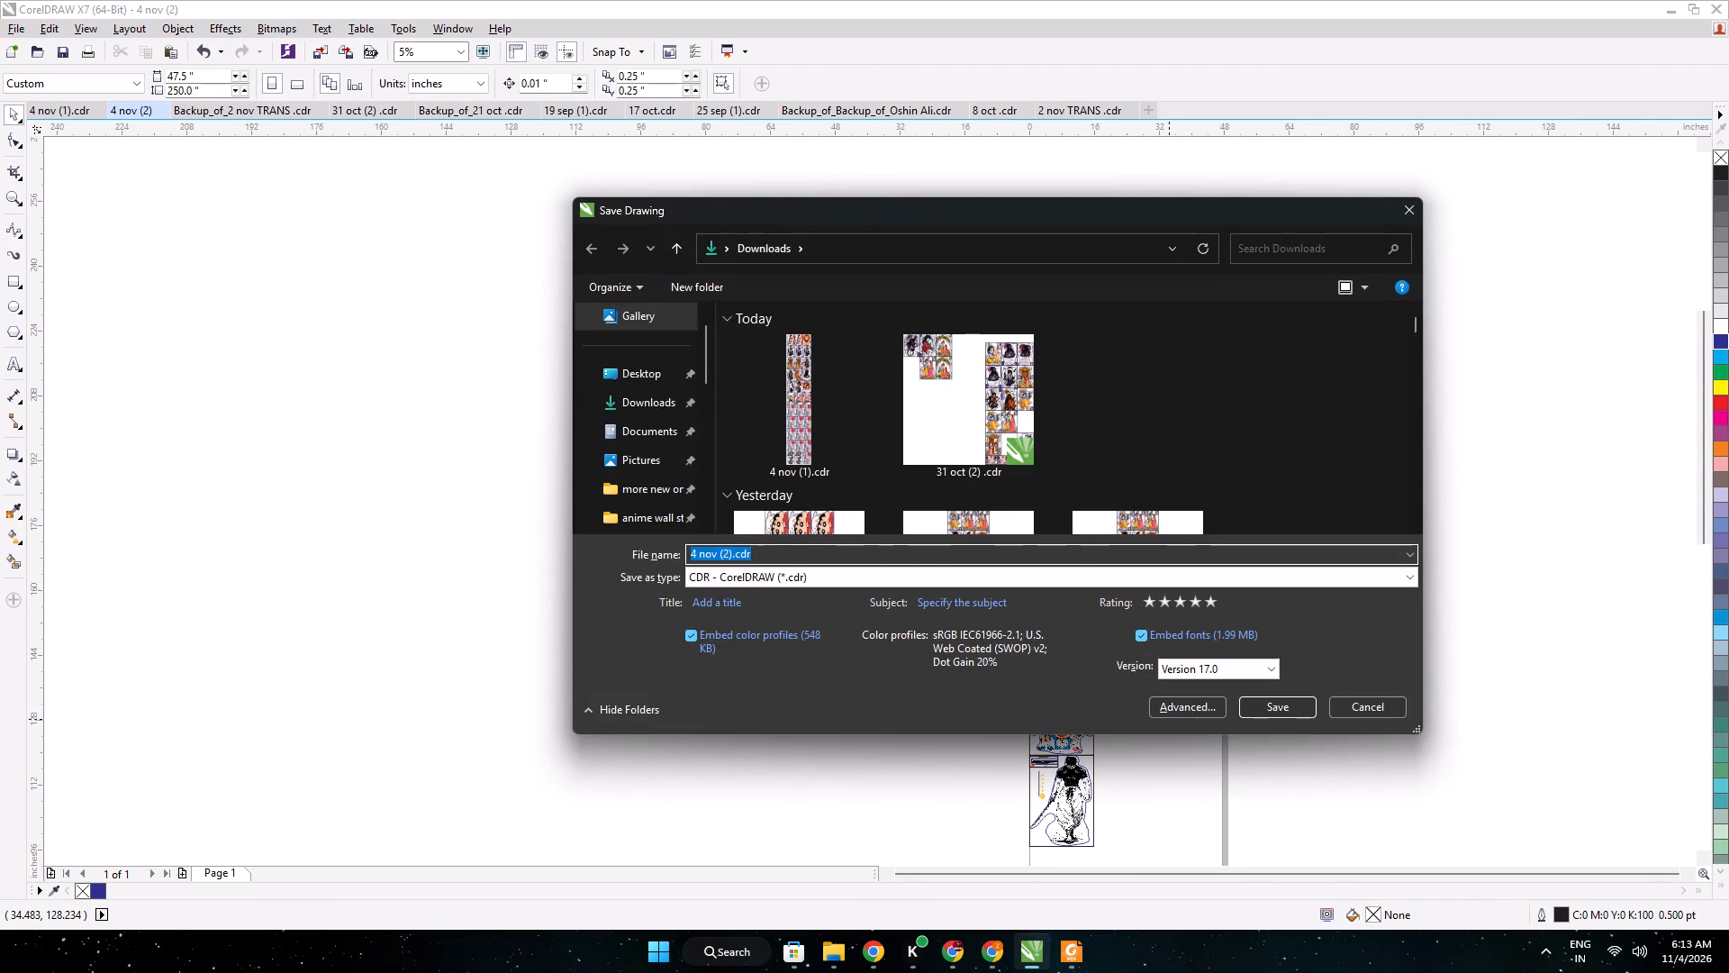
{"action": "left_click", "coordinate": [1276, 713]}
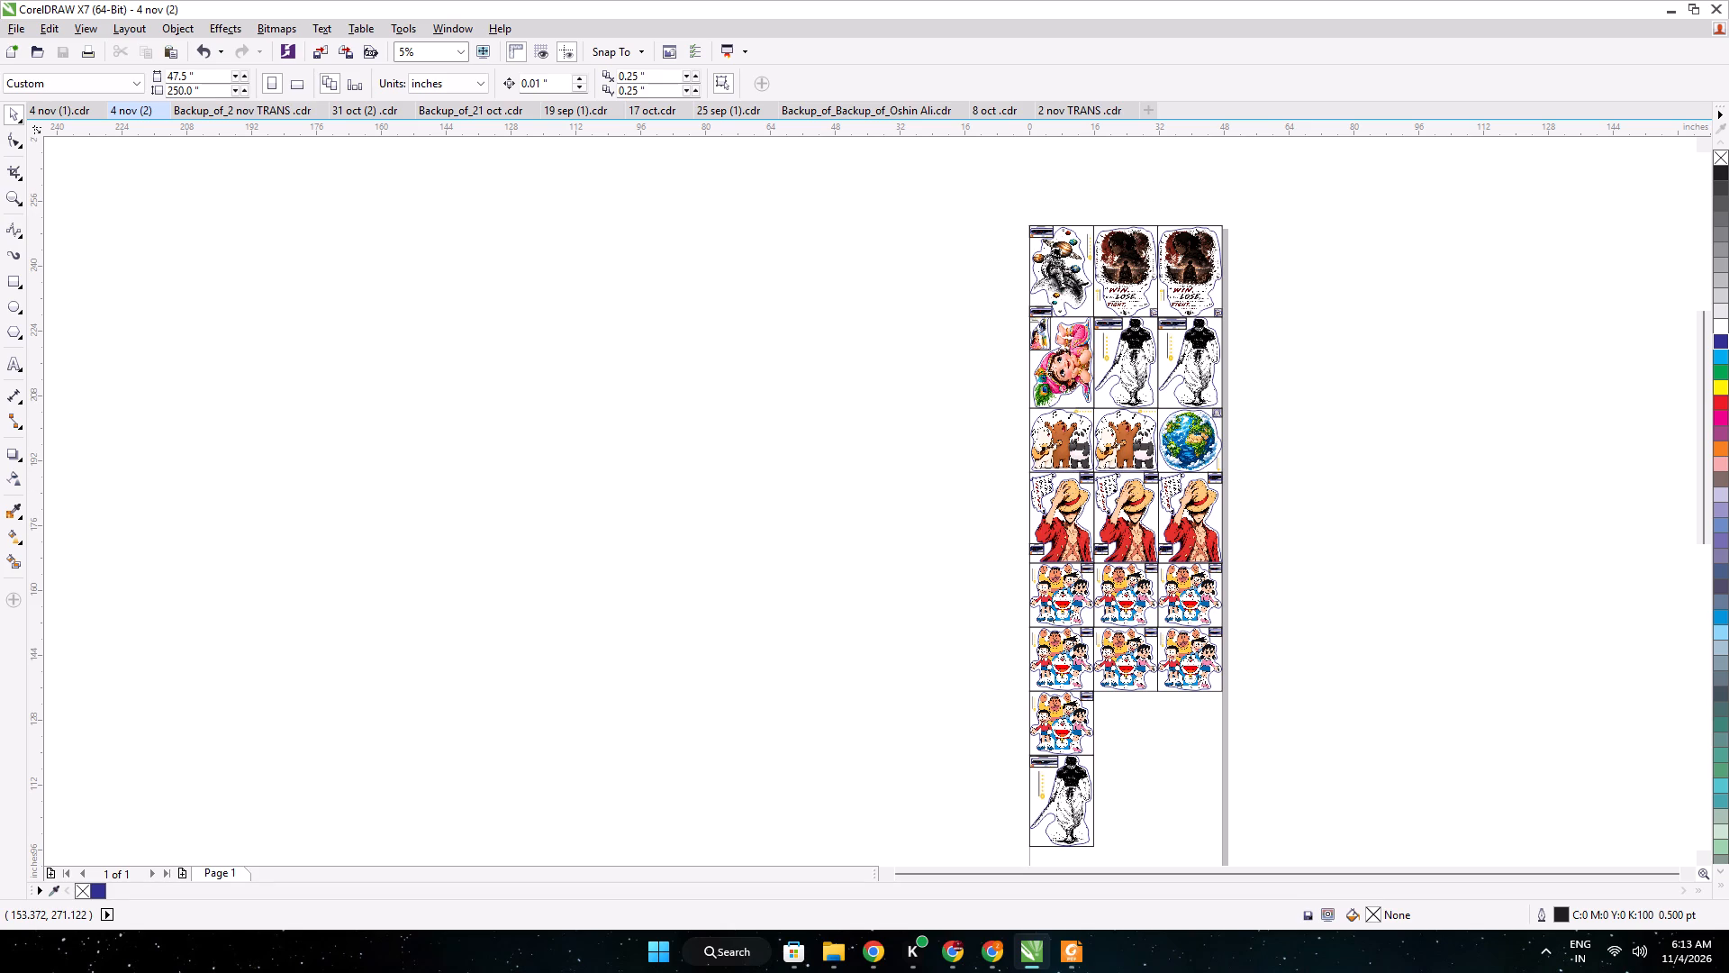
Close CorelDRAW.
{"action": "left_click", "coordinate": [1724, 6]}
{"action": "left_click", "coordinate": [1724, 14]}
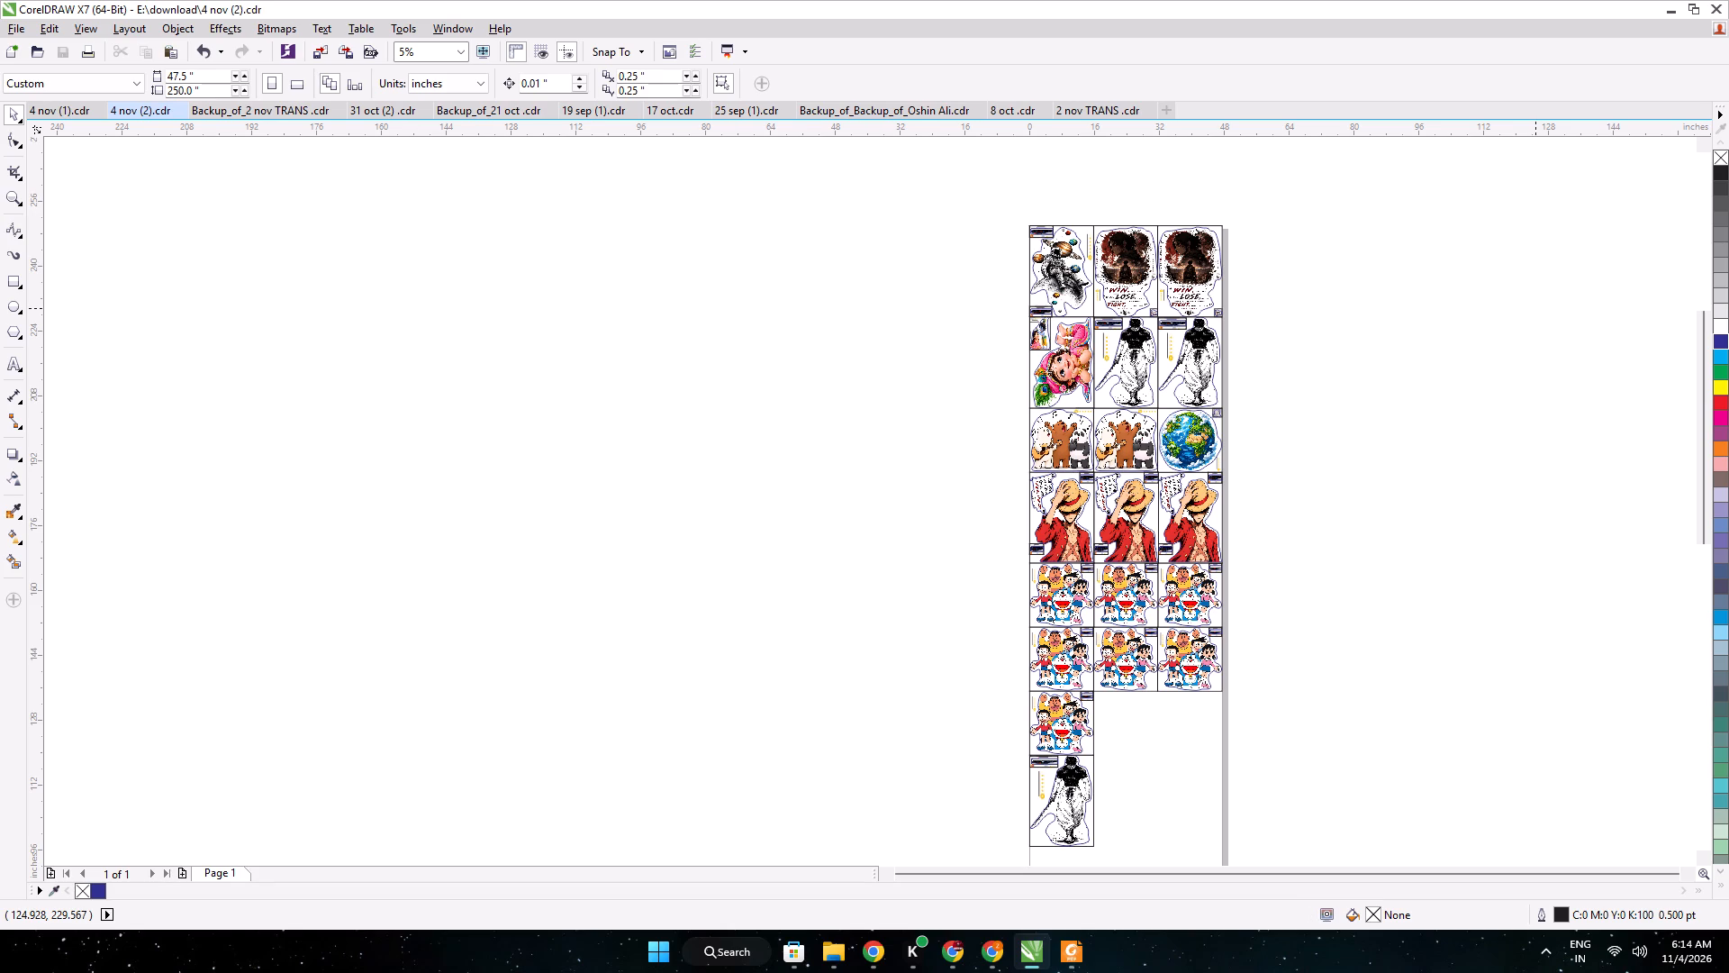
{"action": "left_click", "coordinate": [1716, 9]}
{"action": "triple_click", "coordinate": [1716, 9]}
{"action": "double_click", "coordinate": [1716, 9]}
{"action": "right_click", "coordinate": [1193, 940]}
{"action": "left_click", "coordinate": [1227, 895]}
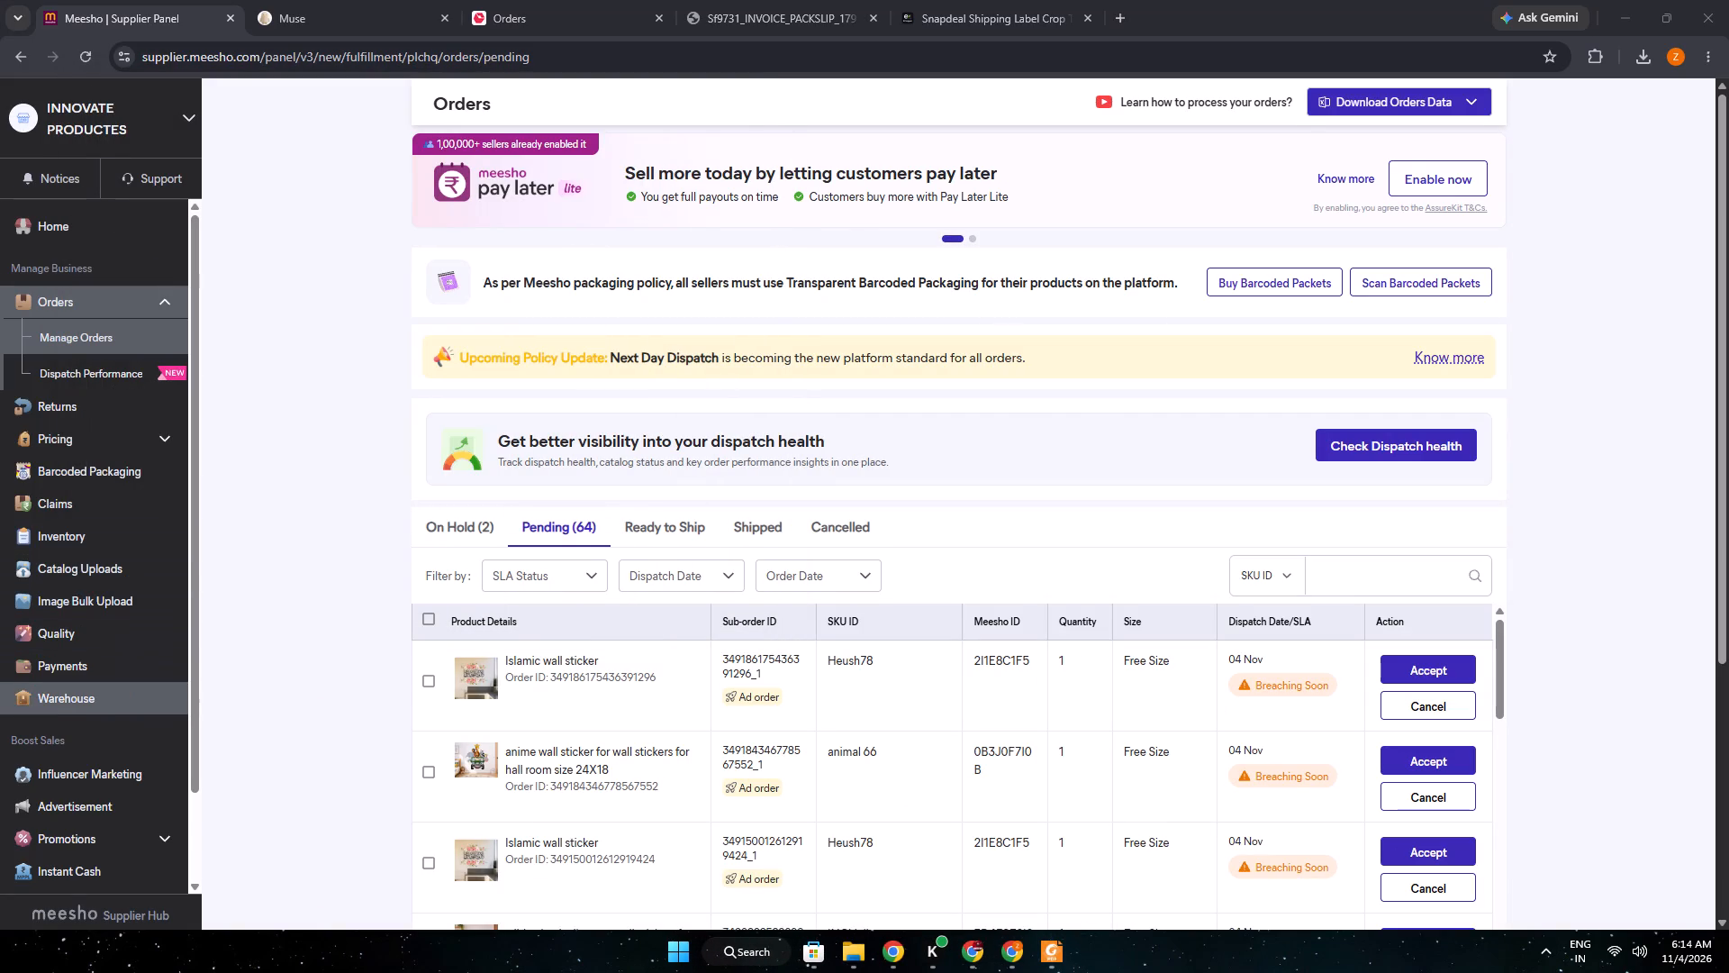
Open the payments overview of the INNOVATE PRODUCTES Meesho account.
{"action": "left_click", "coordinate": [111, 662]}
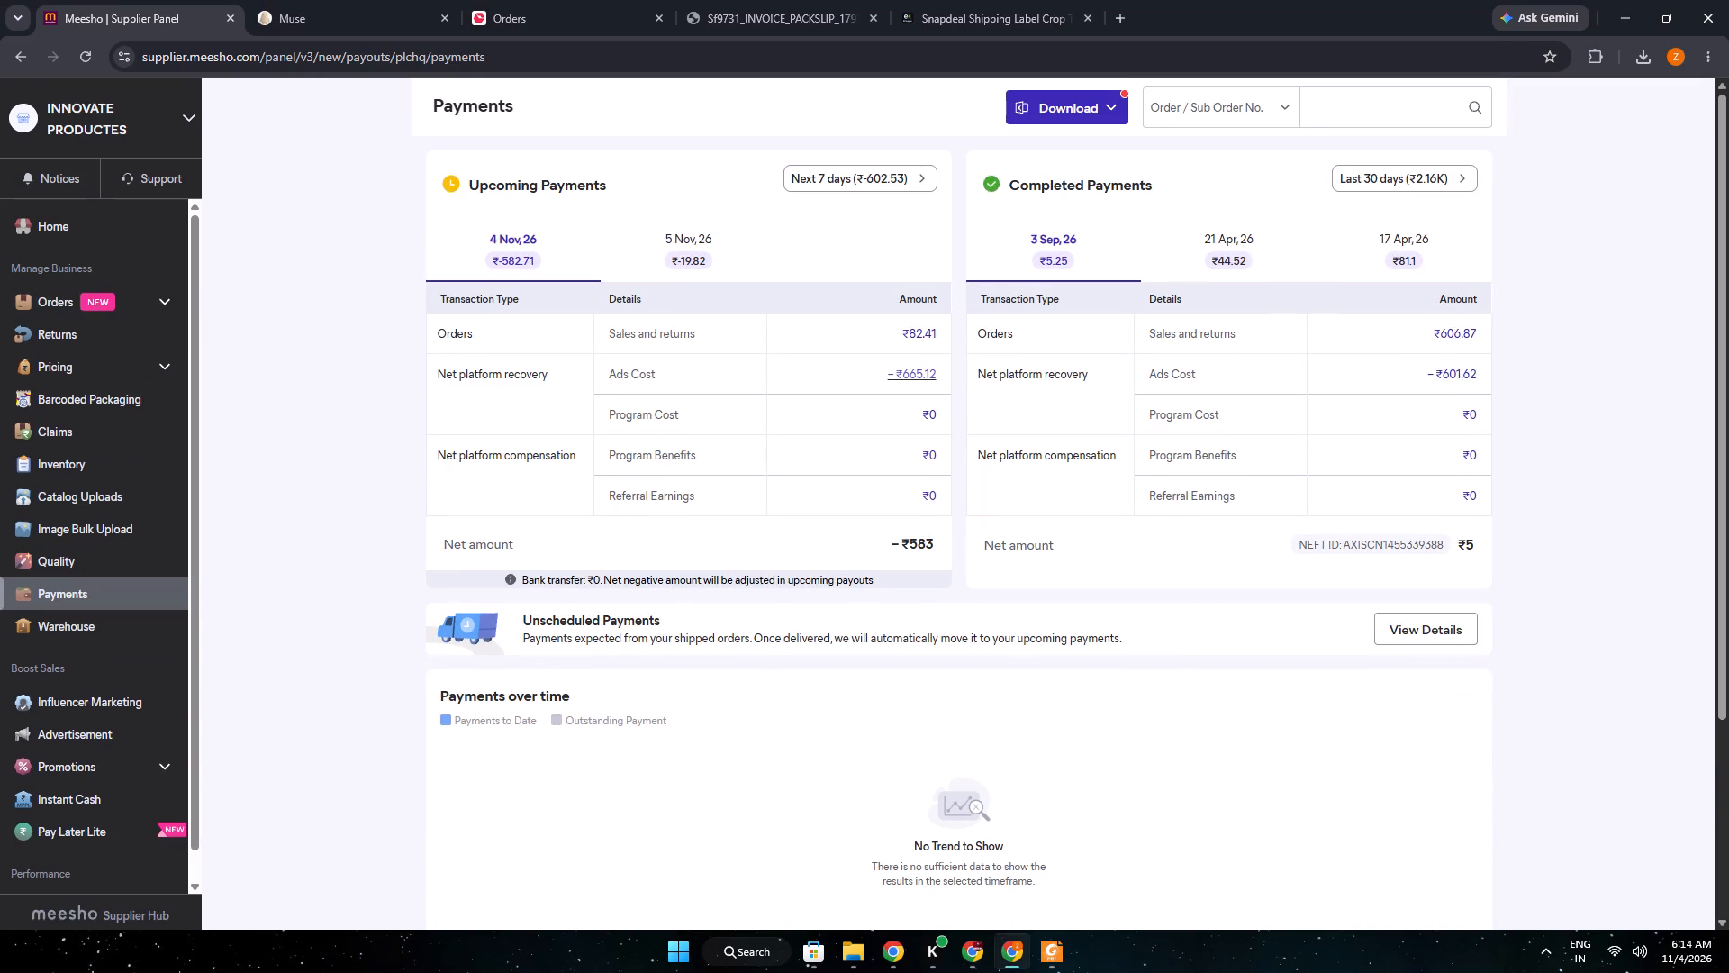
Examine the 4 Nov 2026 upcoming payment's order breakdown for the Kakashi wall SKU, and return to the payments overview.
{"action": "left_click", "coordinate": [902, 336]}
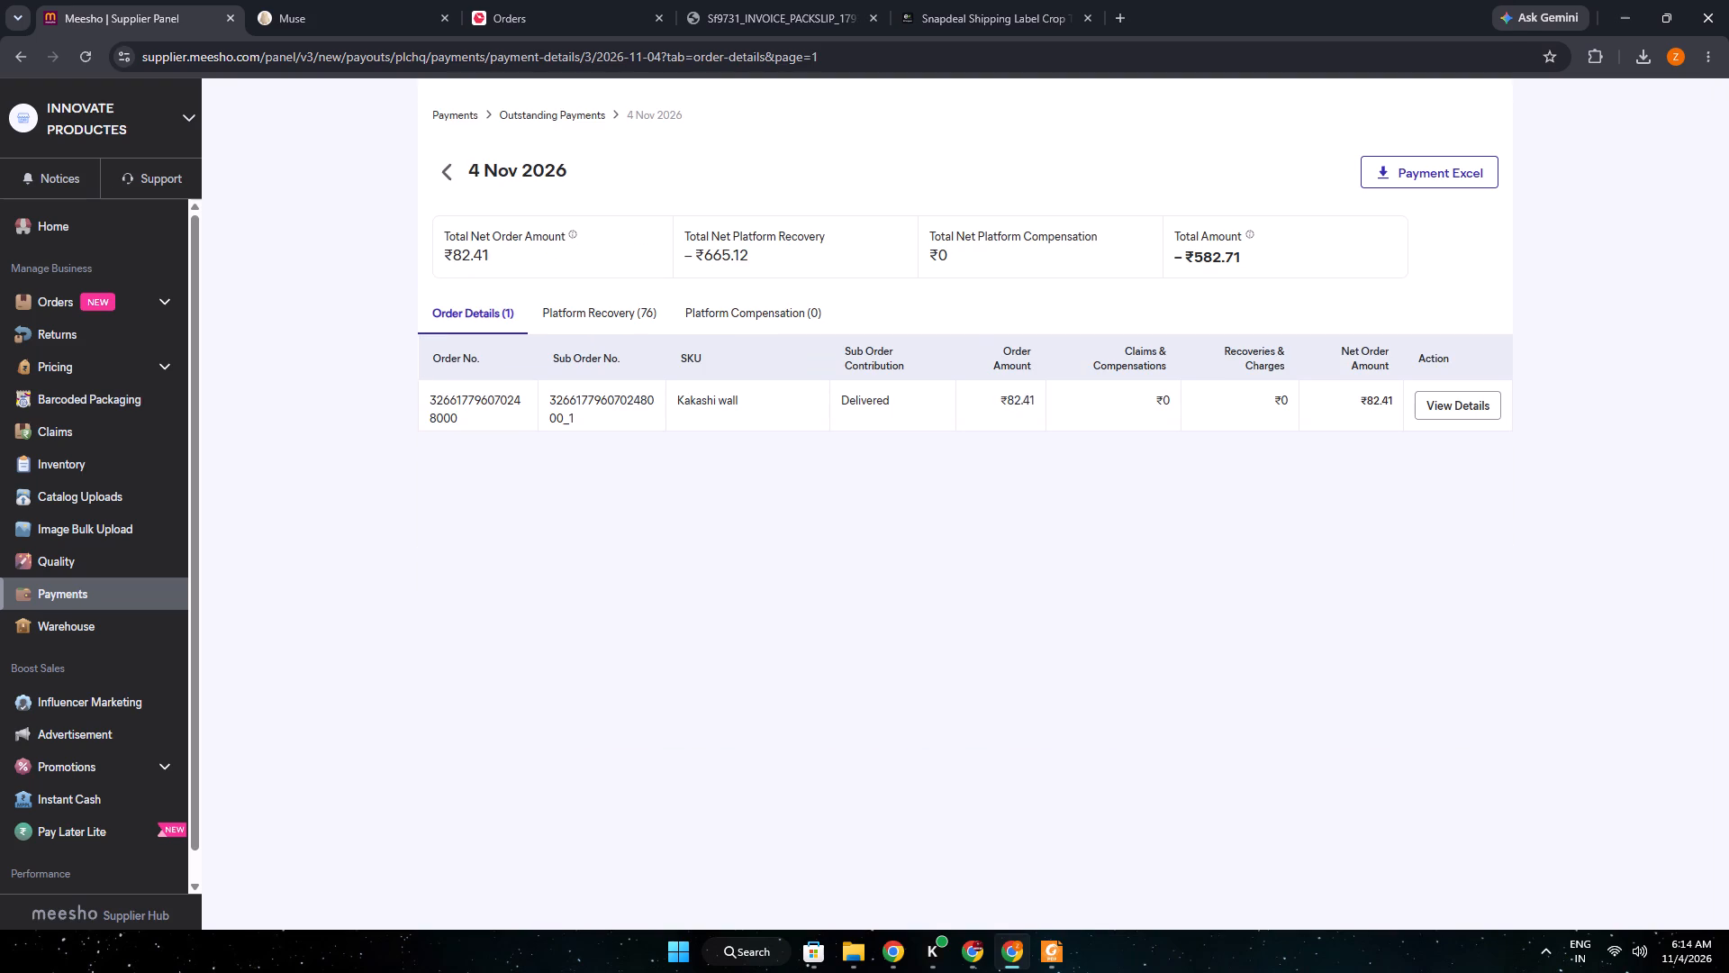
{"action": "left_click", "coordinate": [1444, 396]}
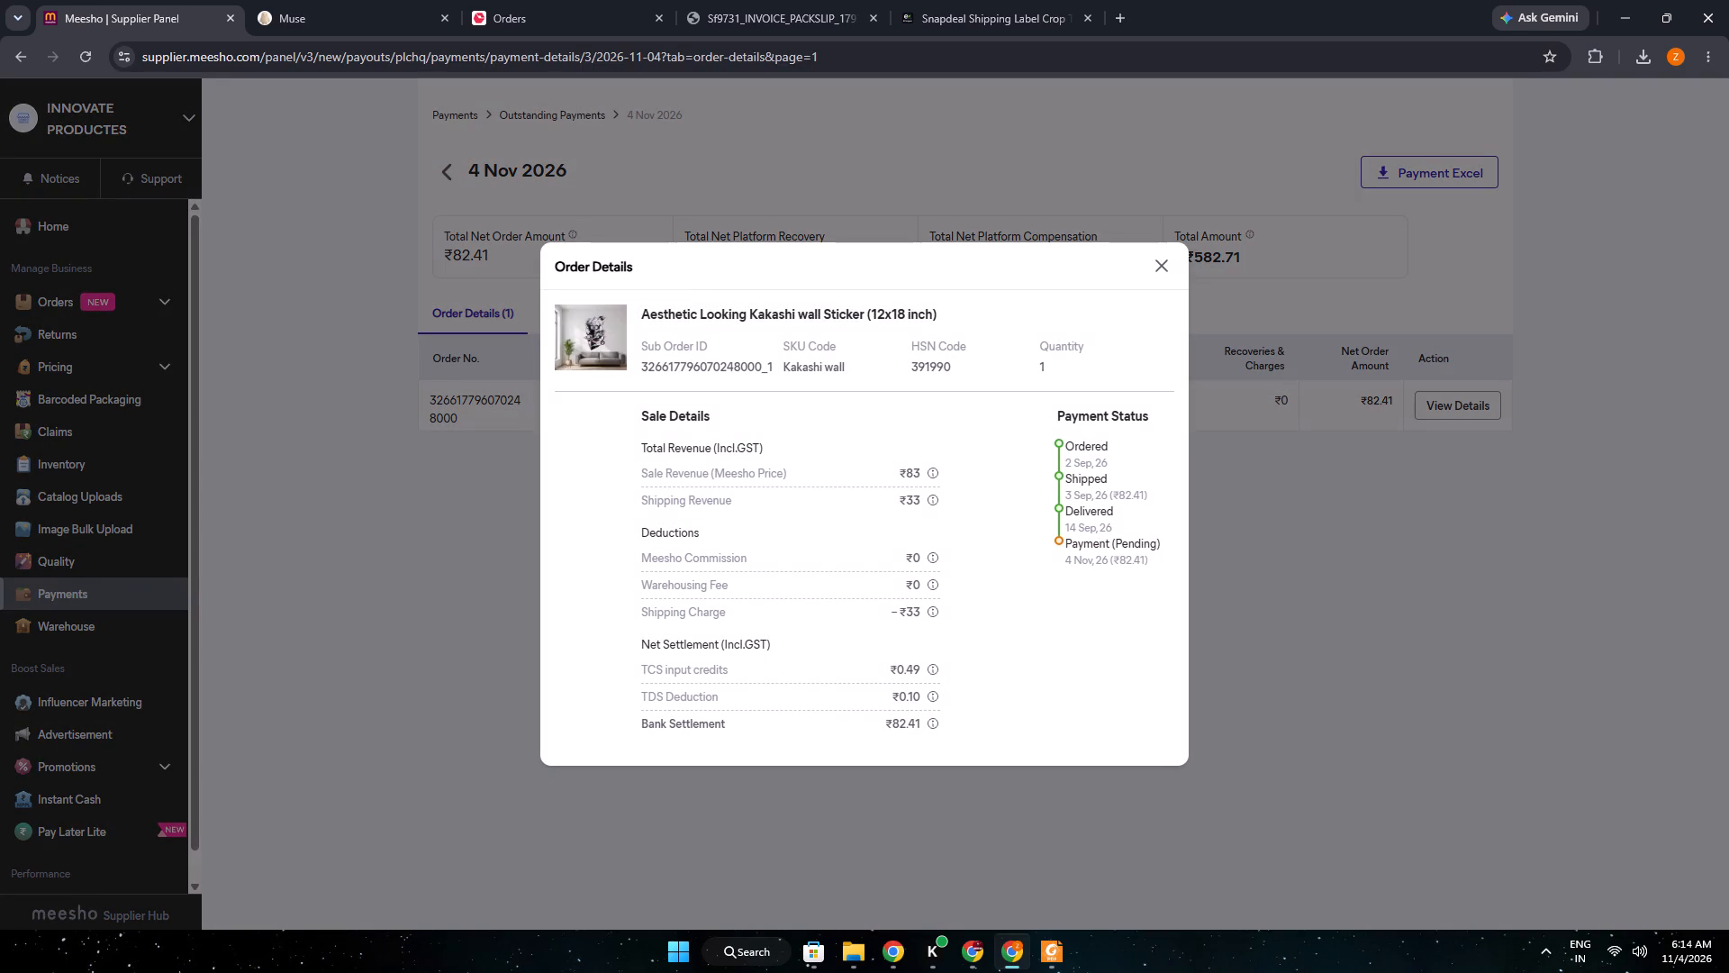
{"action": "left_click", "coordinate": [1165, 267]}
{"action": "left_click", "coordinate": [452, 176]}
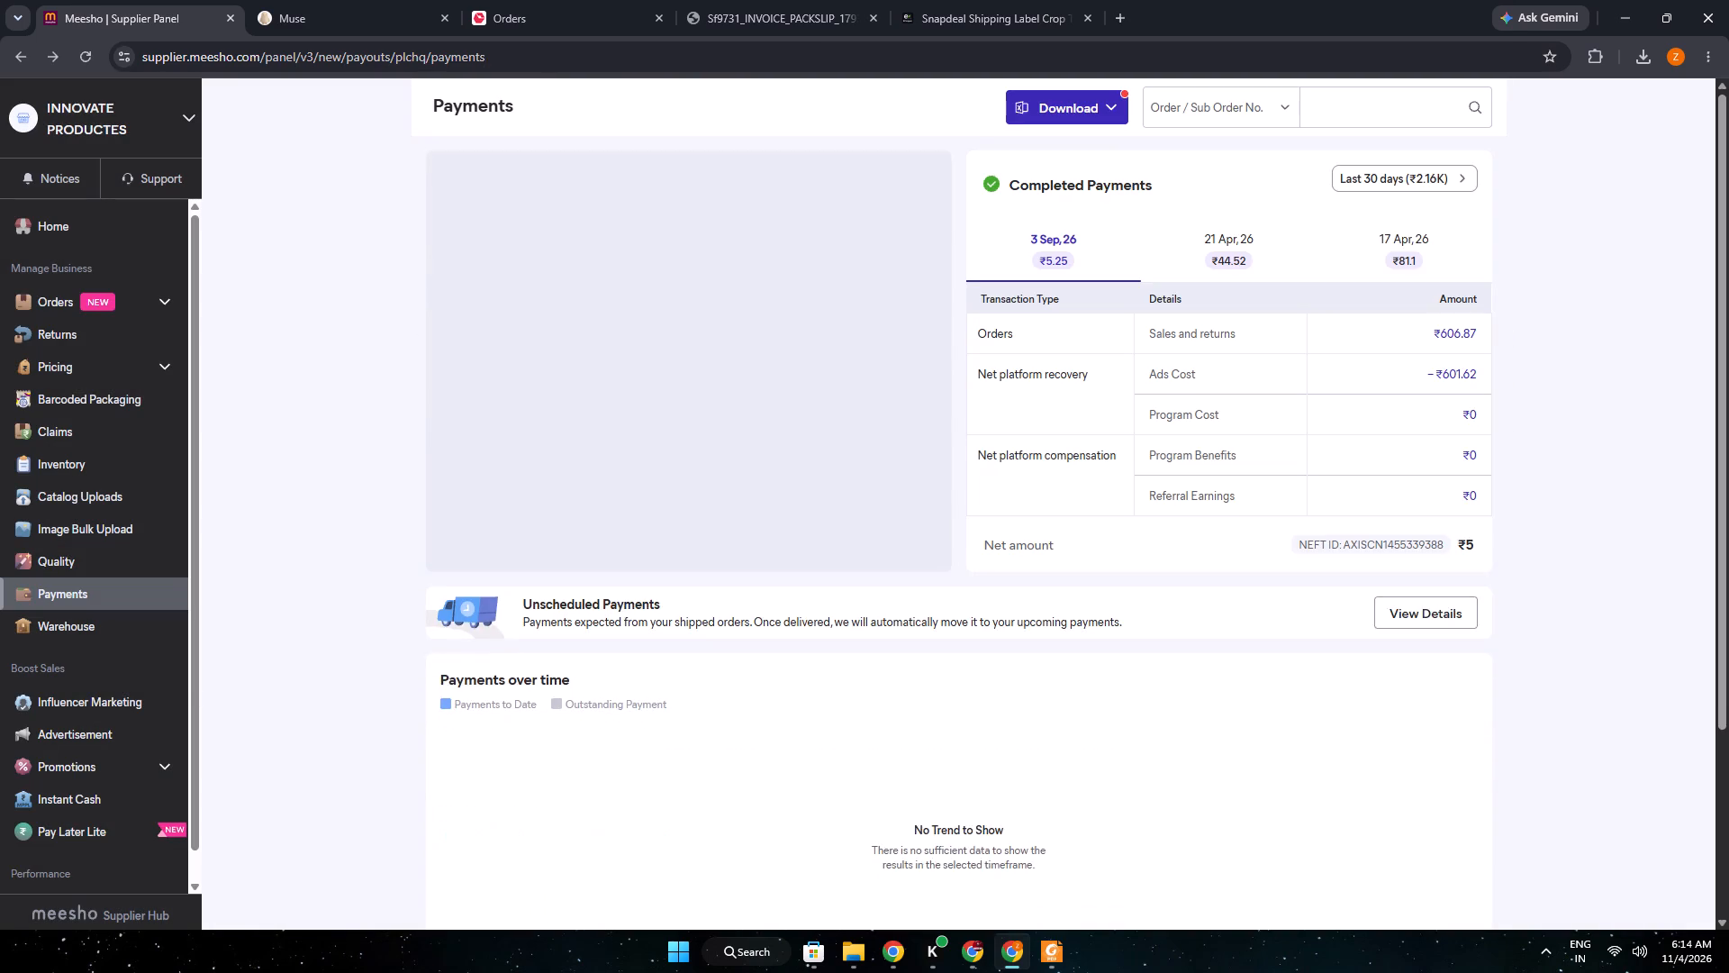
Review the next 7 days' payments, examine the Ads Cost recoveries by campaign for 5 Nov 2026, and return to the payments overview.
{"action": "left_click", "coordinate": [913, 188]}
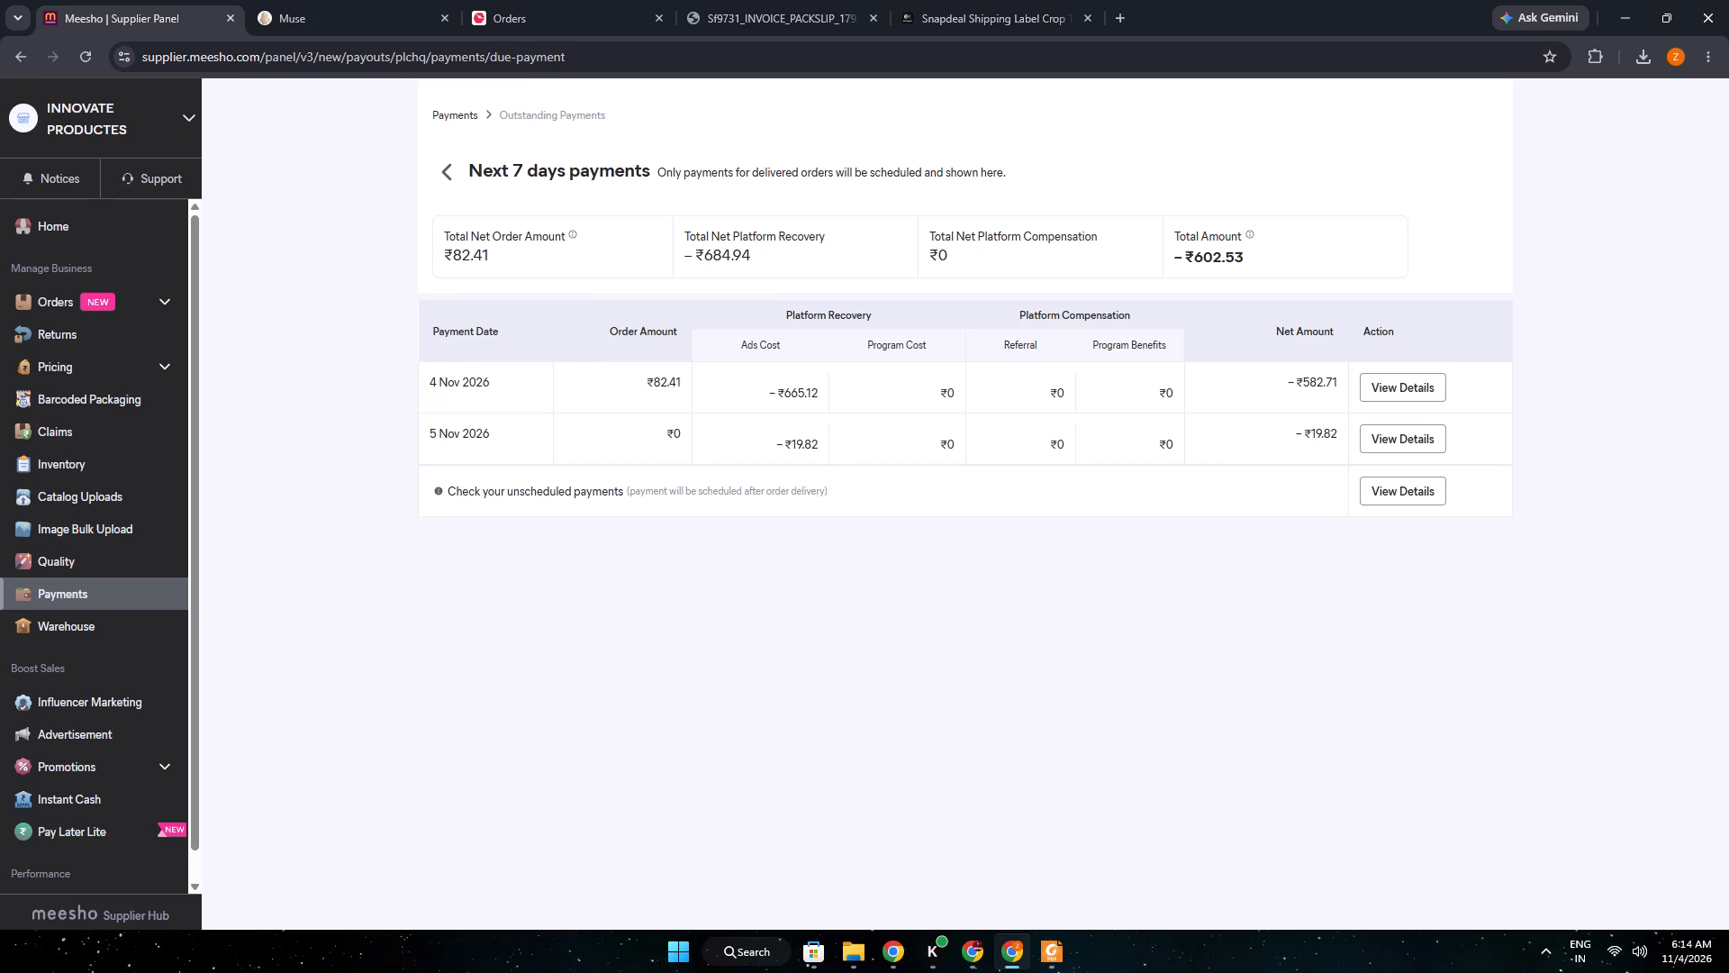
{"action": "left_click", "coordinate": [1366, 434]}
{"action": "left_click", "coordinate": [644, 341]}
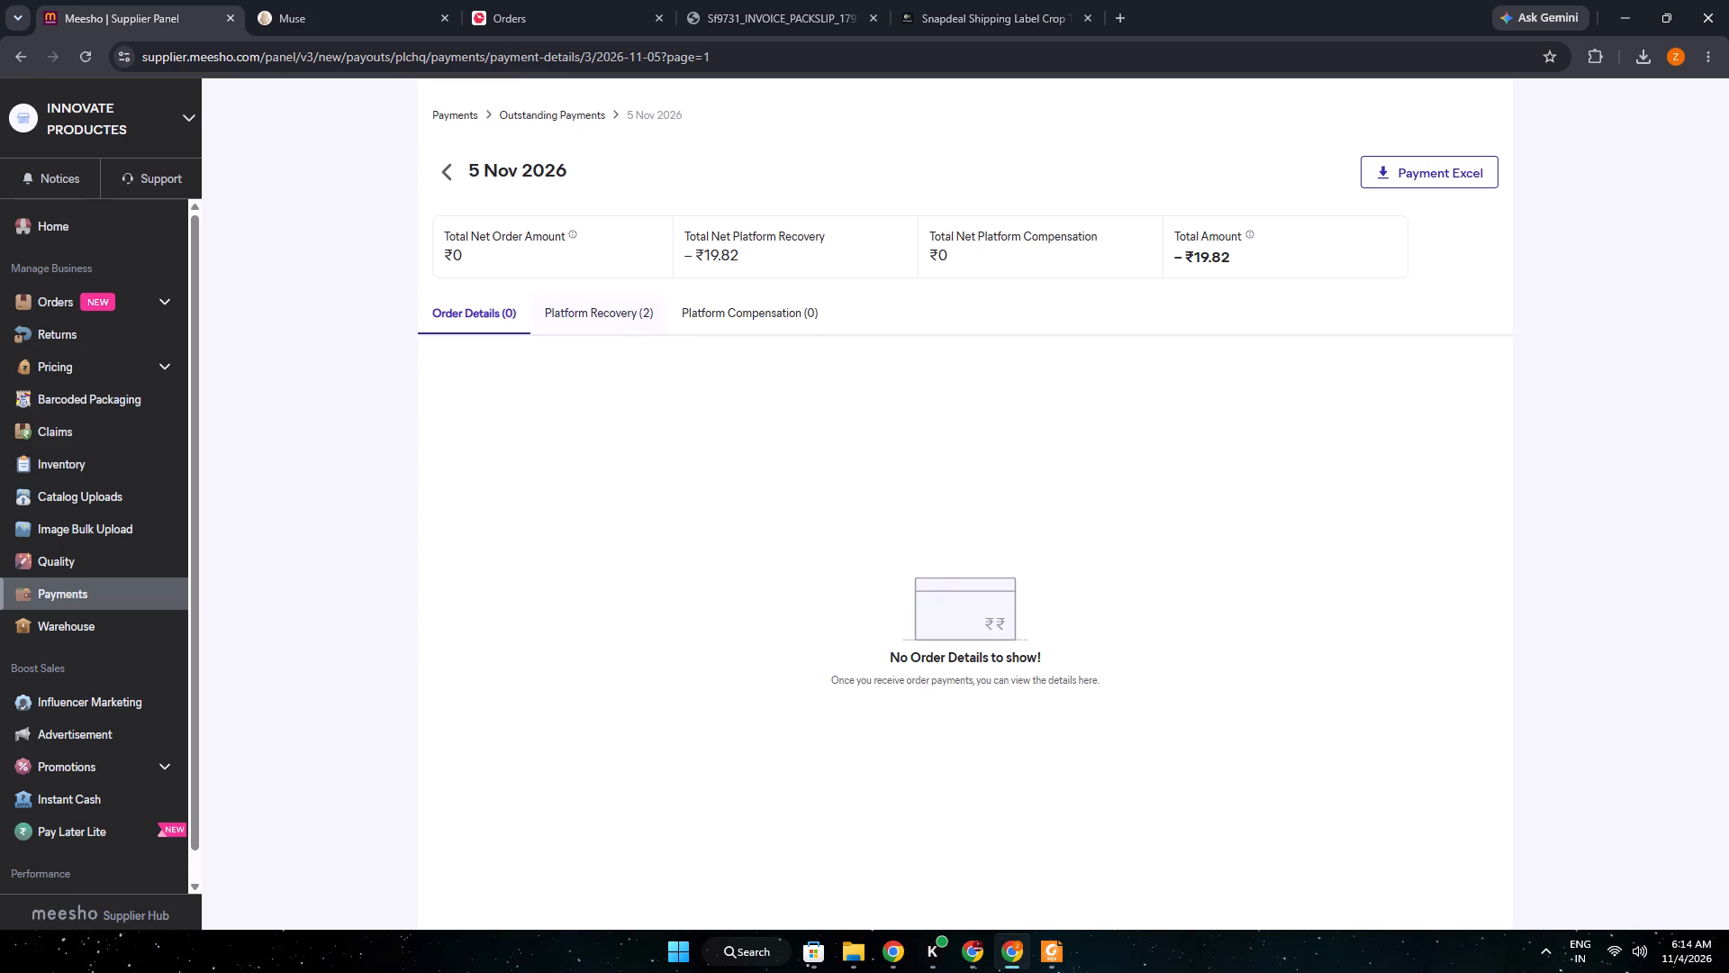
{"action": "left_click", "coordinate": [634, 311]}
{"action": "left_click_drag", "start_coordinate": [643, 506], "coordinate": [626, 448]}
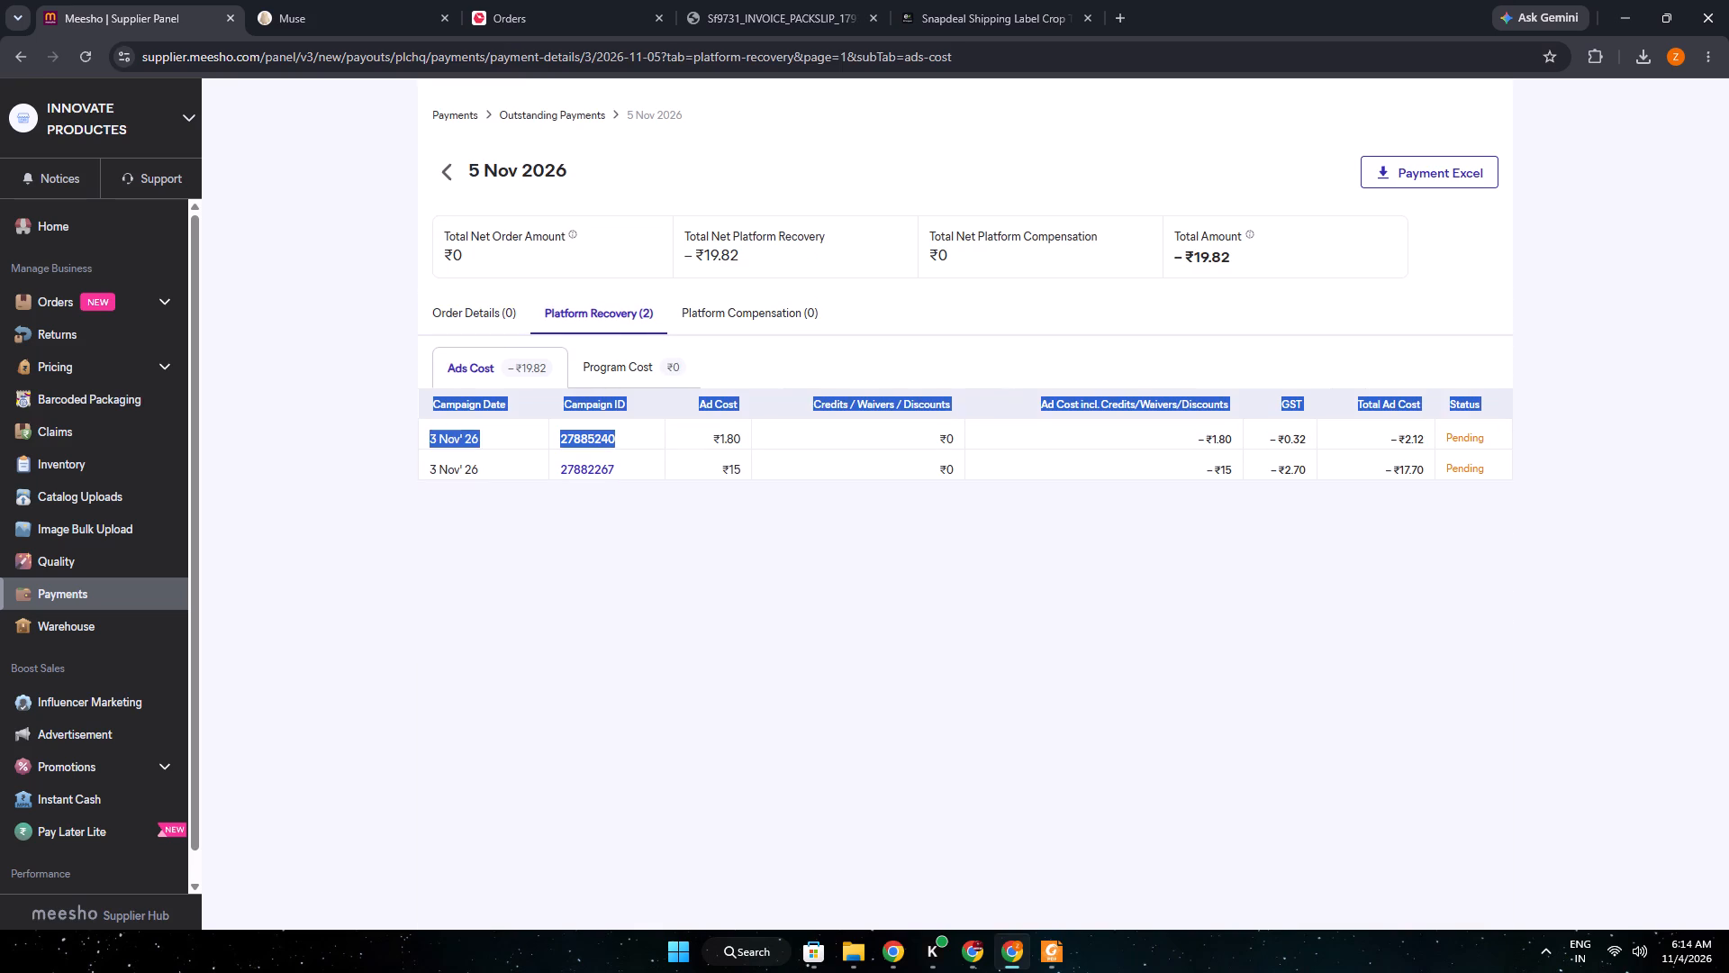
{"action": "left_click", "coordinate": [884, 601]}
{"action": "left_click", "coordinate": [1340, 510]}
{"action": "left_click_drag", "start_coordinate": [1430, 500], "coordinate": [1392, 468]}
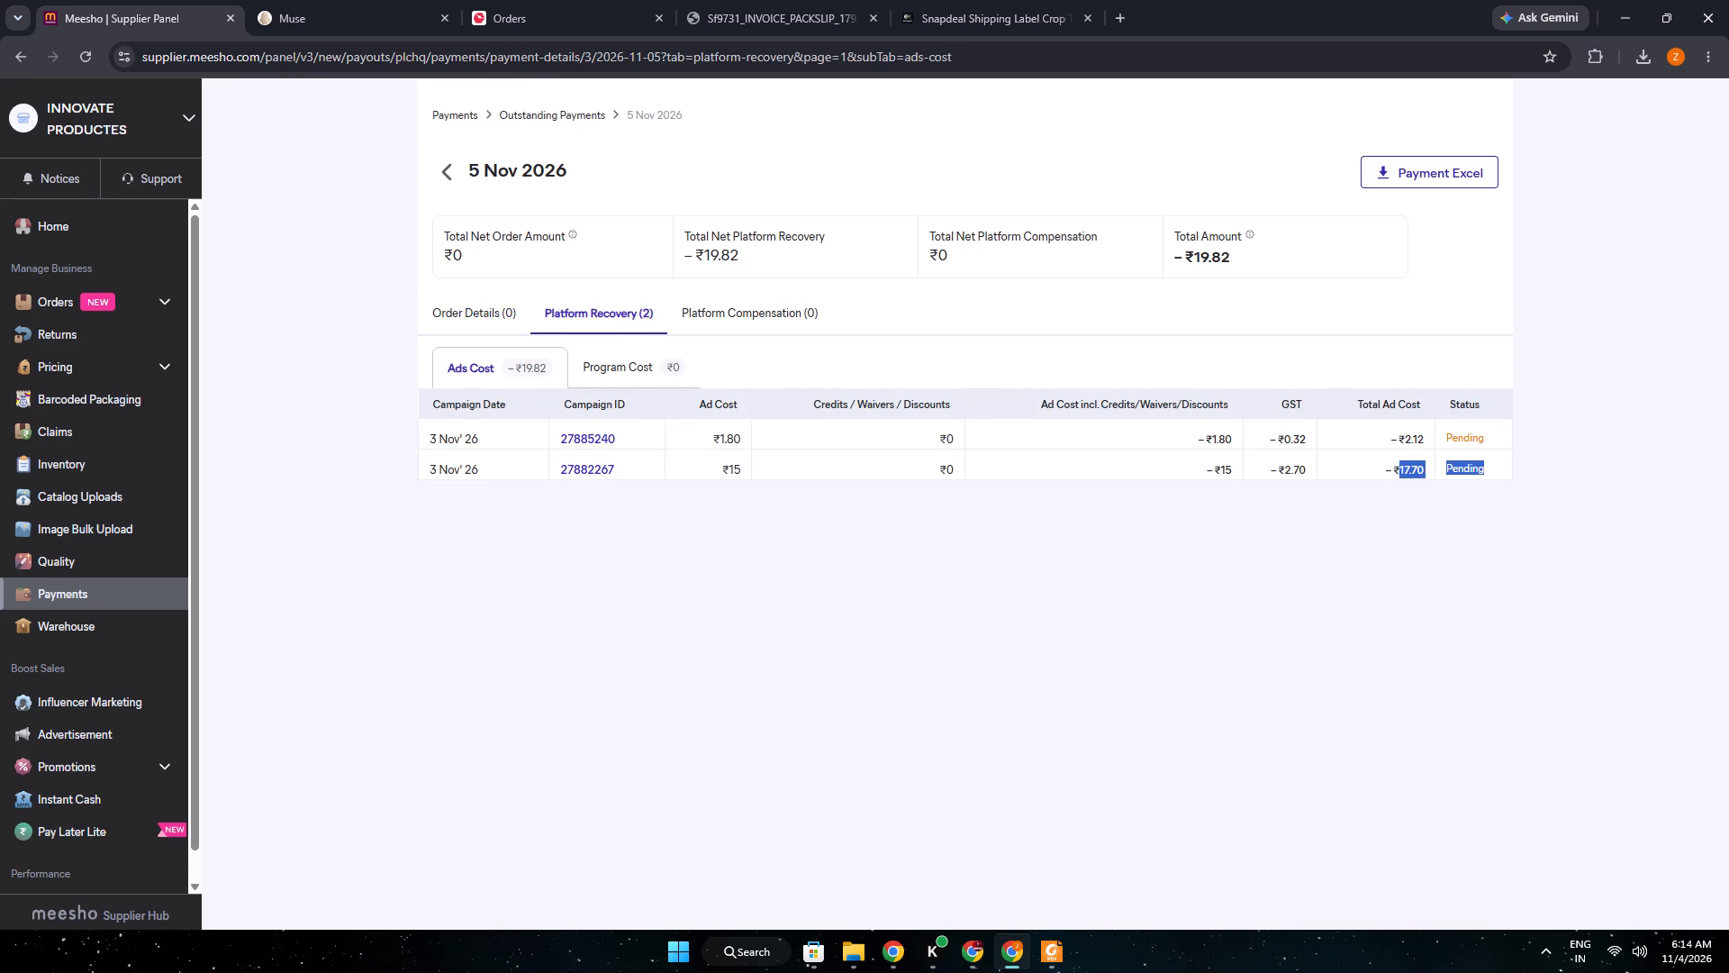
{"action": "left_click_drag", "start_coordinate": [1392, 468], "coordinate": [1369, 438]}
{"action": "left_click", "coordinate": [454, 194]}
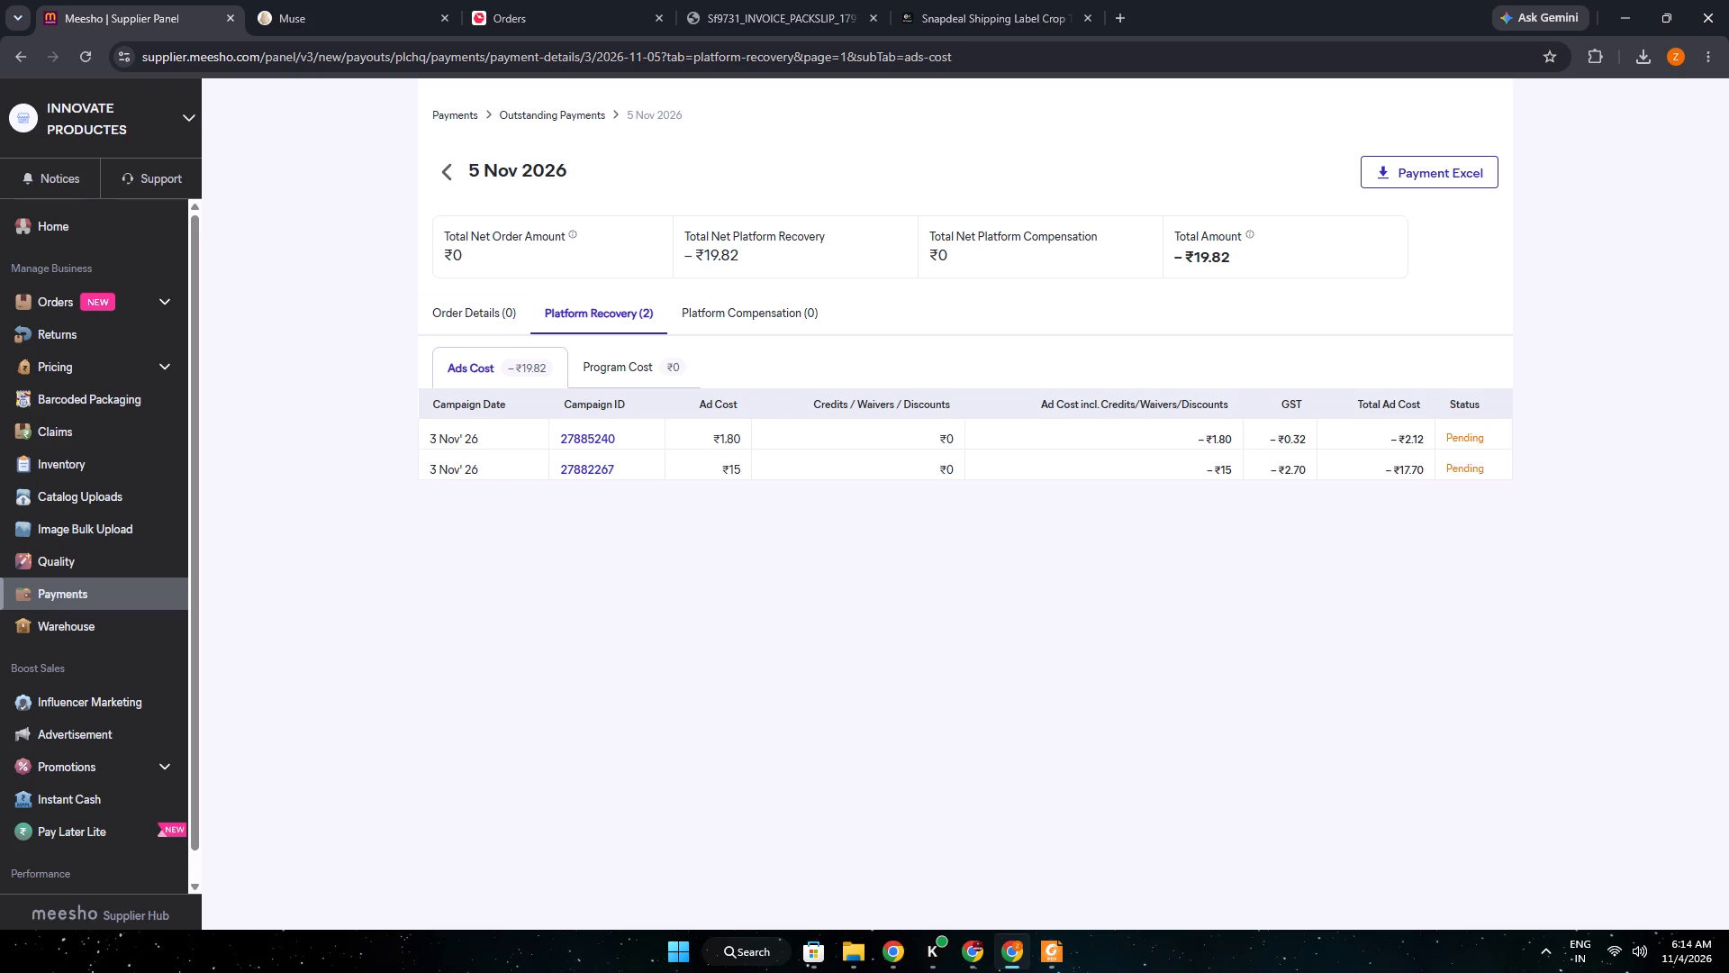
{"action": "left_click", "coordinate": [446, 184]}
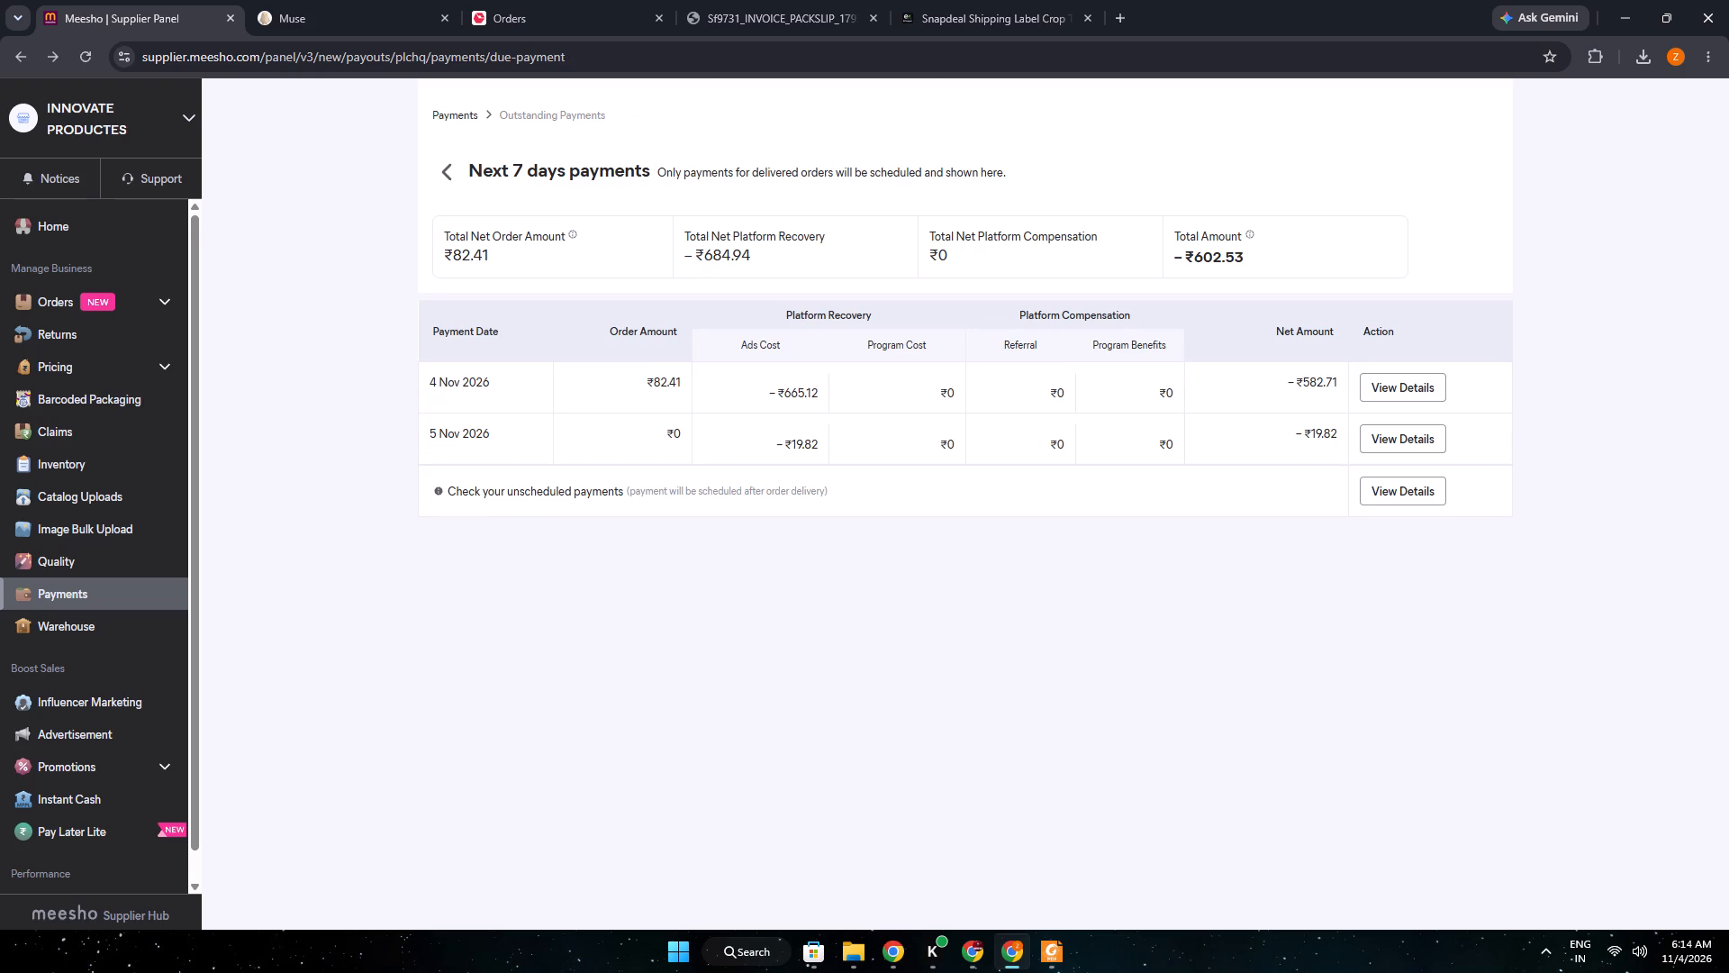
{"action": "left_click", "coordinate": [448, 160]}
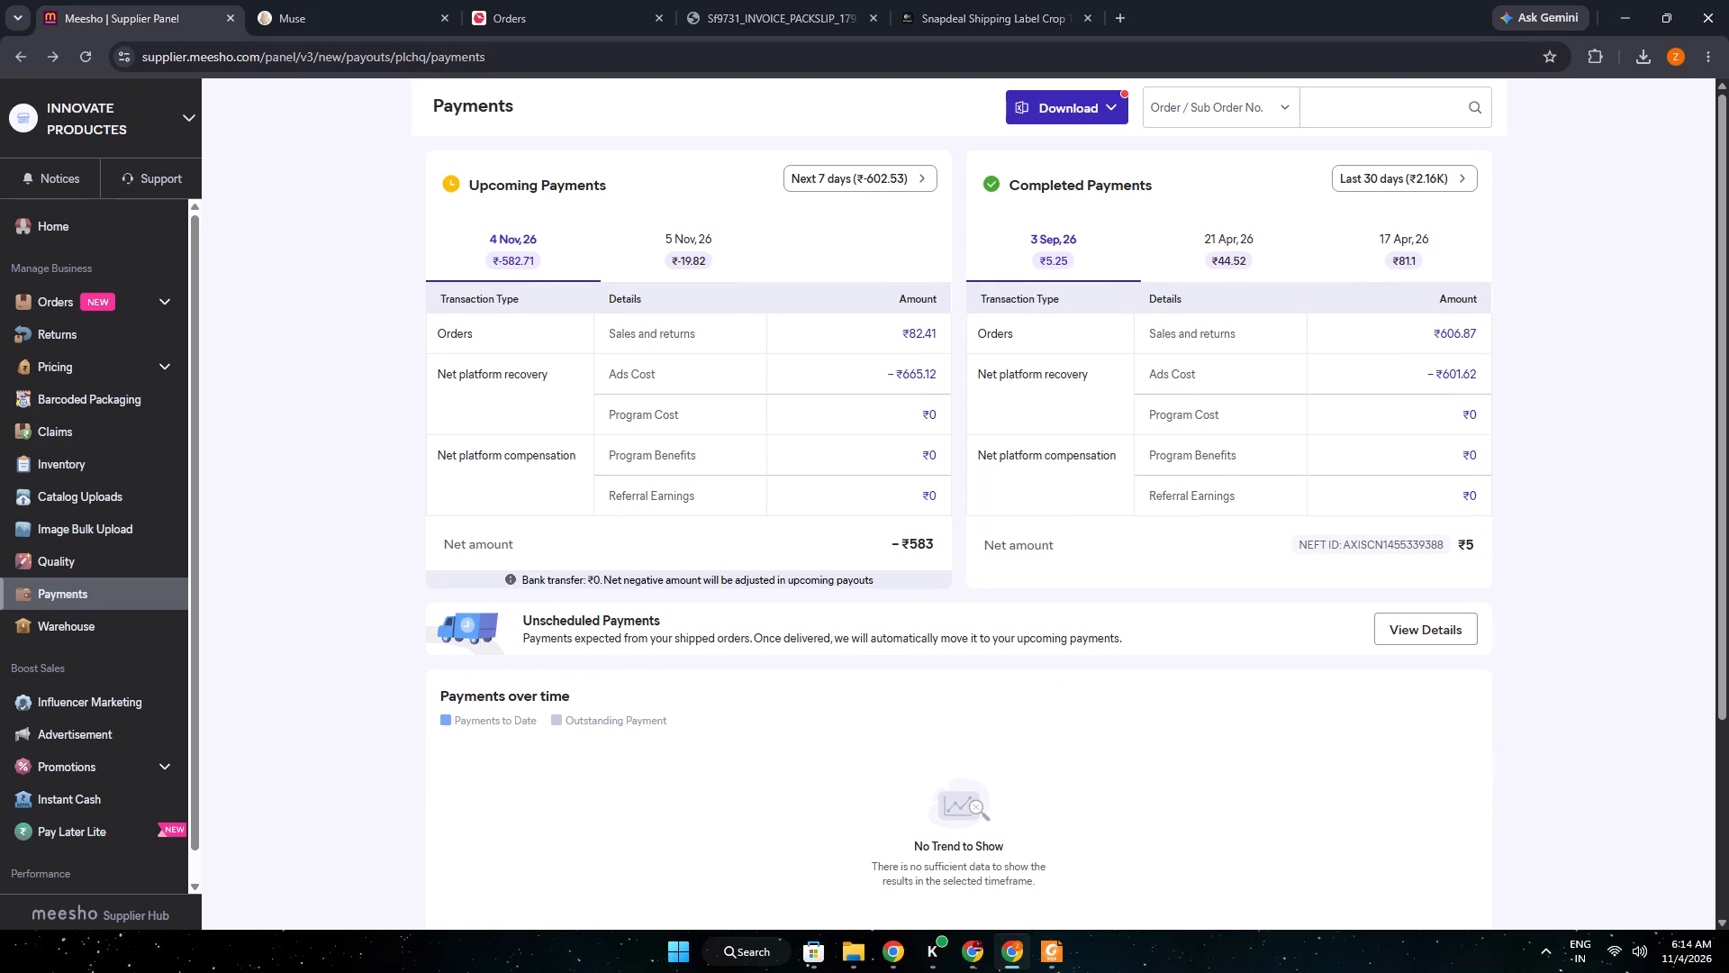
Review the order details of the unscheduled payments.
{"action": "left_click", "coordinate": [1401, 633]}
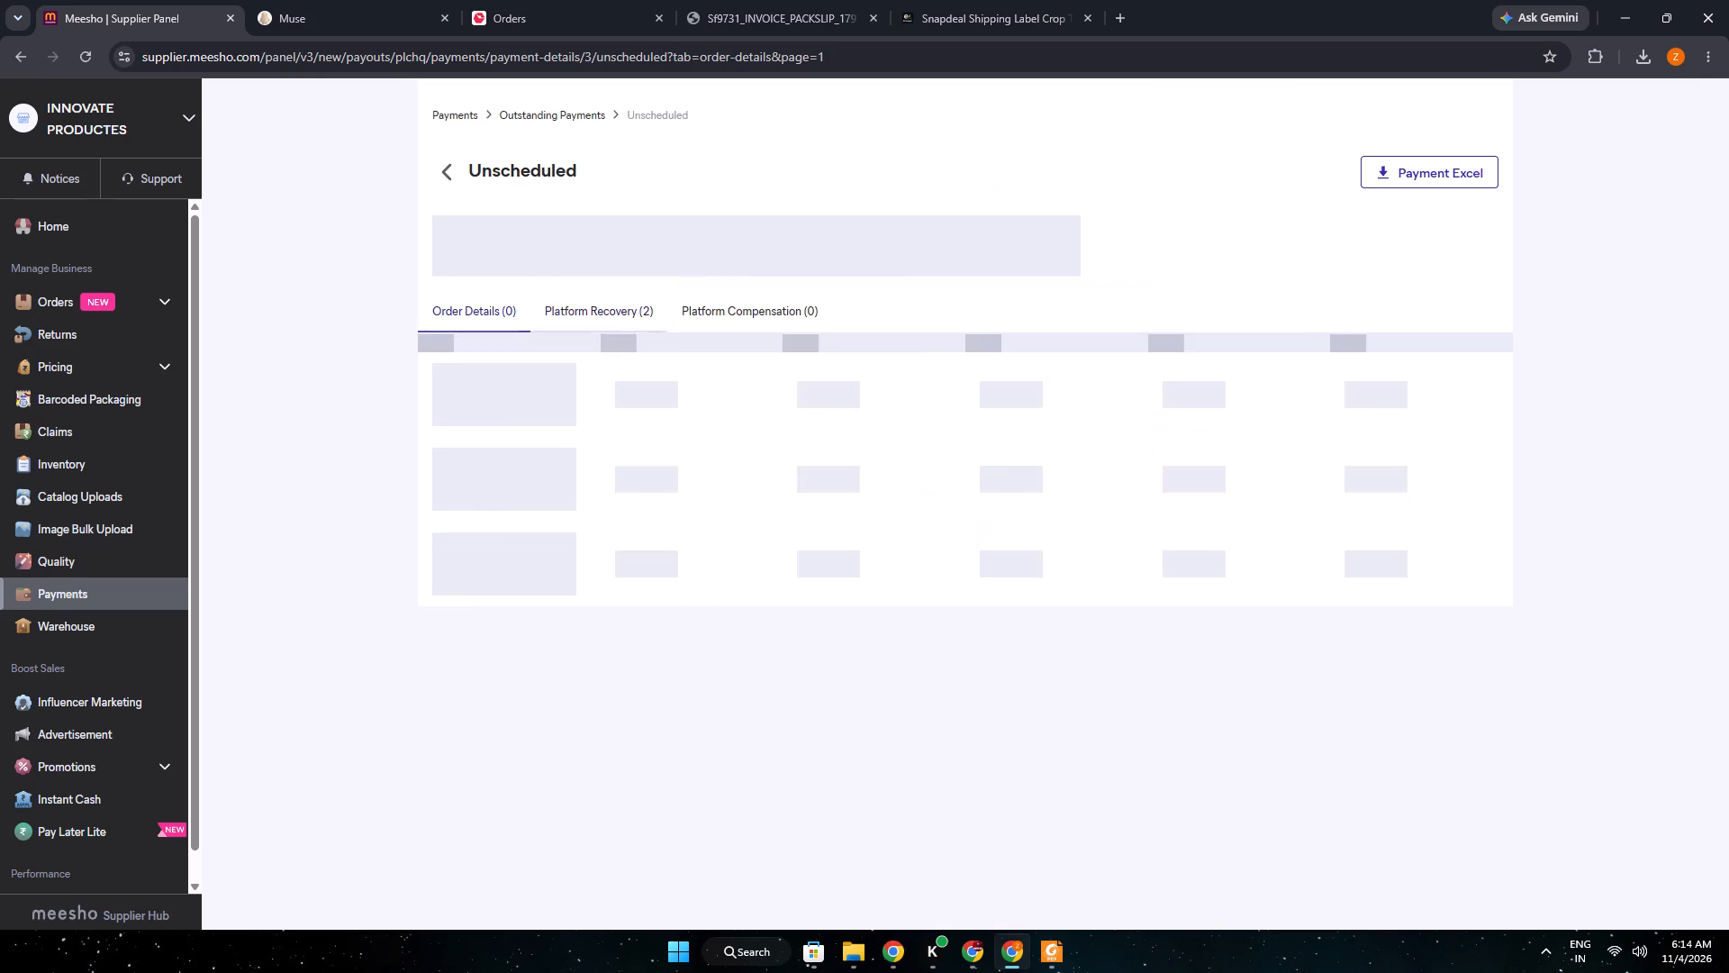
{"action": "scroll", "coordinate": [556, 514], "scroll_direction": "down", "scroll_amount": 5}
{"action": "scroll", "coordinate": [824, 561], "scroll_direction": "down", "scroll_amount": 6}
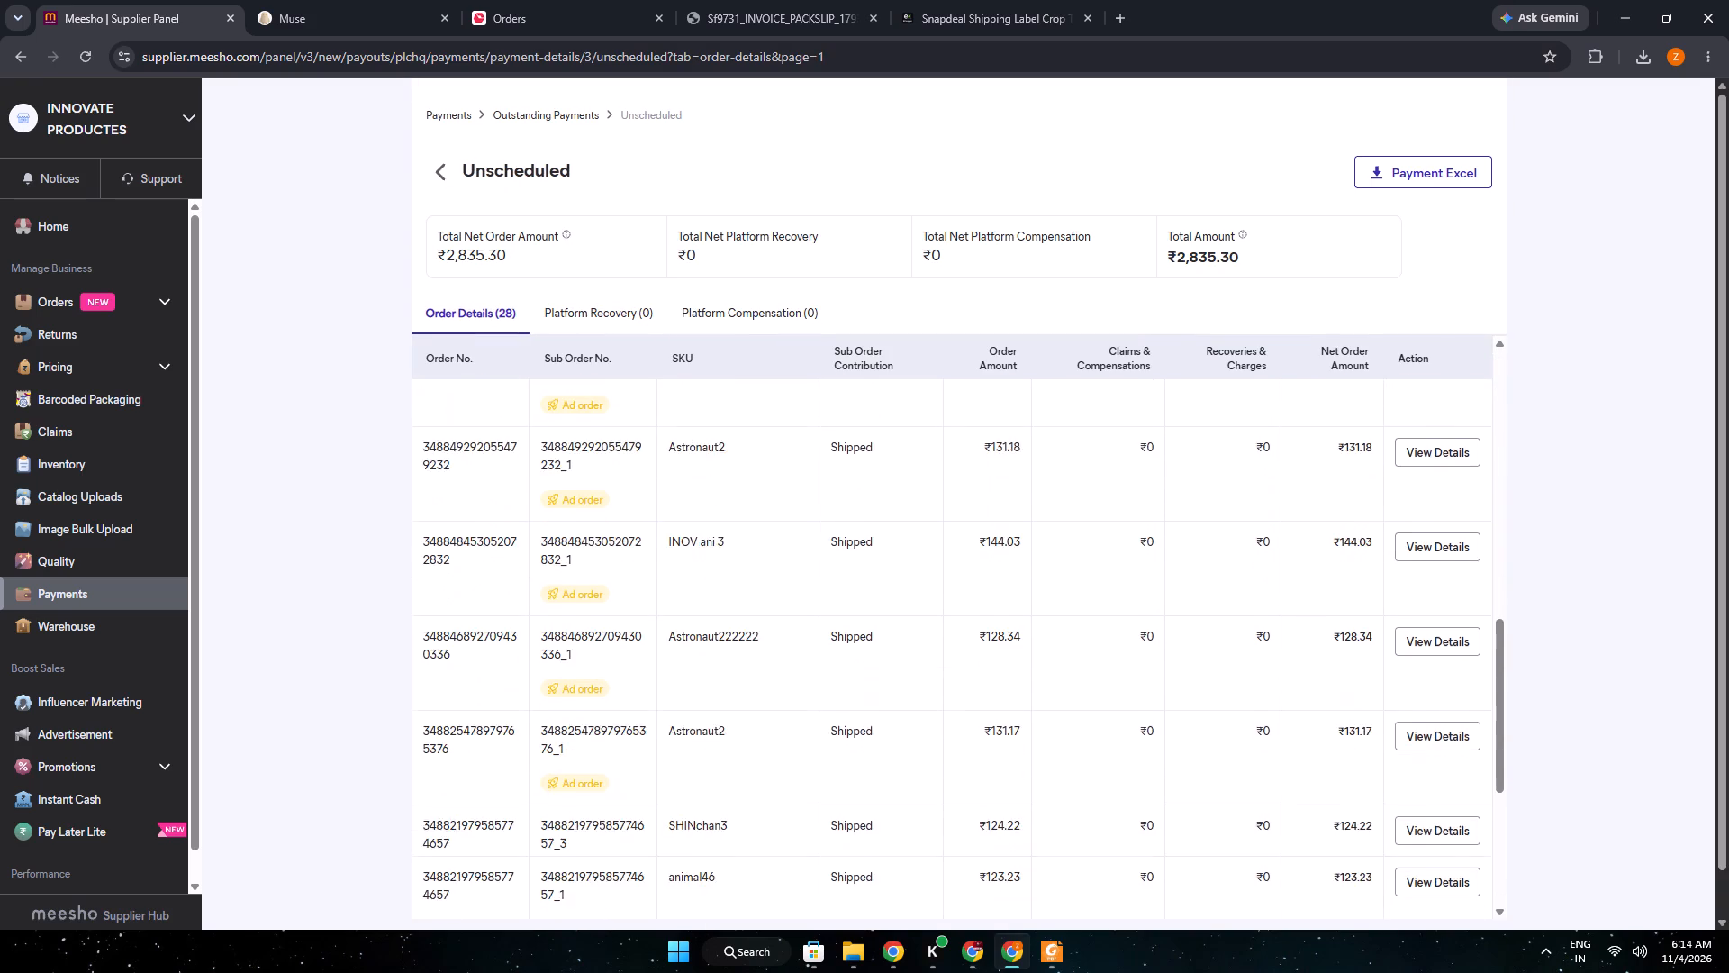
{"action": "scroll", "coordinate": [802, 671], "scroll_direction": "down", "scroll_amount": 5}
Open the advertisement page and check the overview figures, including ad spend, for Today.
{"action": "left_click", "coordinate": [111, 732]}
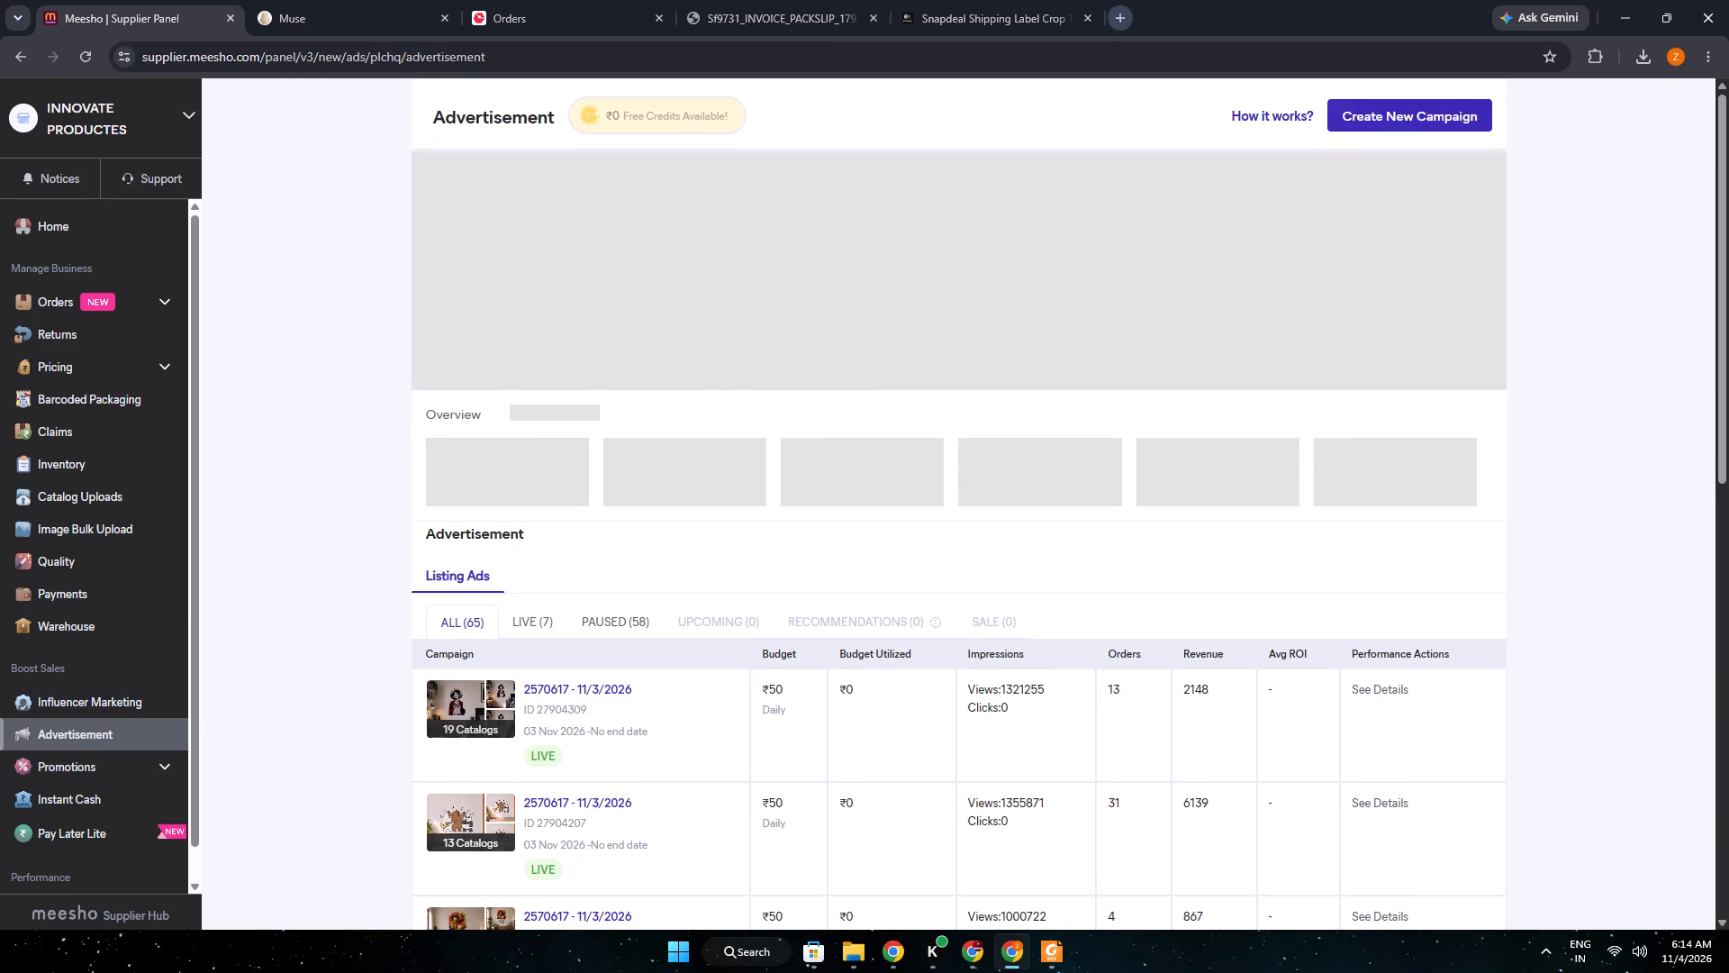
{"action": "left_click", "coordinate": [556, 401]}
{"action": "left_click", "coordinate": [557, 426]}
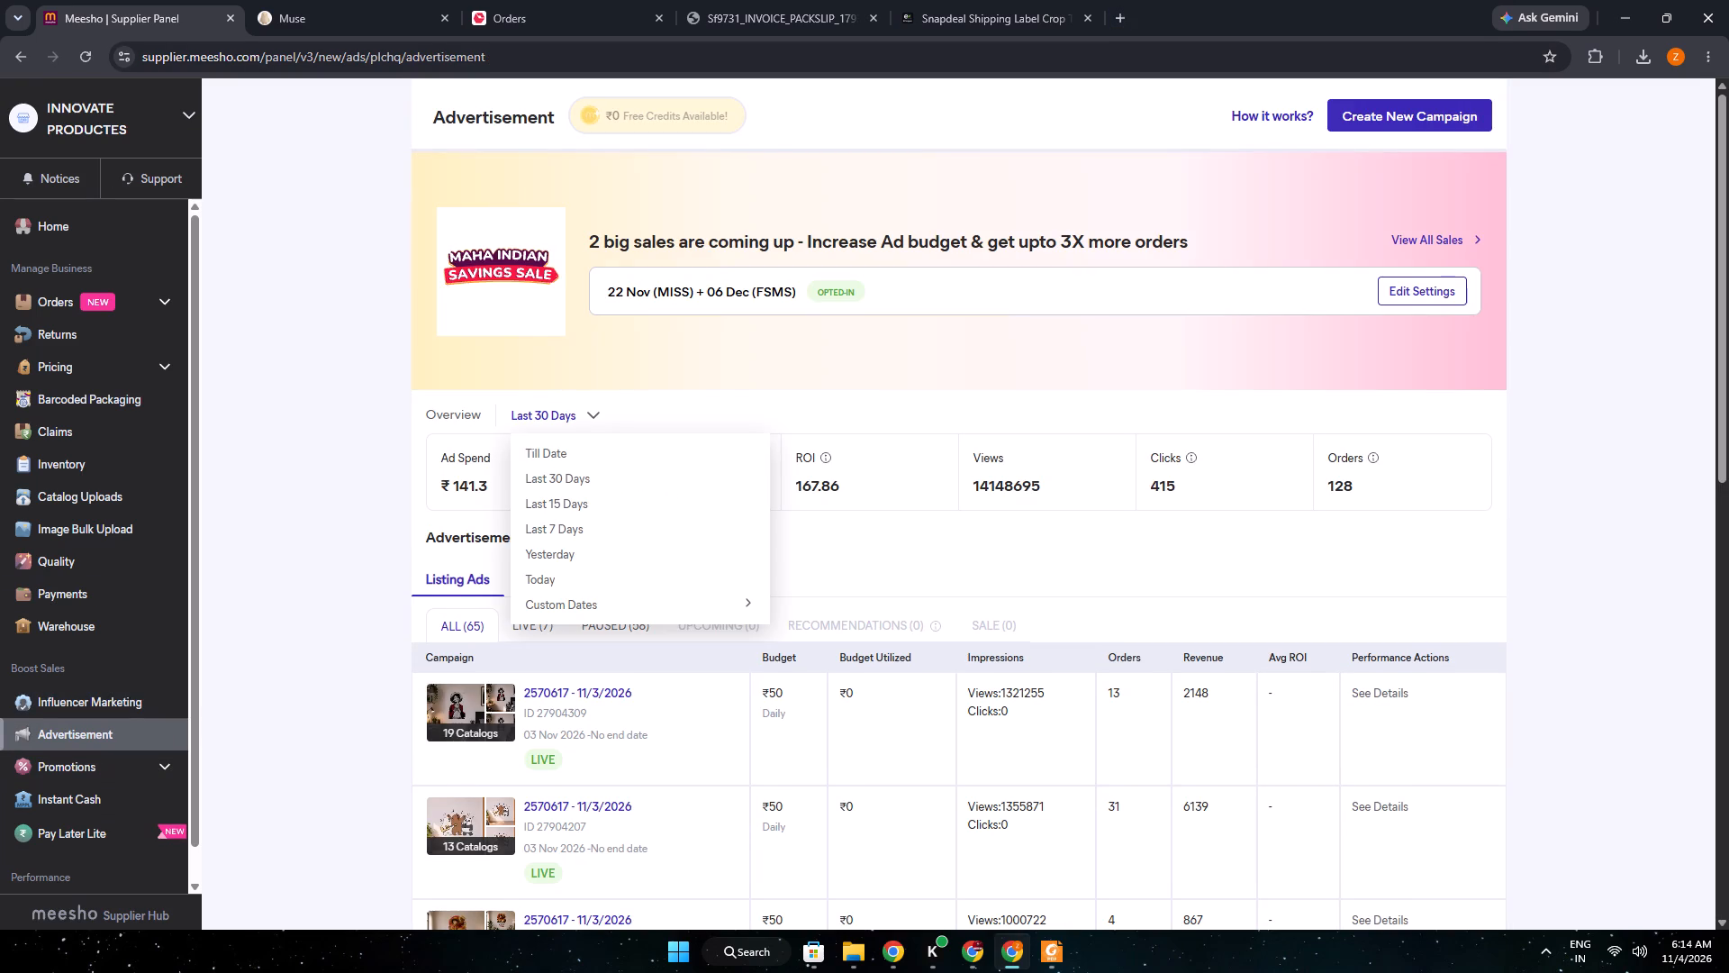
{"action": "left_click", "coordinate": [548, 580]}
{"action": "left_click_drag", "start_coordinate": [510, 482], "coordinate": [429, 505]}
Filter the ads to paused campaigns and examine the performance and catalog details of campaign ID 27885271.
{"action": "left_click", "coordinate": [574, 619]}
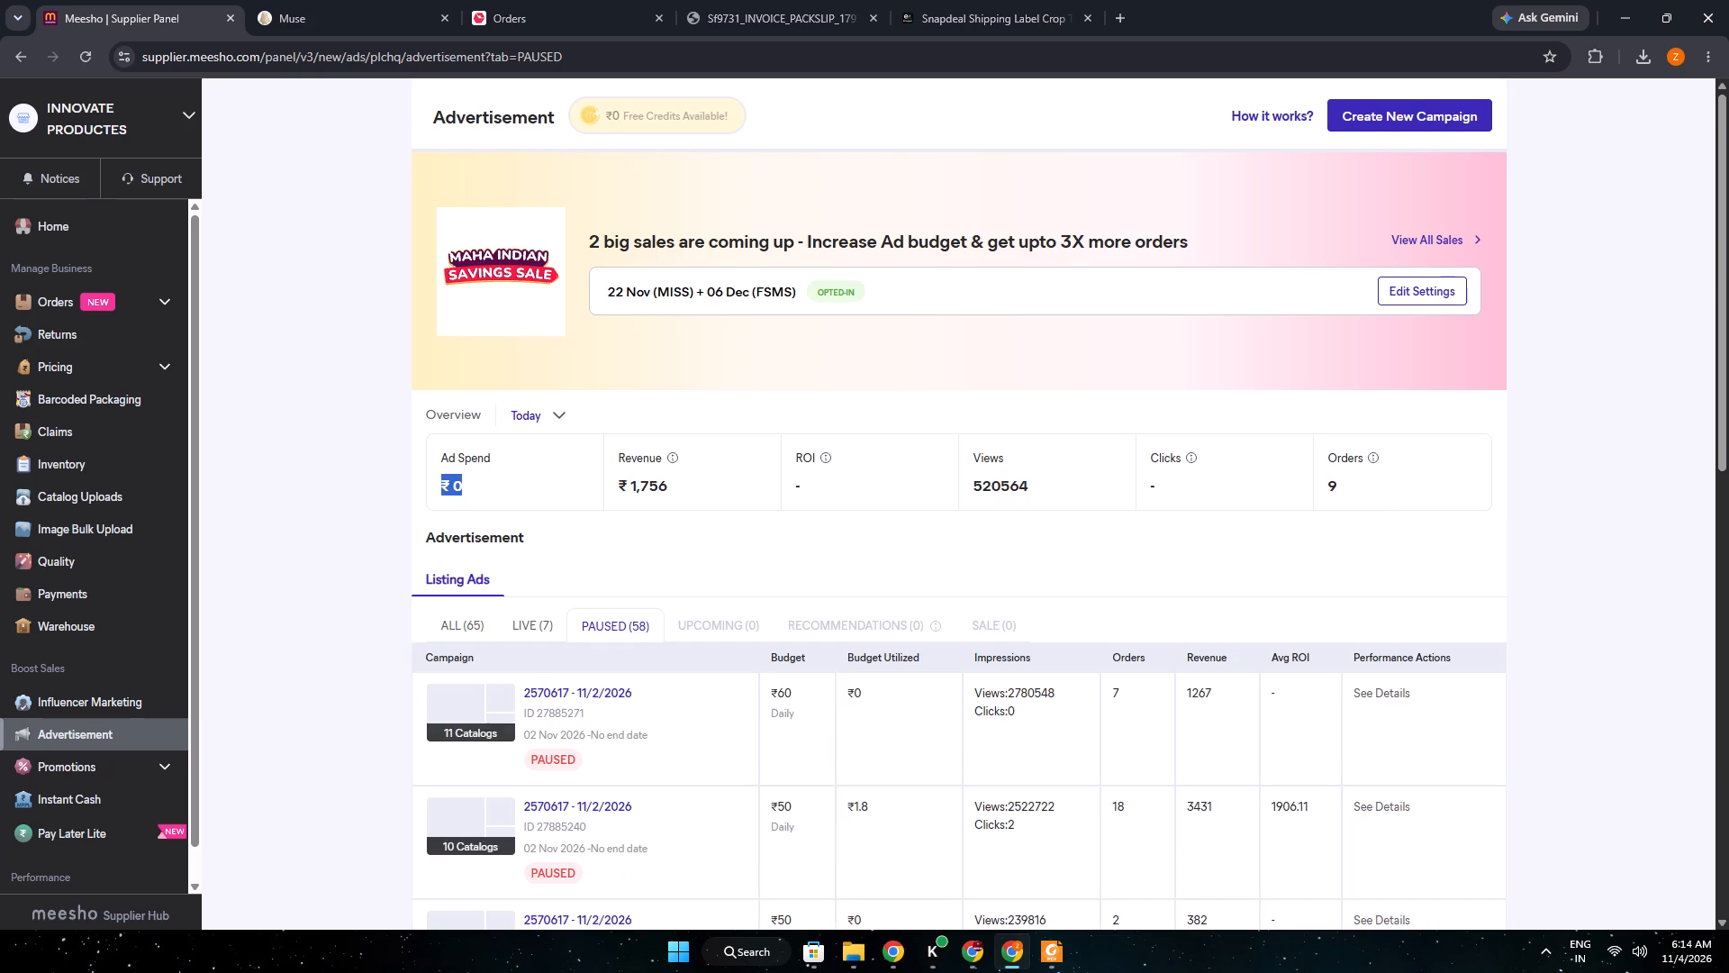
{"action": "scroll", "coordinate": [956, 632], "scroll_direction": "down", "scroll_amount": 3}
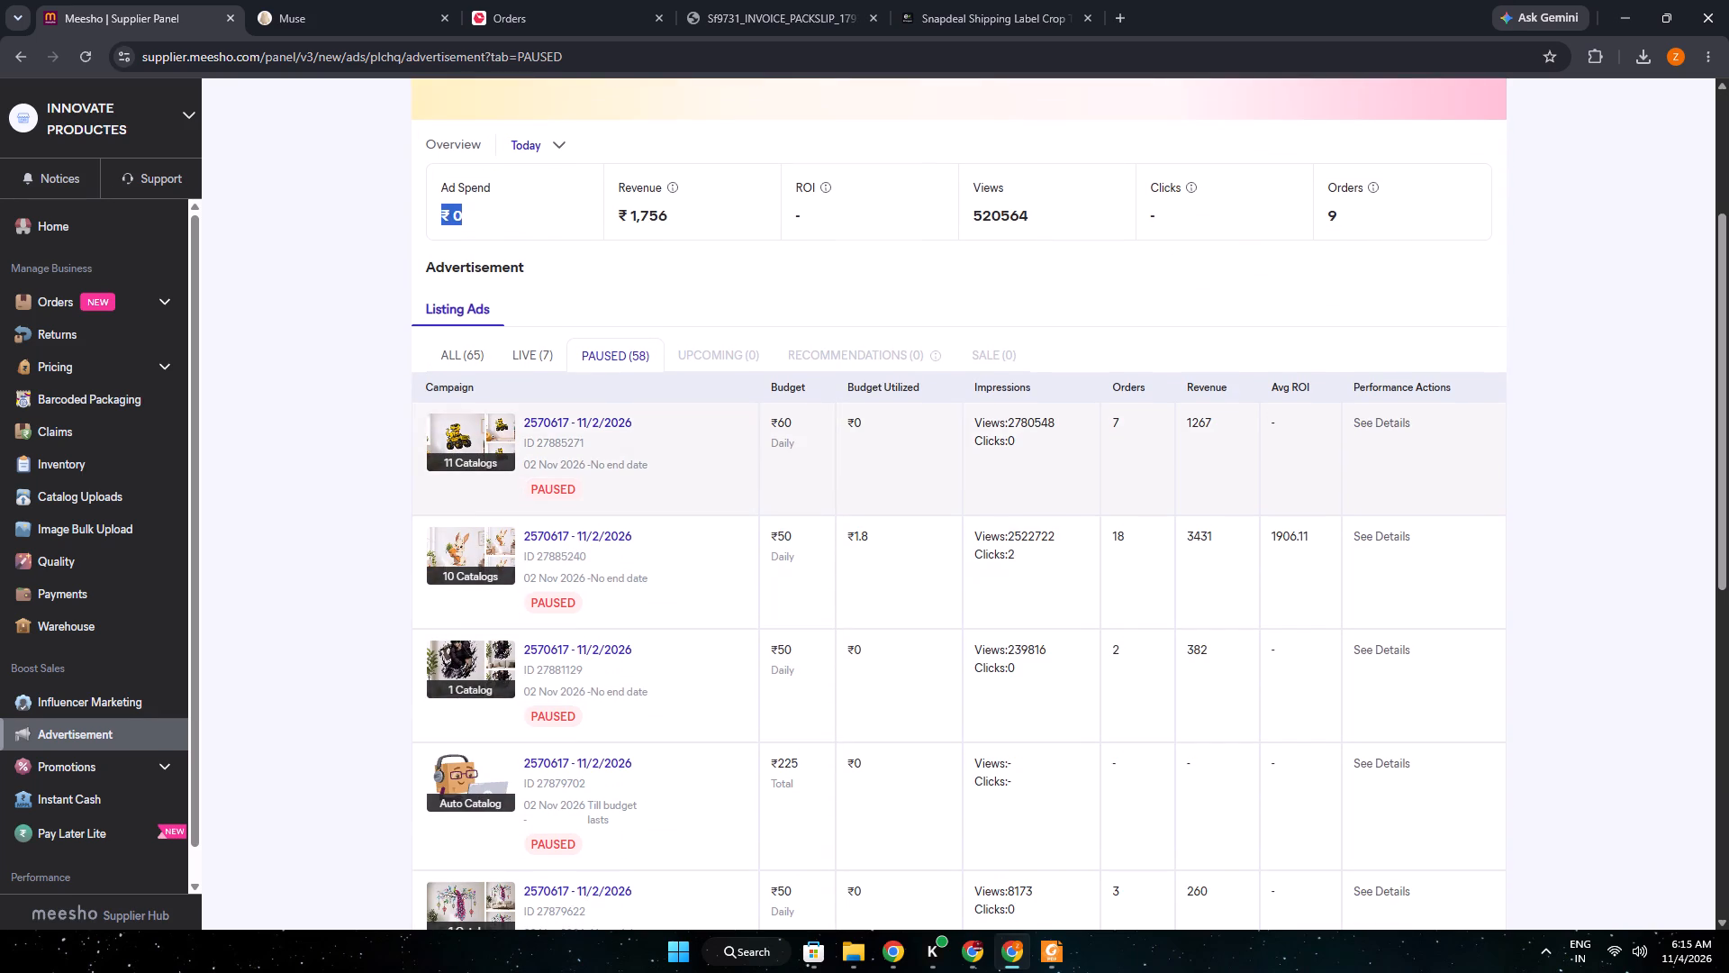
{"action": "left_click", "coordinate": [426, 342]}
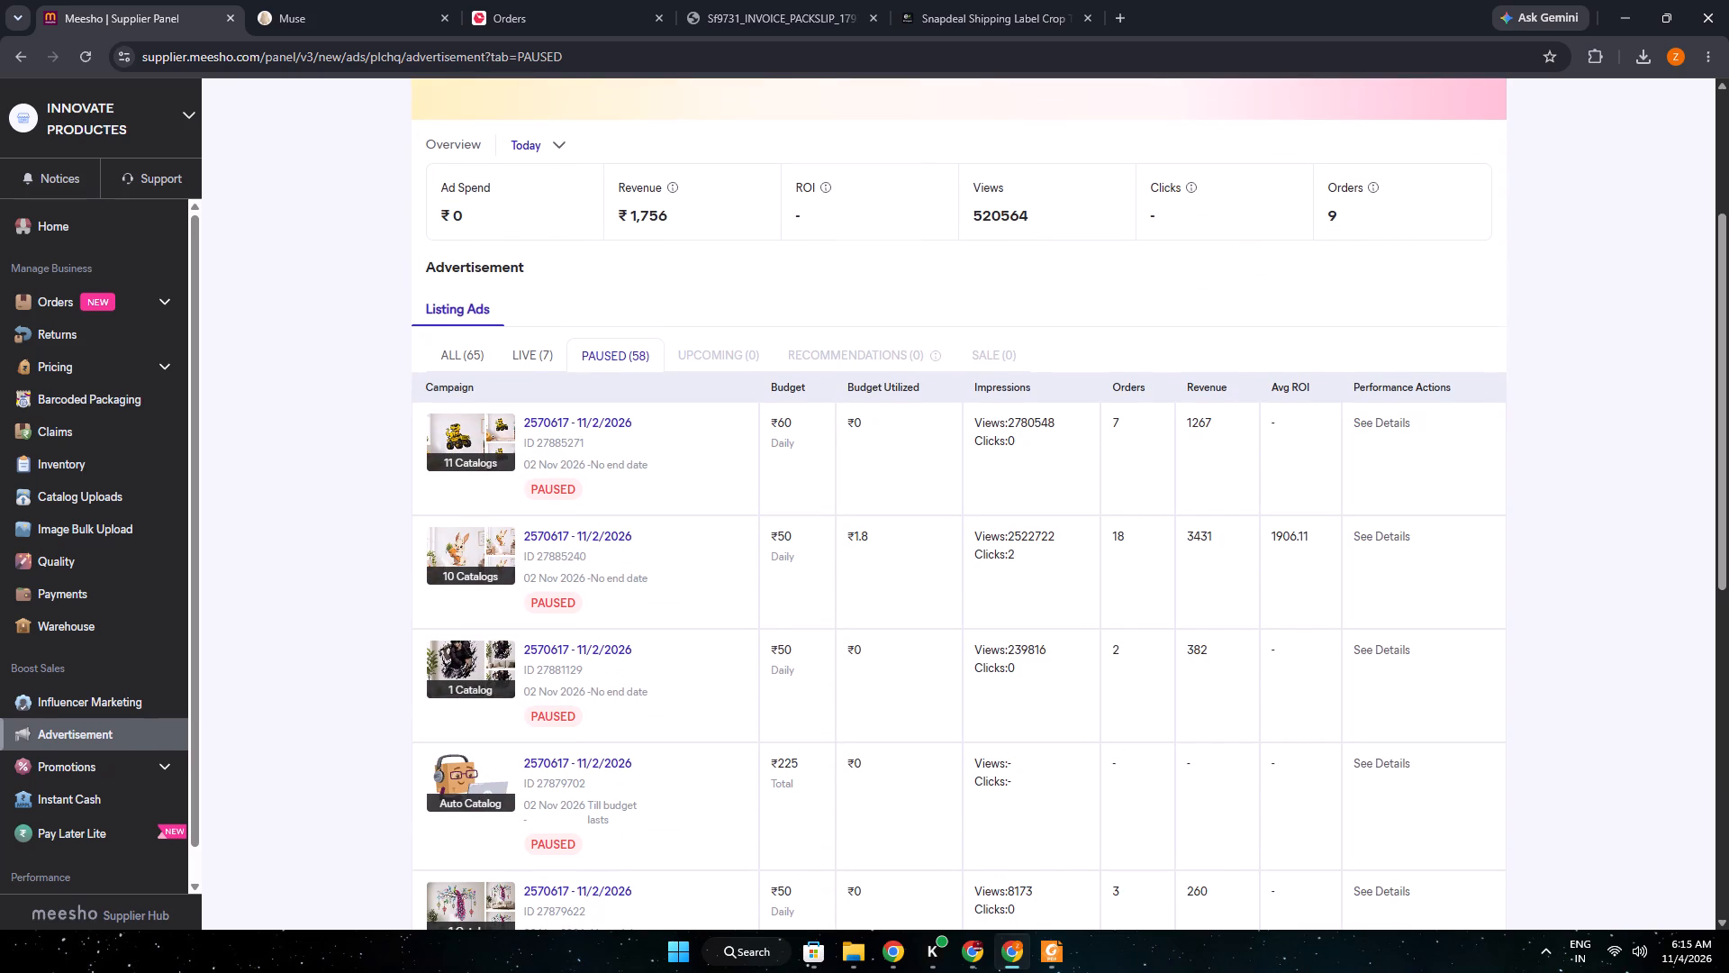
{"action": "left_click", "coordinate": [1359, 419]}
{"action": "scroll", "coordinate": [448, 644], "scroll_direction": "down", "scroll_amount": 3}
{"action": "scroll", "coordinate": [665, 668], "scroll_direction": "down", "scroll_amount": 4}
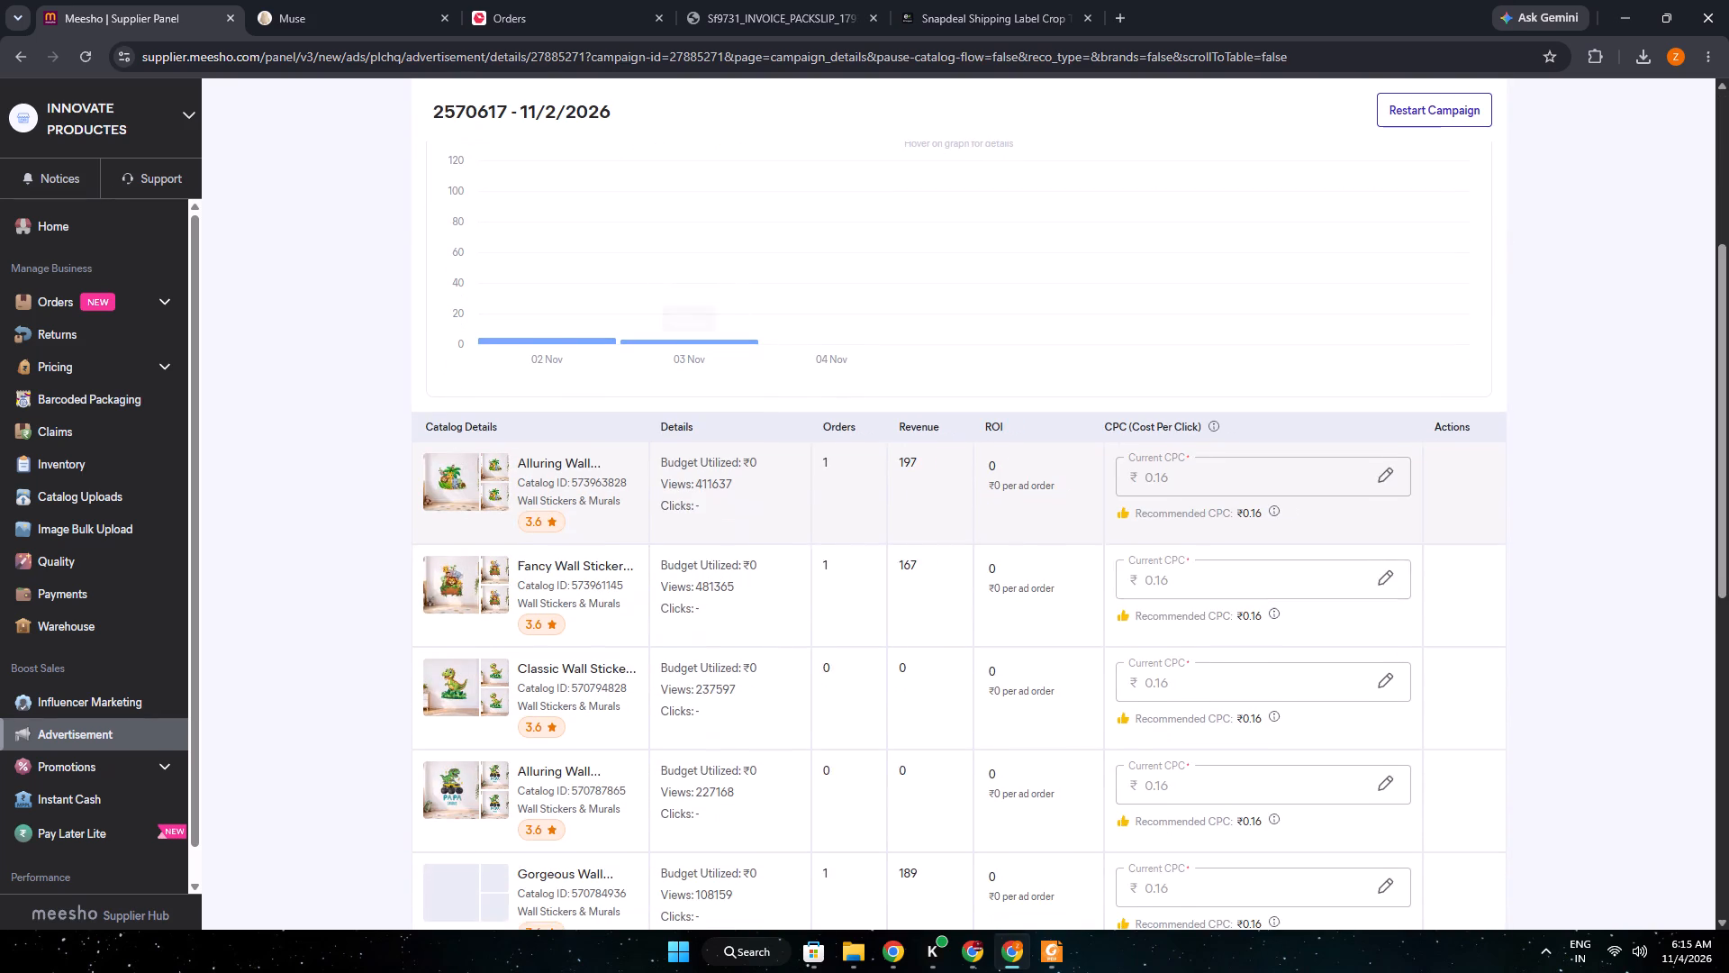
{"action": "scroll", "coordinate": [838, 563], "scroll_direction": "down", "scroll_amount": 1}
{"action": "scroll", "coordinate": [951, 441], "scroll_direction": "down", "scroll_amount": 1}
{"action": "scroll", "coordinate": [951, 441], "scroll_direction": "up", "scroll_amount": 4}
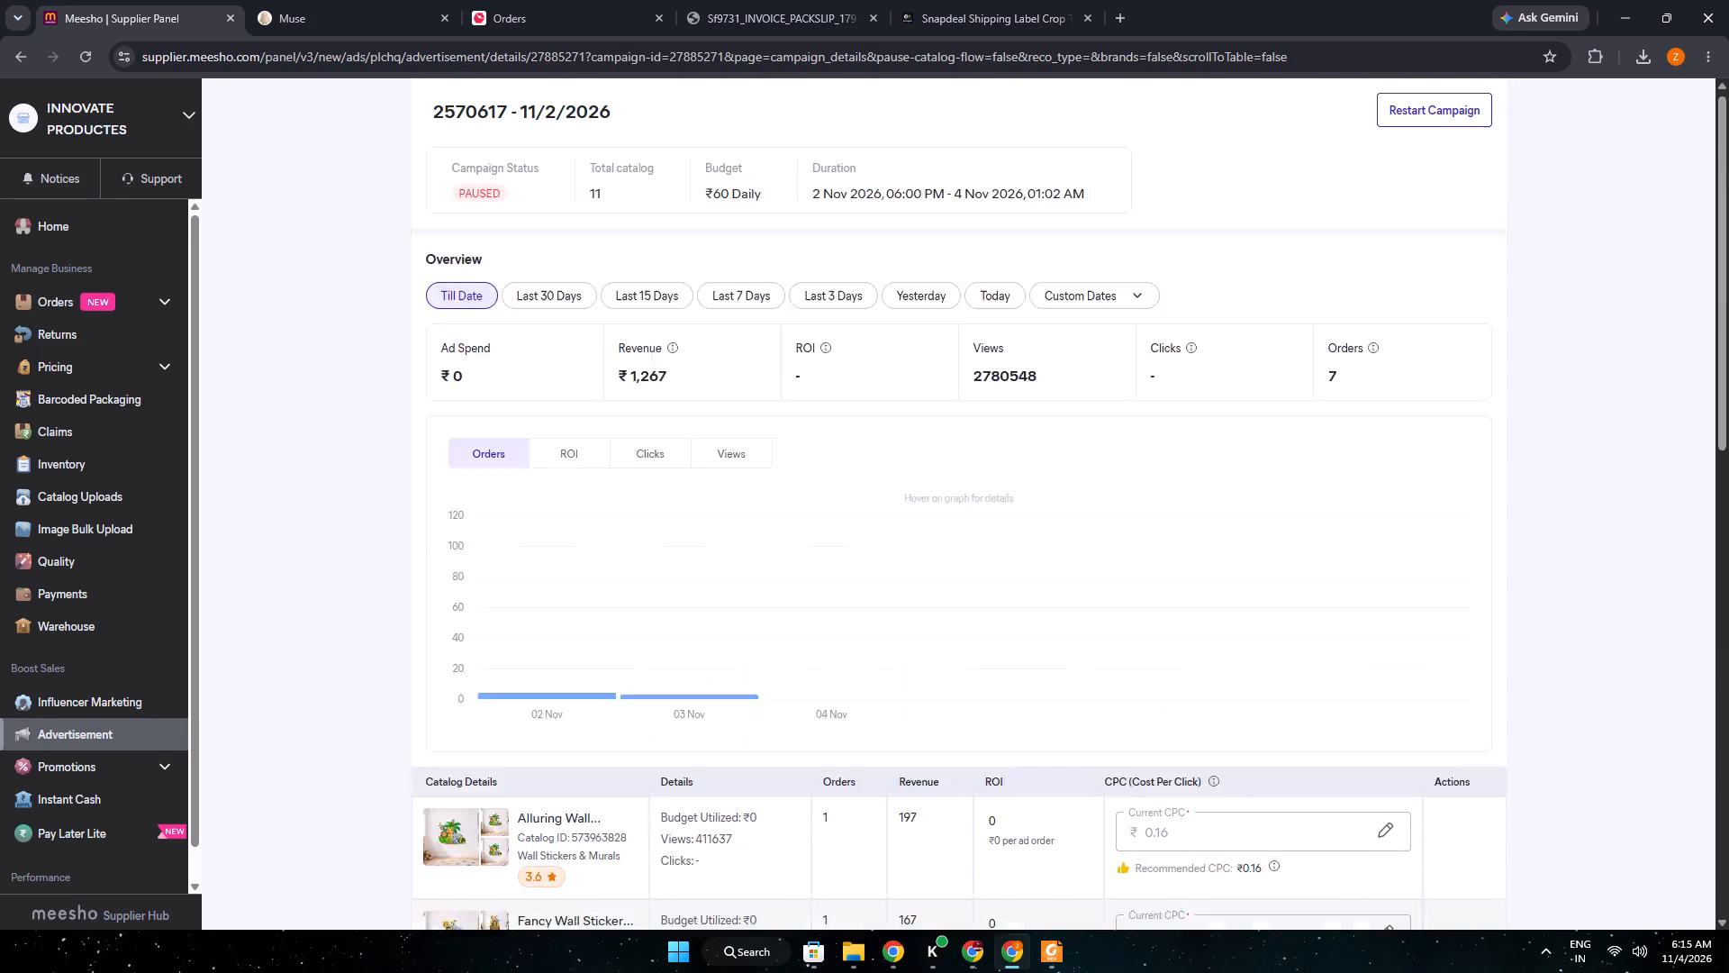
{"action": "scroll", "coordinate": [951, 441], "scroll_direction": "up", "scroll_amount": 5}
{"action": "scroll", "coordinate": [1097, 700], "scroll_direction": "down", "scroll_amount": 4}
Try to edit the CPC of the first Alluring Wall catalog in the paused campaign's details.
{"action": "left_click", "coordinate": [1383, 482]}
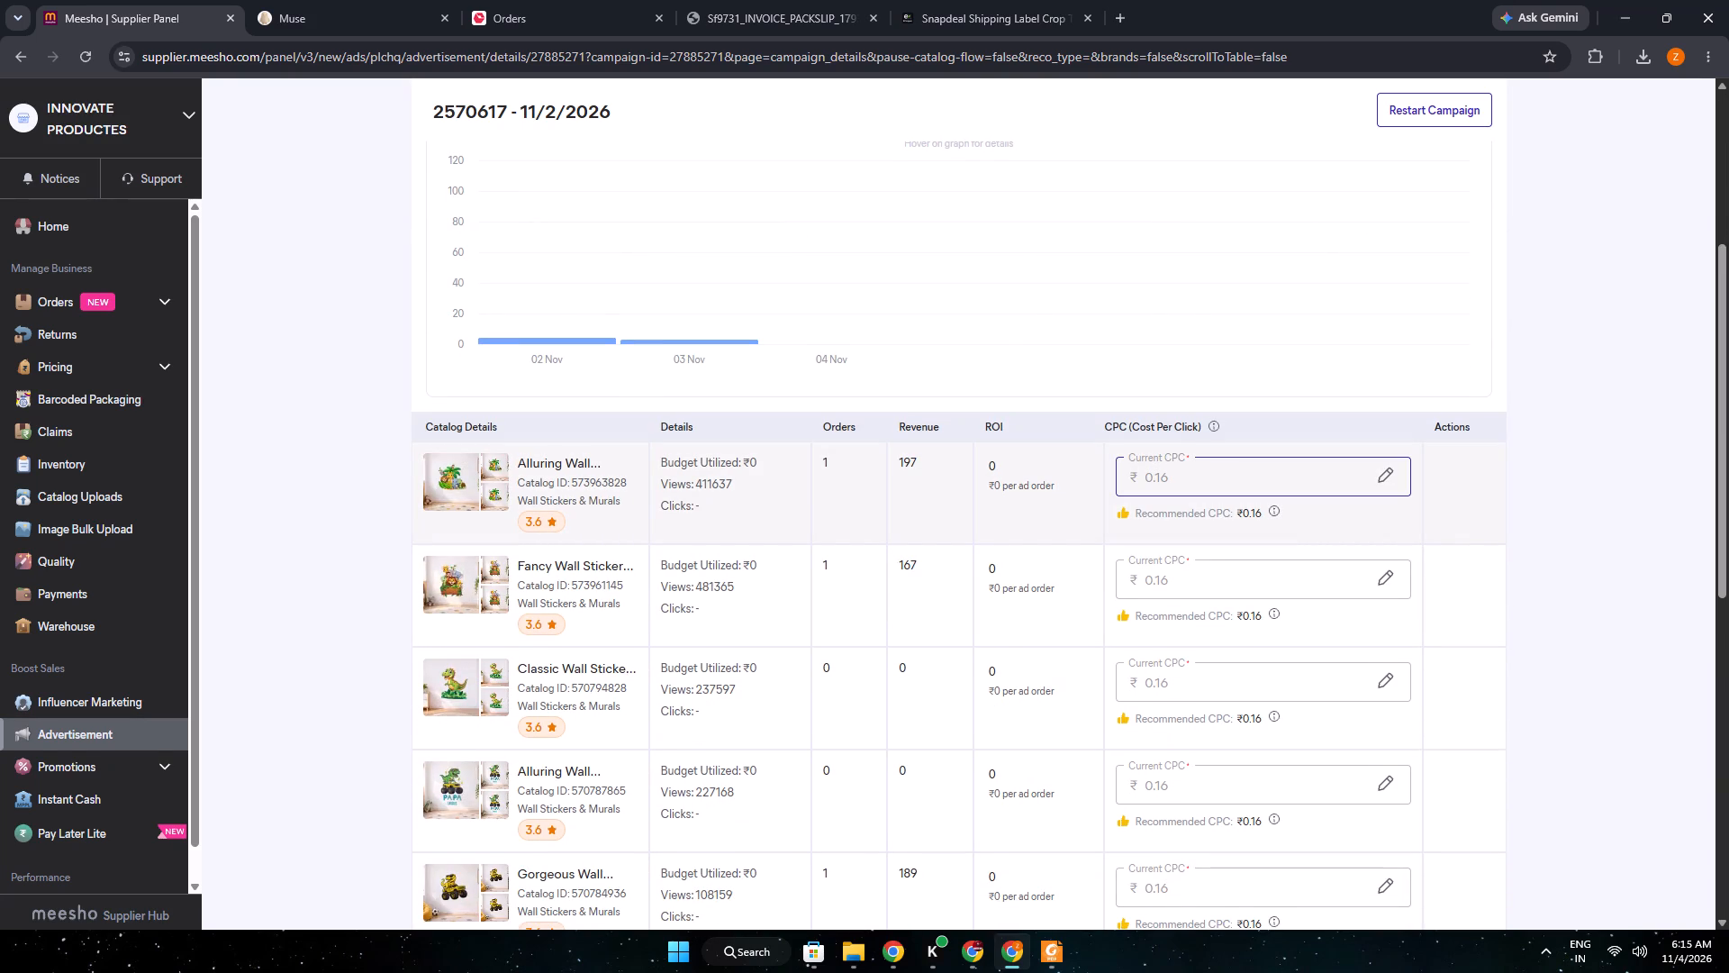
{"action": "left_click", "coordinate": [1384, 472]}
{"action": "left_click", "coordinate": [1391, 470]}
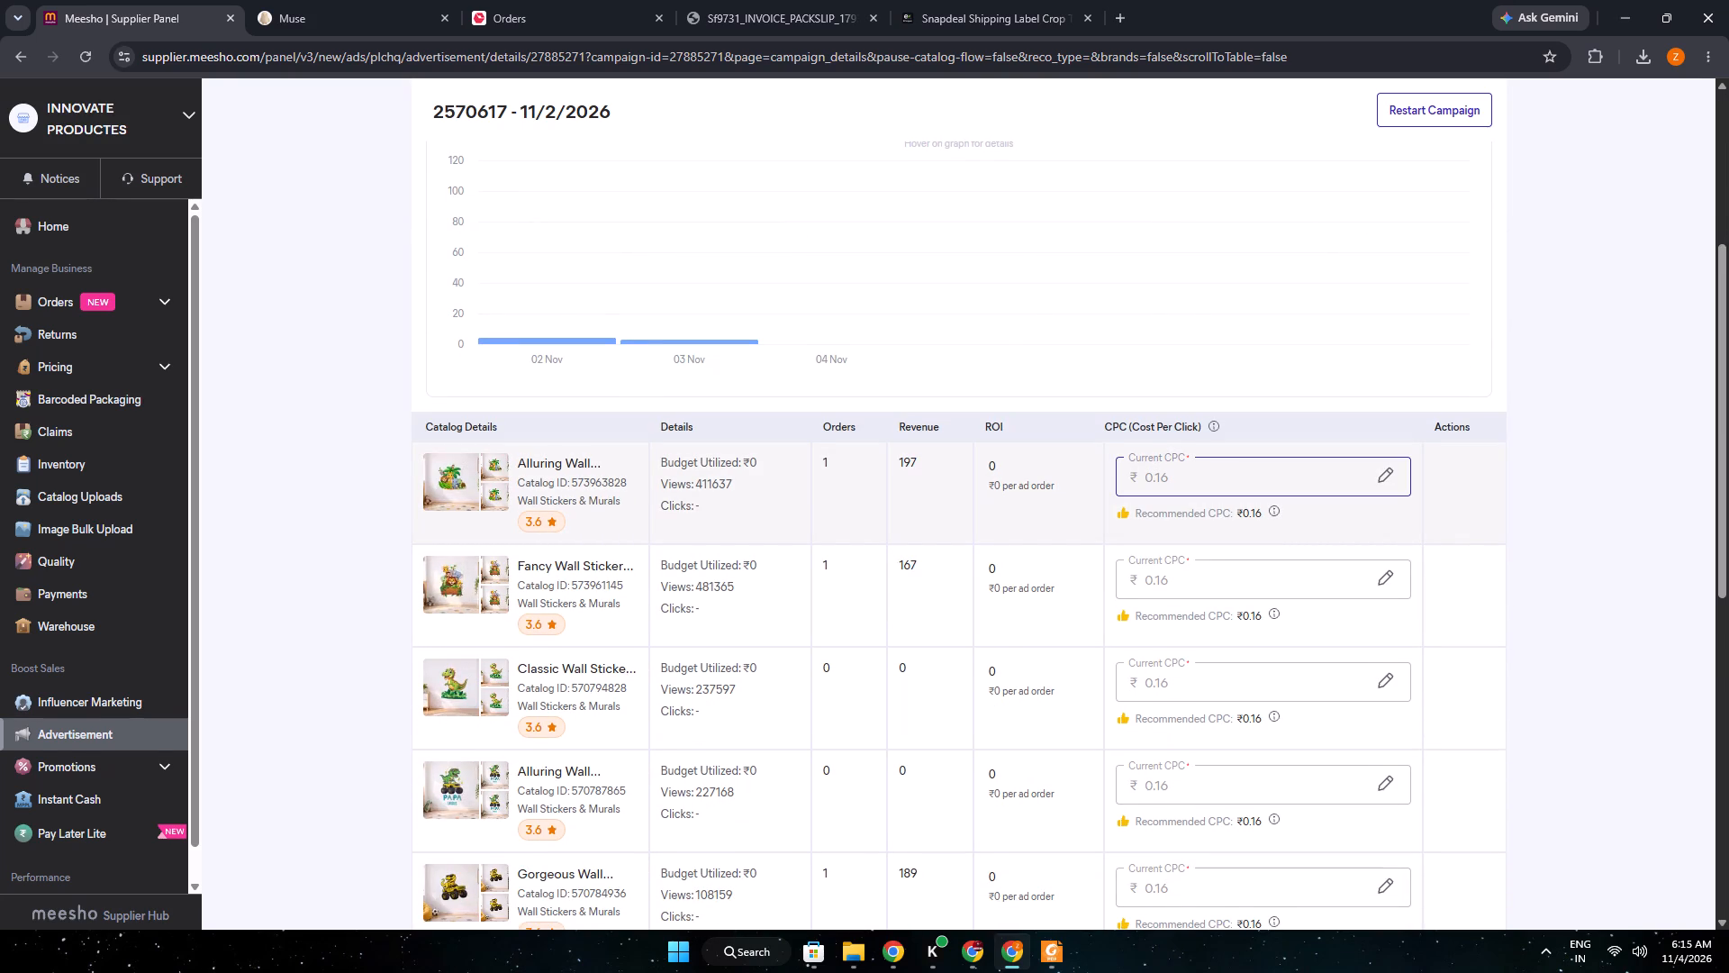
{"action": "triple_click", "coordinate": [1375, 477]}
Open the restart setup for campaign 2570617 - 11/2/2026.
{"action": "scroll", "coordinate": [1432, 388], "scroll_direction": "up", "scroll_amount": 3}
{"action": "left_click", "coordinate": [1420, 139]}
{"action": "left_click", "coordinate": [1422, 114]}
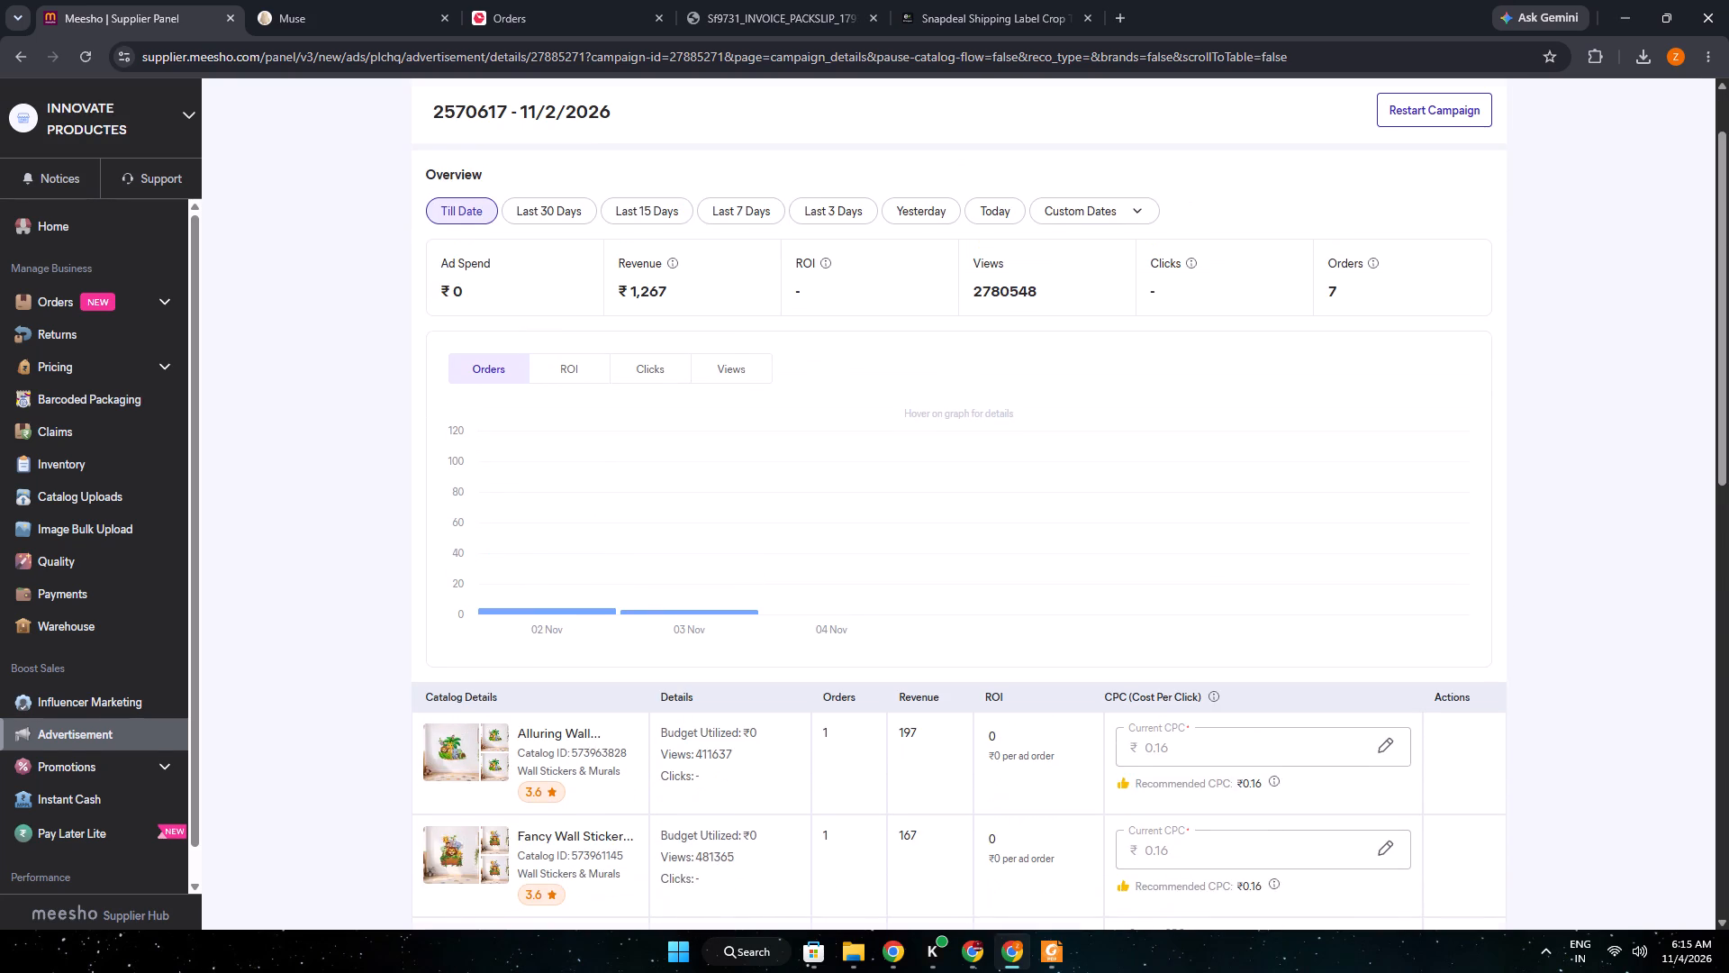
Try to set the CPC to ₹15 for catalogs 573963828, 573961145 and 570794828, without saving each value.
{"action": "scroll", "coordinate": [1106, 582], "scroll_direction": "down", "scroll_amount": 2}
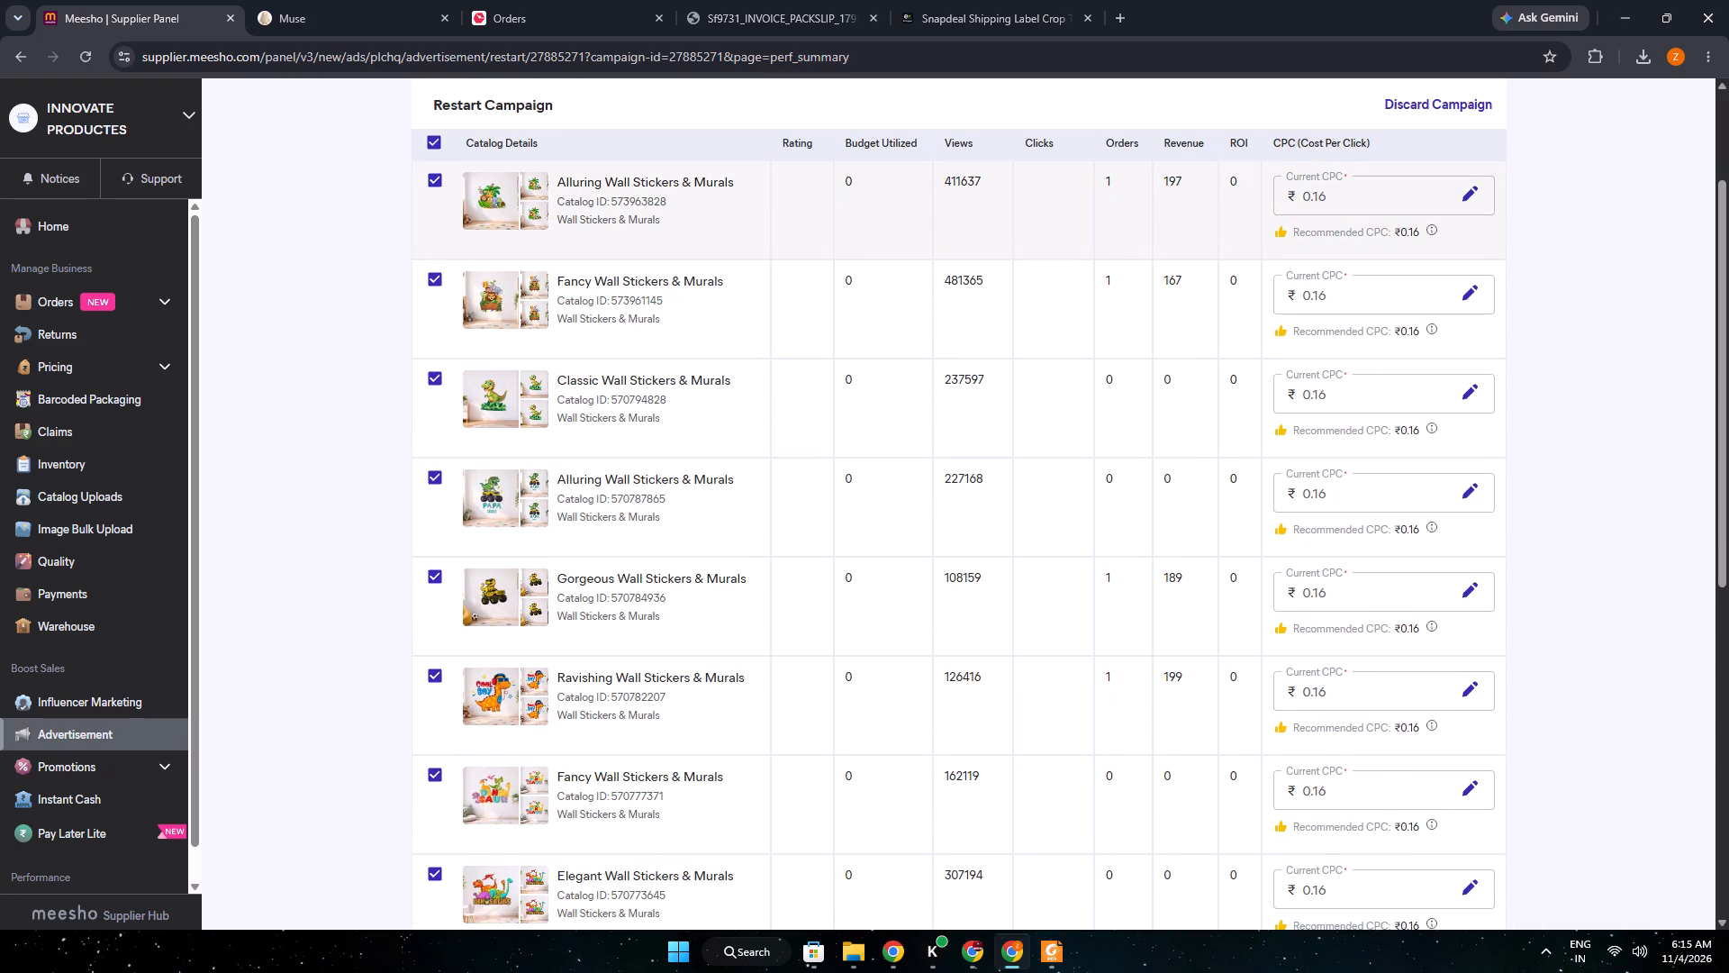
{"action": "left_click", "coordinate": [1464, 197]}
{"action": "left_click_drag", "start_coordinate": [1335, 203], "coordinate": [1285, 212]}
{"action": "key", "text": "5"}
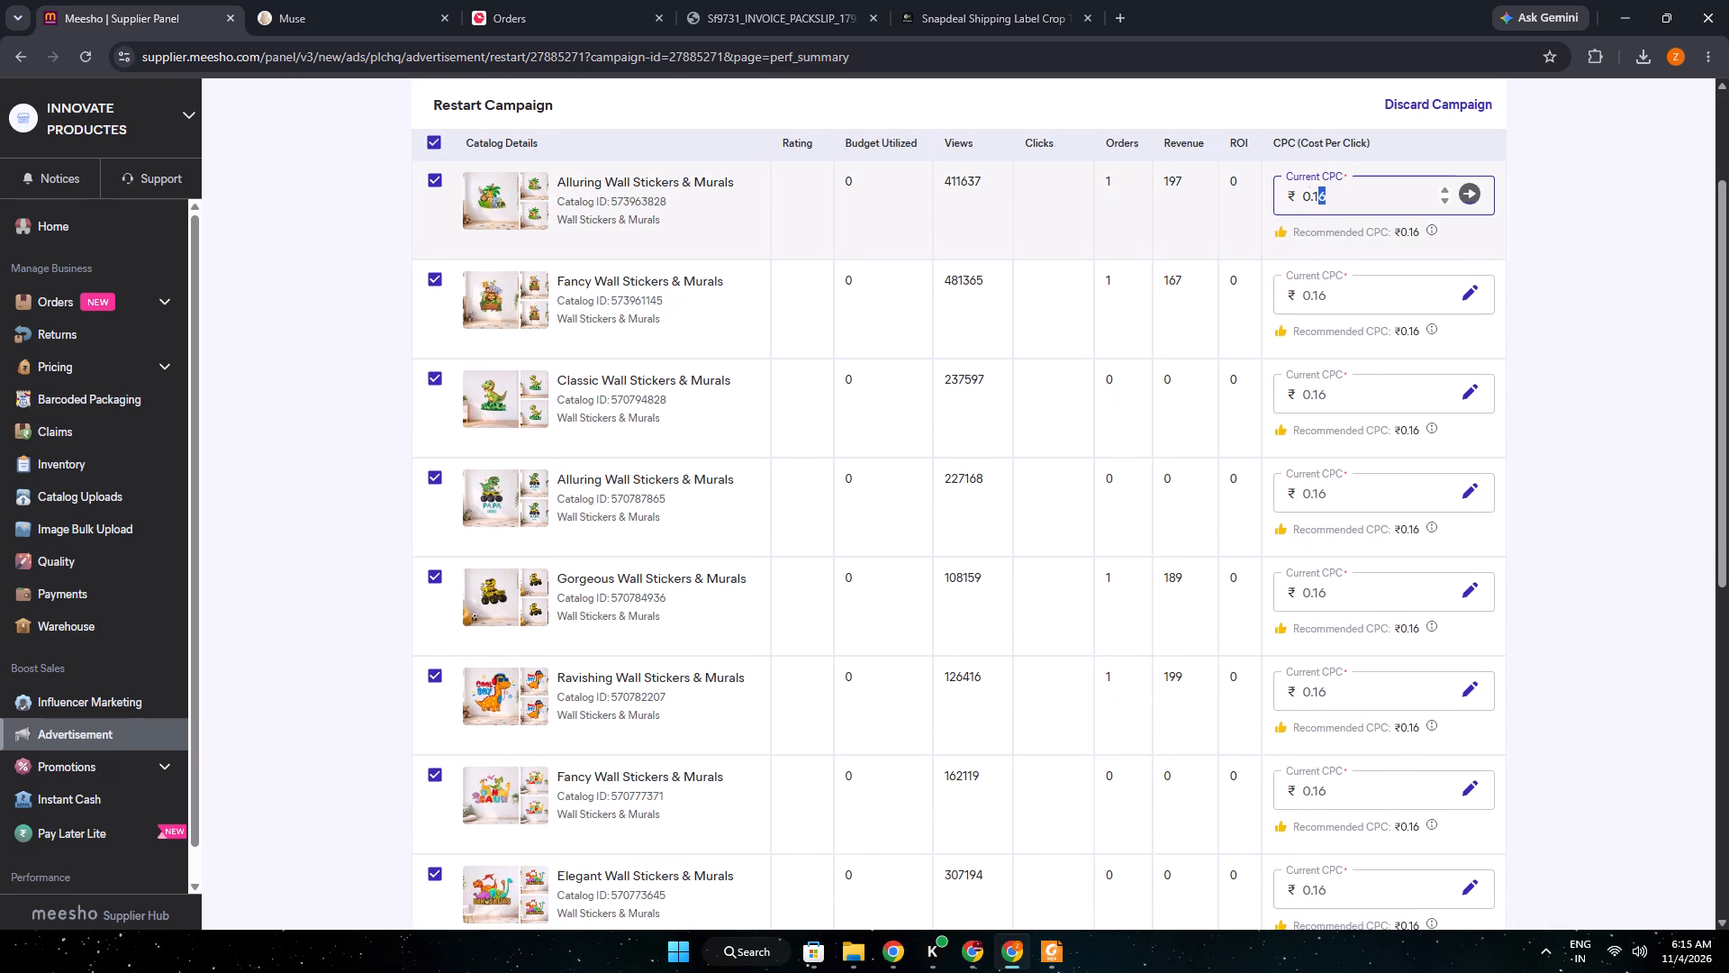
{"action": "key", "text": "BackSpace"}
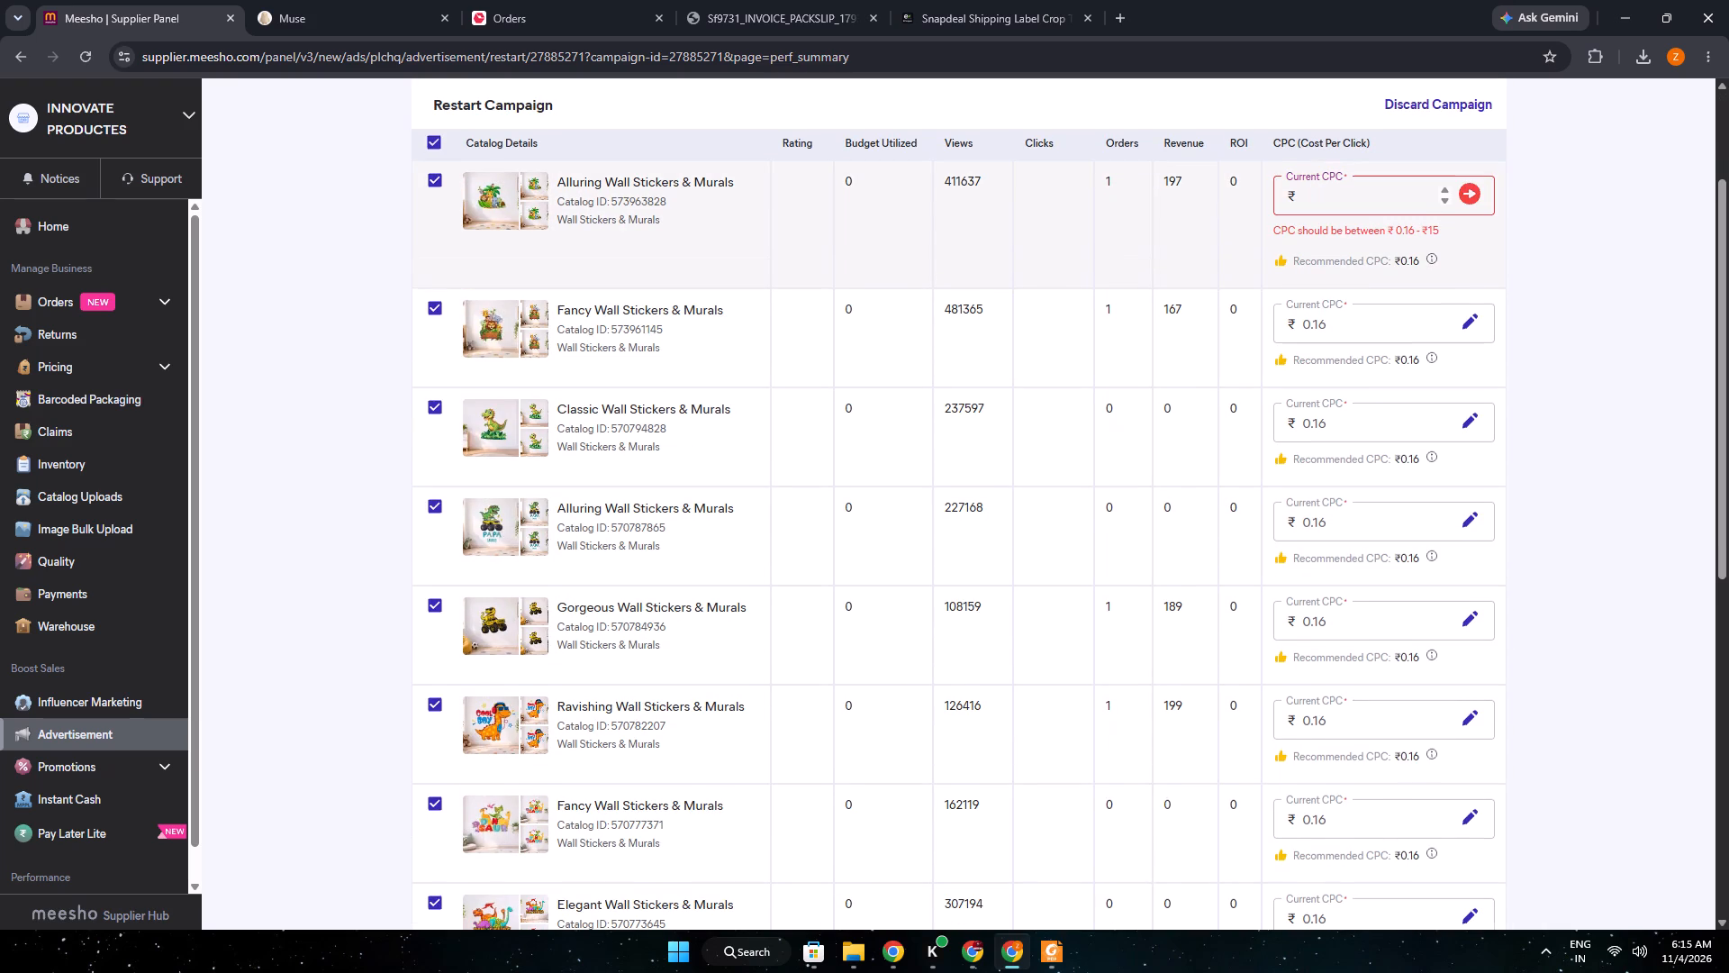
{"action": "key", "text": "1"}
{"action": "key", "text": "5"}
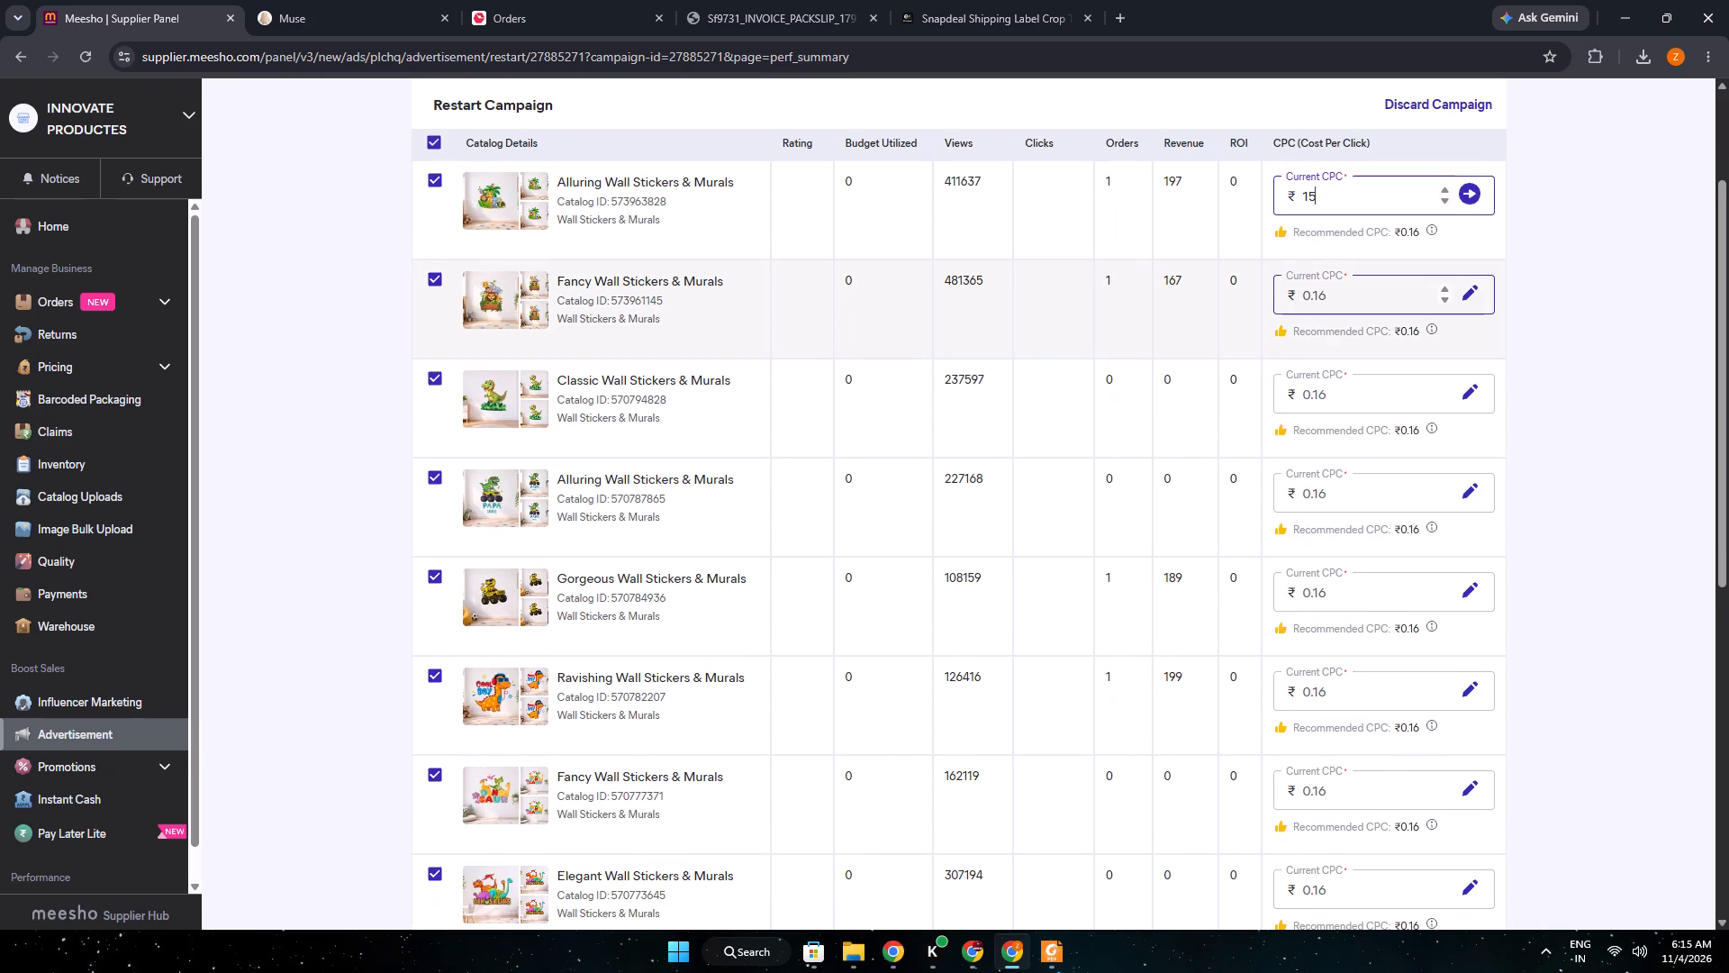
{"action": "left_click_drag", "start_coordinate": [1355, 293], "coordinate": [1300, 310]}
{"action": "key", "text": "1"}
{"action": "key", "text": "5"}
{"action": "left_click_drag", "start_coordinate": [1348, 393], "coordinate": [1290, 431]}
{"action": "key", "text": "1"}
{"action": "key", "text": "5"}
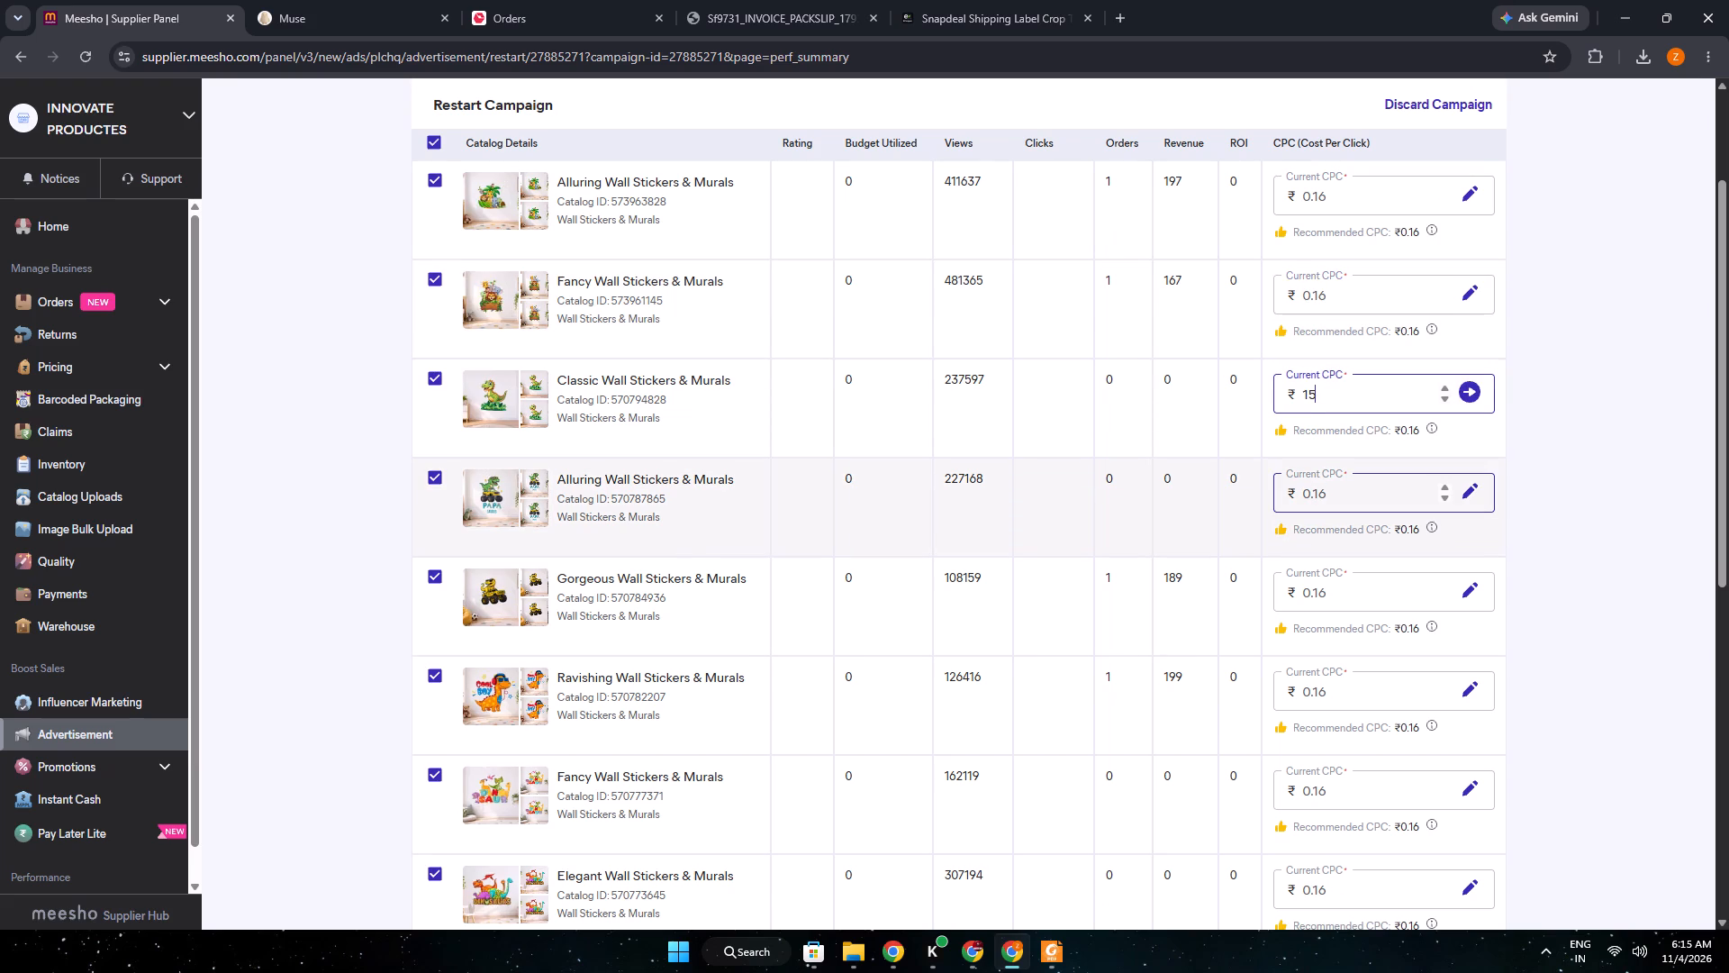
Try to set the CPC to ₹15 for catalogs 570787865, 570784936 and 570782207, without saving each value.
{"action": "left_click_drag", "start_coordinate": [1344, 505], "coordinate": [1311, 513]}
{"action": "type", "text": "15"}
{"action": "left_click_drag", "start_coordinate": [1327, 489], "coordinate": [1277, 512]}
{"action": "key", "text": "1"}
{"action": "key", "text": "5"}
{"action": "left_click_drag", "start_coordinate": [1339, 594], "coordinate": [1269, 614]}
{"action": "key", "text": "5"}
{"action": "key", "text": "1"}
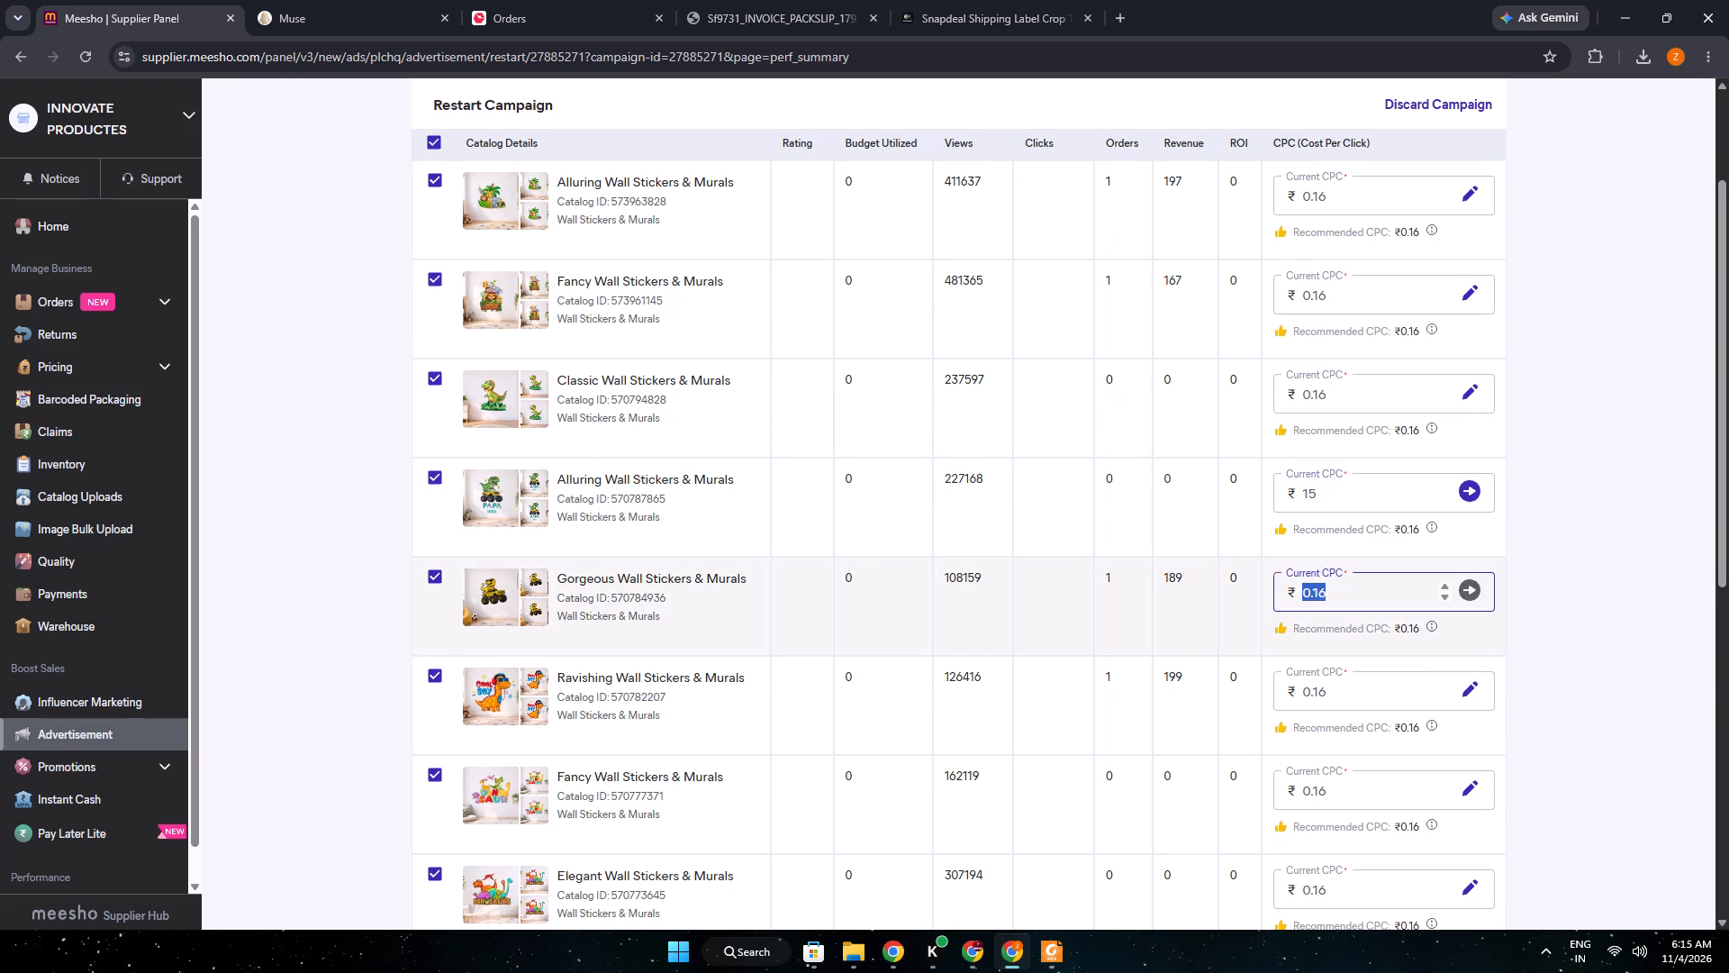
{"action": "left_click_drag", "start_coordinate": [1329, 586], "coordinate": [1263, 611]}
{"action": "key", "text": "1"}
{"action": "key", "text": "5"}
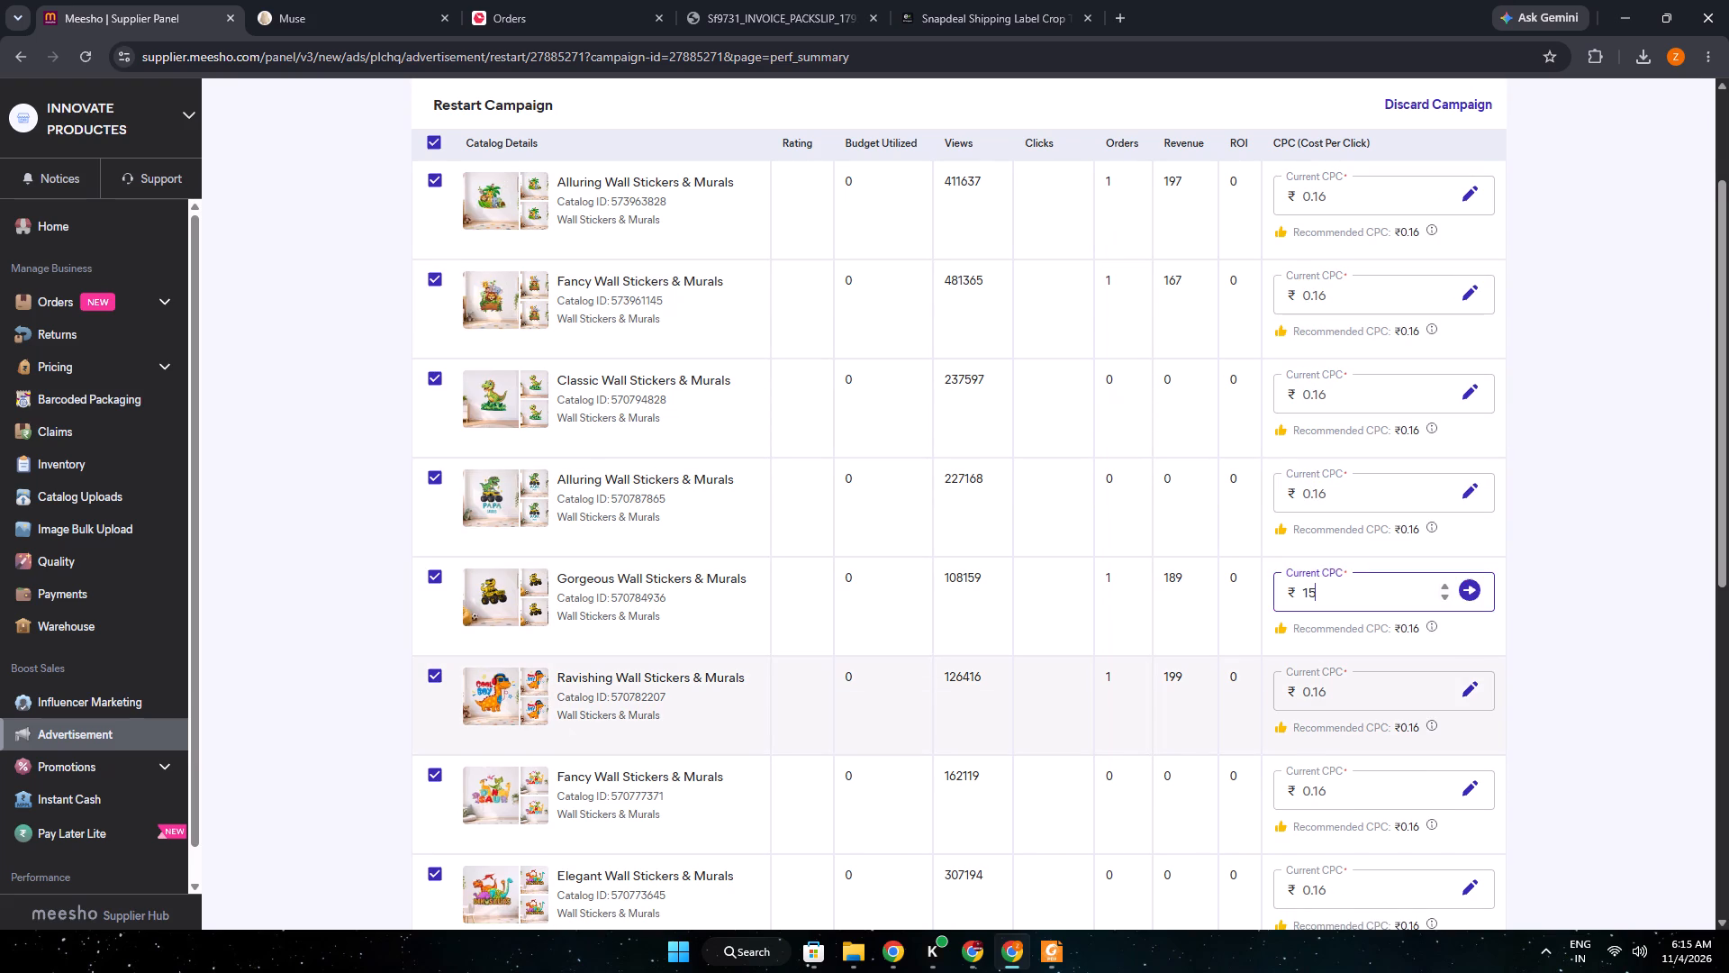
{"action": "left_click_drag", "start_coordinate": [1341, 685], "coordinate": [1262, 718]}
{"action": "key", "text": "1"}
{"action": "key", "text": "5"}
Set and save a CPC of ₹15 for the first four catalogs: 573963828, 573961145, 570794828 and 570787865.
{"action": "left_click_drag", "start_coordinate": [1355, 216], "coordinate": [1262, 247]}
{"action": "left_click_drag", "start_coordinate": [1353, 197], "coordinate": [1174, 247]}
{"action": "key", "text": "1"}
{"action": "key", "text": "5"}
{"action": "key", "text": "Return"}
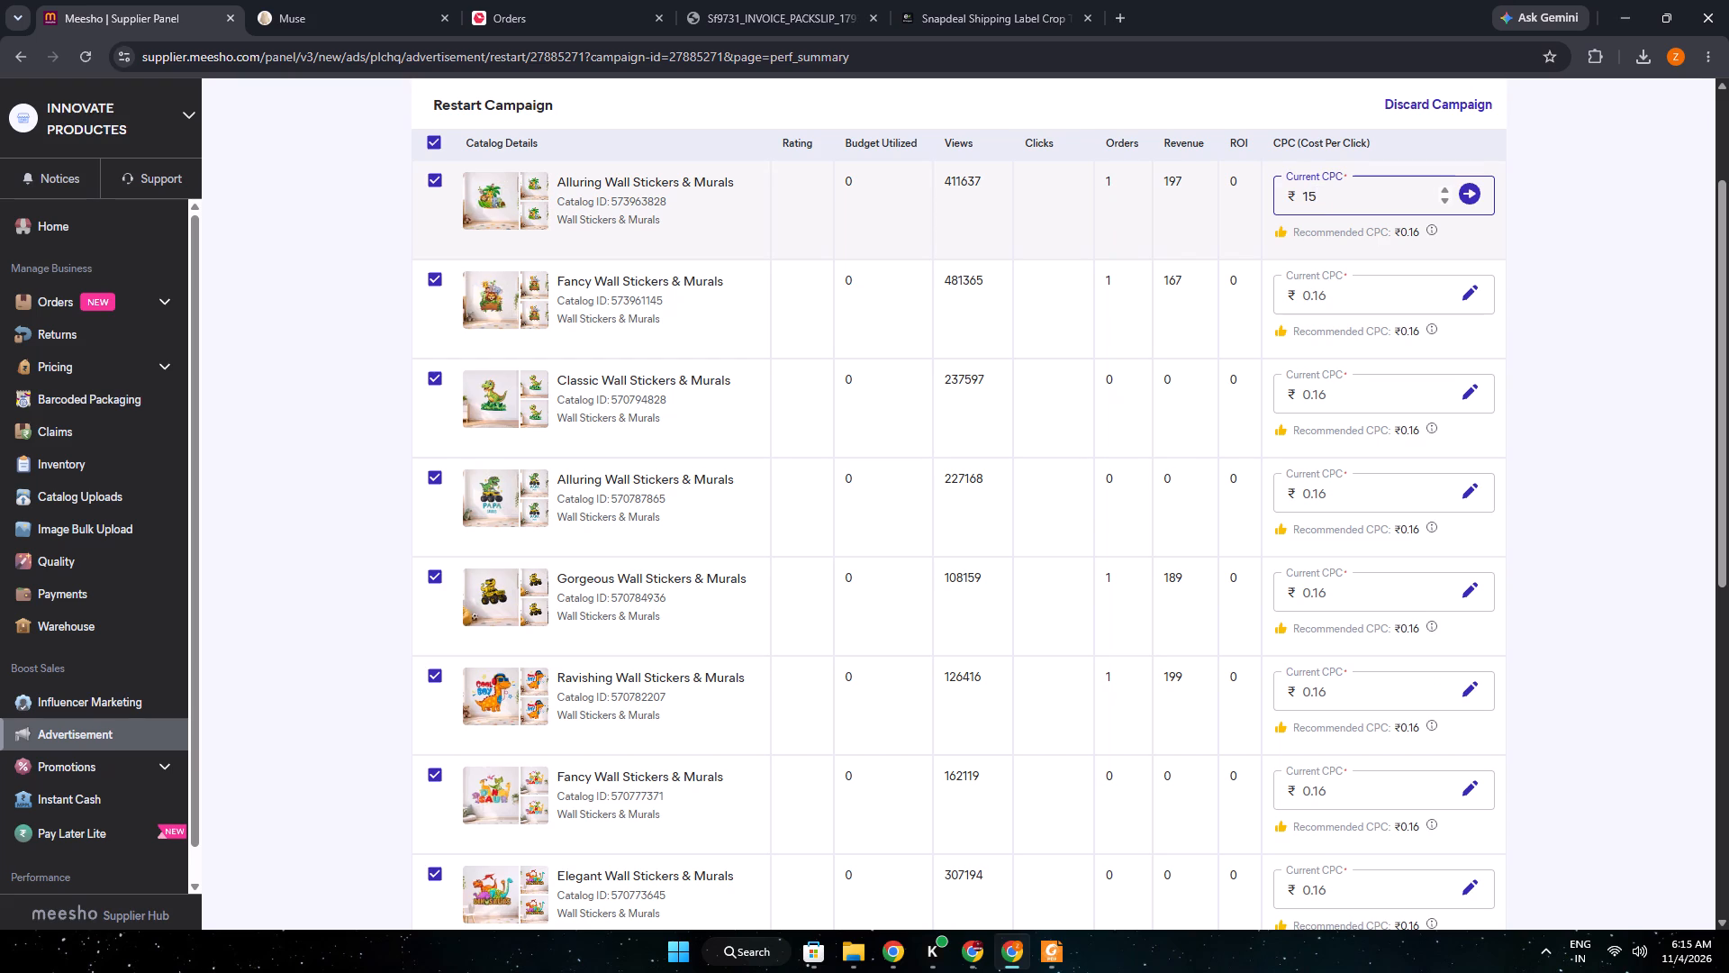
{"action": "left_click_drag", "start_coordinate": [1333, 296], "coordinate": [1191, 326]}
{"action": "key", "text": "1"}
{"action": "key", "text": "5"}
{"action": "key", "text": "Return"}
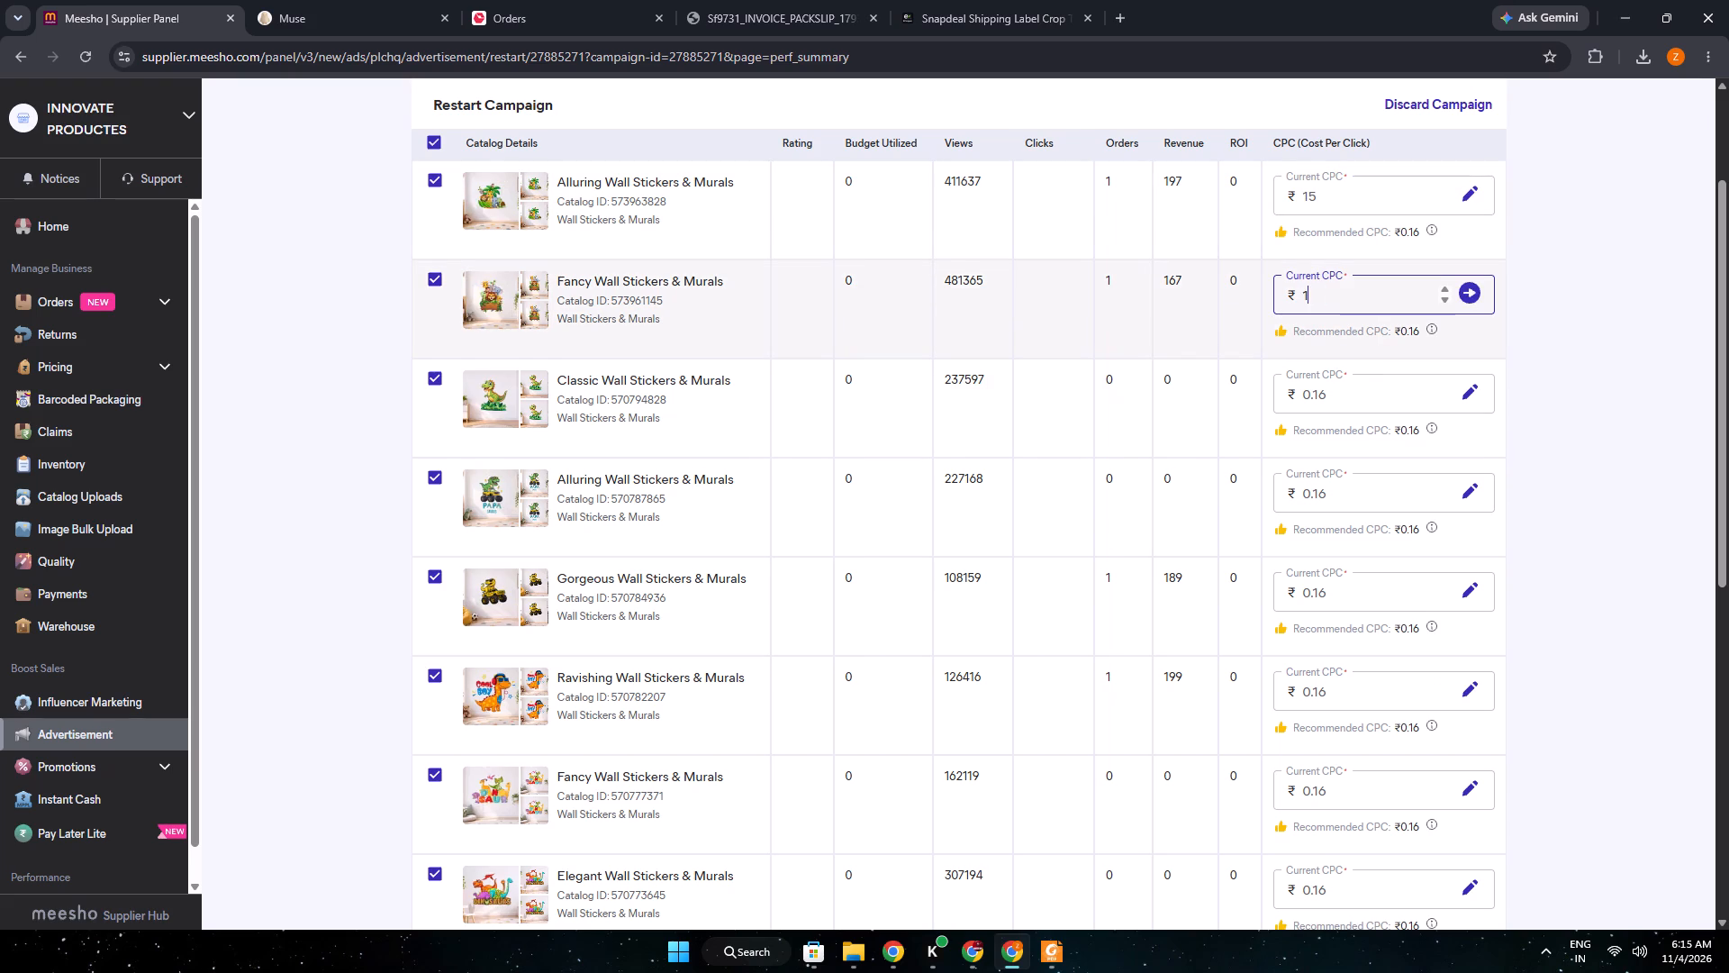
{"action": "left_click_drag", "start_coordinate": [1345, 402], "coordinate": [1208, 432]}
{"action": "type", "text": "15"}
{"action": "key", "text": "Return"}
{"action": "left_click_drag", "start_coordinate": [1337, 491], "coordinate": [1236, 514]}
{"action": "type", "text": "15"}
{"action": "key", "text": "Return"}
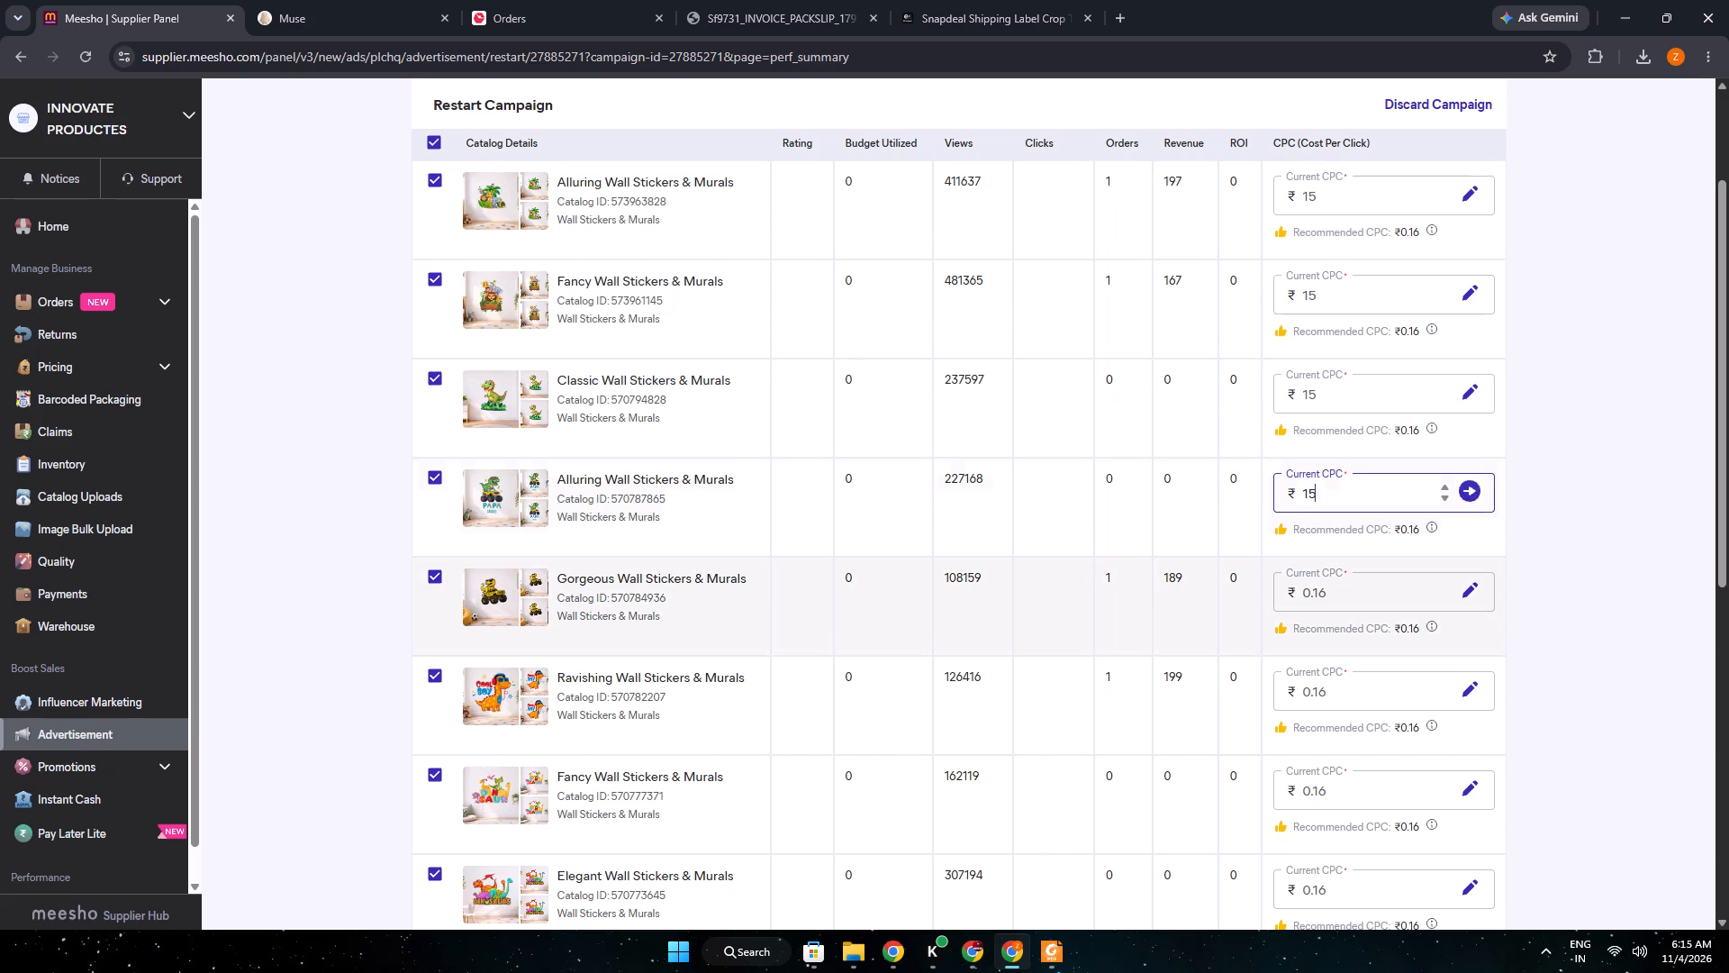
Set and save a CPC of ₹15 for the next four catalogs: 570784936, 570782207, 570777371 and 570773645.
{"action": "left_click_drag", "start_coordinate": [1347, 584], "coordinate": [1245, 646]}
{"action": "key", "text": "1"}
{"action": "key", "text": "5"}
{"action": "key", "text": "Return"}
{"action": "left_click_drag", "start_coordinate": [1353, 697], "coordinate": [1200, 719]}
{"action": "key", "text": "1"}
{"action": "key", "text": "5"}
{"action": "key", "text": "Return"}
{"action": "left_click_drag", "start_coordinate": [1327, 785], "coordinate": [1223, 817]}
{"action": "type", "text": "15"}
{"action": "key", "text": "Return"}
{"action": "left_click_drag", "start_coordinate": [1354, 885], "coordinate": [1215, 922]}
{"action": "type", "text": "15"}
{"action": "key", "text": "Return"}
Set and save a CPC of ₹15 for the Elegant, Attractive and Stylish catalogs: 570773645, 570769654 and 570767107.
{"action": "scroll", "coordinate": [1317, 729], "scroll_direction": "down", "scroll_amount": 2}
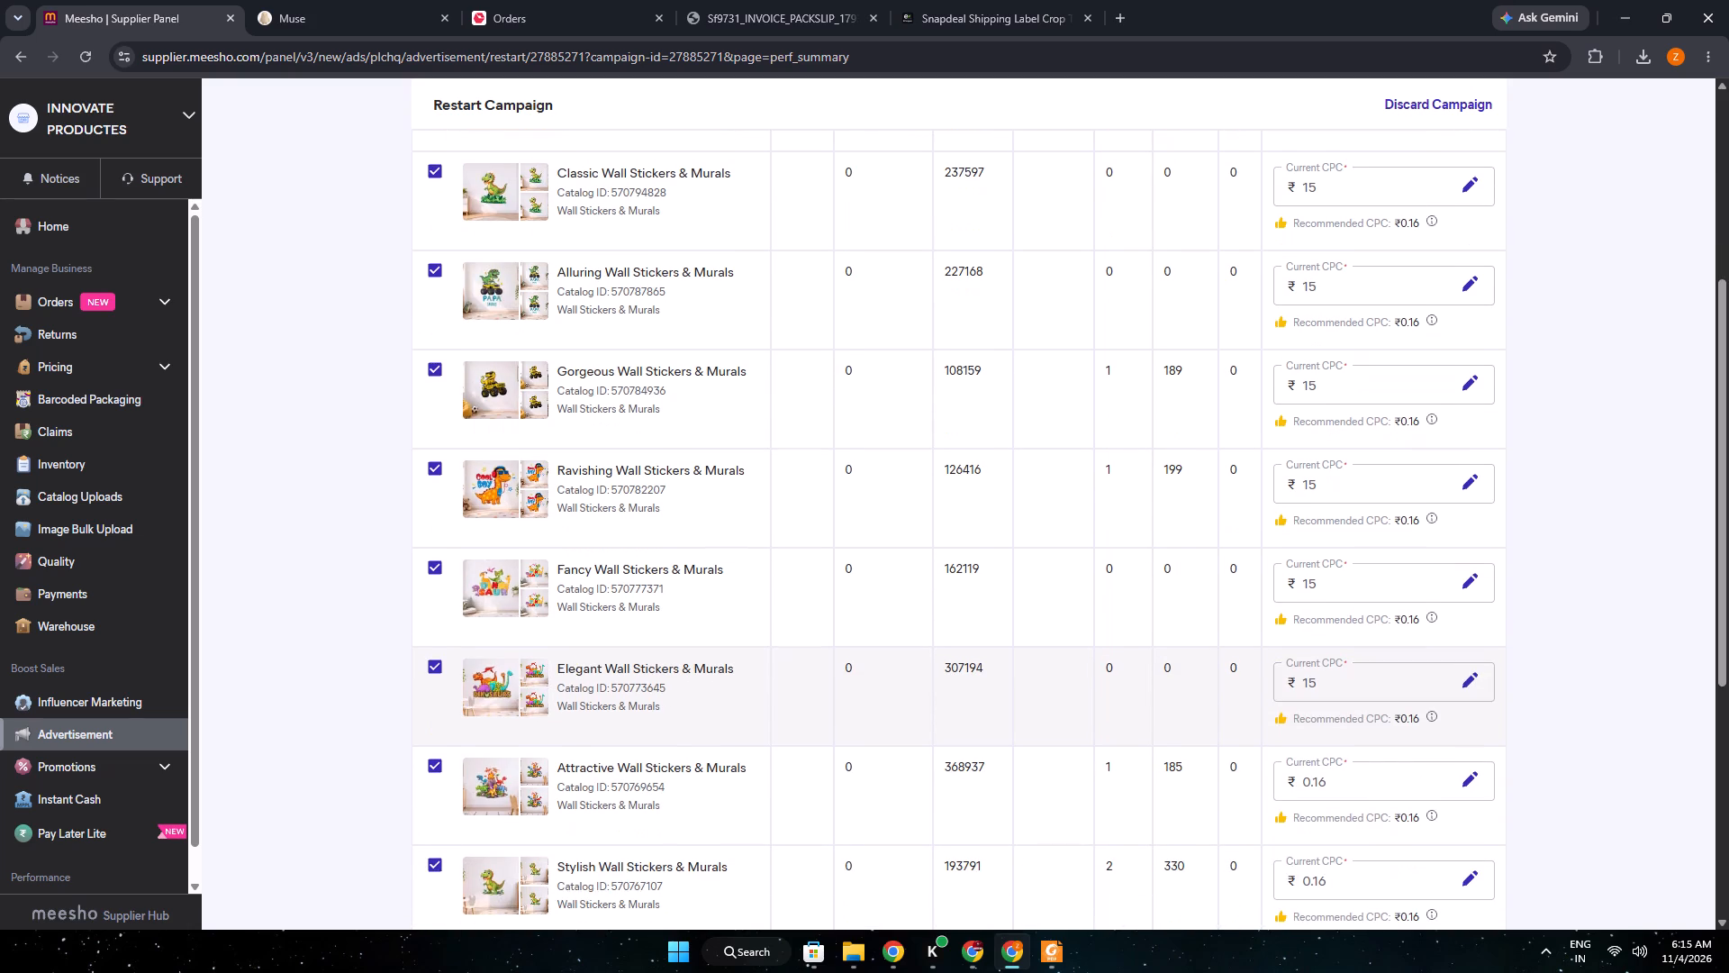
{"action": "left_click_drag", "start_coordinate": [1315, 678], "coordinate": [1218, 718]}
{"action": "type", "text": "15"}
{"action": "key", "text": "Return"}
{"action": "left_click_drag", "start_coordinate": [1326, 773], "coordinate": [1219, 810]}
{"action": "key", "text": "1"}
{"action": "key", "text": "5"}
{"action": "key", "text": "Return"}
{"action": "left_click_drag", "start_coordinate": [1344, 882], "coordinate": [1232, 903]}
{"action": "type", "text": "15"}
{"action": "key", "text": "Return"}
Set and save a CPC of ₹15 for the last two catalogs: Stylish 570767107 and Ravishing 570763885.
{"action": "scroll", "coordinate": [1353, 839], "scroll_direction": "down", "scroll_amount": 4}
{"action": "left_click_drag", "start_coordinate": [1320, 530], "coordinate": [1223, 584]}
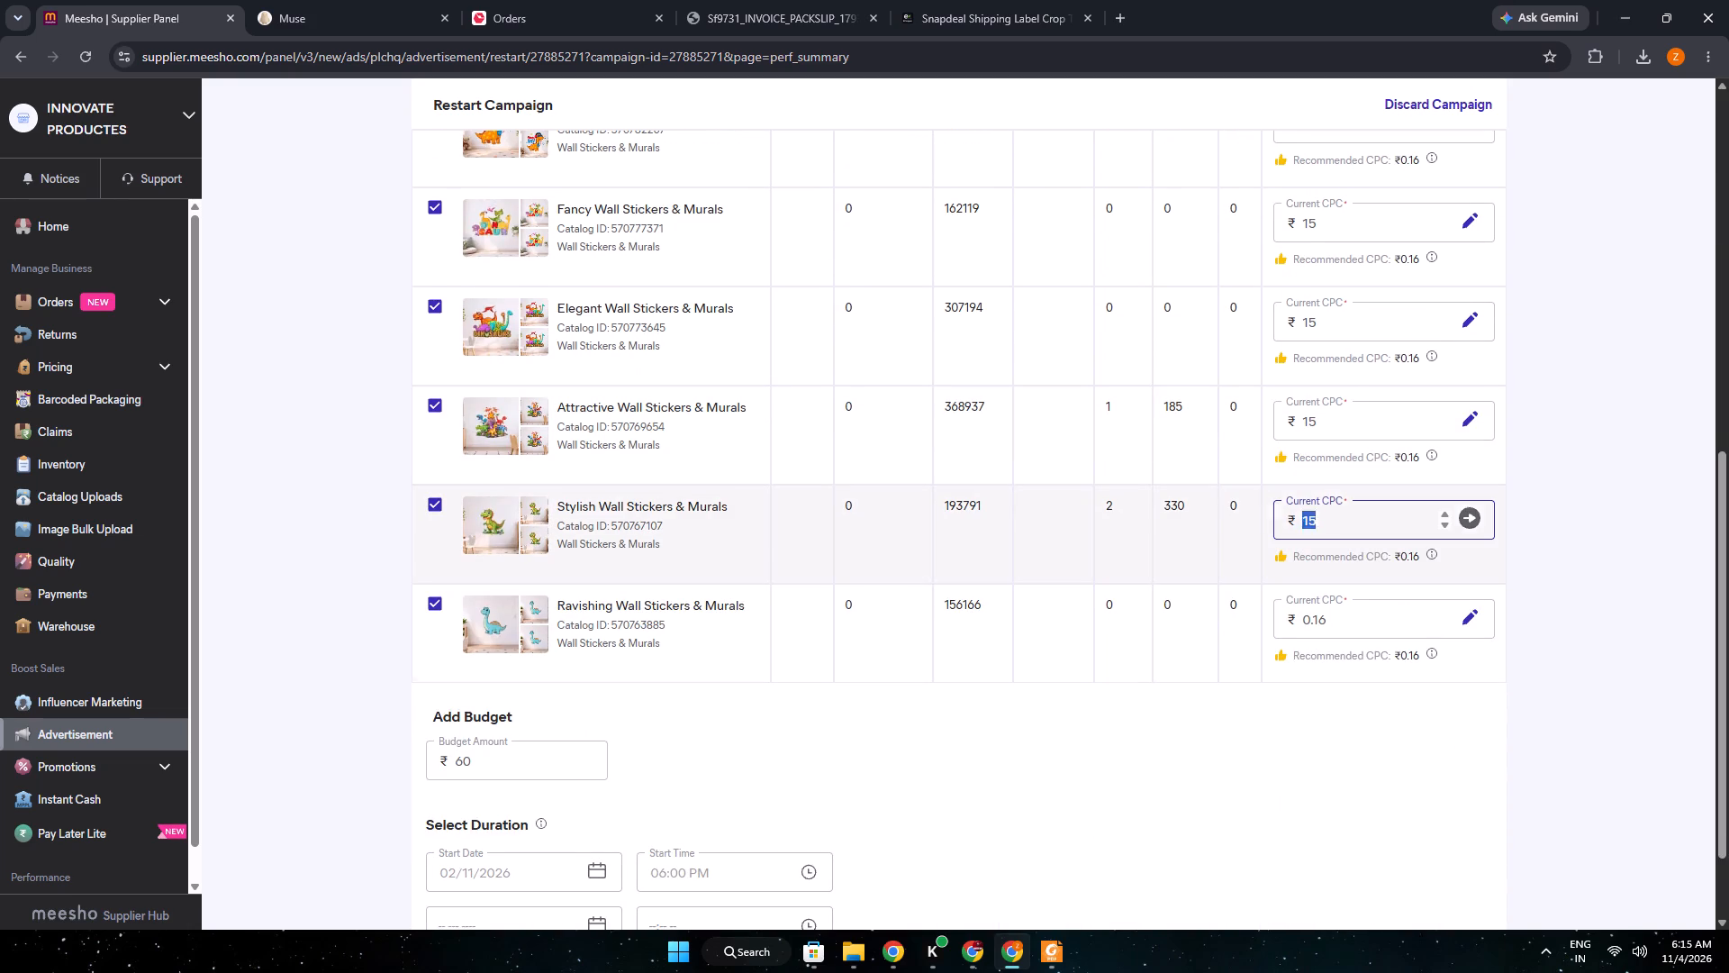
{"action": "left_click_drag", "start_coordinate": [1223, 584], "coordinate": [1170, 599]}
{"action": "key", "text": "5"}
{"action": "key", "text": "1"}
{"action": "key", "text": "Return"}
{"action": "key", "text": "BackSpace"}
{"action": "key", "text": "BackSpace"}
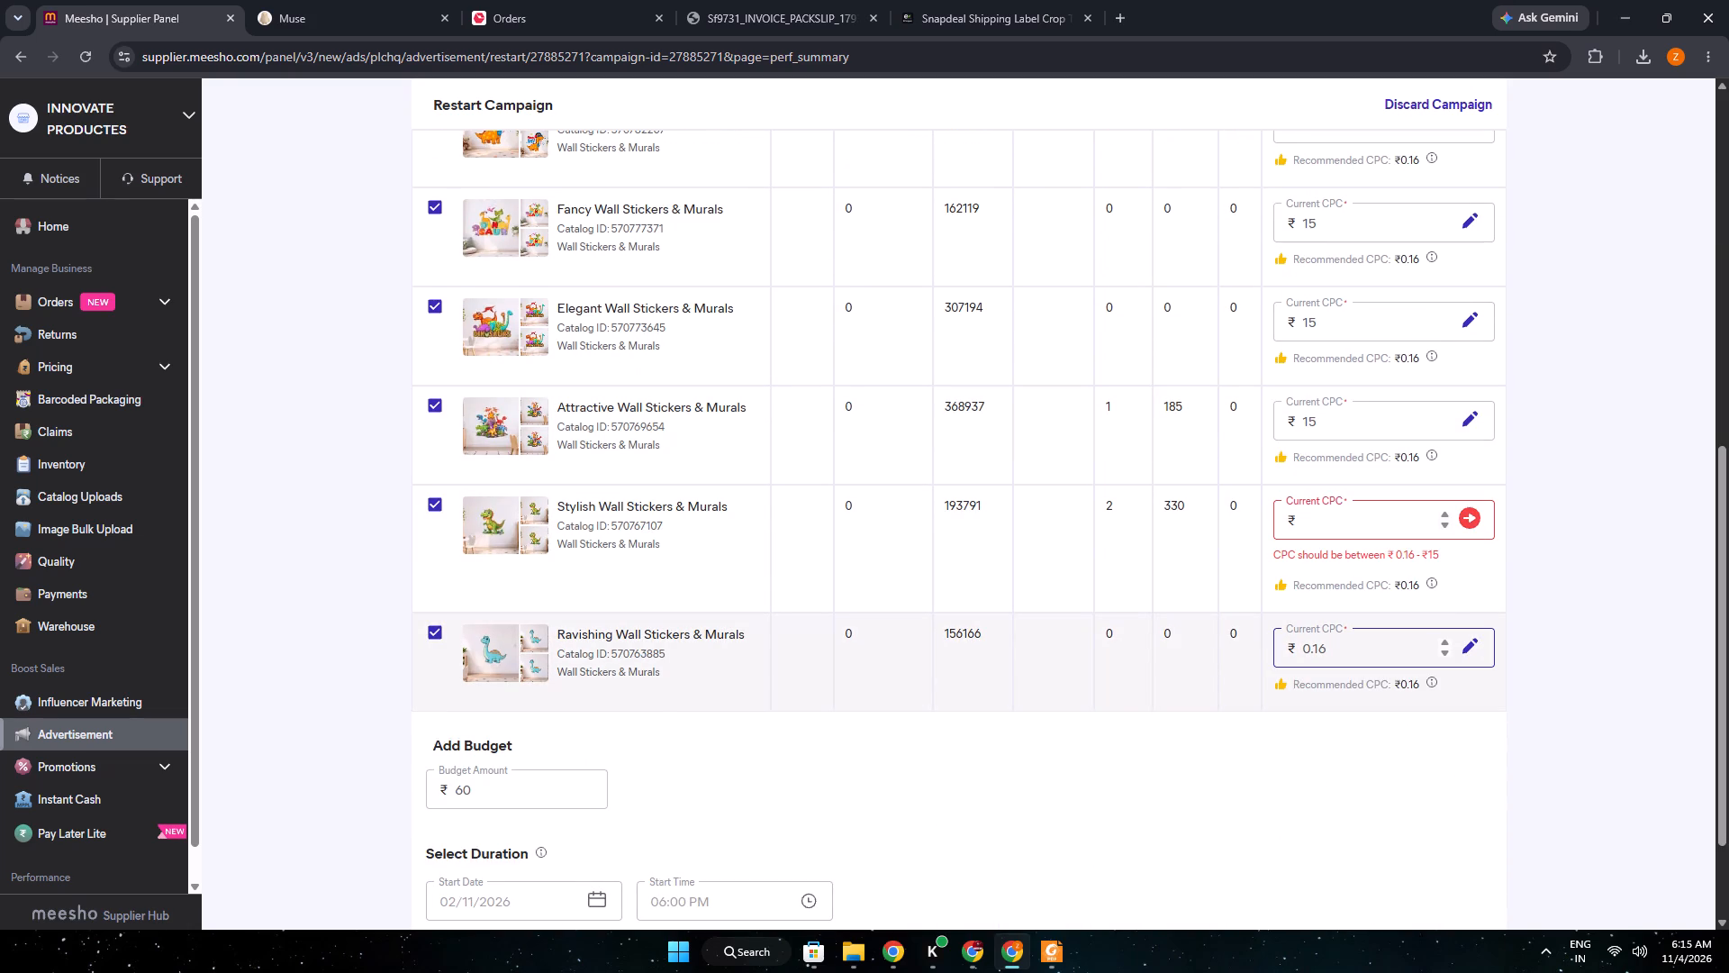
{"action": "key", "text": "1"}
{"action": "key", "text": "5"}
{"action": "left_click_drag", "start_coordinate": [1329, 625], "coordinate": [1171, 665]}
{"action": "type", "text": "51"}
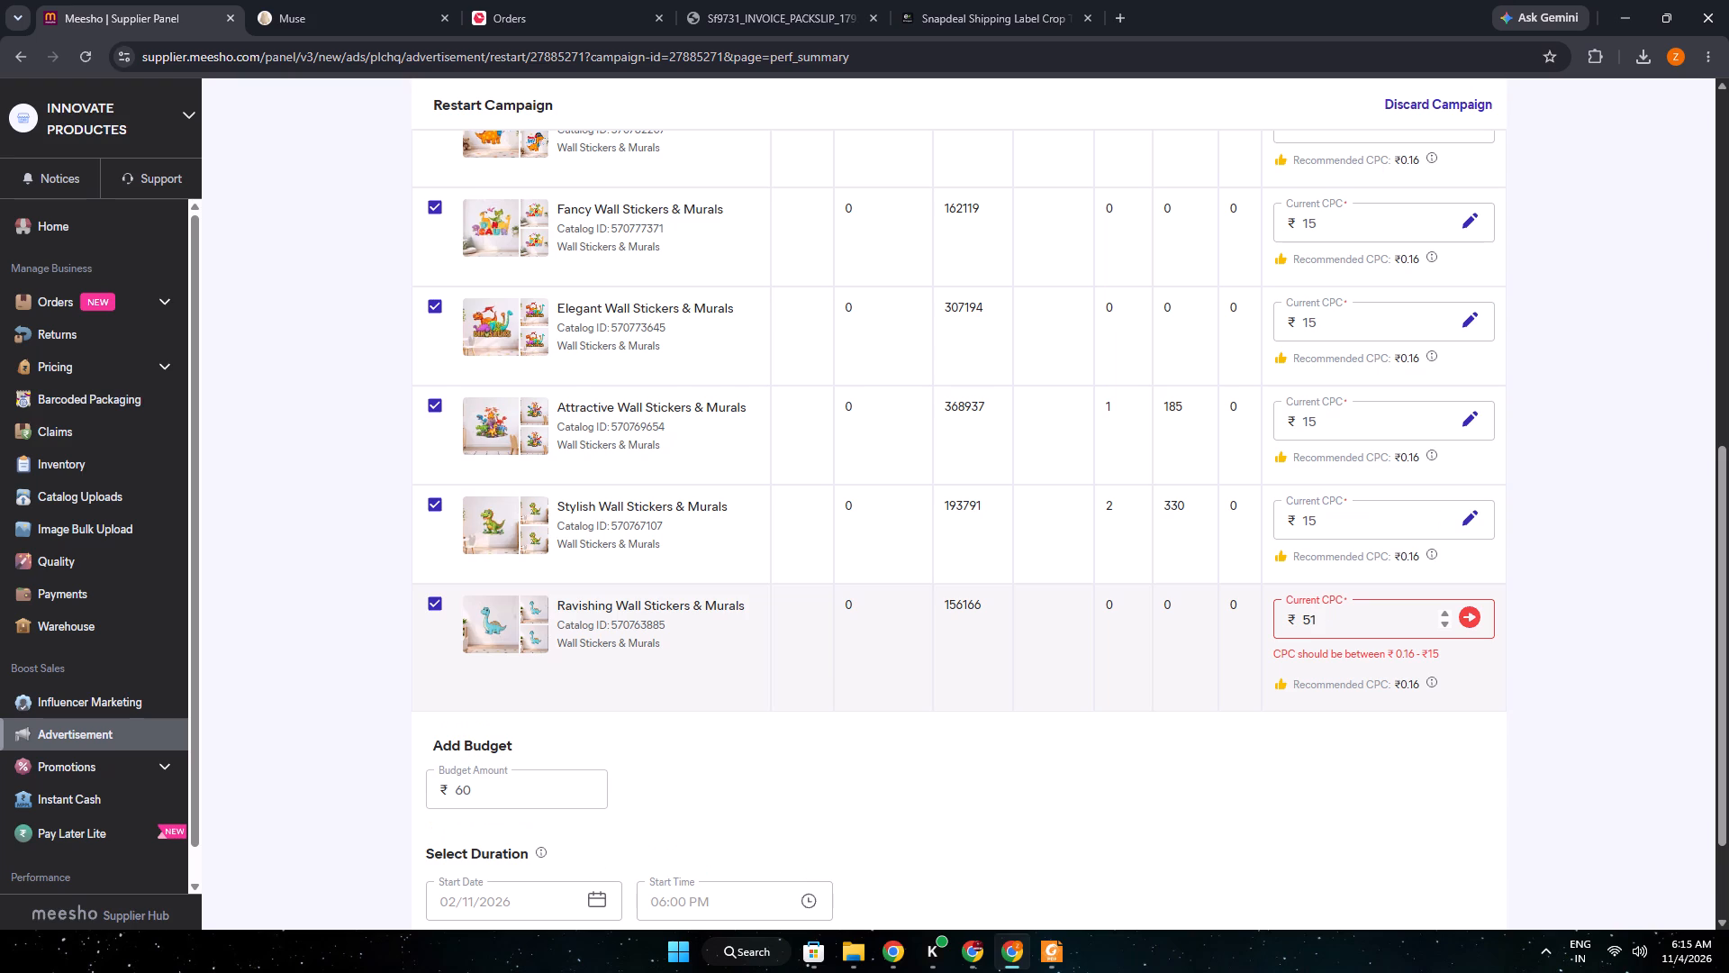
{"action": "left_click_drag", "start_coordinate": [1317, 617], "coordinate": [1273, 638]}
{"action": "type", "text": "15"}
{"action": "key", "text": "Return"}
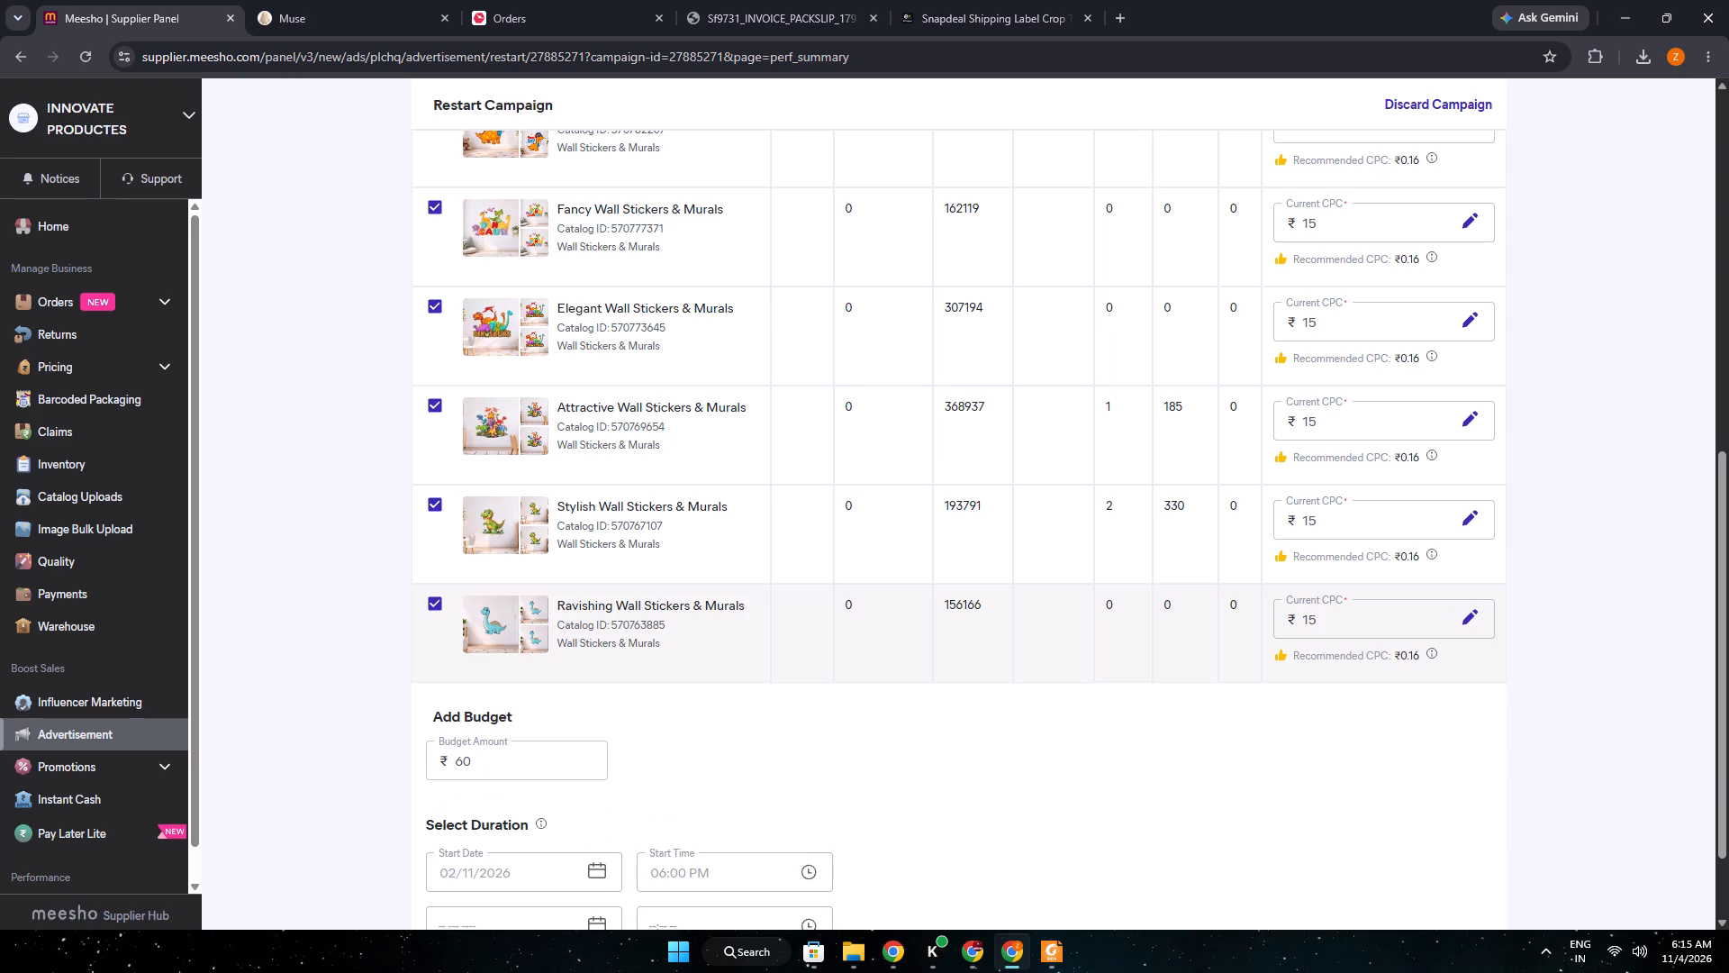
Restart campaign 27885271 with the edited CPCs and check the catalogs in its campaign details.
{"action": "scroll", "coordinate": [1293, 647], "scroll_direction": "up", "scroll_amount": 5}
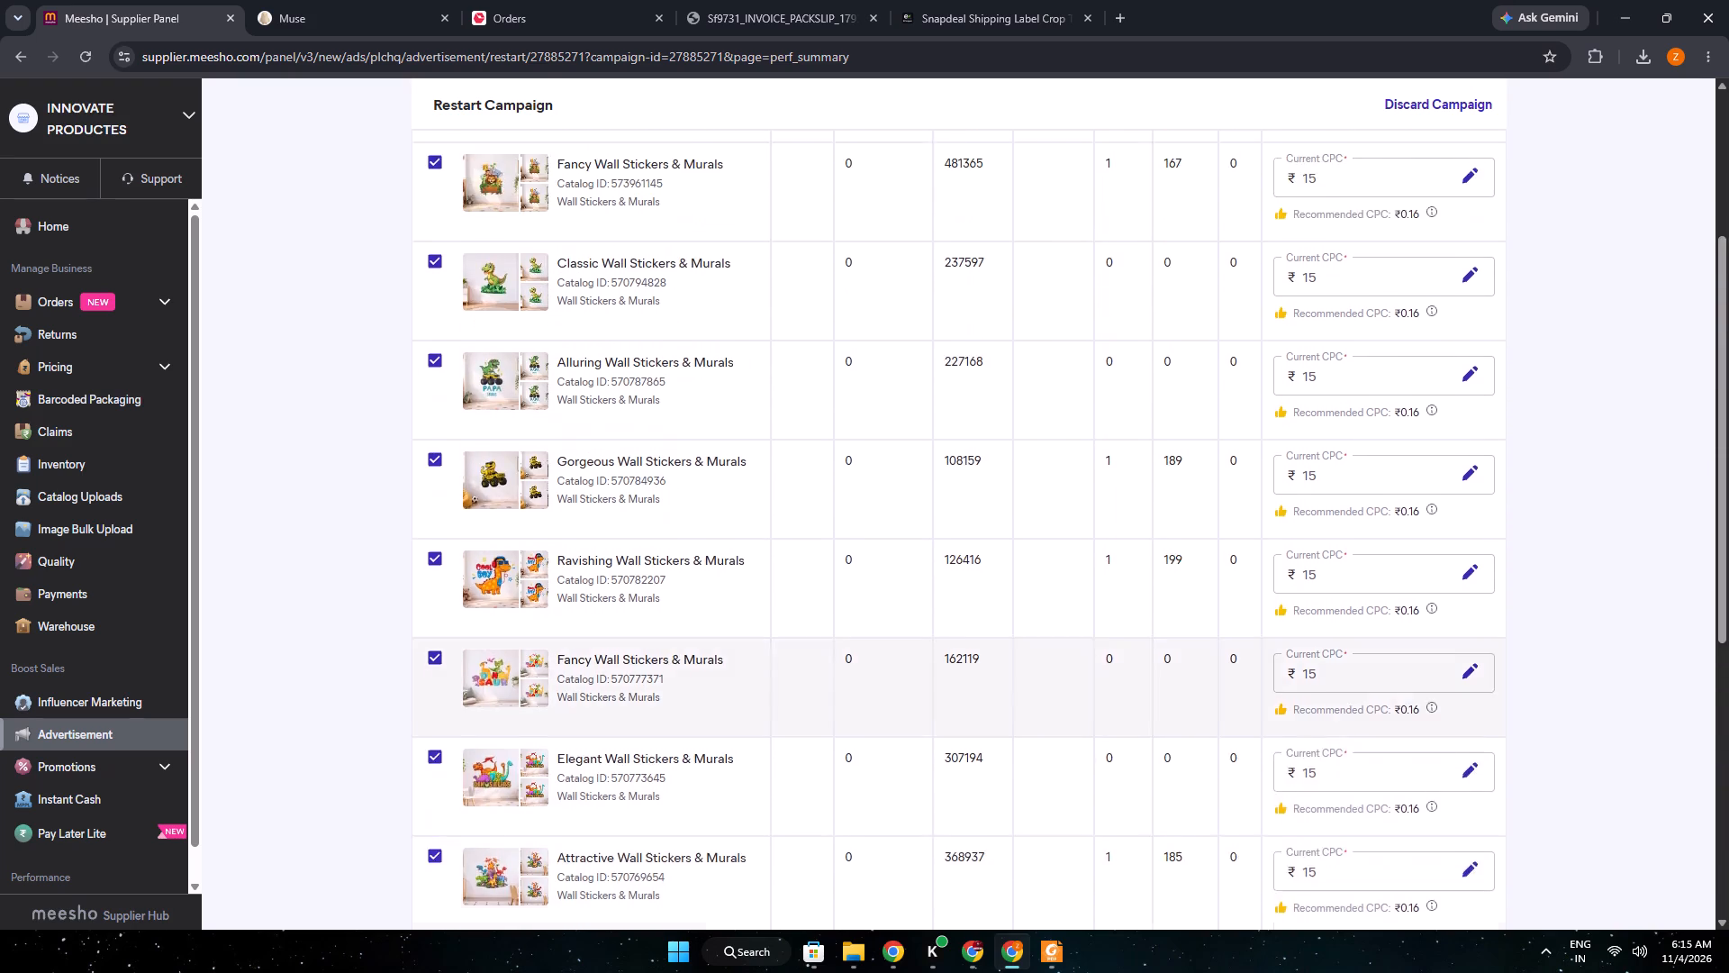
{"action": "scroll", "coordinate": [1227, 630], "scroll_direction": "down", "scroll_amount": 9}
{"action": "left_click", "coordinate": [518, 887]}
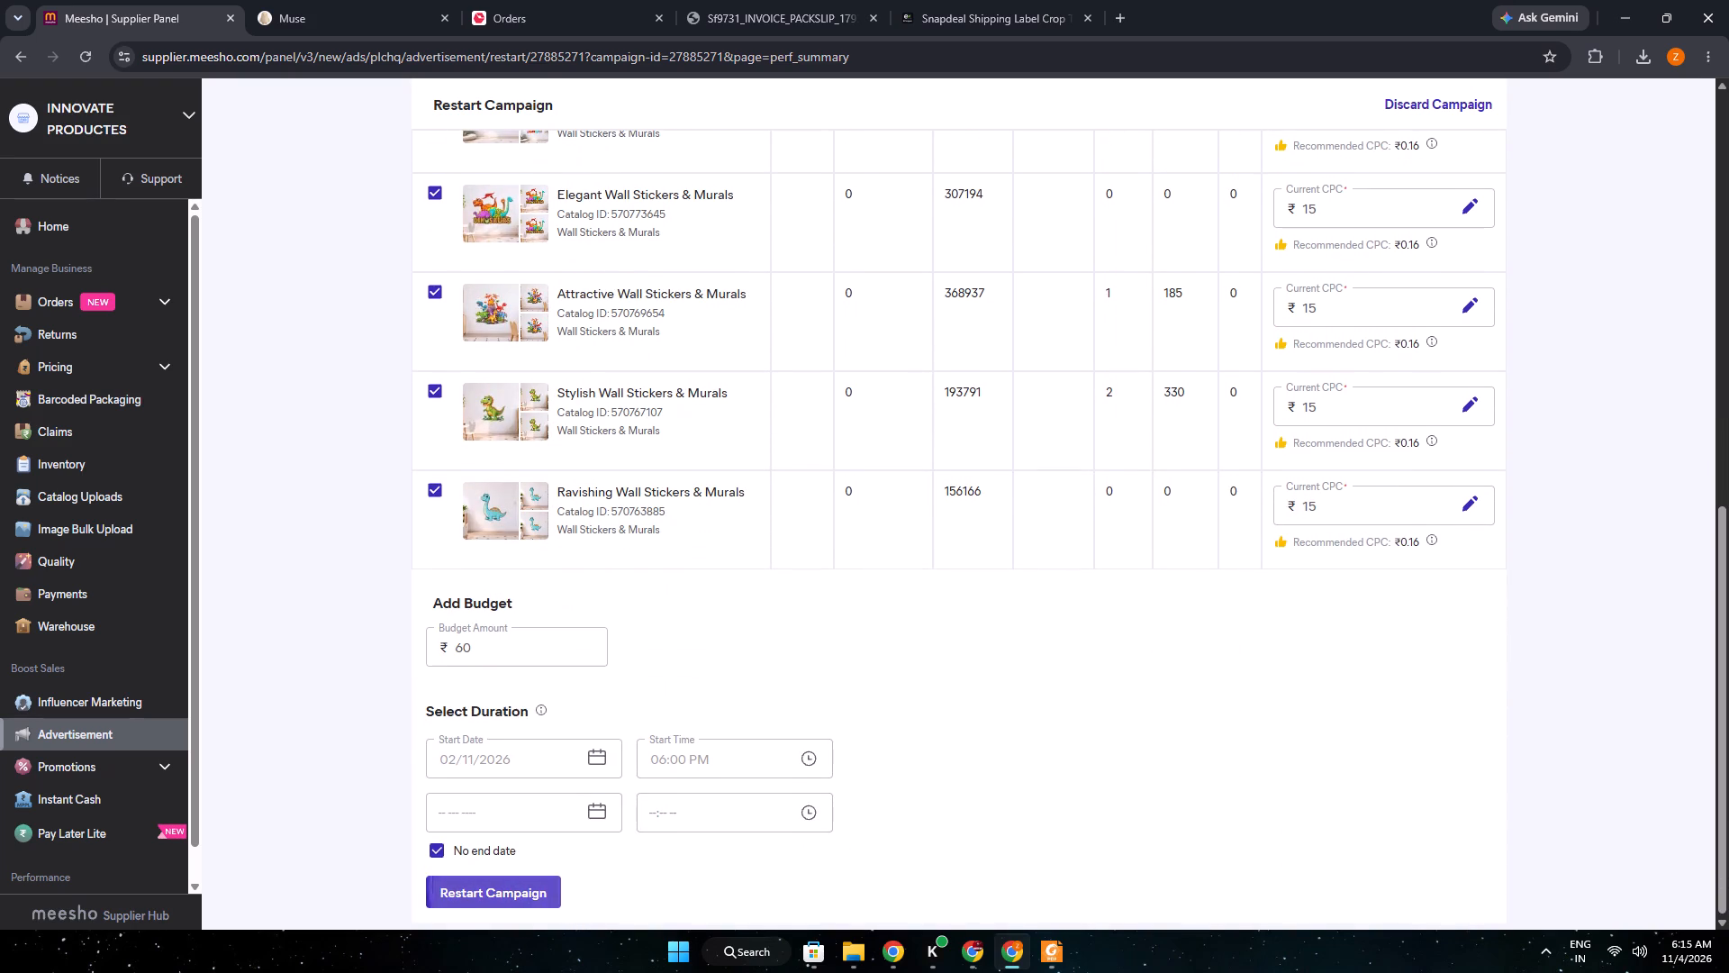
{"action": "scroll", "coordinate": [991, 571], "scroll_direction": "down", "scroll_amount": 4}
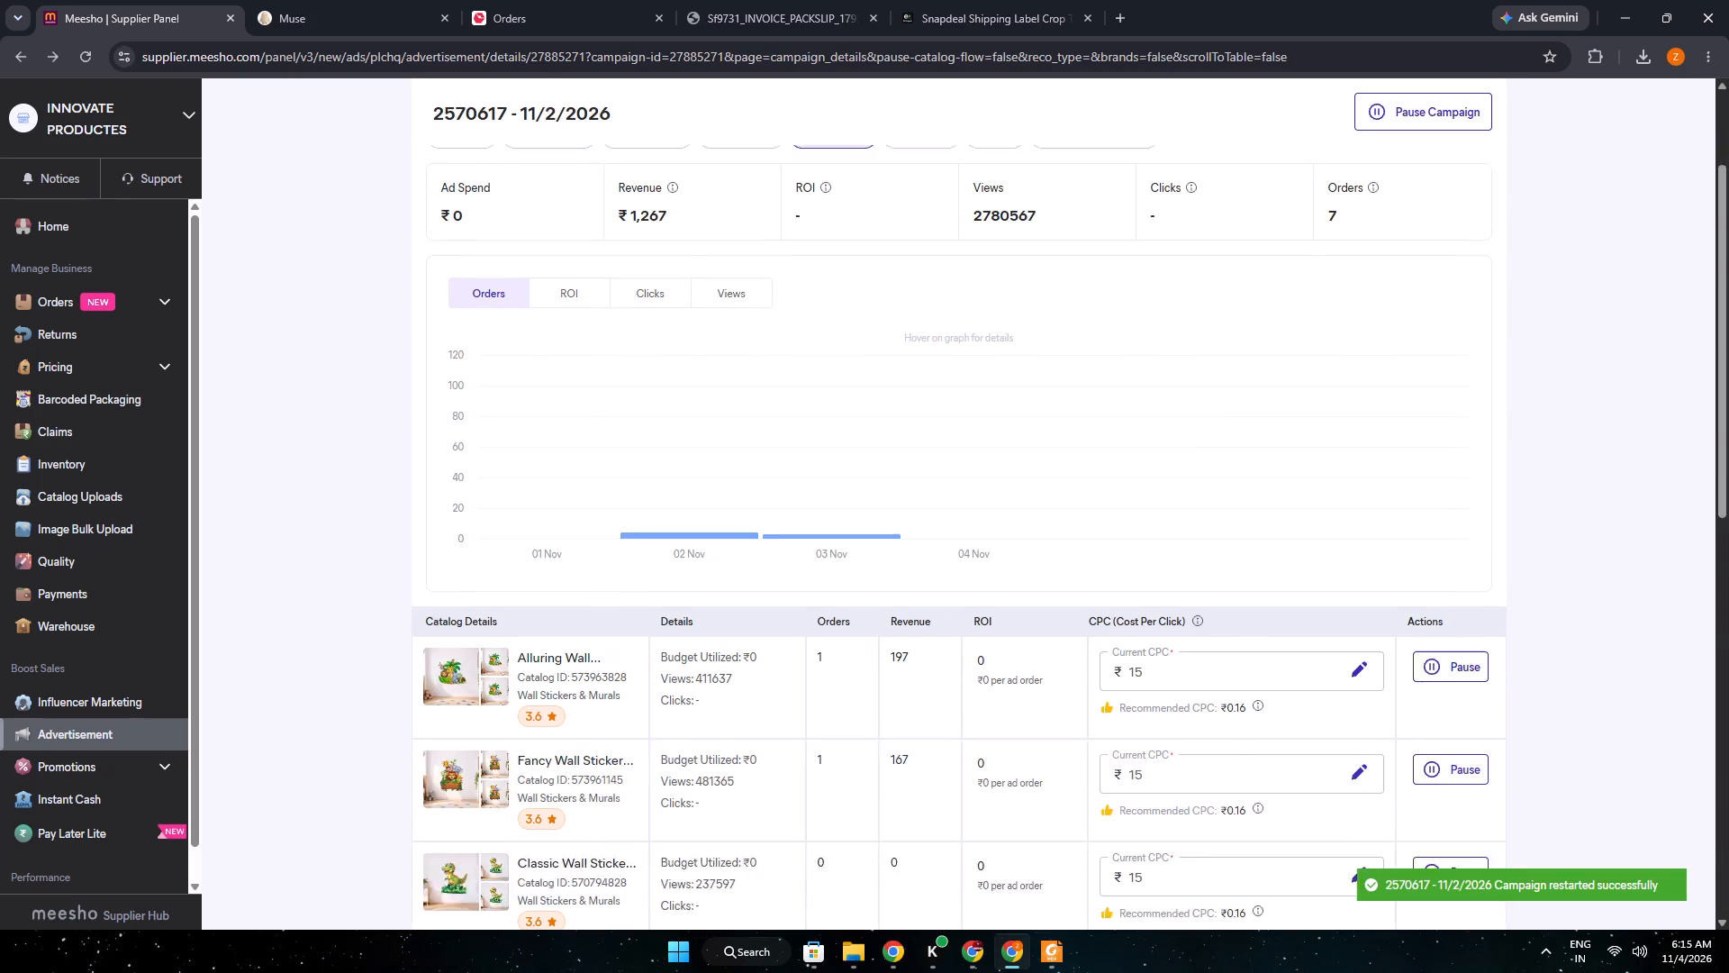
{"action": "scroll", "coordinate": [991, 571], "scroll_direction": "down", "scroll_amount": 4}
{"action": "scroll", "coordinate": [991, 571], "scroll_direction": "up", "scroll_amount": 7}
{"action": "scroll", "coordinate": [993, 576], "scroll_direction": "down", "scroll_amount": 18}
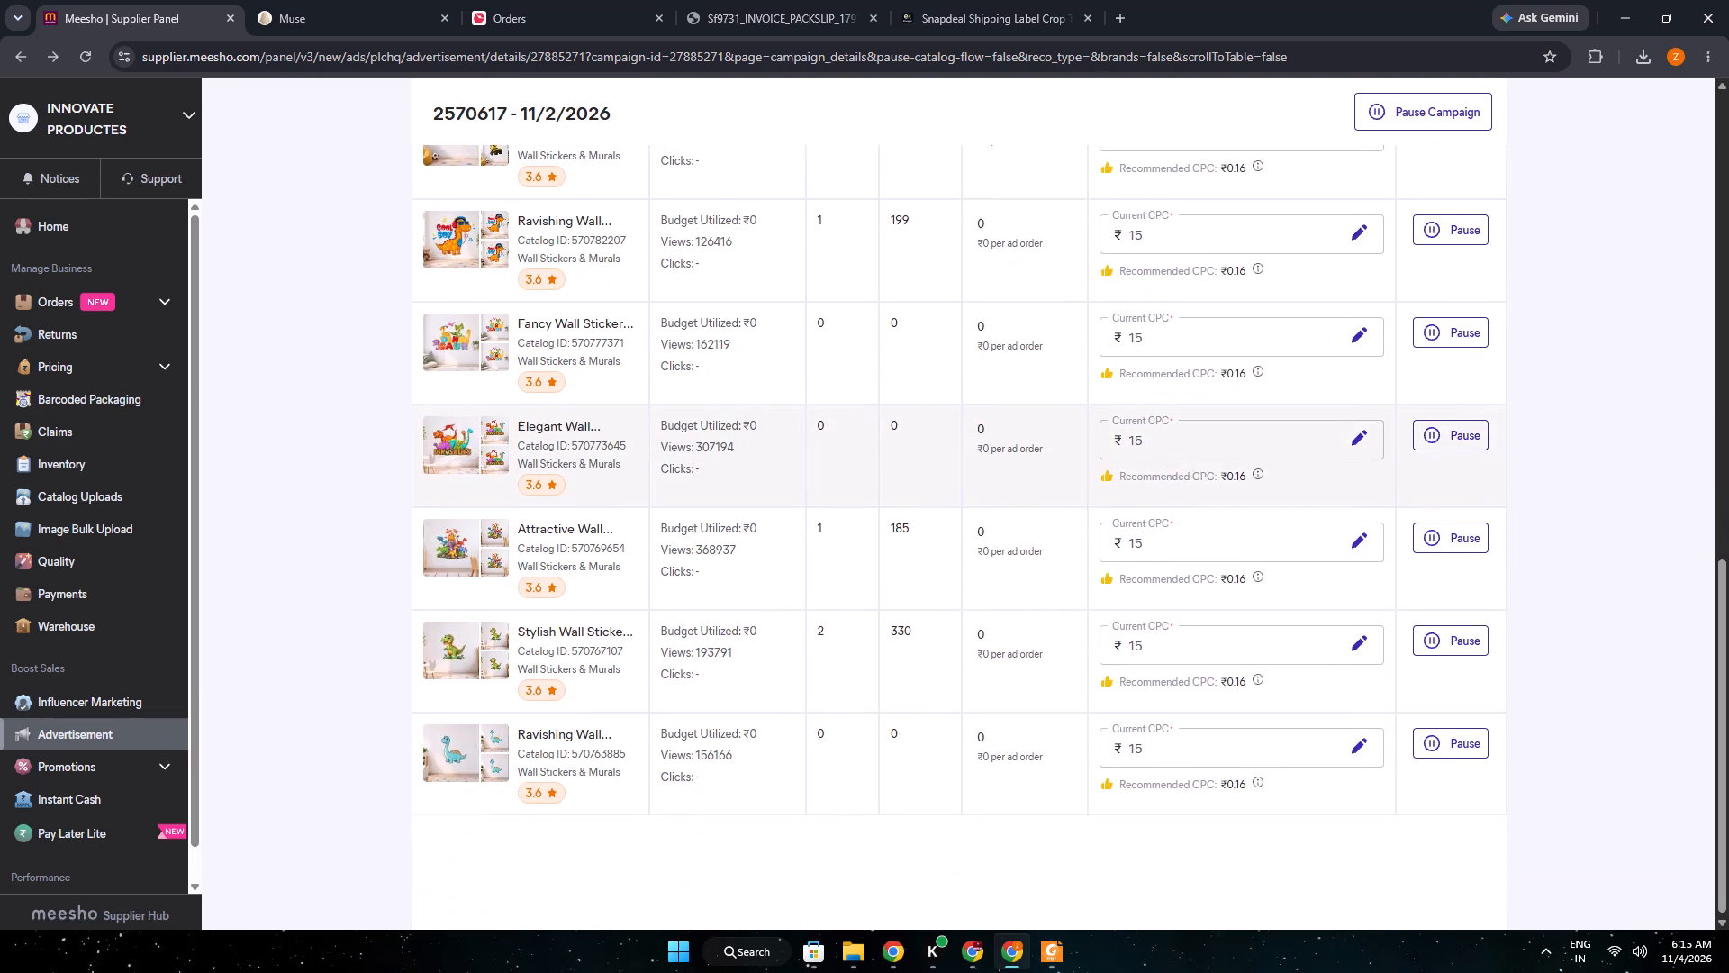
{"action": "scroll", "coordinate": [1055, 595], "scroll_direction": "down", "scroll_amount": 6}
{"action": "scroll", "coordinate": [1056, 598], "scroll_direction": "up", "scroll_amount": 20}
{"action": "scroll", "coordinate": [1056, 598], "scroll_direction": "up", "scroll_amount": 4}
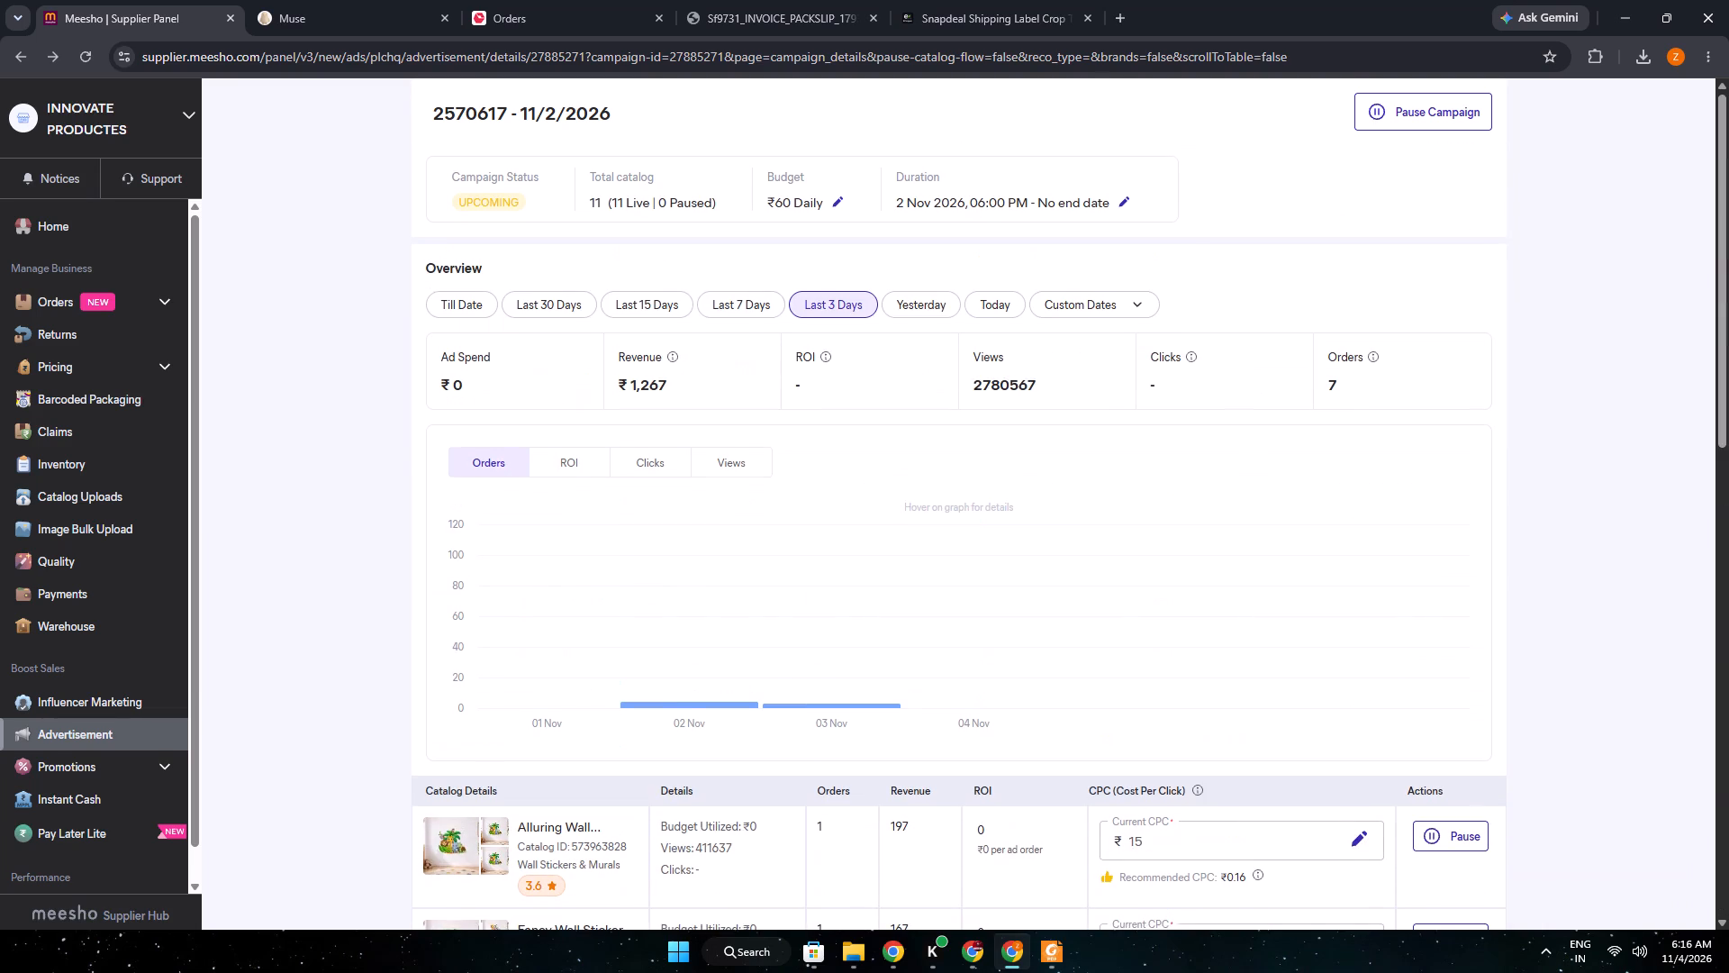
Return to the paused campaigns and open campaign 27885240 for restarting.
{"action": "left_click", "coordinate": [6, 64]}
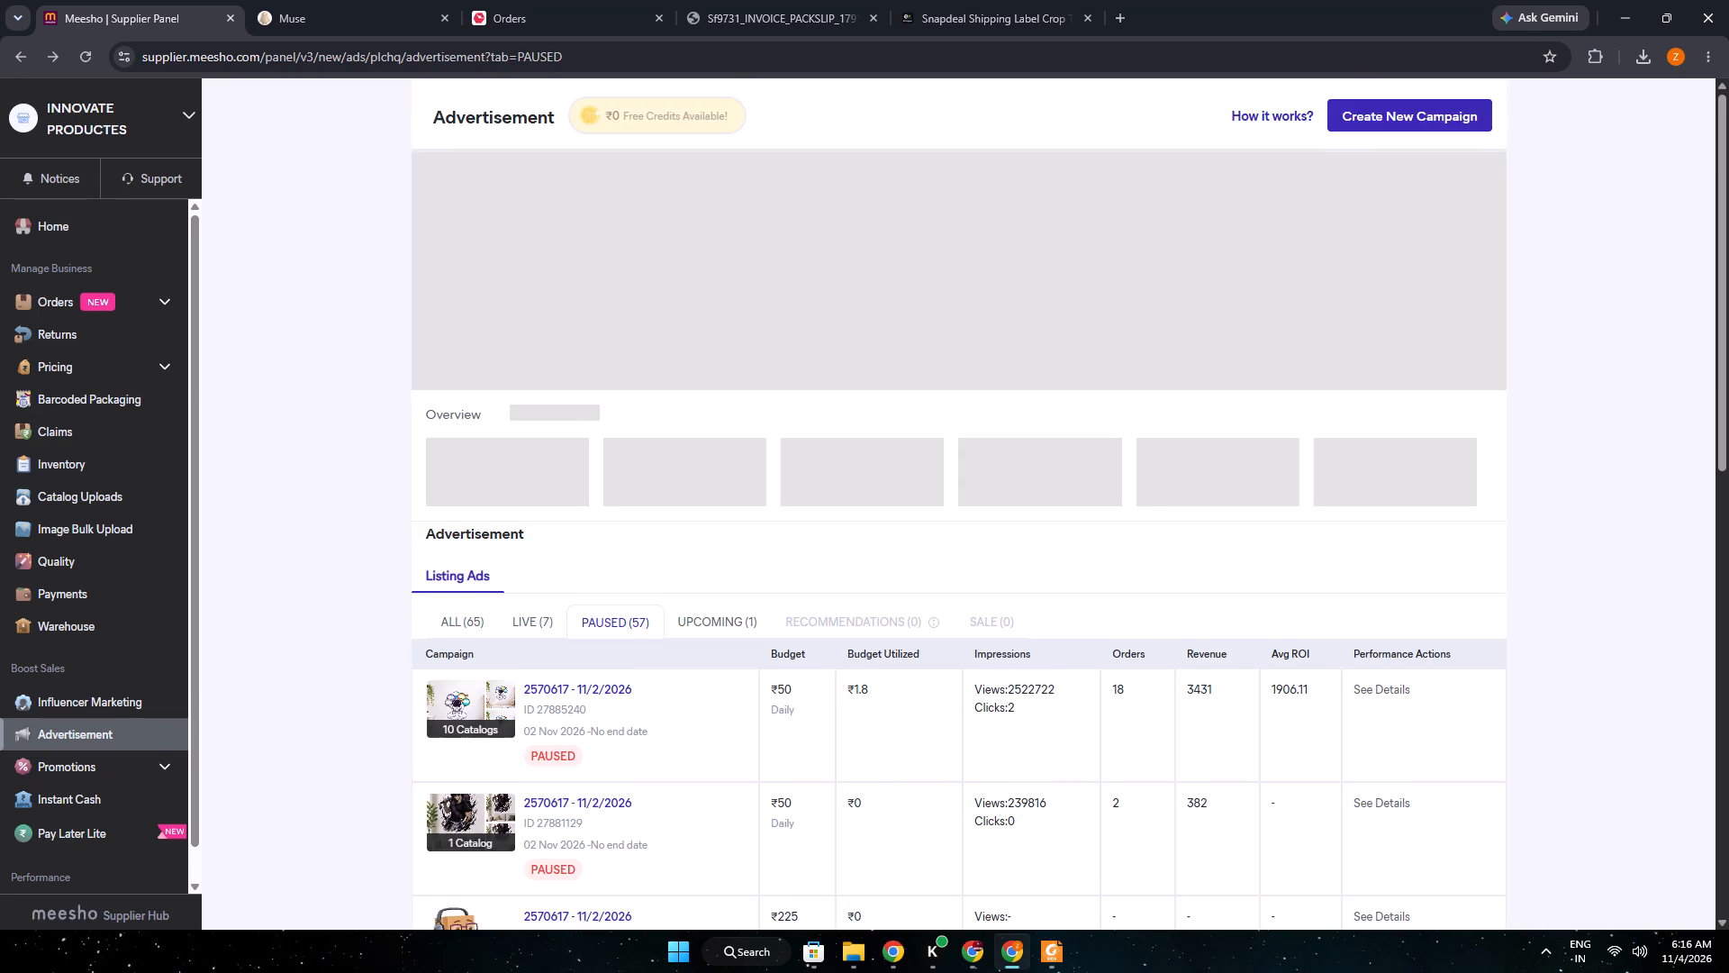
{"action": "scroll", "coordinate": [974, 696], "scroll_direction": "down", "scroll_amount": 4}
{"action": "left_click", "coordinate": [1369, 343]}
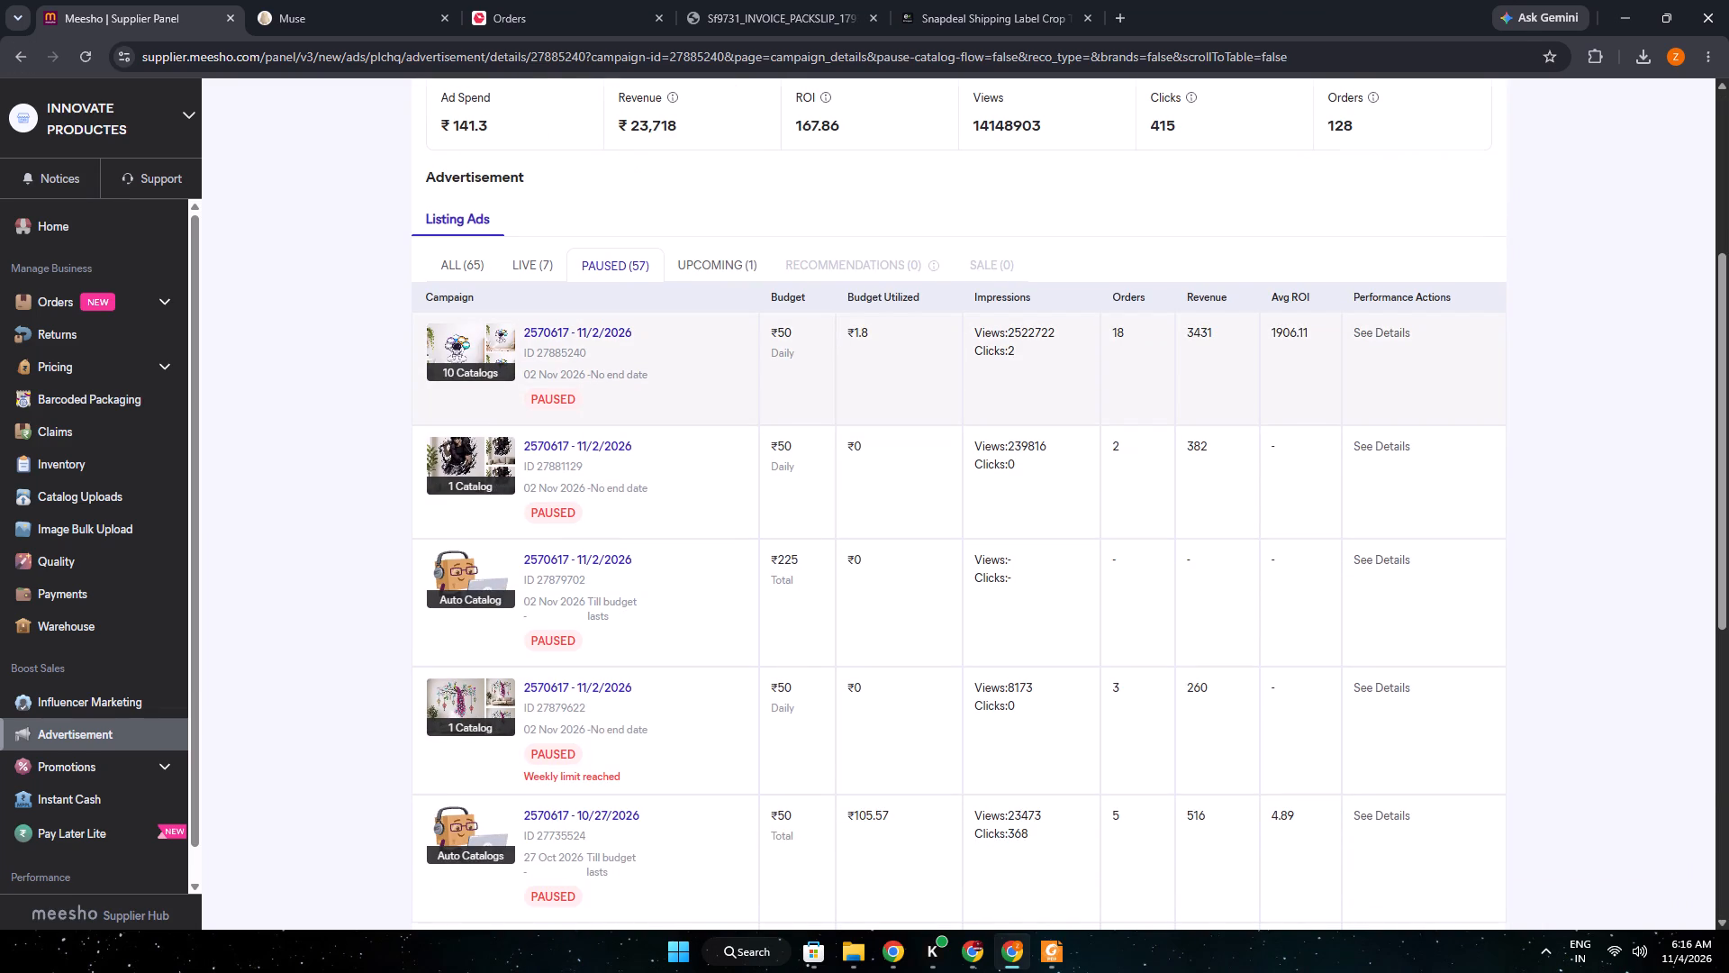
{"action": "scroll", "coordinate": [707, 646], "scroll_direction": "down", "scroll_amount": 2}
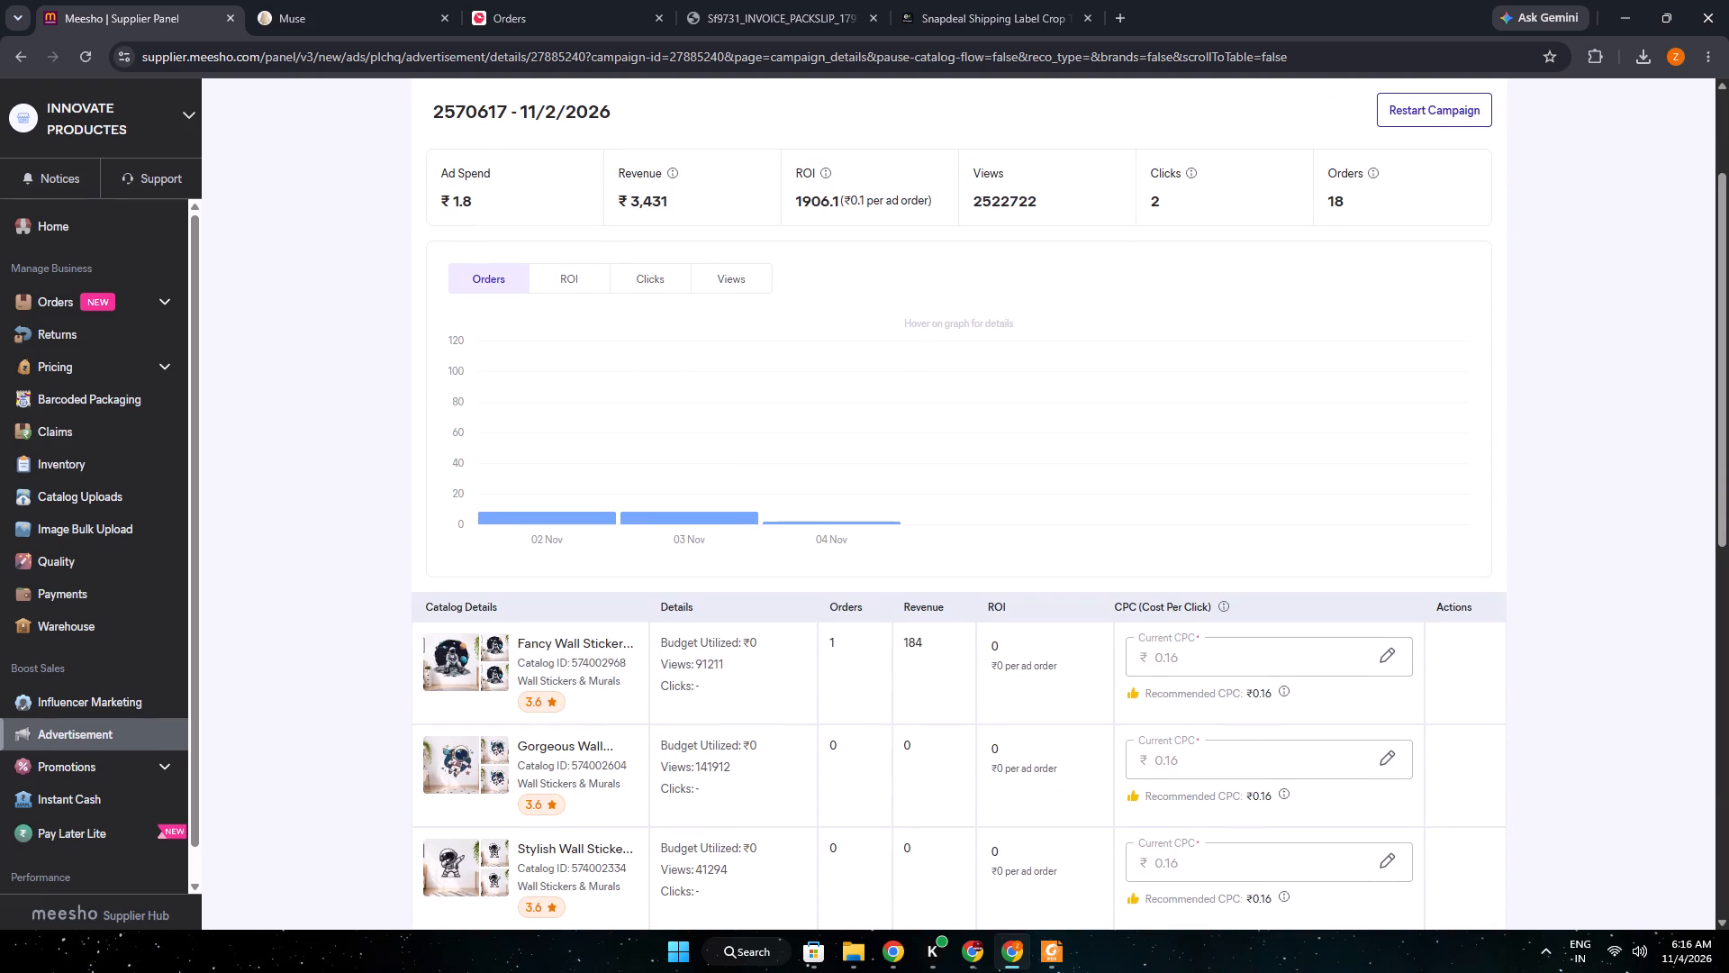
{"action": "left_click", "coordinate": [1461, 93]}
Set and save a CPC of ₹15 for the Fancy Wall Stickers catalog 574002968.
{"action": "left_click_drag", "start_coordinate": [1346, 379], "coordinate": [1207, 417]}
{"action": "key", "text": "1"}
{"action": "key", "text": "5"}
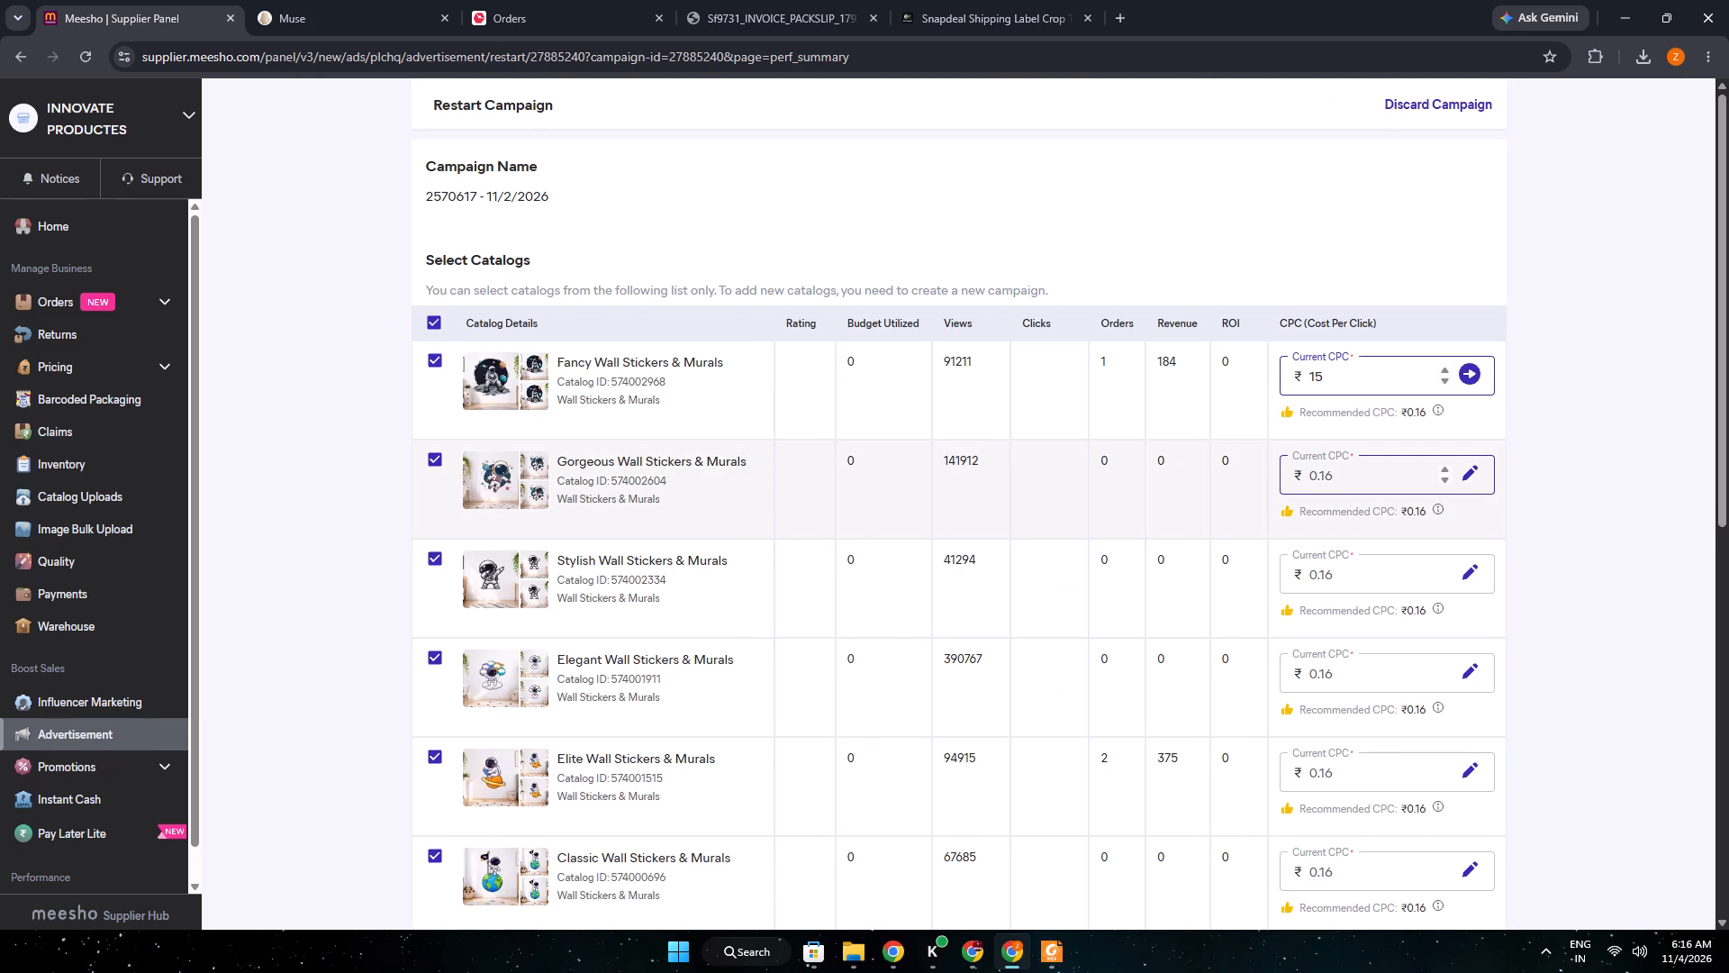
{"action": "key", "text": "Return"}
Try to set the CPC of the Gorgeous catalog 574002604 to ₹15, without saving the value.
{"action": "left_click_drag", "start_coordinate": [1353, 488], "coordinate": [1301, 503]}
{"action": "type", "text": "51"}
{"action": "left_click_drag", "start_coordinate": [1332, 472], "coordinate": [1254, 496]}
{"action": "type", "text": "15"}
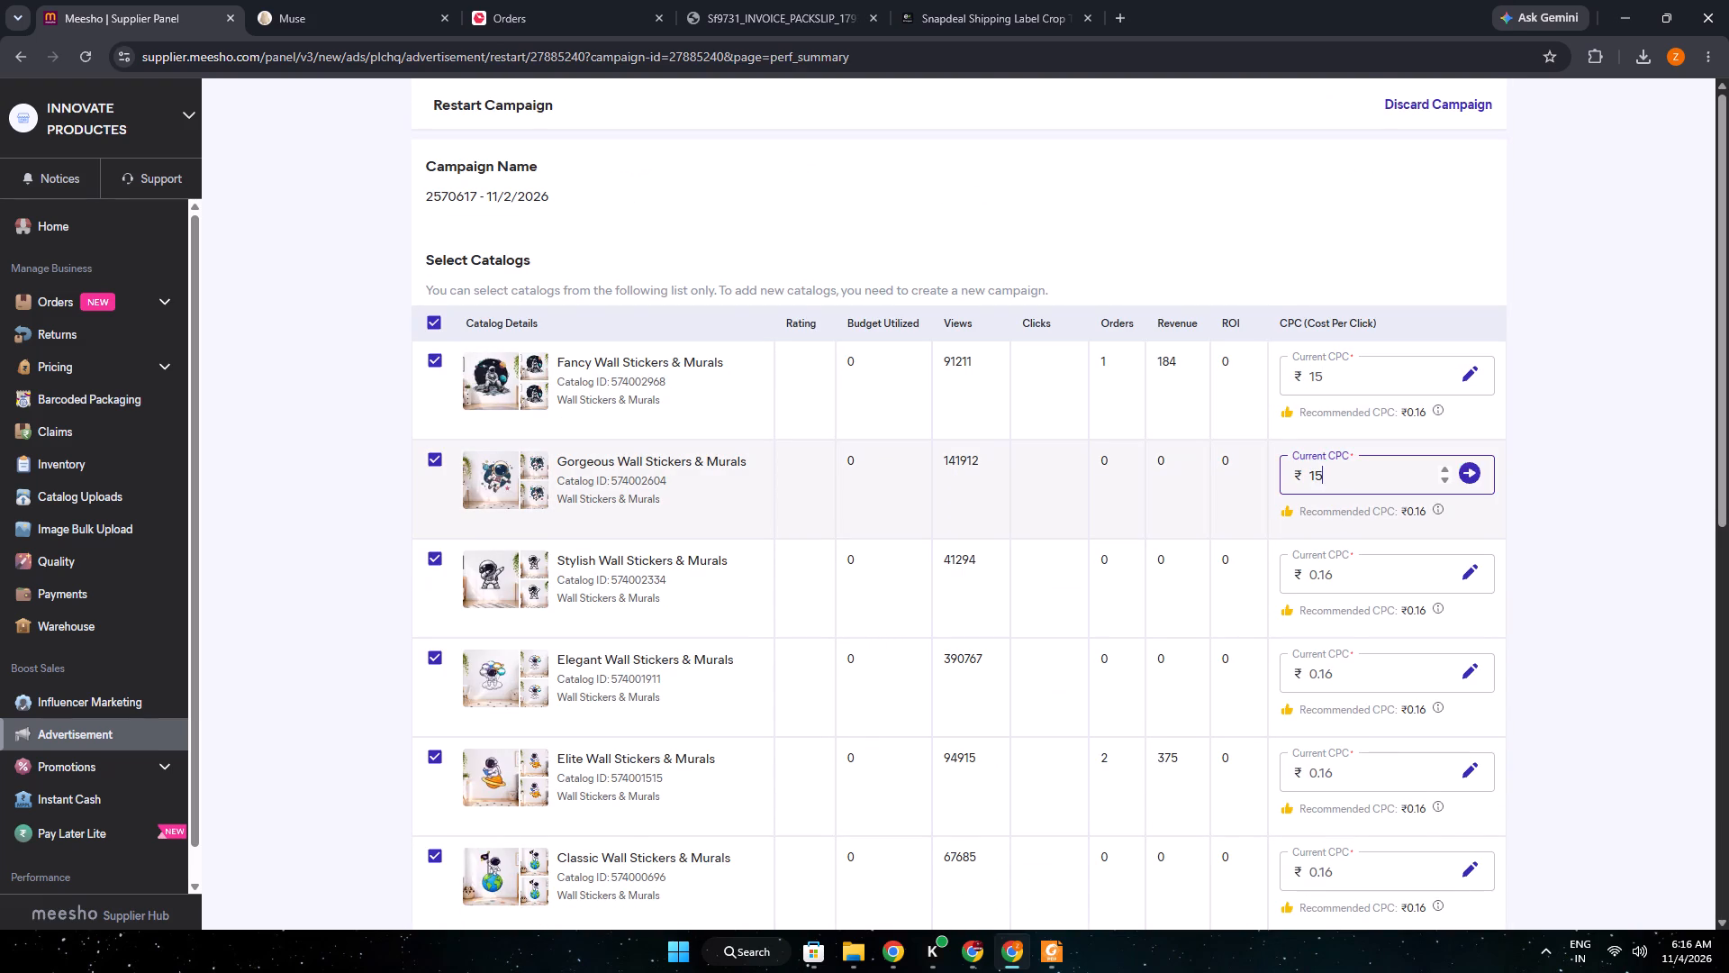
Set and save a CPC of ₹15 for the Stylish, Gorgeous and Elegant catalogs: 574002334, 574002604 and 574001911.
{"action": "double_click", "coordinate": [1330, 568]}
{"action": "left_click", "coordinate": [1313, 578]}
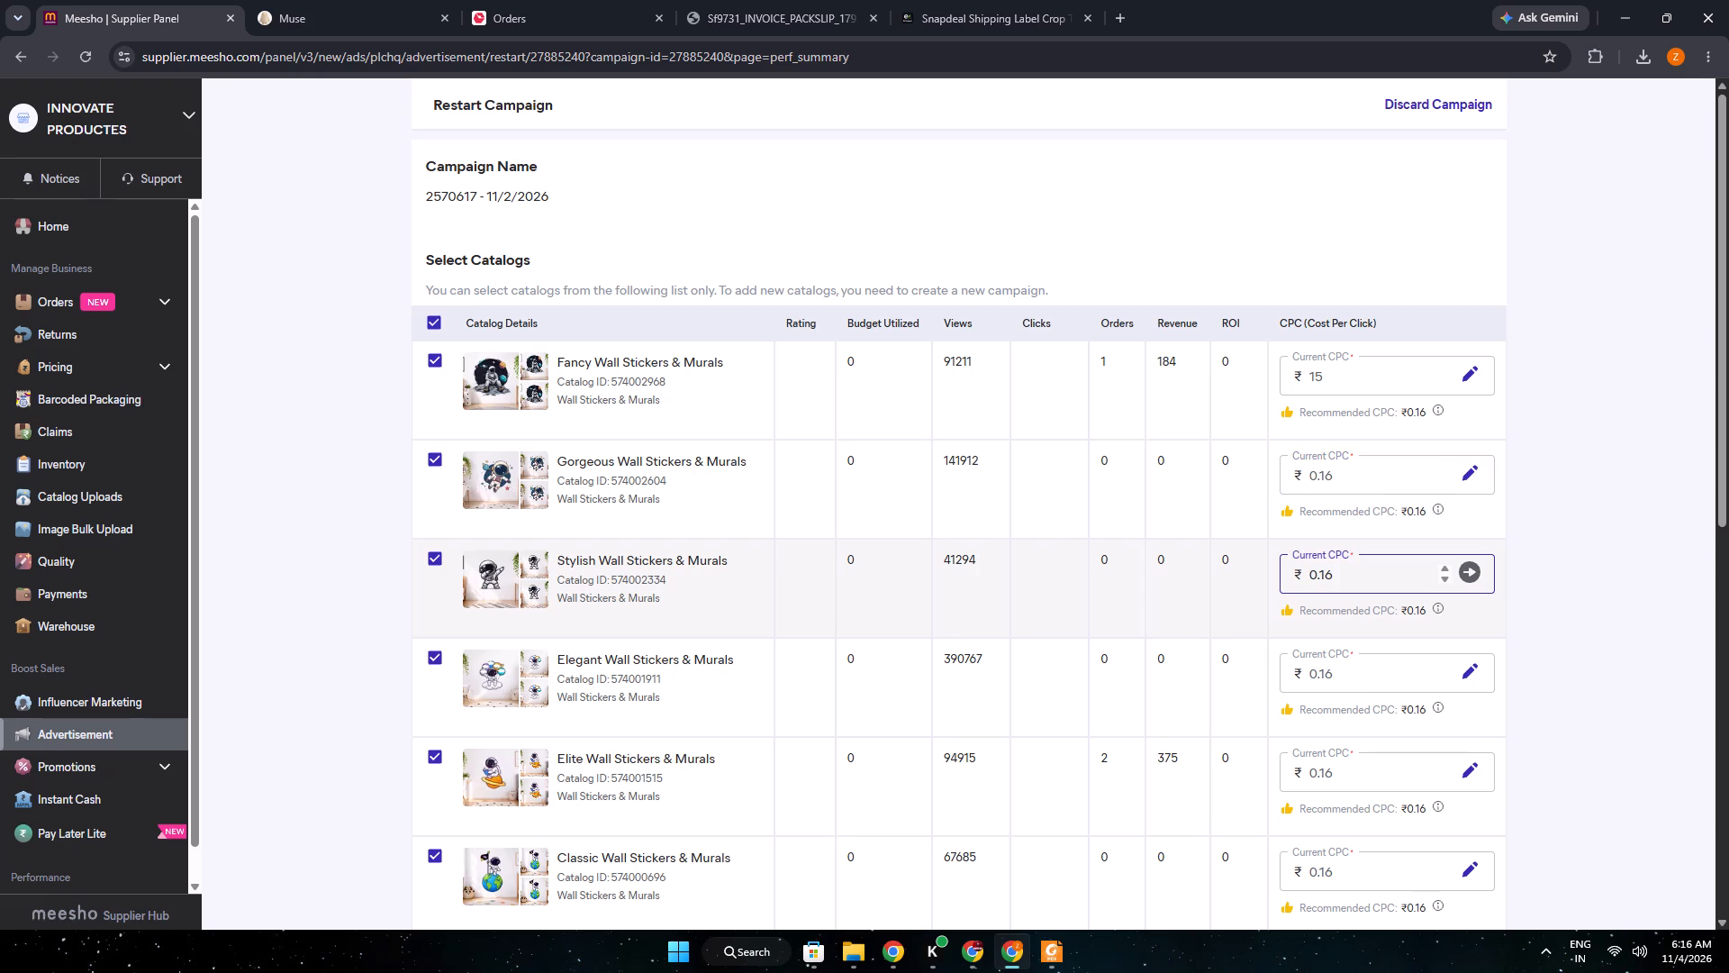
{"action": "left_click_drag", "start_coordinate": [1339, 573], "coordinate": [1298, 580]}
{"action": "type", "text": "15"}
{"action": "key", "text": "Return"}
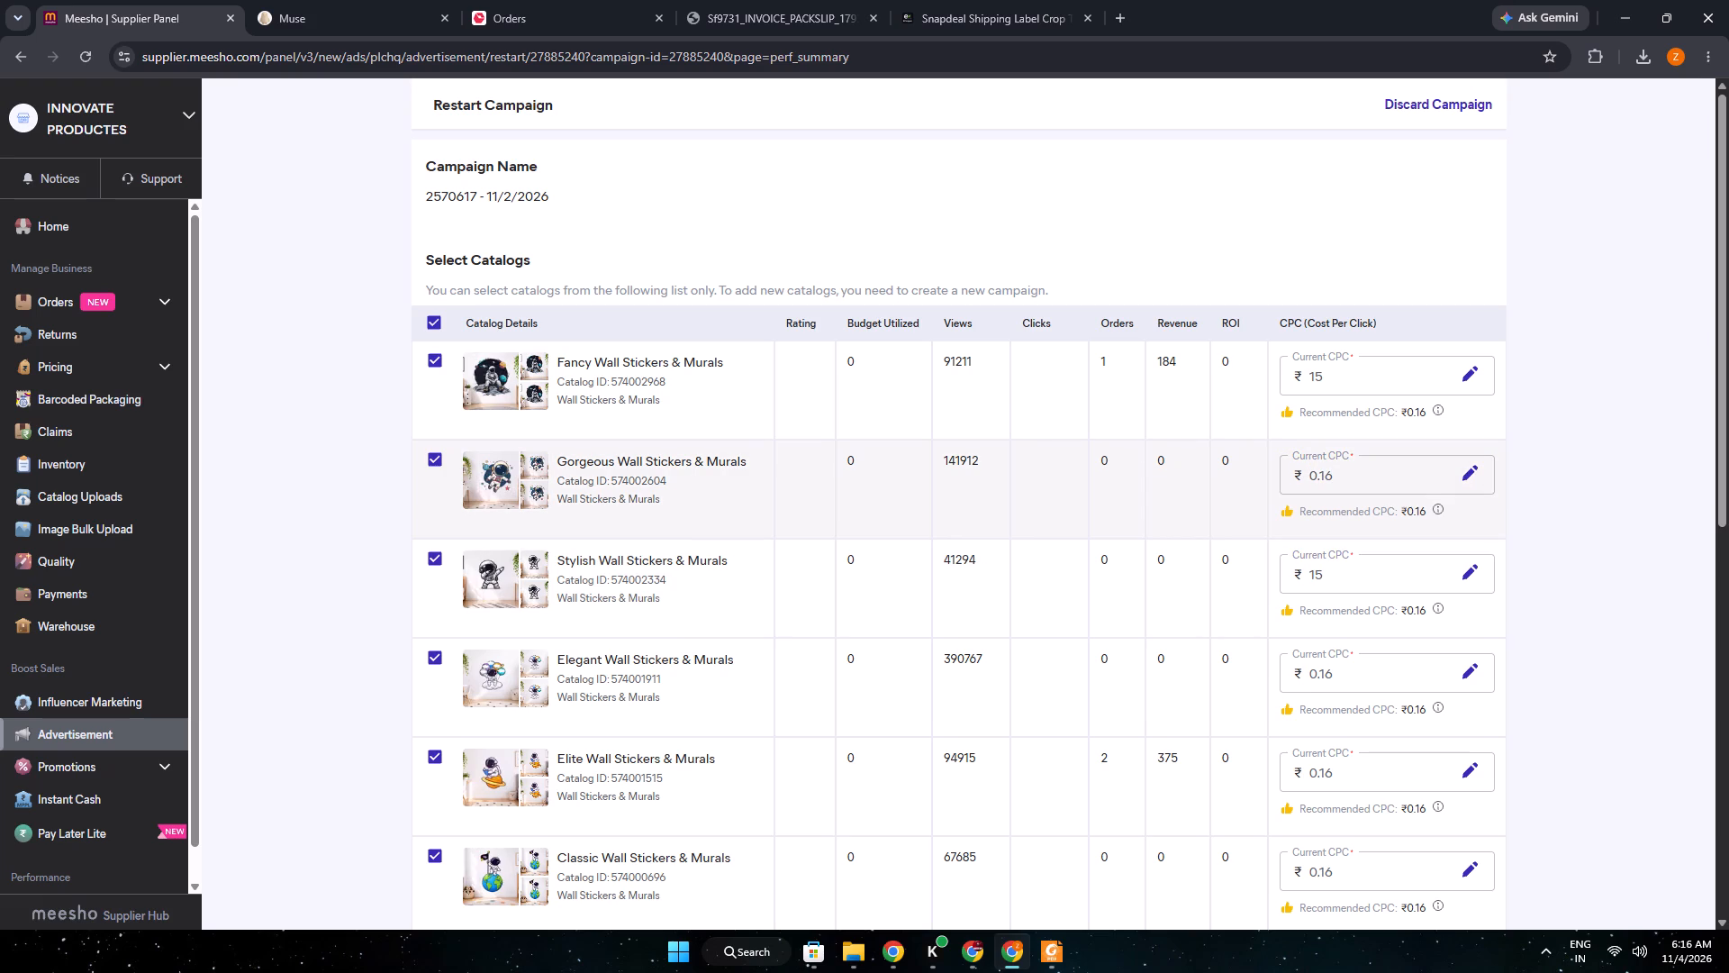
{"action": "left_click_drag", "start_coordinate": [1324, 499], "coordinate": [1198, 505]}
{"action": "left_click", "coordinate": [1350, 491]}
{"action": "left_click_drag", "start_coordinate": [1345, 481], "coordinate": [1259, 502]}
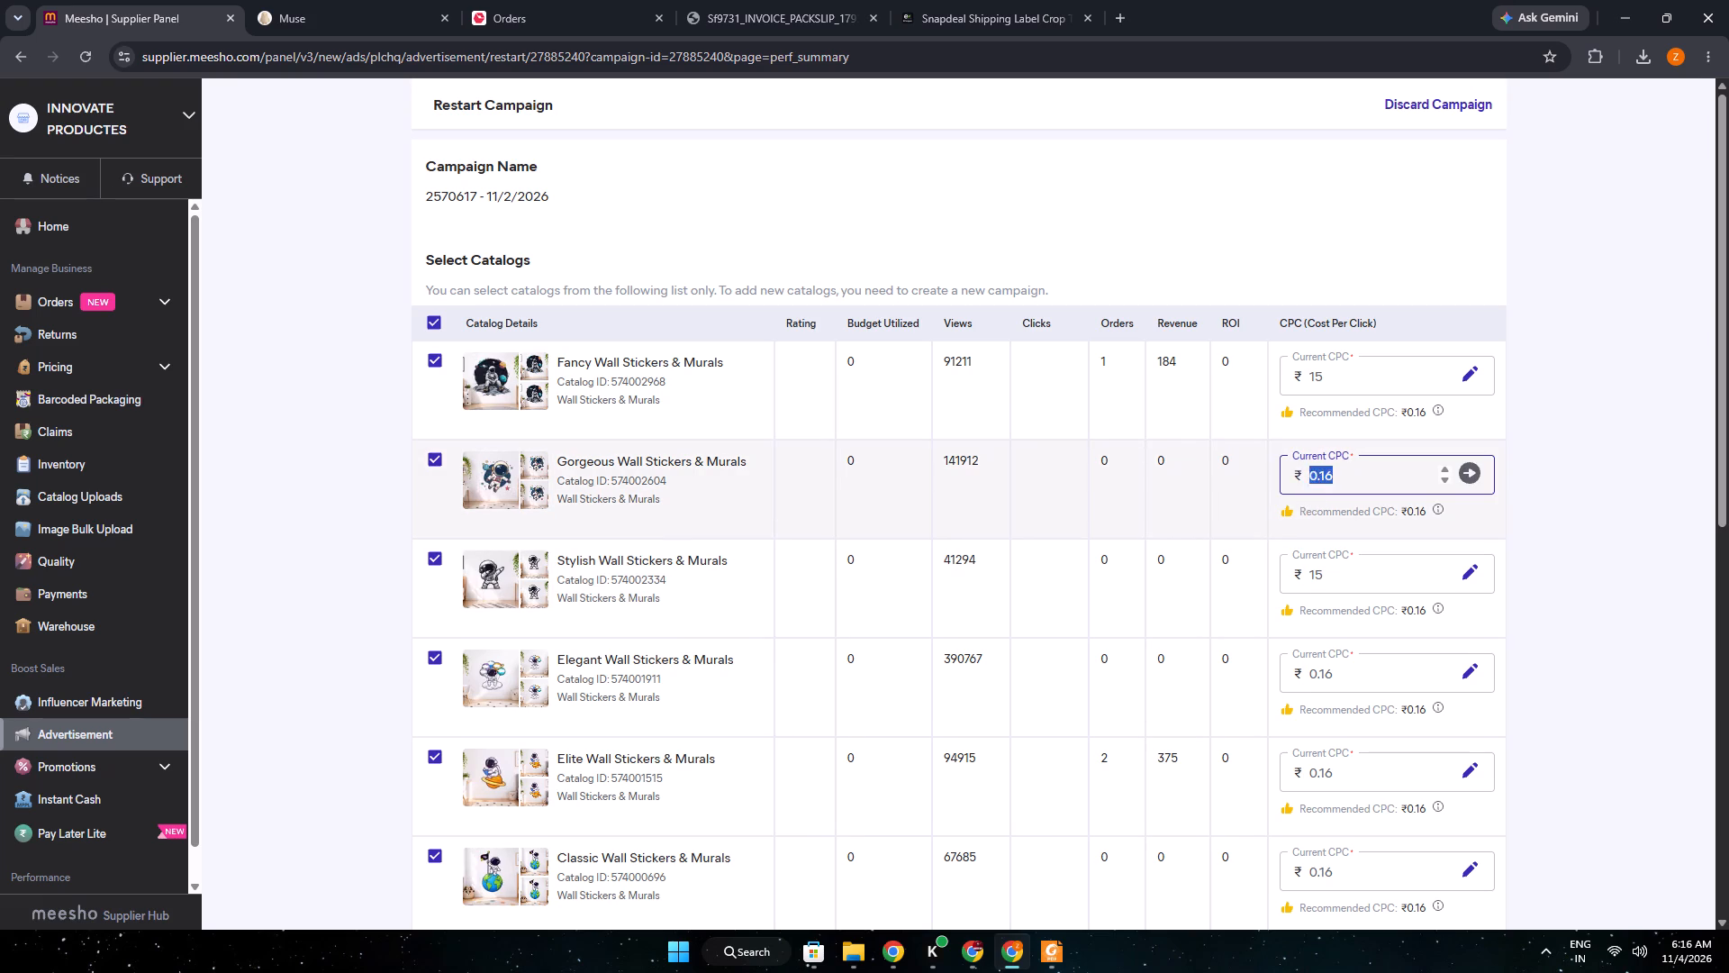
{"action": "key", "text": "1"}
{"action": "key", "text": "5"}
{"action": "key", "text": "Return"}
{"action": "left_click_drag", "start_coordinate": [1338, 670], "coordinate": [1295, 683]}
{"action": "type", "text": "15"}
{"action": "key", "text": "Return"}
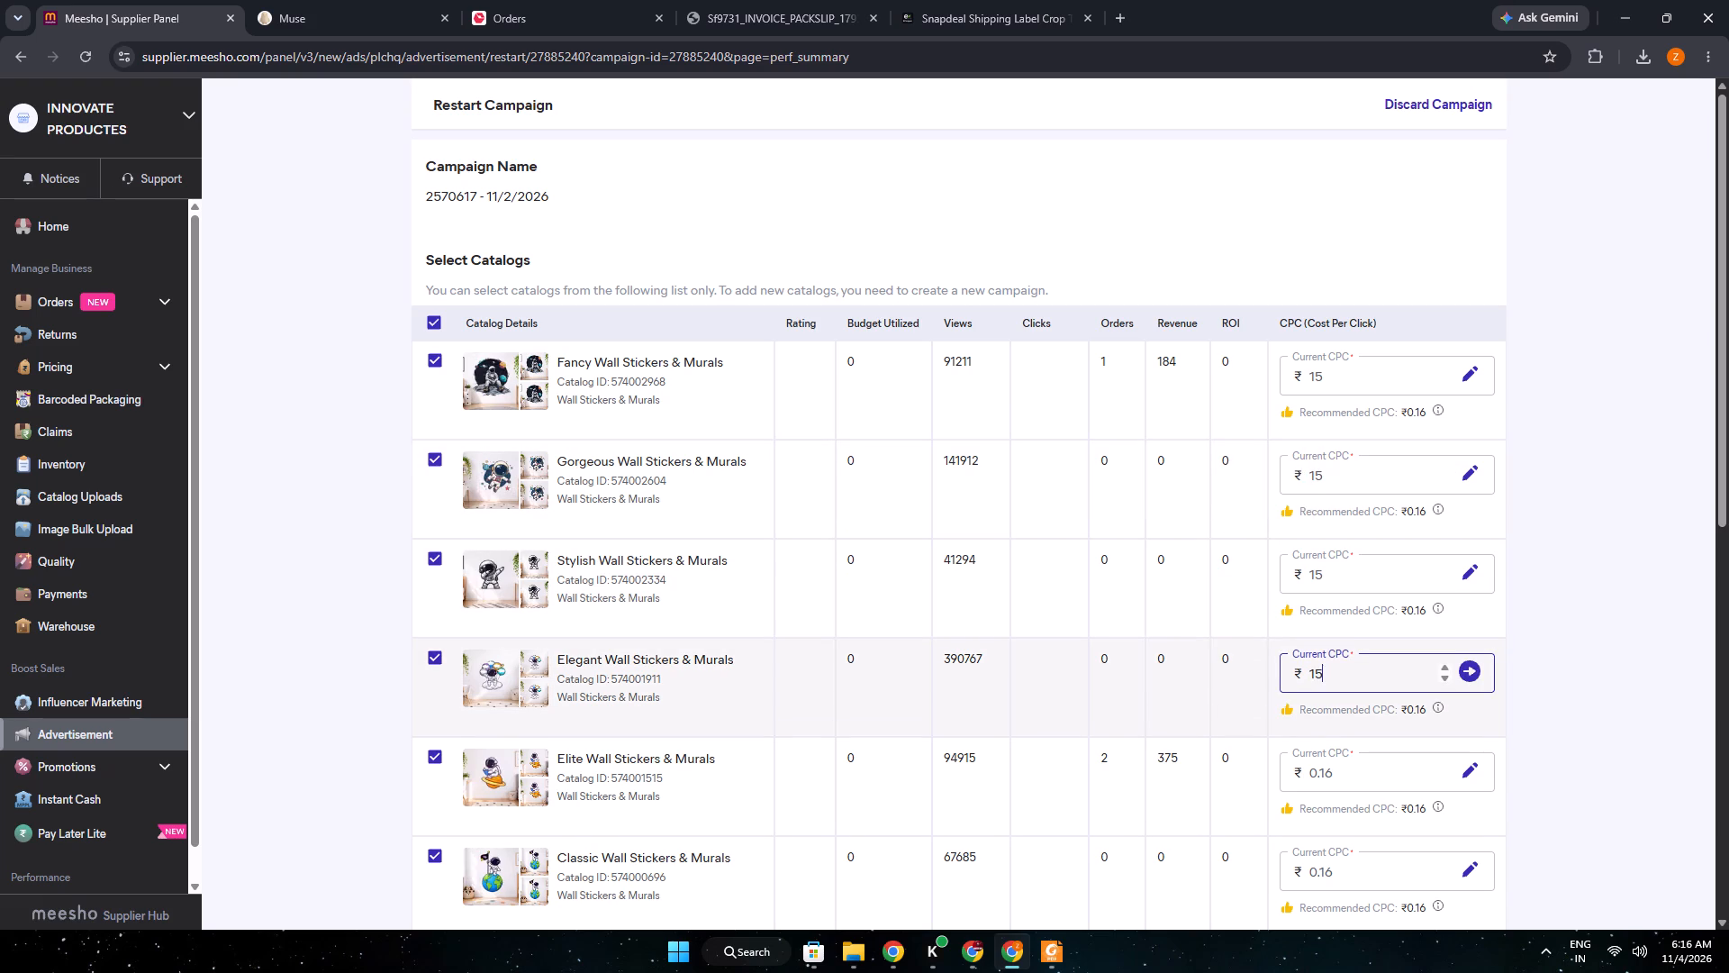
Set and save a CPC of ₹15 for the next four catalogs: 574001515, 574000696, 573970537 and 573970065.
{"action": "left_click_drag", "start_coordinate": [1338, 773], "coordinate": [1262, 791]}
{"action": "type", "text": "15"}
{"action": "key", "text": "Return"}
{"action": "left_click_drag", "start_coordinate": [1340, 871], "coordinate": [1254, 881]}
{"action": "type", "text": "15"}
{"action": "key", "text": "Return"}
{"action": "scroll", "coordinate": [1328, 726], "scroll_direction": "down", "scroll_amount": 3}
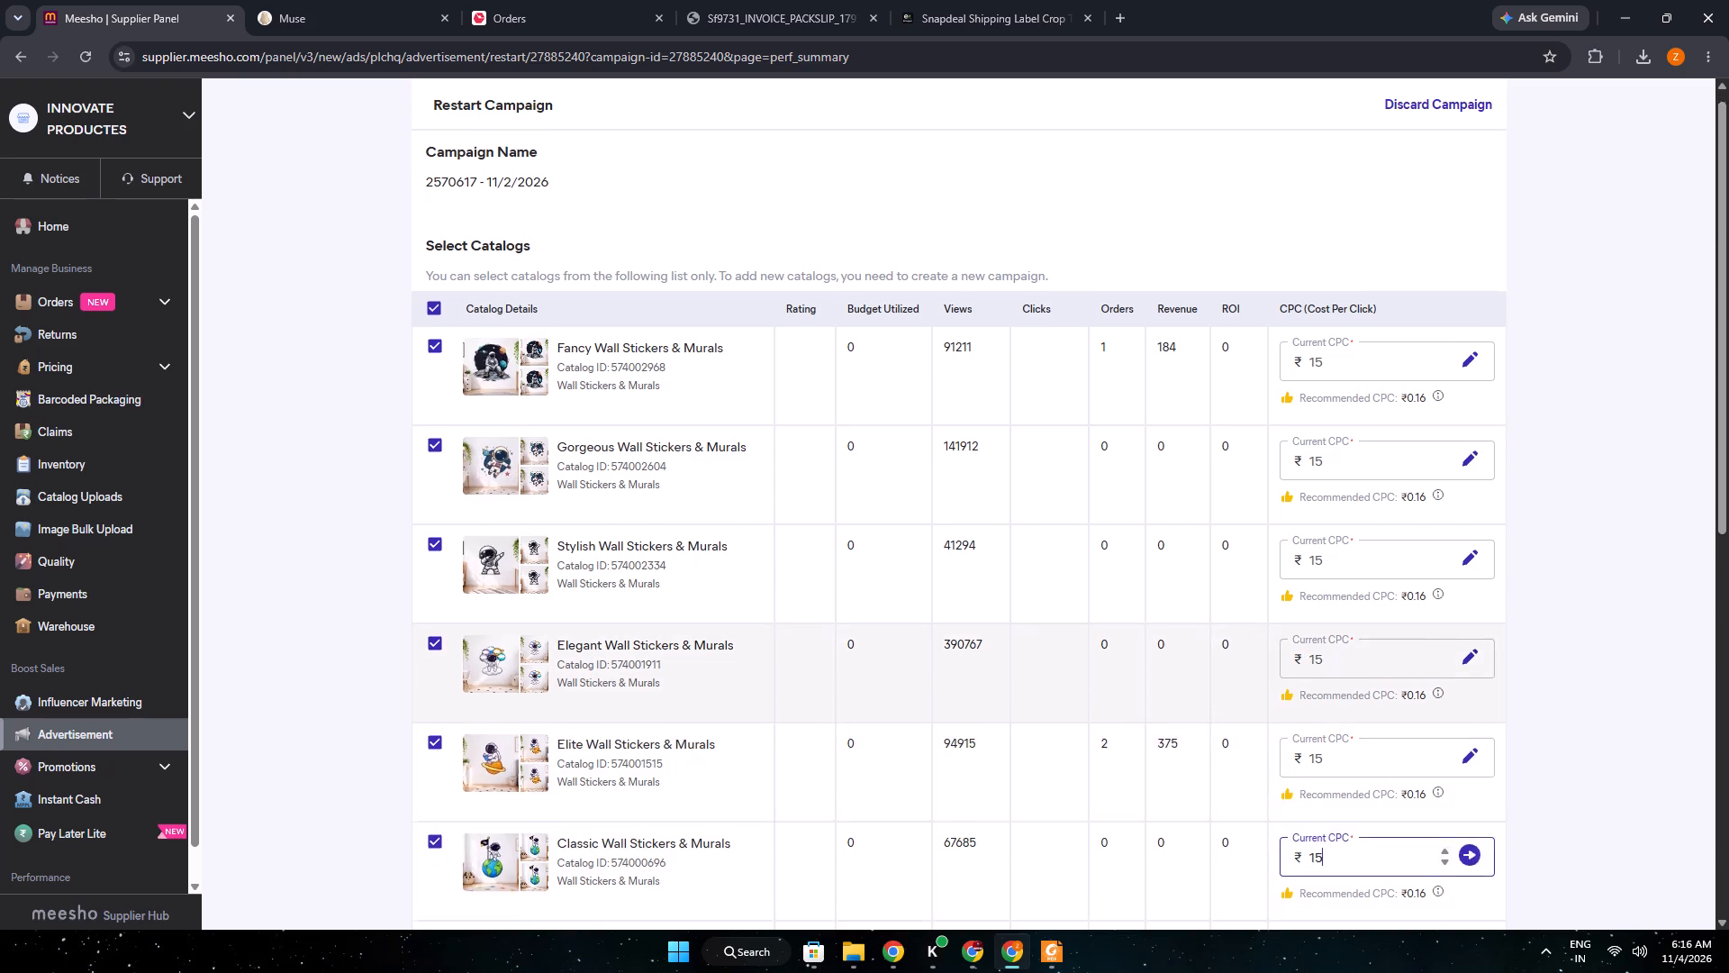
{"action": "left_click_drag", "start_coordinate": [1341, 700], "coordinate": [1276, 714]}
{"action": "key", "text": "1"}
{"action": "key", "text": "5"}
{"action": "key", "text": "Return"}
{"action": "left_click_drag", "start_coordinate": [1341, 800], "coordinate": [1296, 809]}
{"action": "key", "text": "1"}
{"action": "key", "text": "5"}
{"action": "key", "text": "Return"}
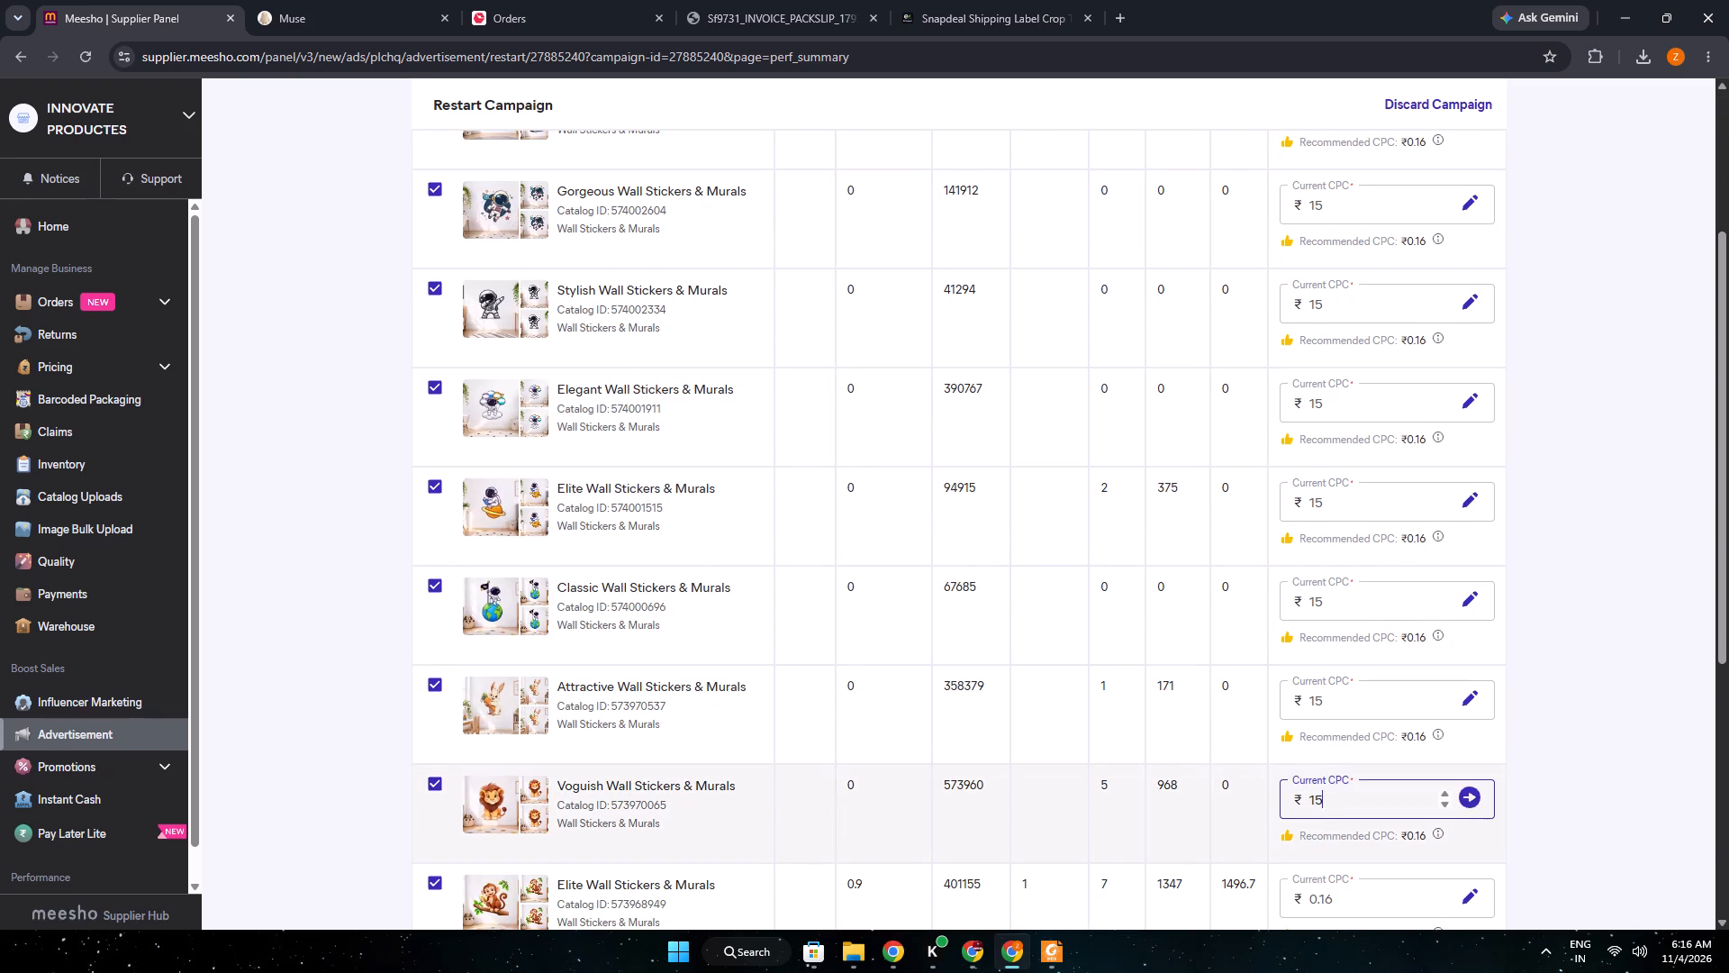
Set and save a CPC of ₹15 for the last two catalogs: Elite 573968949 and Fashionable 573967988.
{"action": "left_click_drag", "start_coordinate": [1348, 898], "coordinate": [1266, 904]}
{"action": "type", "text": "15"}
{"action": "key", "text": "Return"}
{"action": "scroll", "coordinate": [1340, 750], "scroll_direction": "down", "scroll_amount": 4}
{"action": "left_click_drag", "start_coordinate": [1339, 553], "coordinate": [1228, 559]}
{"action": "key", "text": "1"}
{"action": "key", "text": "5"}
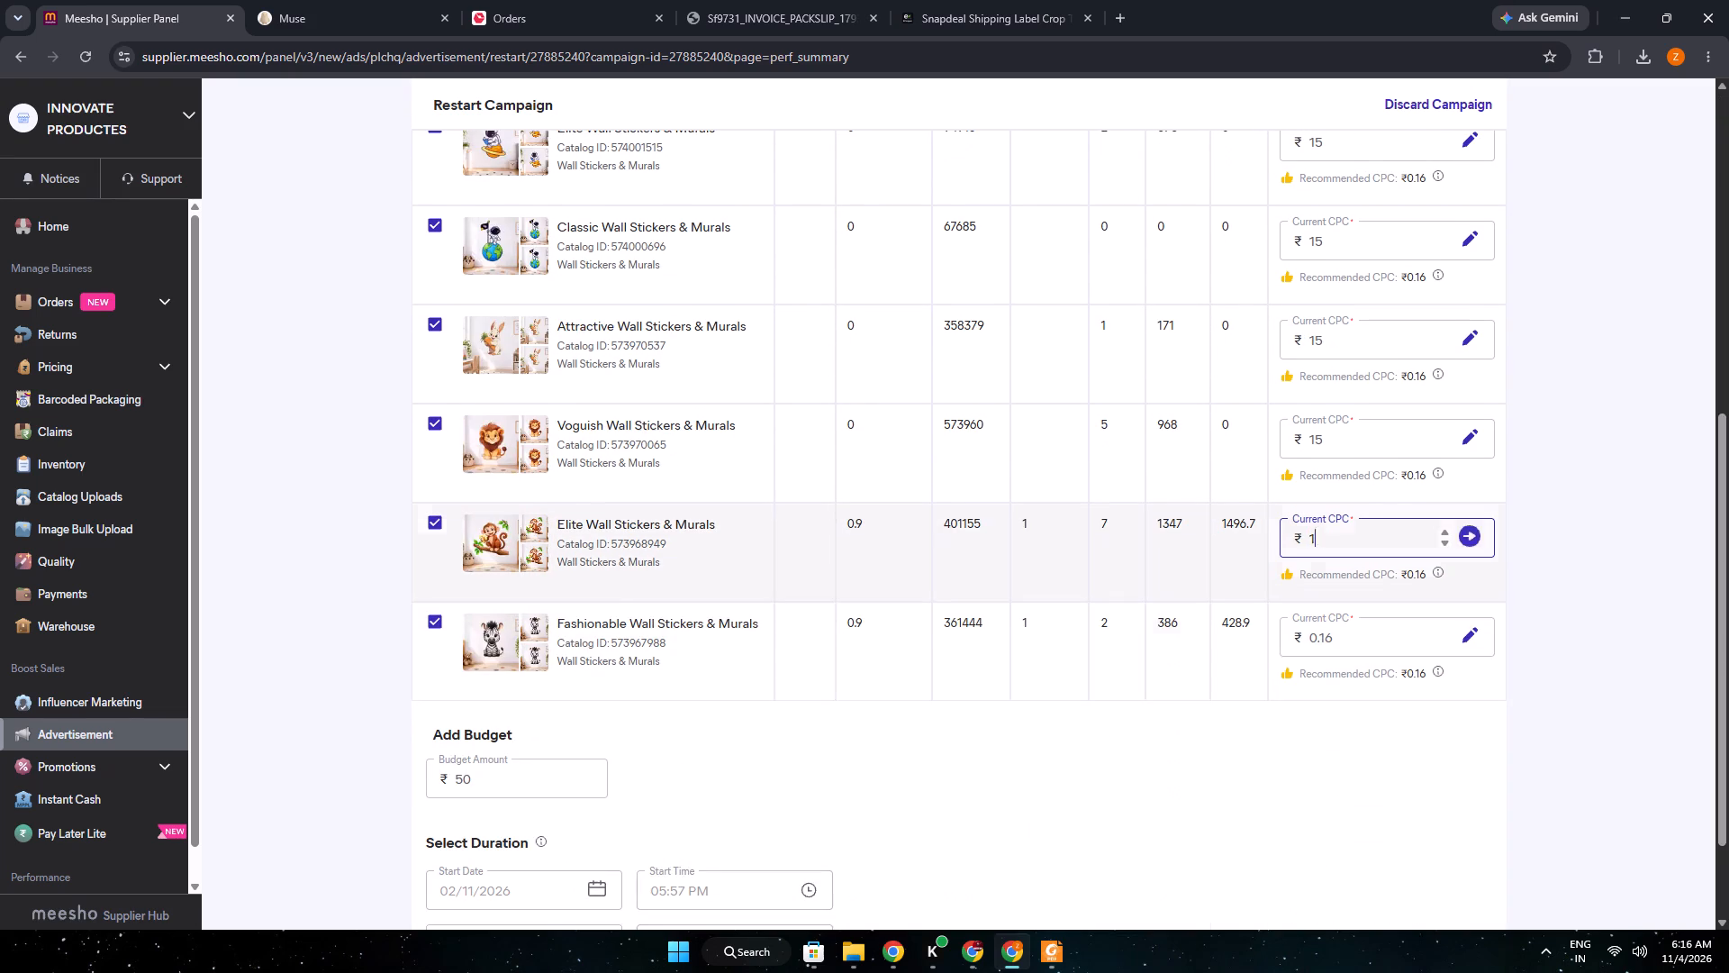
{"action": "key", "text": "Return"}
{"action": "left_click_drag", "start_coordinate": [1351, 634], "coordinate": [1172, 668]}
{"action": "key", "text": "1"}
{"action": "key", "text": "5"}
{"action": "key", "text": "Return"}
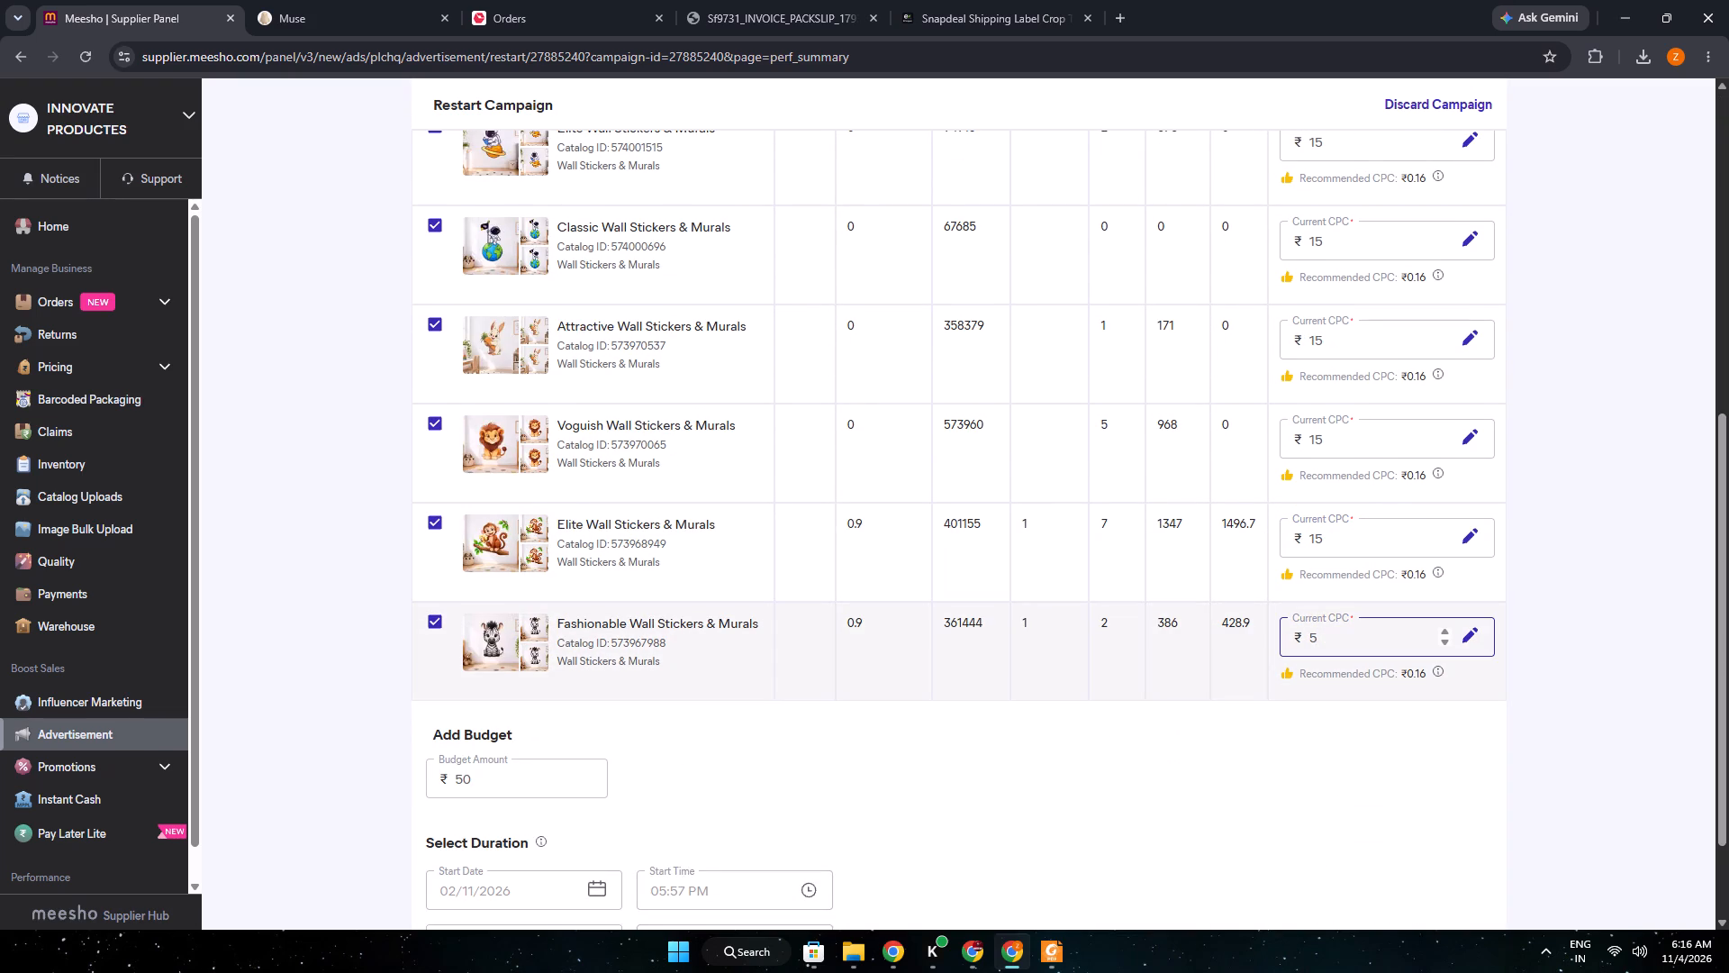
{"action": "left_click", "coordinate": [1309, 637]}
{"action": "key", "text": "1"}
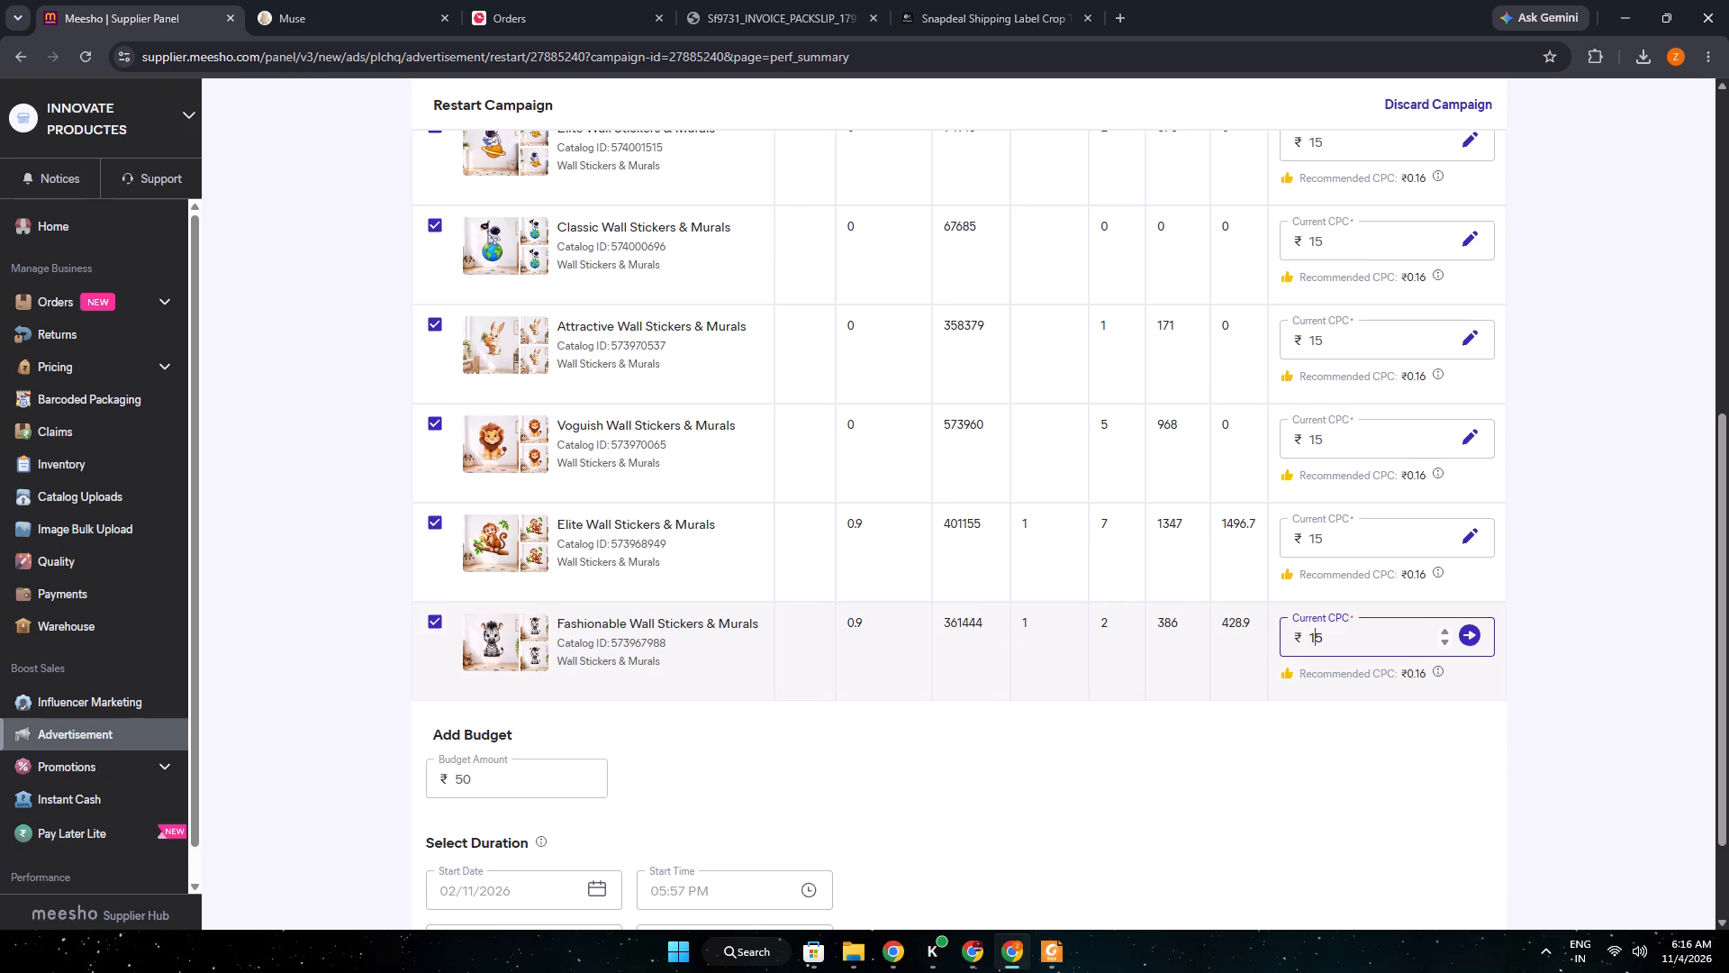
{"action": "left_click", "coordinate": [1458, 636]}
Restart campaign 27885240 with the edited CPCs and return to the paused campaigns list.
{"action": "scroll", "coordinate": [901, 787], "scroll_direction": "down", "scroll_amount": 8}
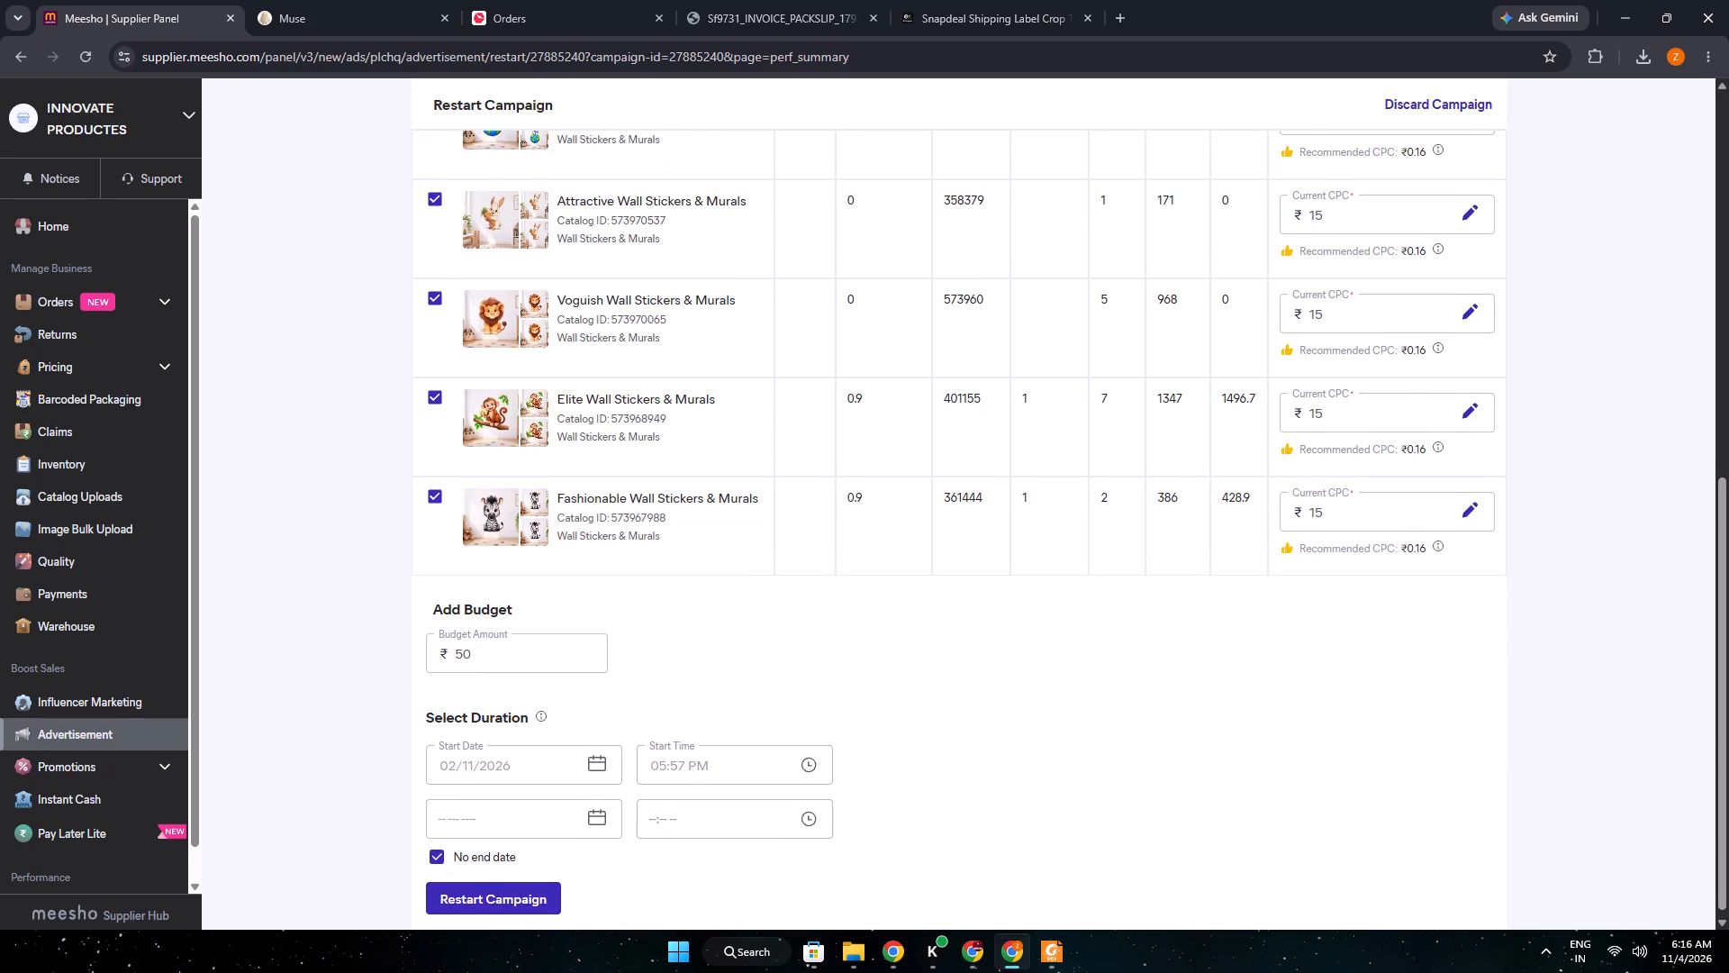
{"action": "left_click", "coordinate": [499, 893]}
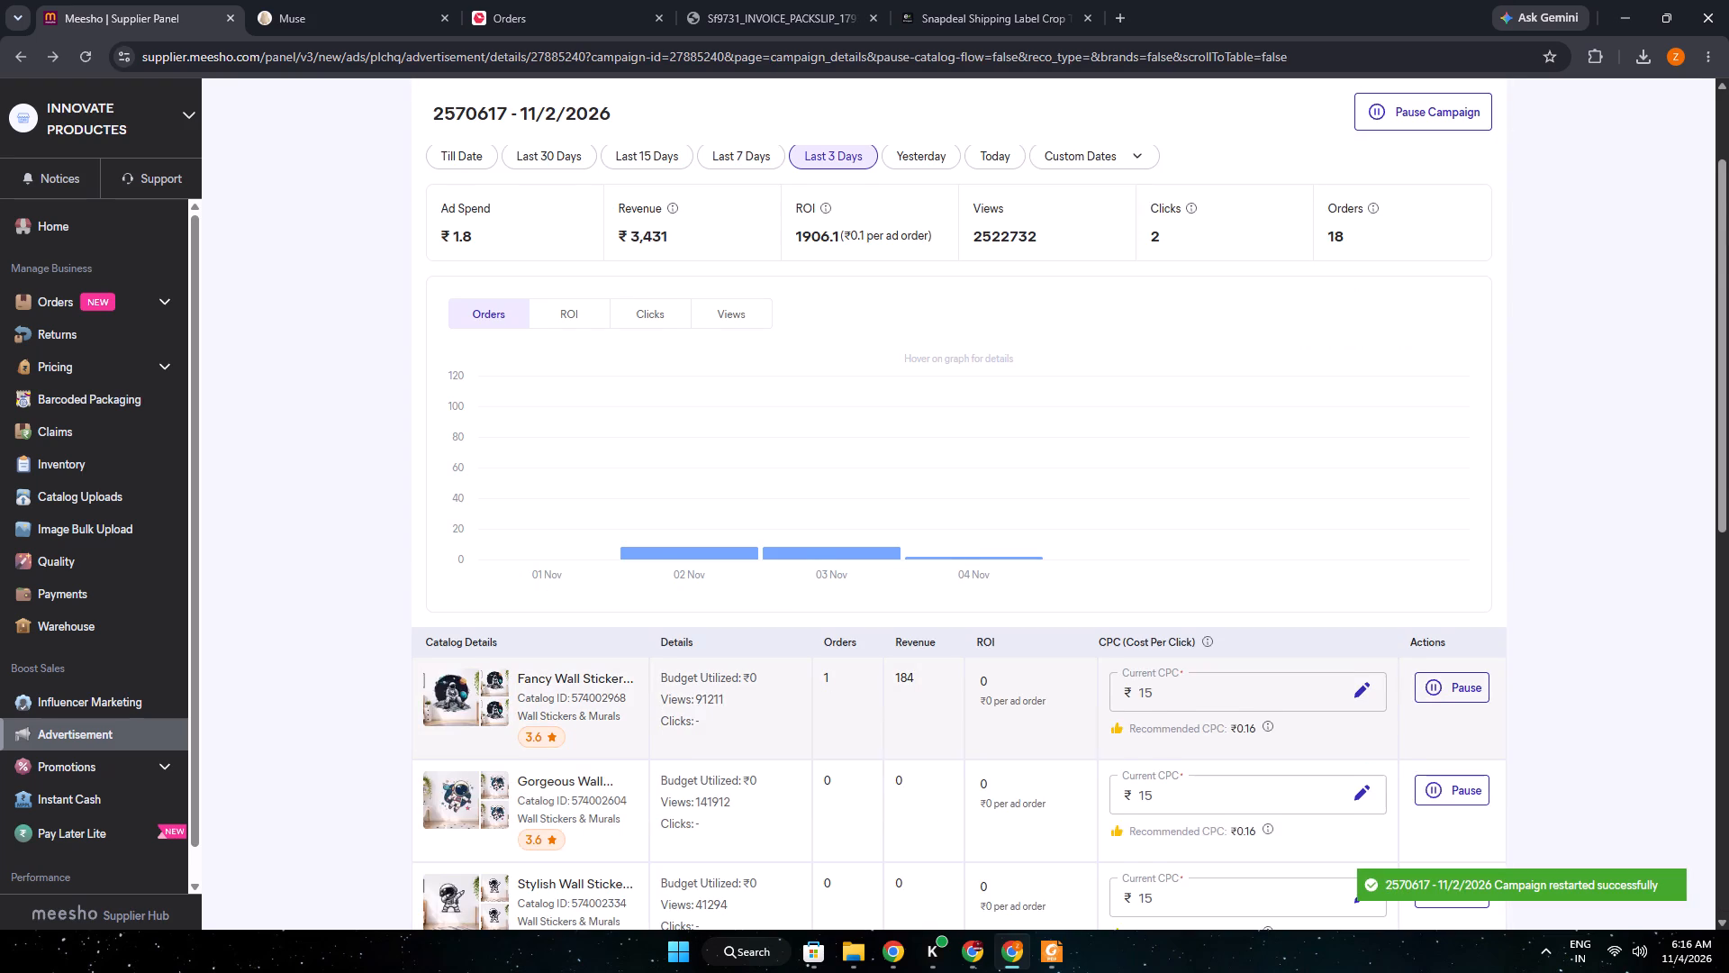
{"action": "scroll", "coordinate": [915, 668], "scroll_direction": "down", "scroll_amount": 3}
{"action": "scroll", "coordinate": [1095, 521], "scroll_direction": "down", "scroll_amount": 4}
{"action": "left_click", "coordinate": [8, 57]}
{"action": "scroll", "coordinate": [41, 92], "scroll_direction": "down", "scroll_amount": 1}
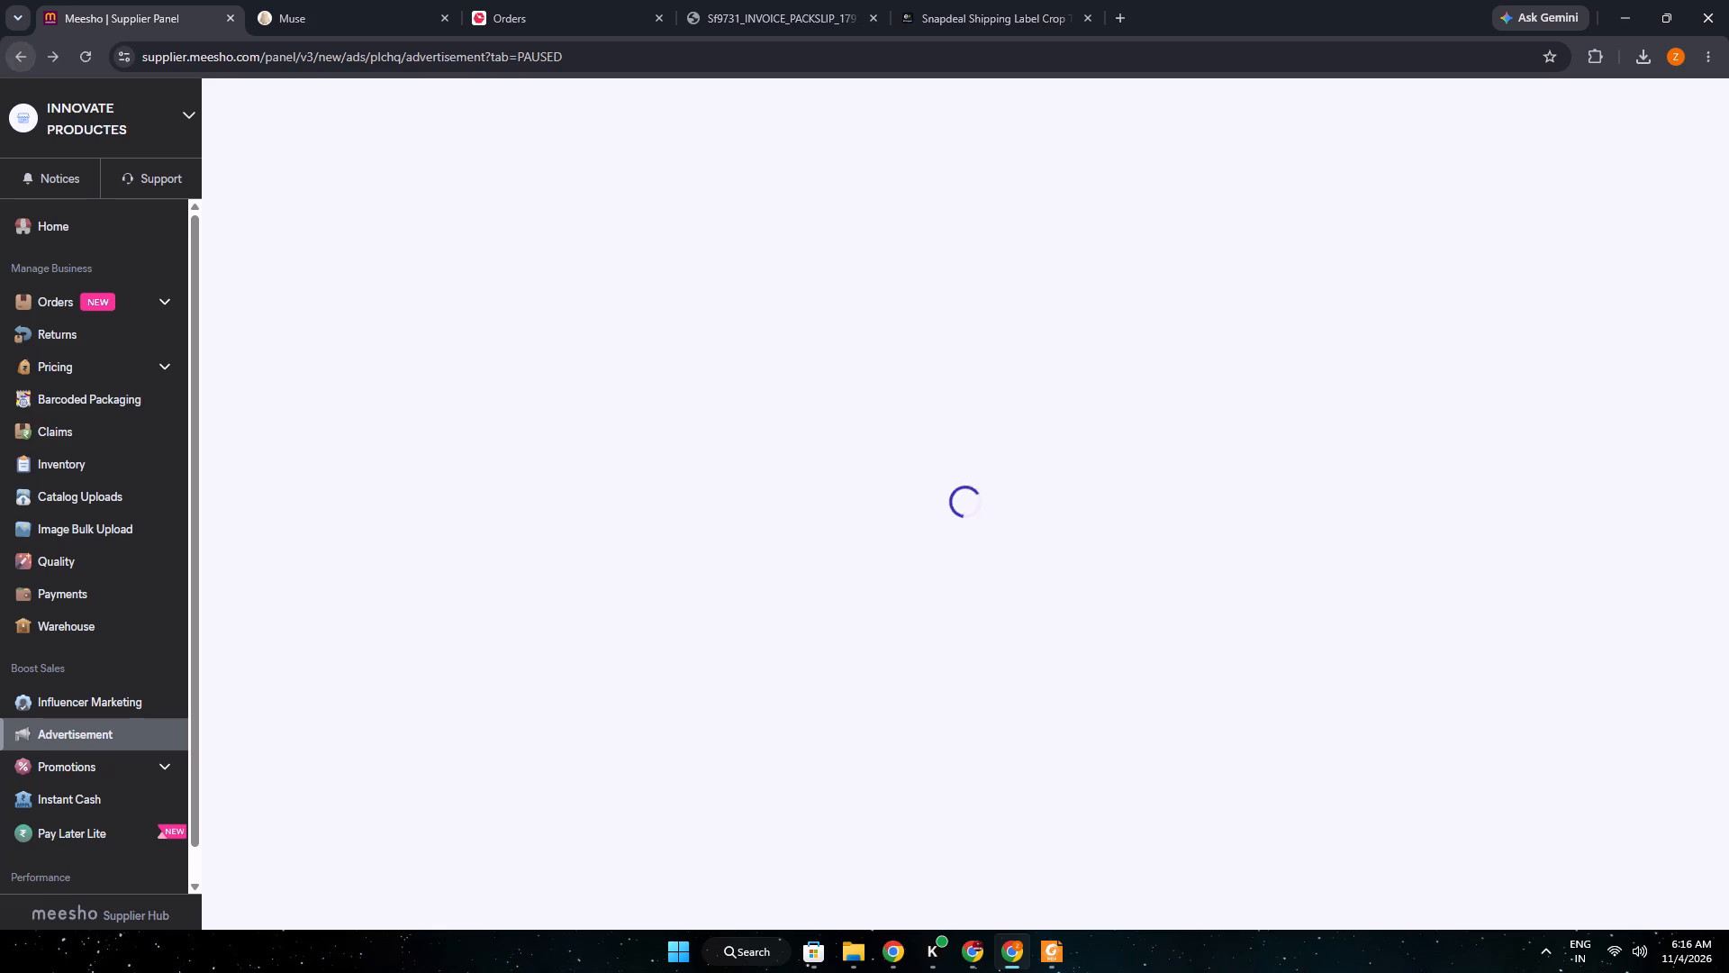
{"action": "scroll", "coordinate": [612, 644], "scroll_direction": "down", "scroll_amount": 3}
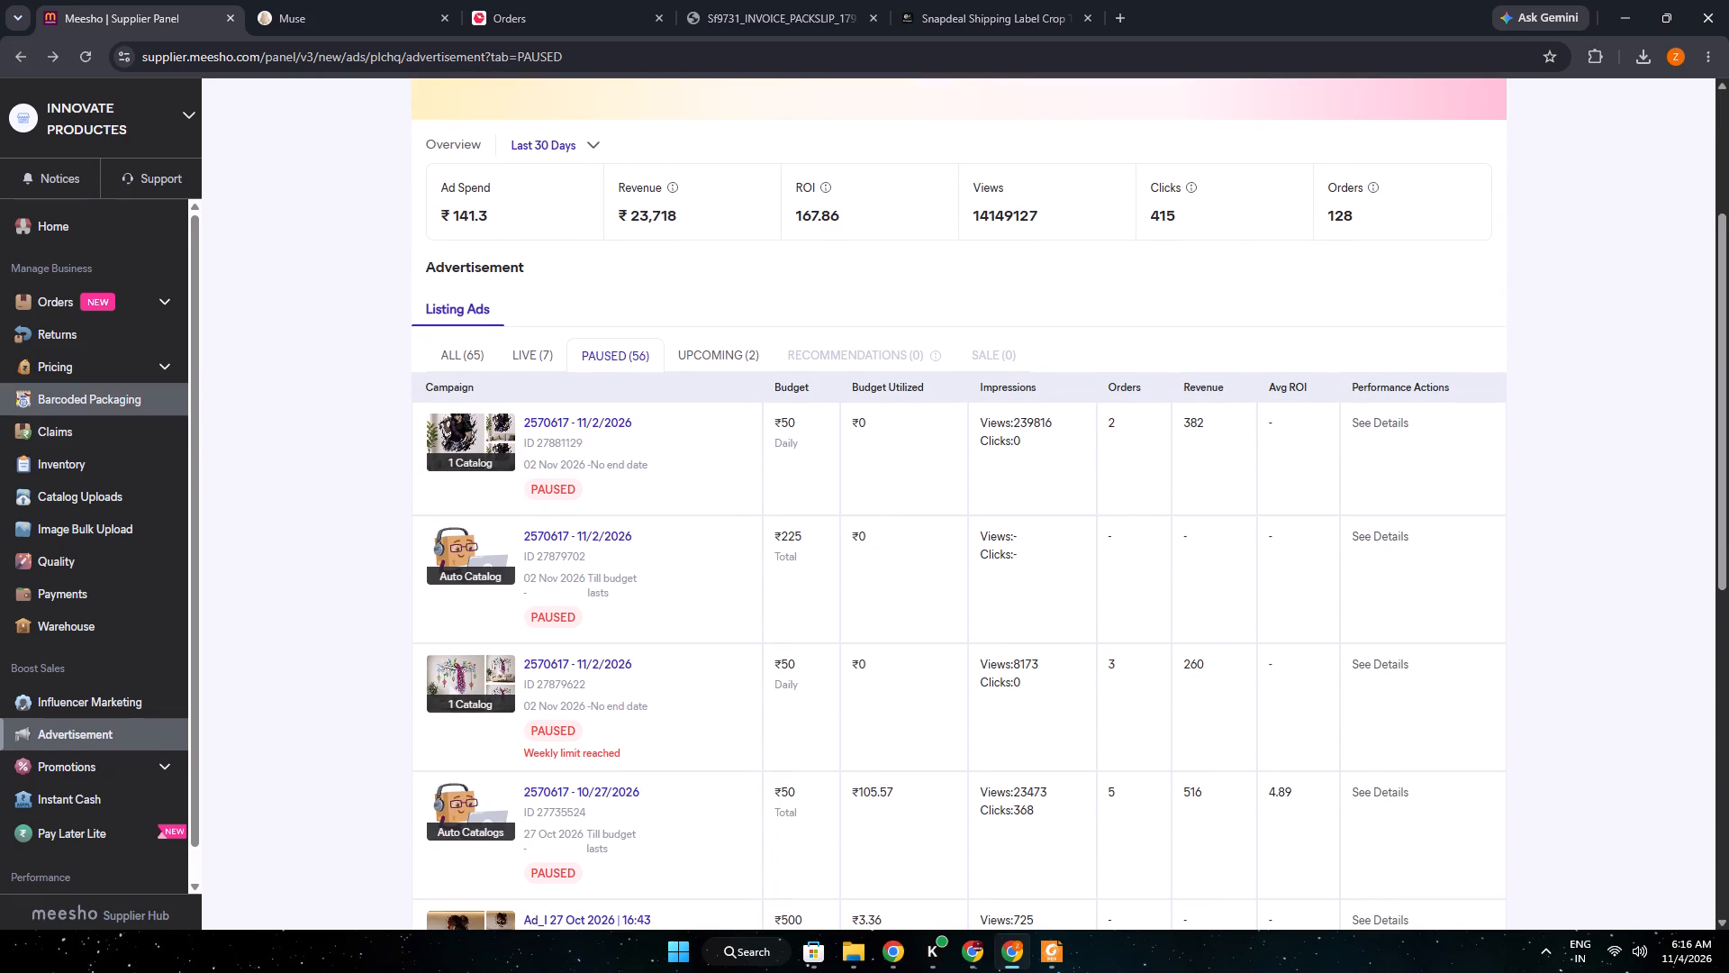
Browse the last pages of active inventory catalogs and view the Graceful Wall Stickers catalog 227133593.
{"action": "left_click", "coordinate": [85, 462]}
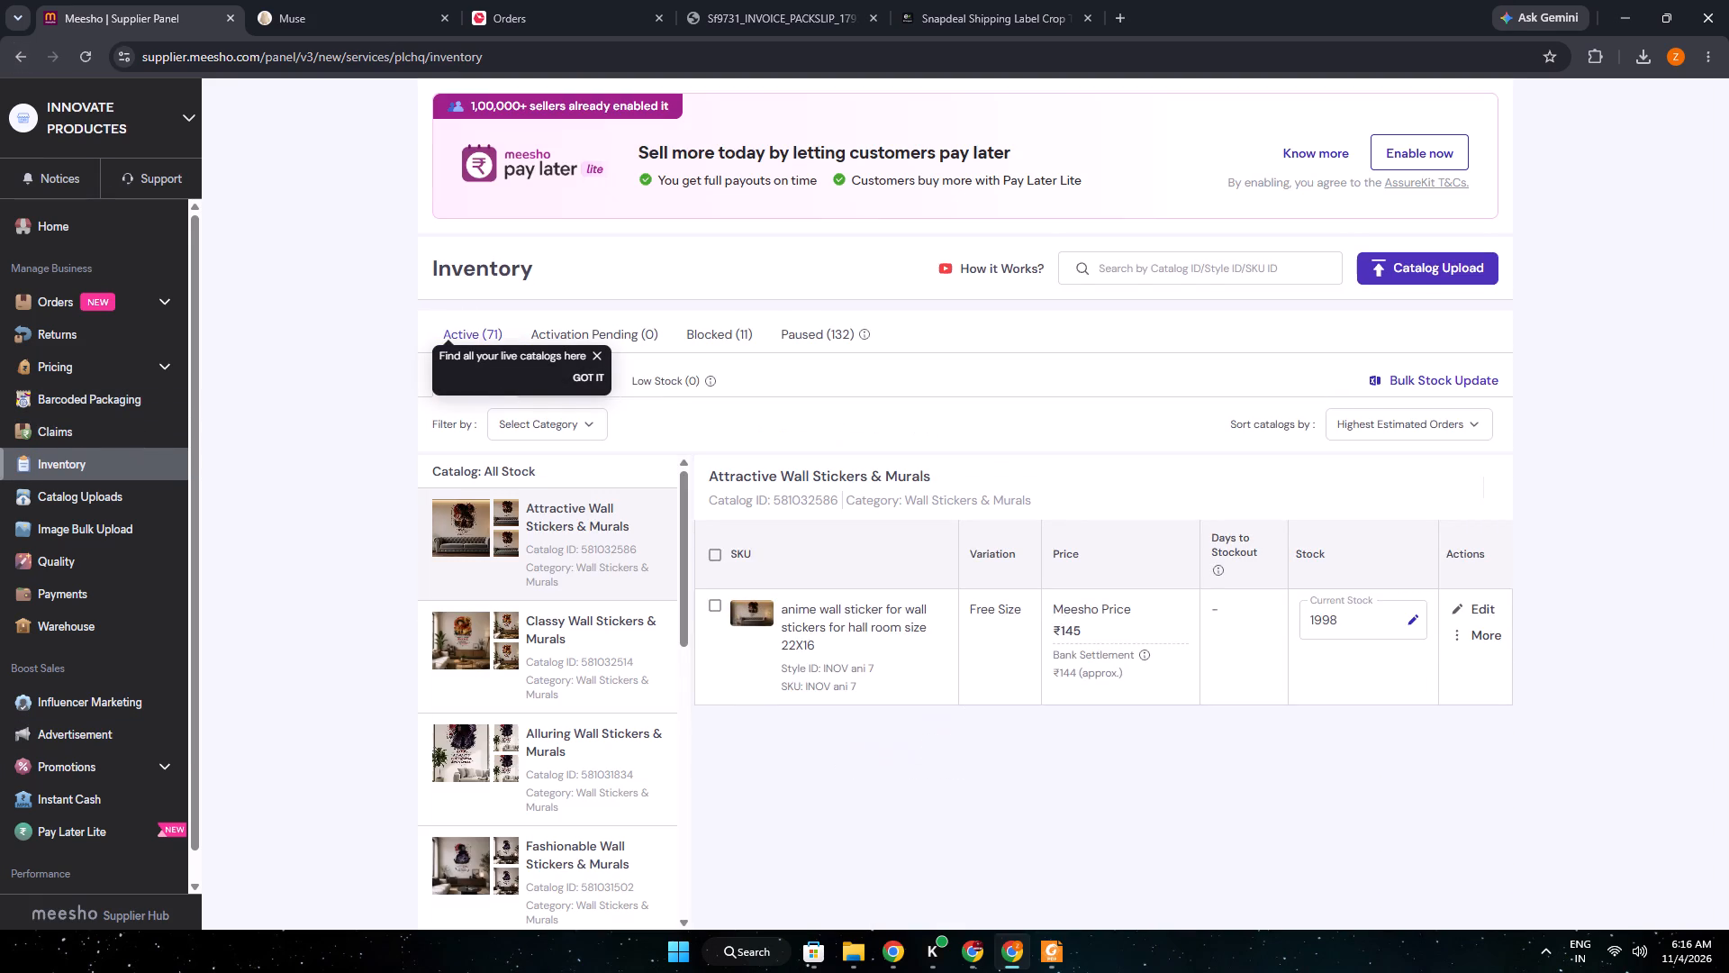
{"action": "scroll", "coordinate": [668, 678], "scroll_direction": "down", "scroll_amount": 12}
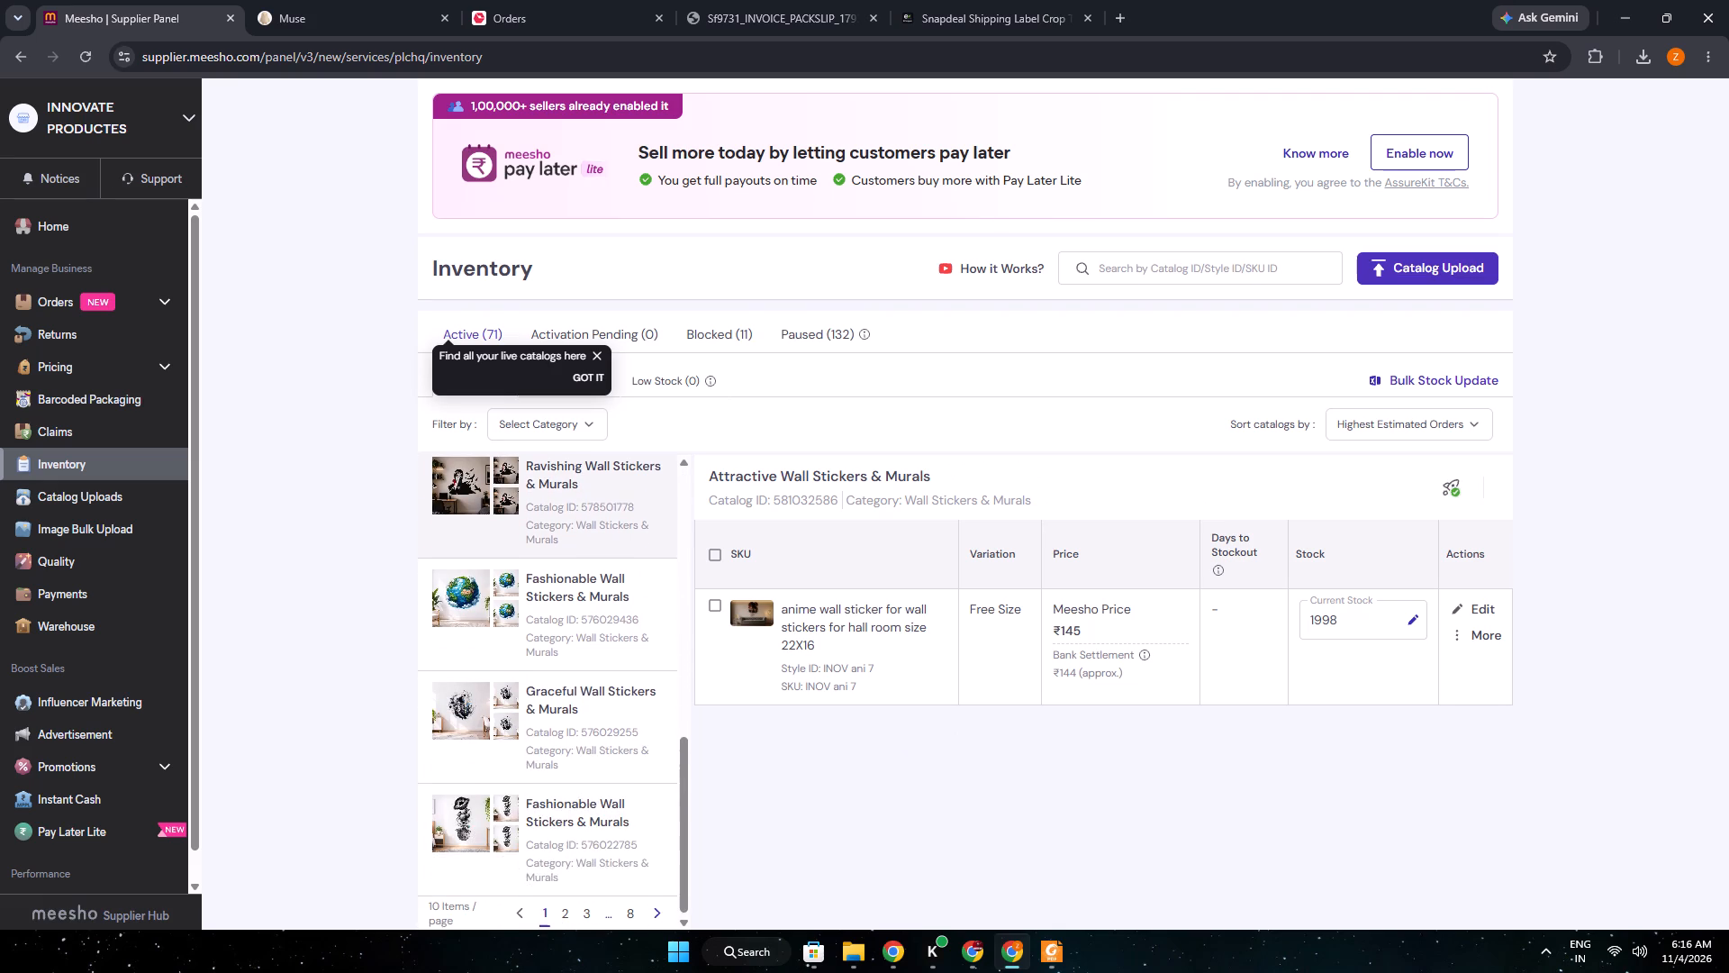
{"action": "left_click", "coordinate": [625, 913]}
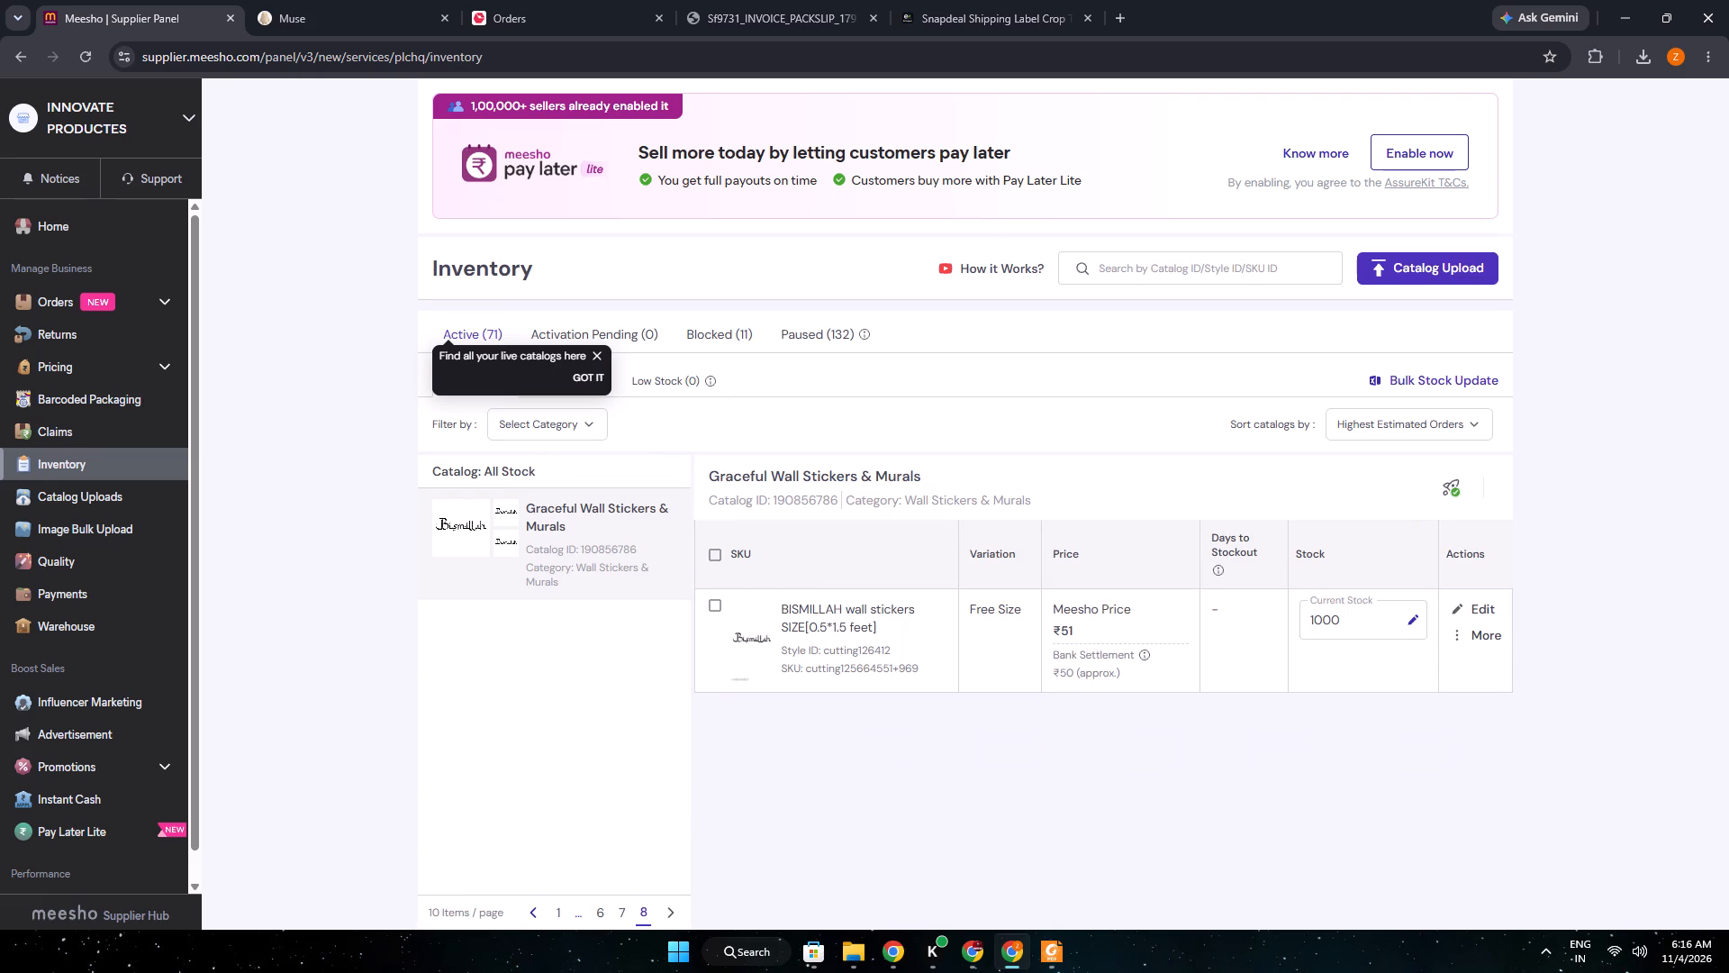
{"action": "left_click", "coordinate": [626, 903]}
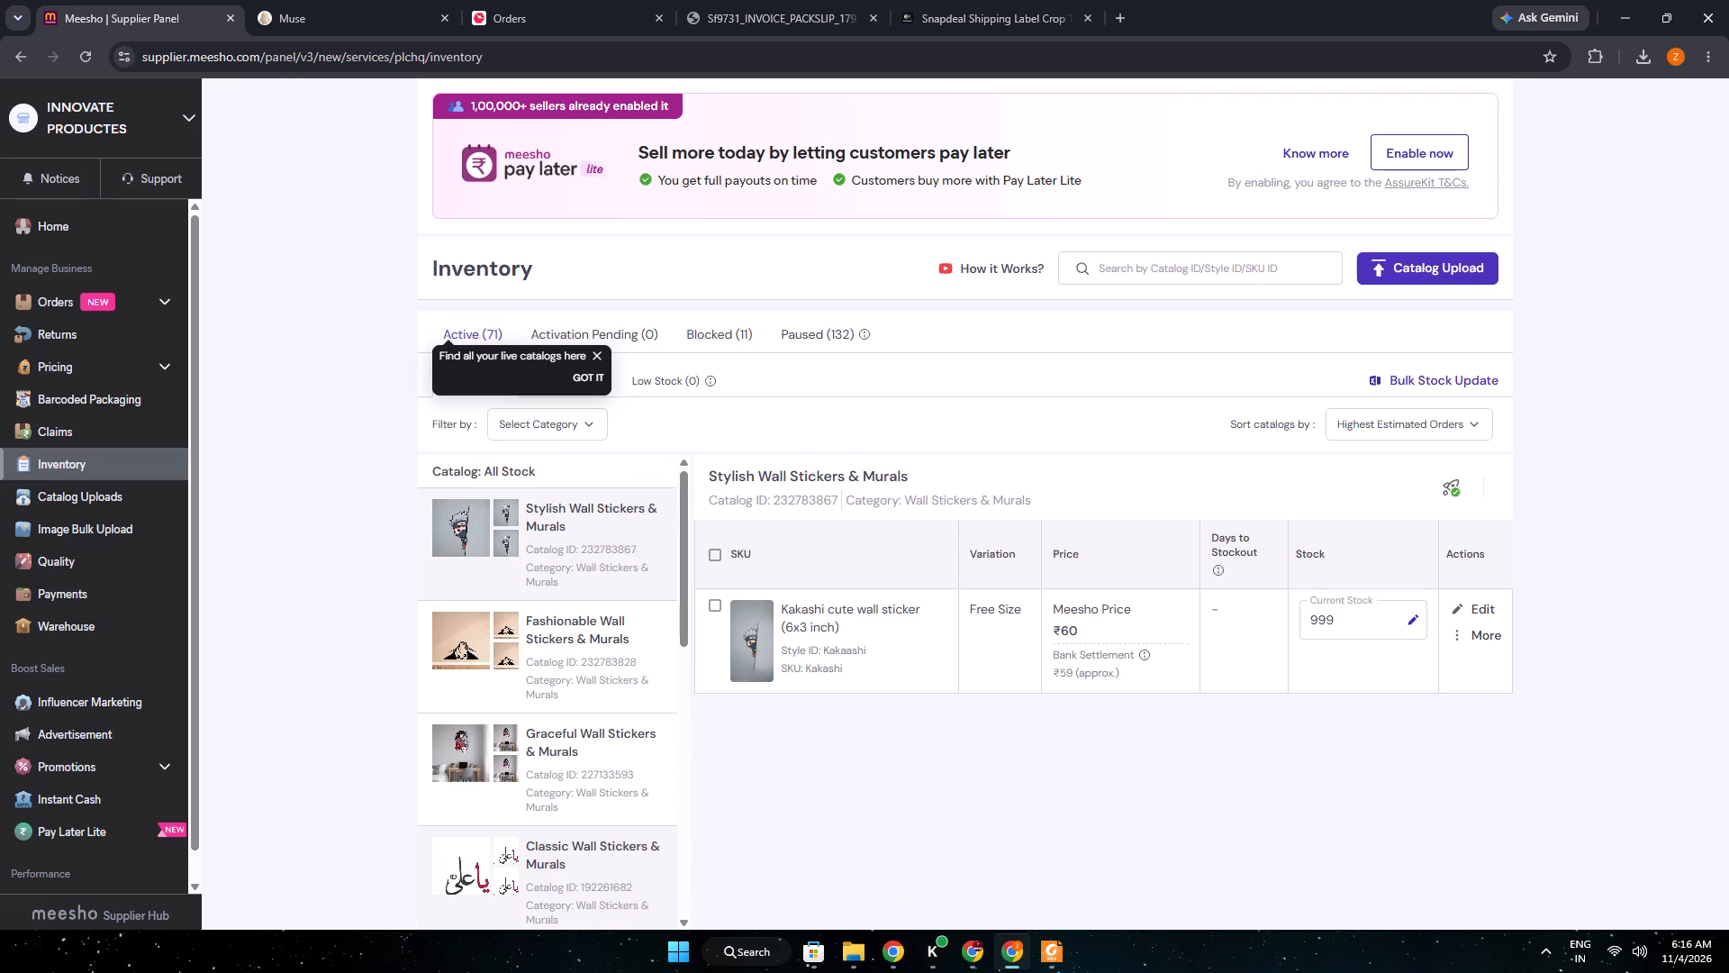
{"action": "left_click", "coordinate": [571, 808]}
{"action": "left_click", "coordinate": [594, 670]}
{"action": "left_click", "coordinate": [608, 536]}
{"action": "scroll", "coordinate": [605, 550], "scroll_direction": "up", "scroll_amount": 2}
{"action": "left_click", "coordinate": [582, 754]}
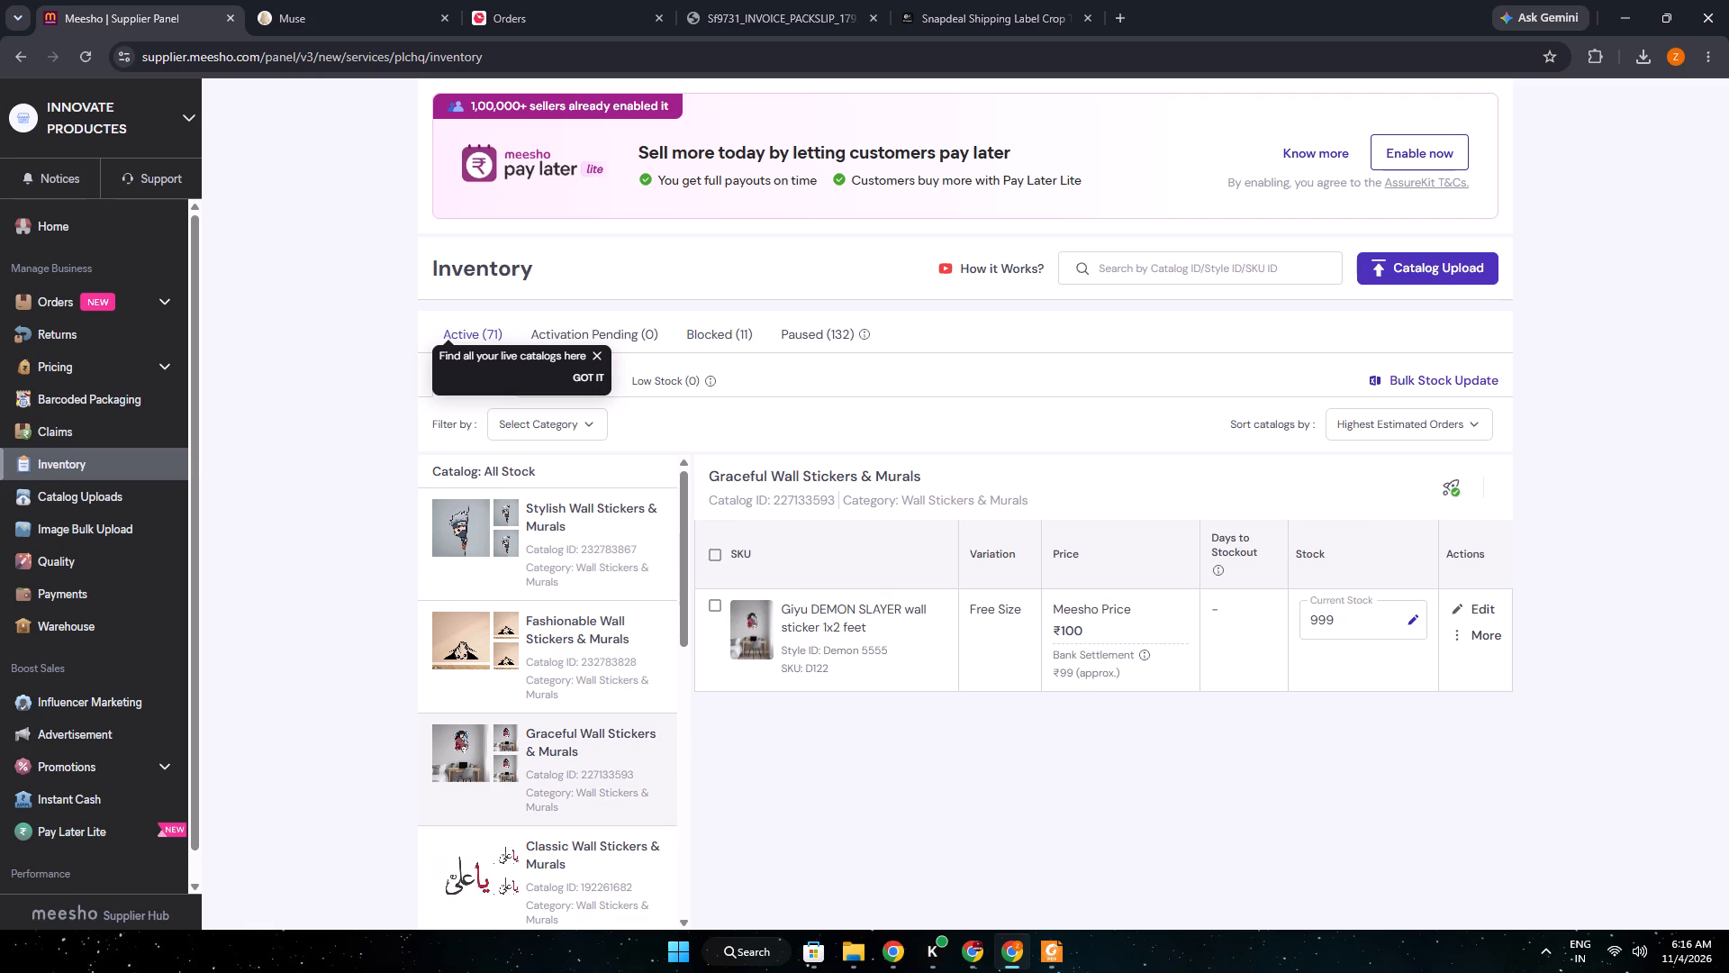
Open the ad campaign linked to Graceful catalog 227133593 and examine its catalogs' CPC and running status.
{"action": "left_click", "coordinate": [1455, 493]}
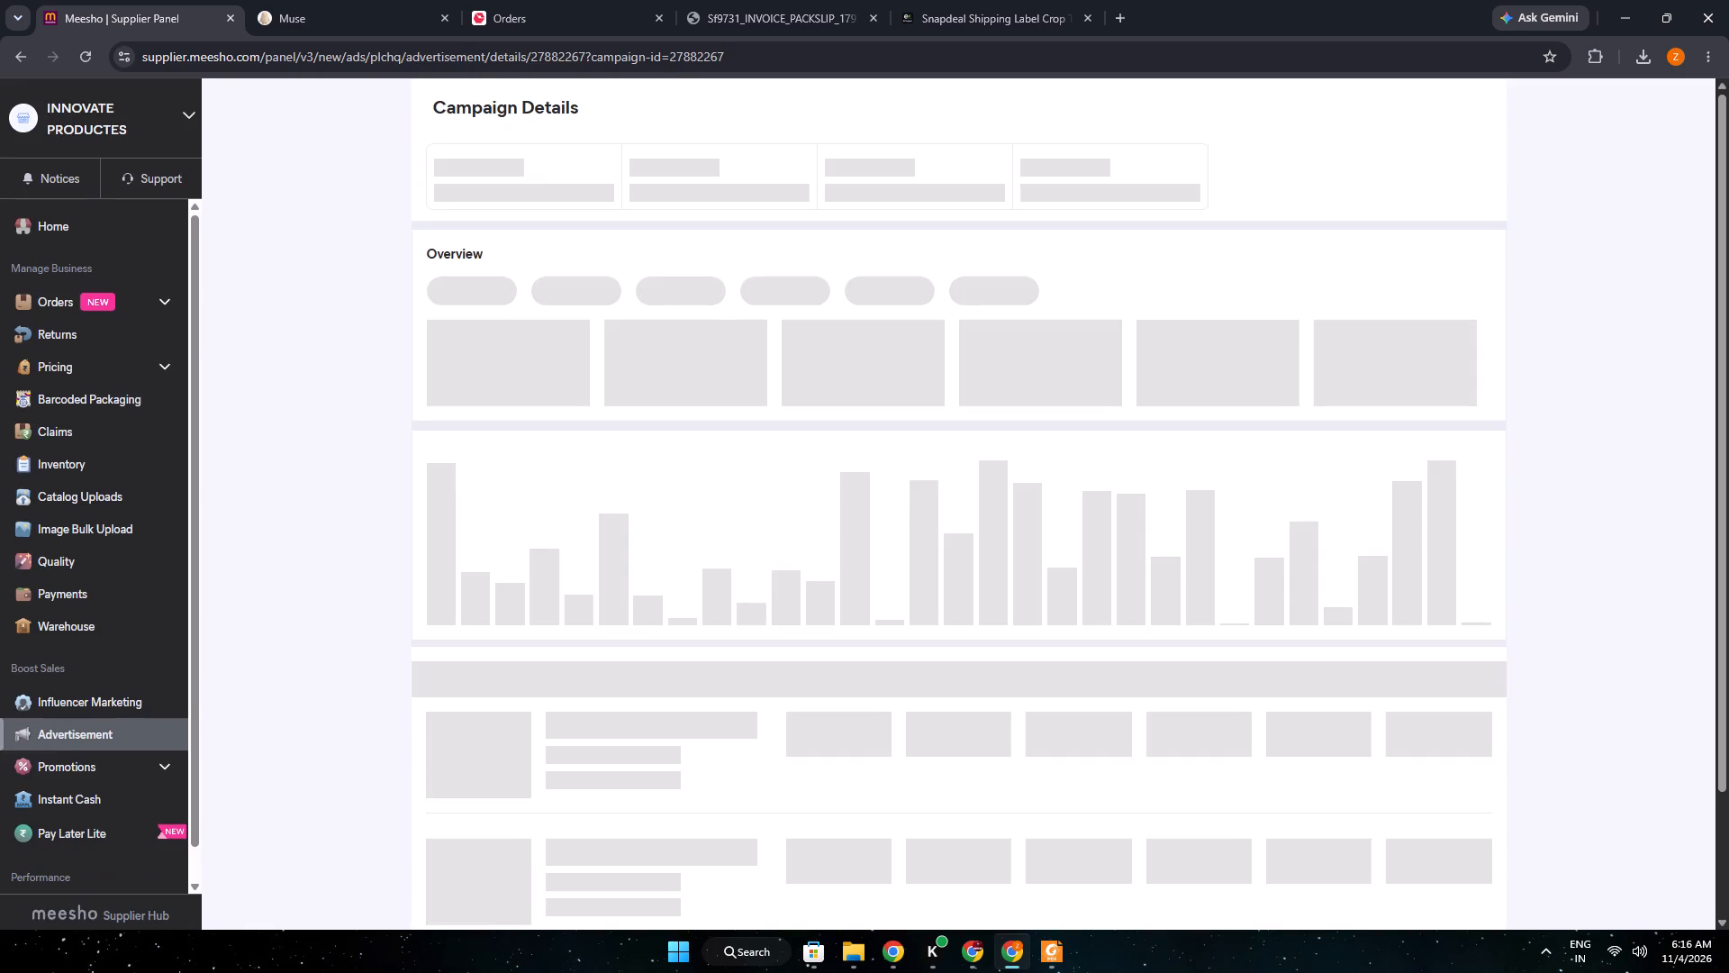
{"action": "scroll", "coordinate": [954, 683], "scroll_direction": "down", "scroll_amount": 14}
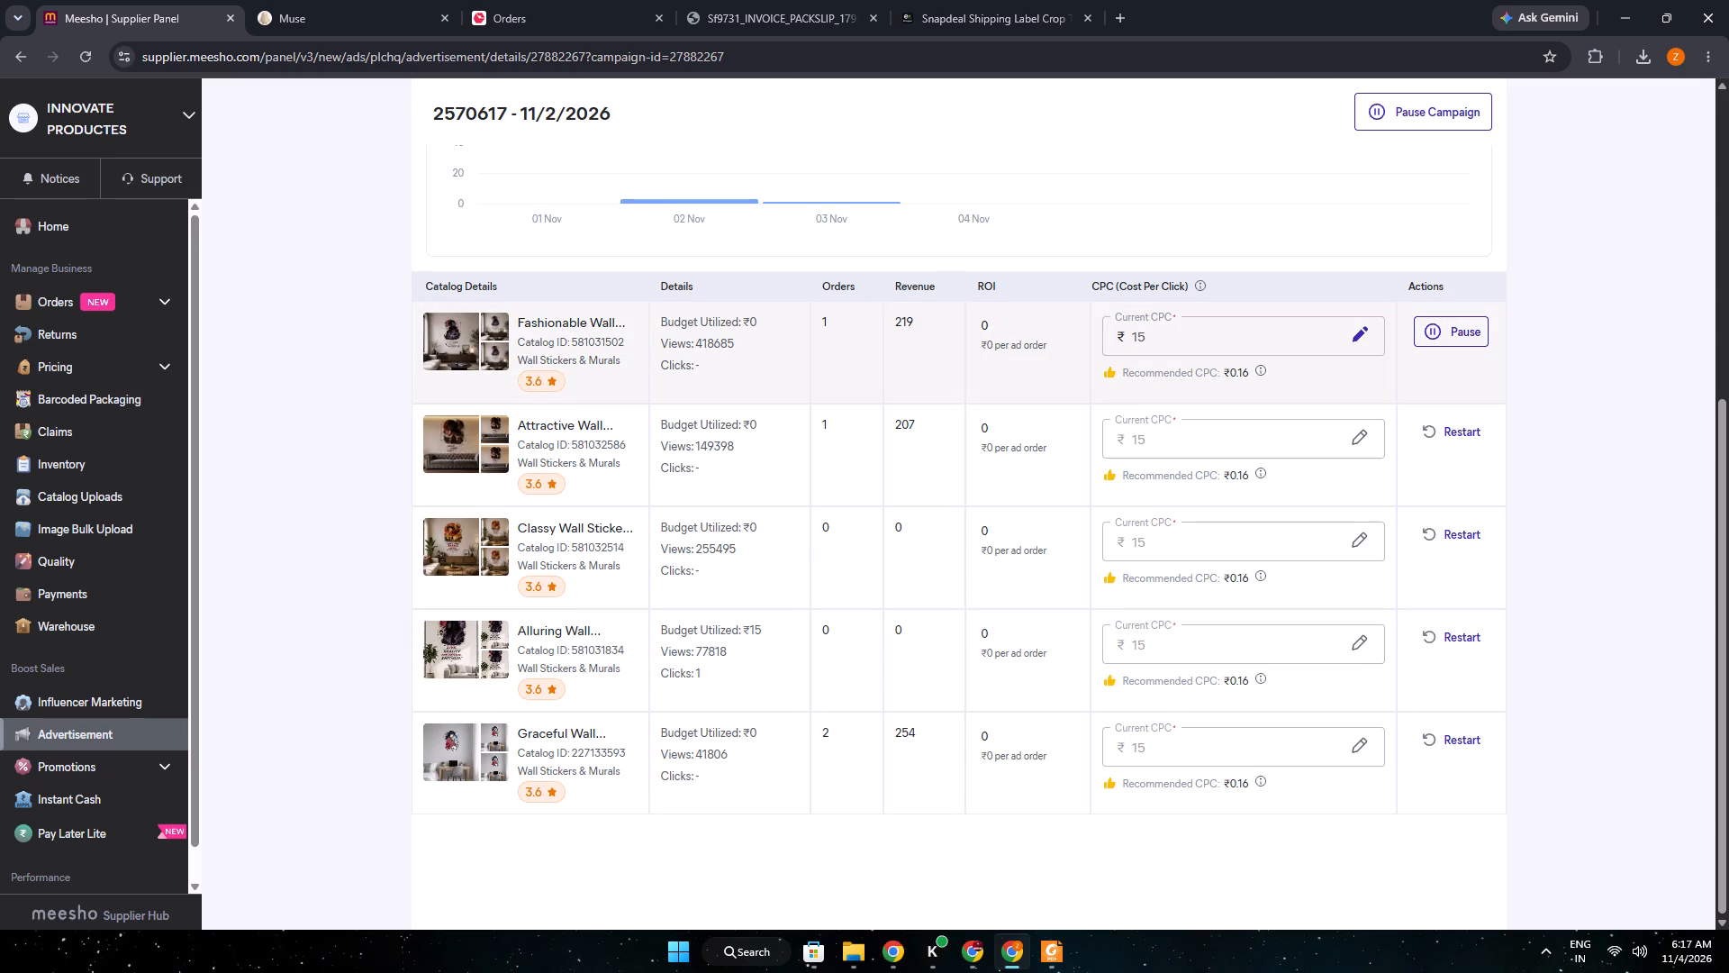
Open live ad campaign 27893506 from the advertisement list and examine its catalogs' CPC and running status.
{"action": "scroll", "coordinate": [921, 690], "scroll_direction": "up", "scroll_amount": 3}
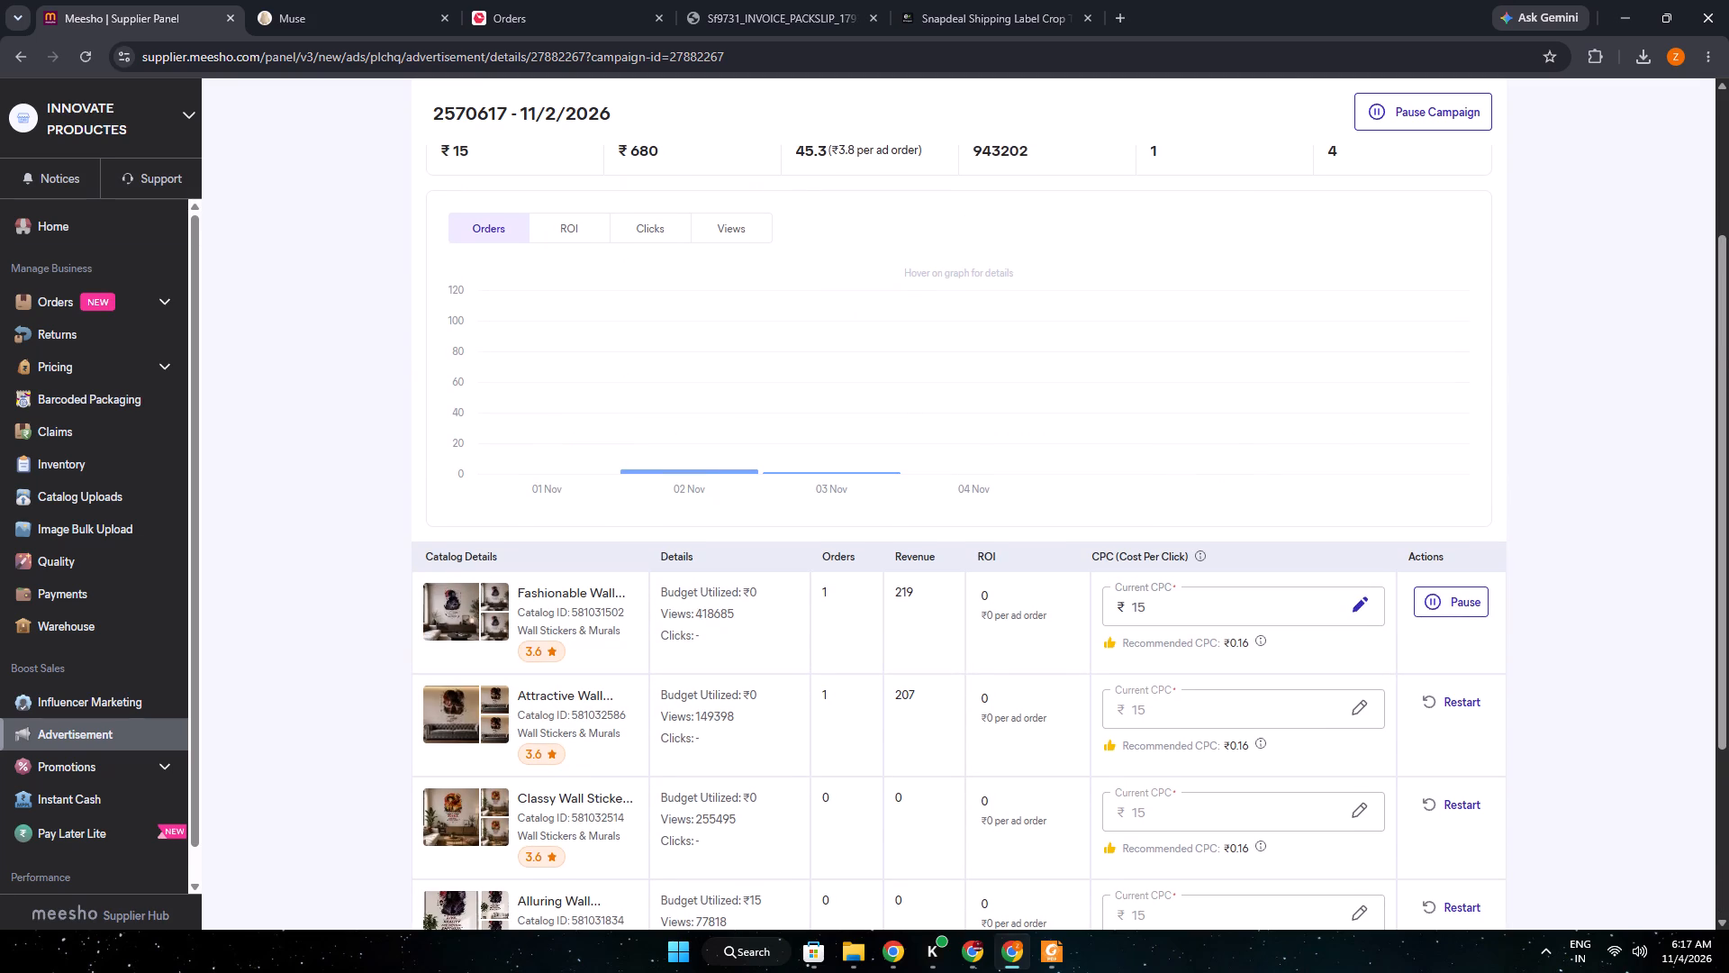
{"action": "left_click", "coordinate": [15, 56]}
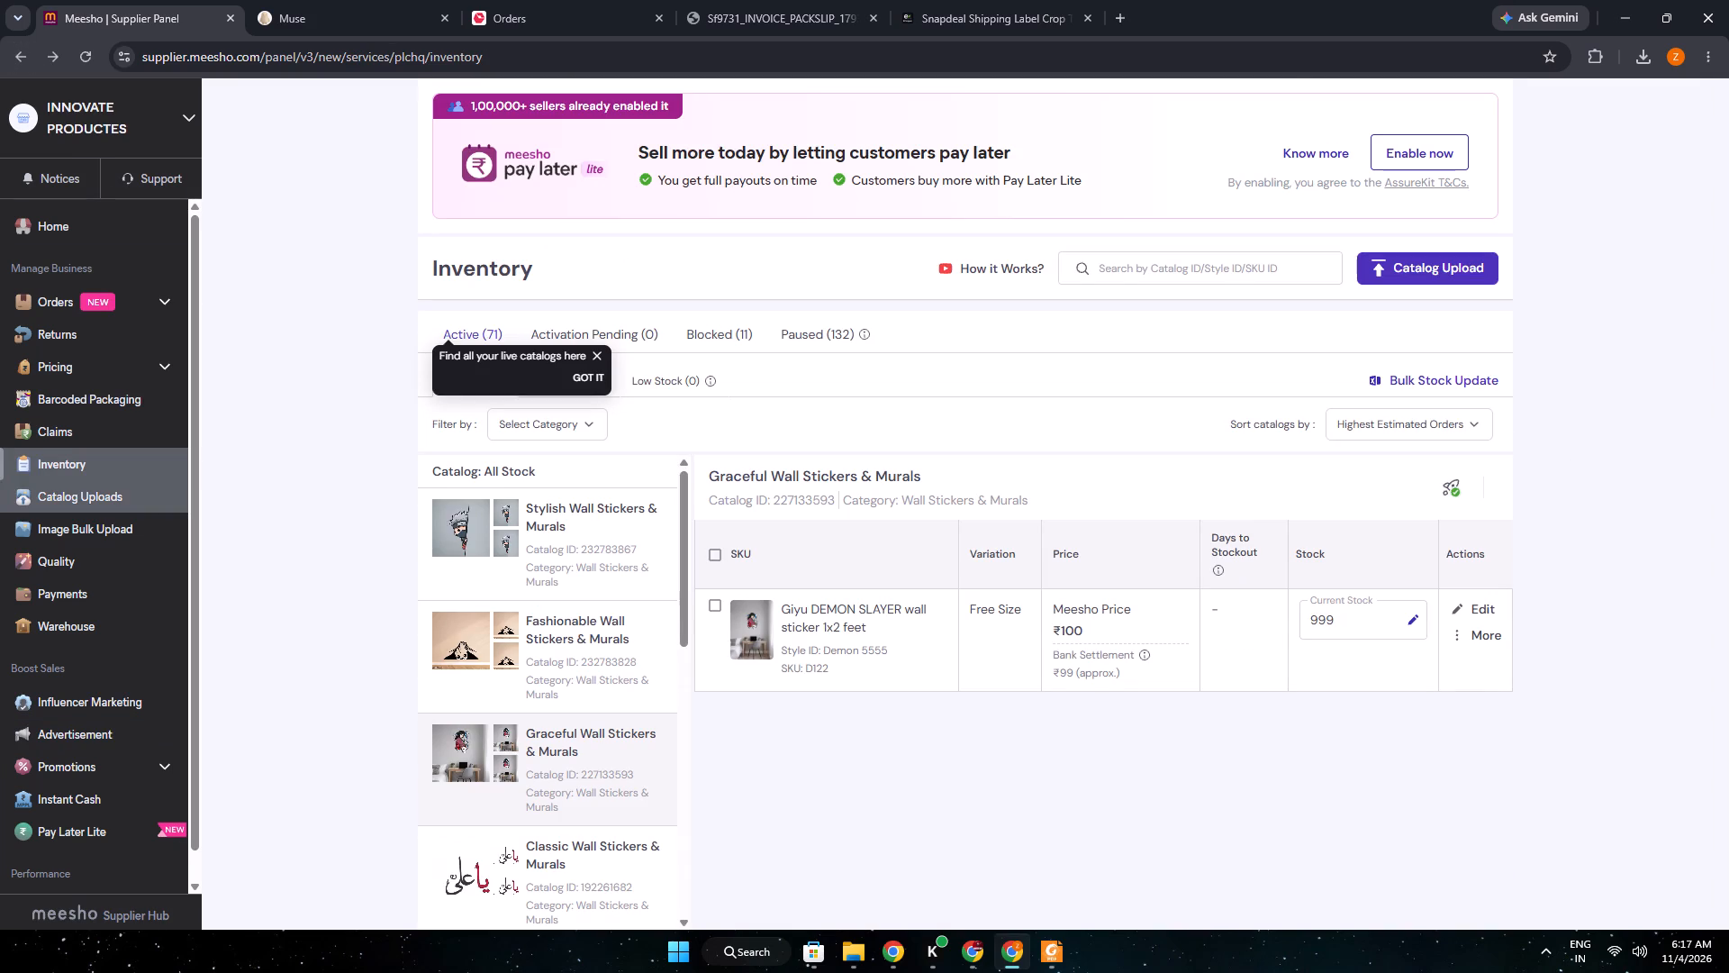
{"action": "left_click", "coordinate": [111, 735]}
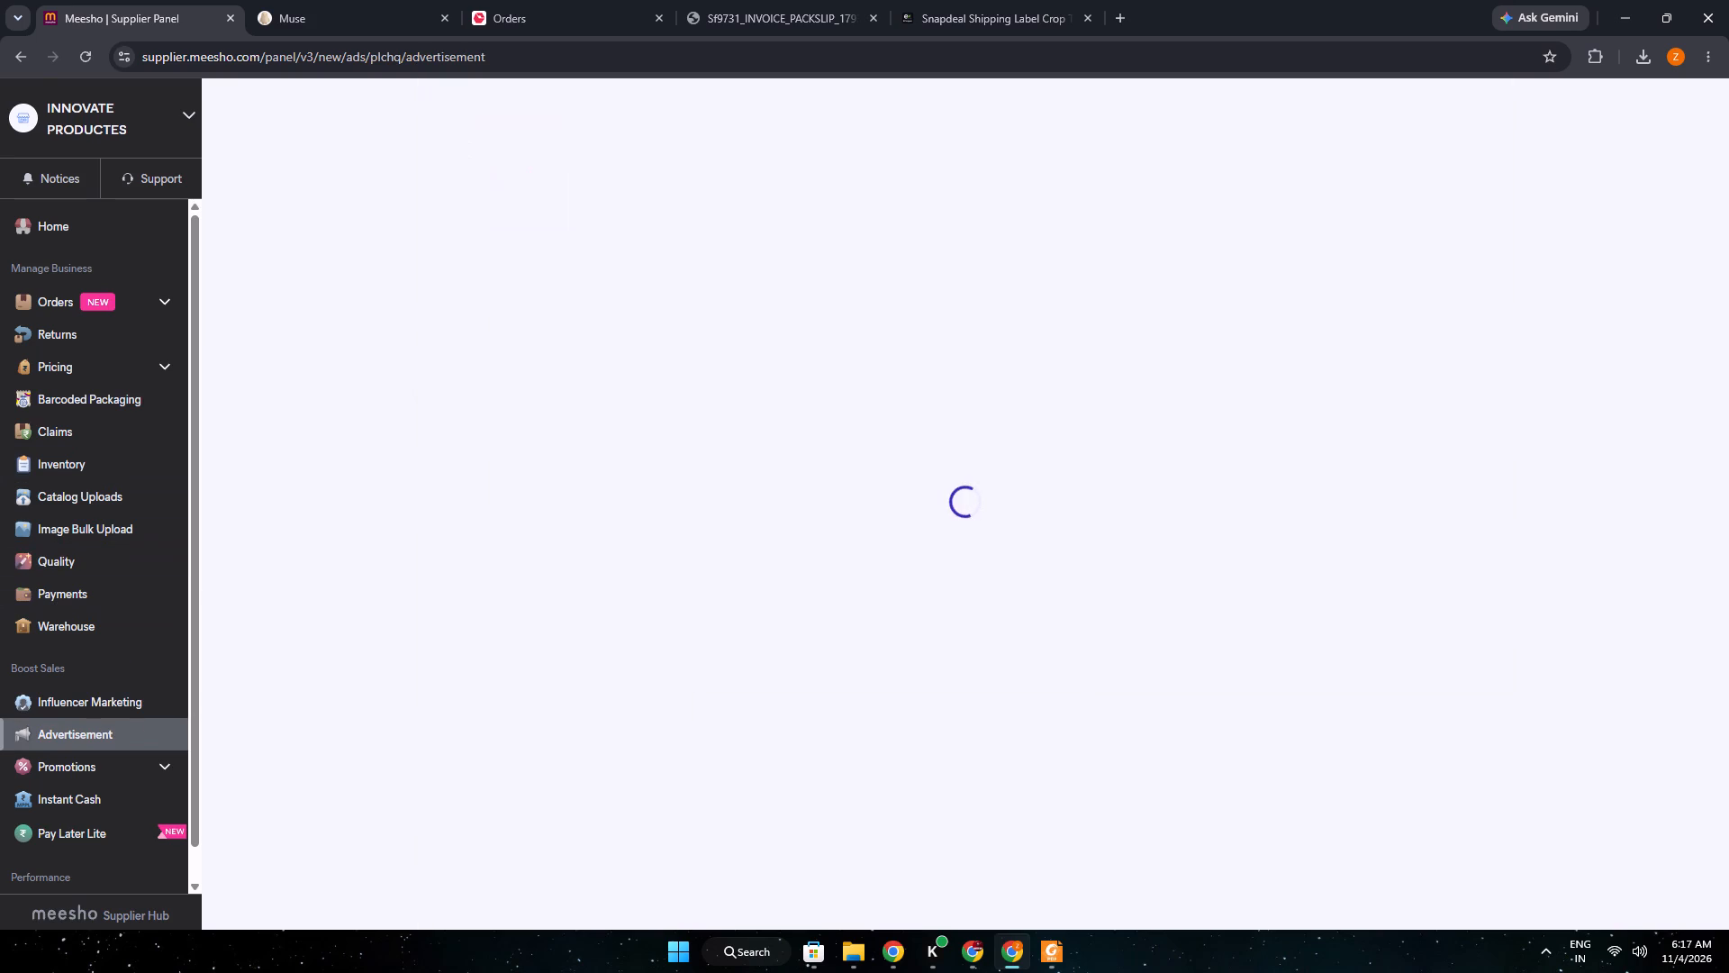
{"action": "scroll", "coordinate": [703, 723], "scroll_direction": "down", "scroll_amount": 5}
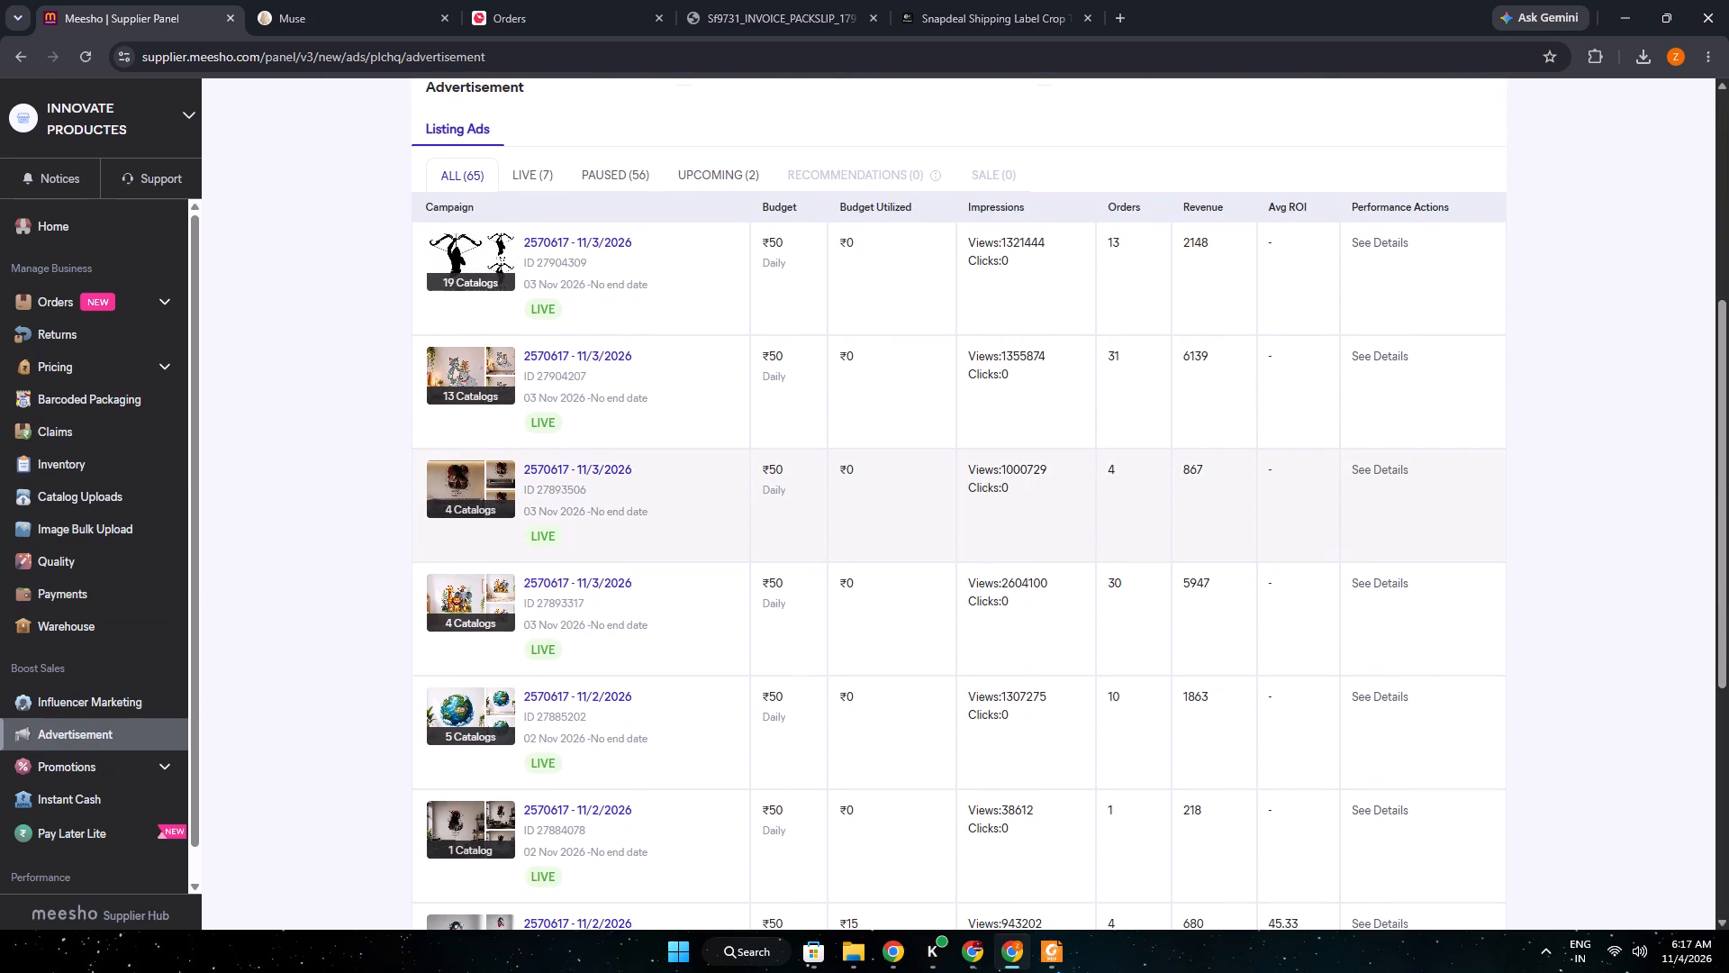
{"action": "left_click", "coordinate": [1350, 472]}
{"action": "scroll", "coordinate": [996, 601], "scroll_direction": "down", "scroll_amount": 3}
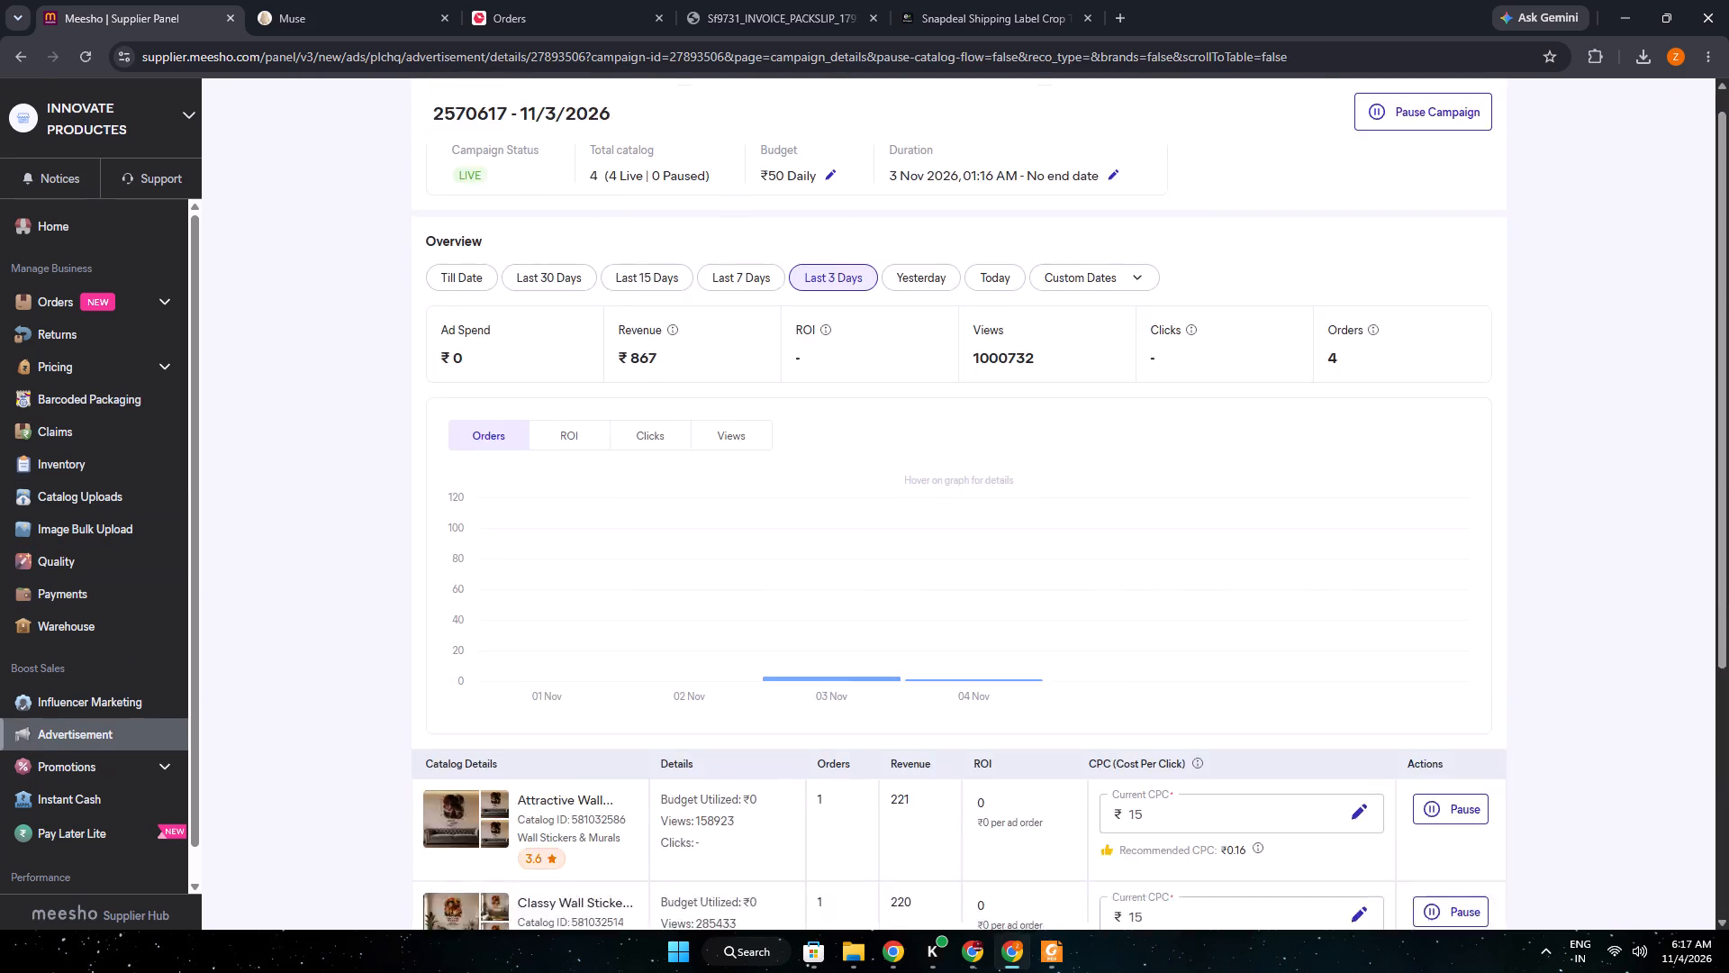
{"action": "scroll", "coordinate": [996, 601], "scroll_direction": "down", "scroll_amount": 1}
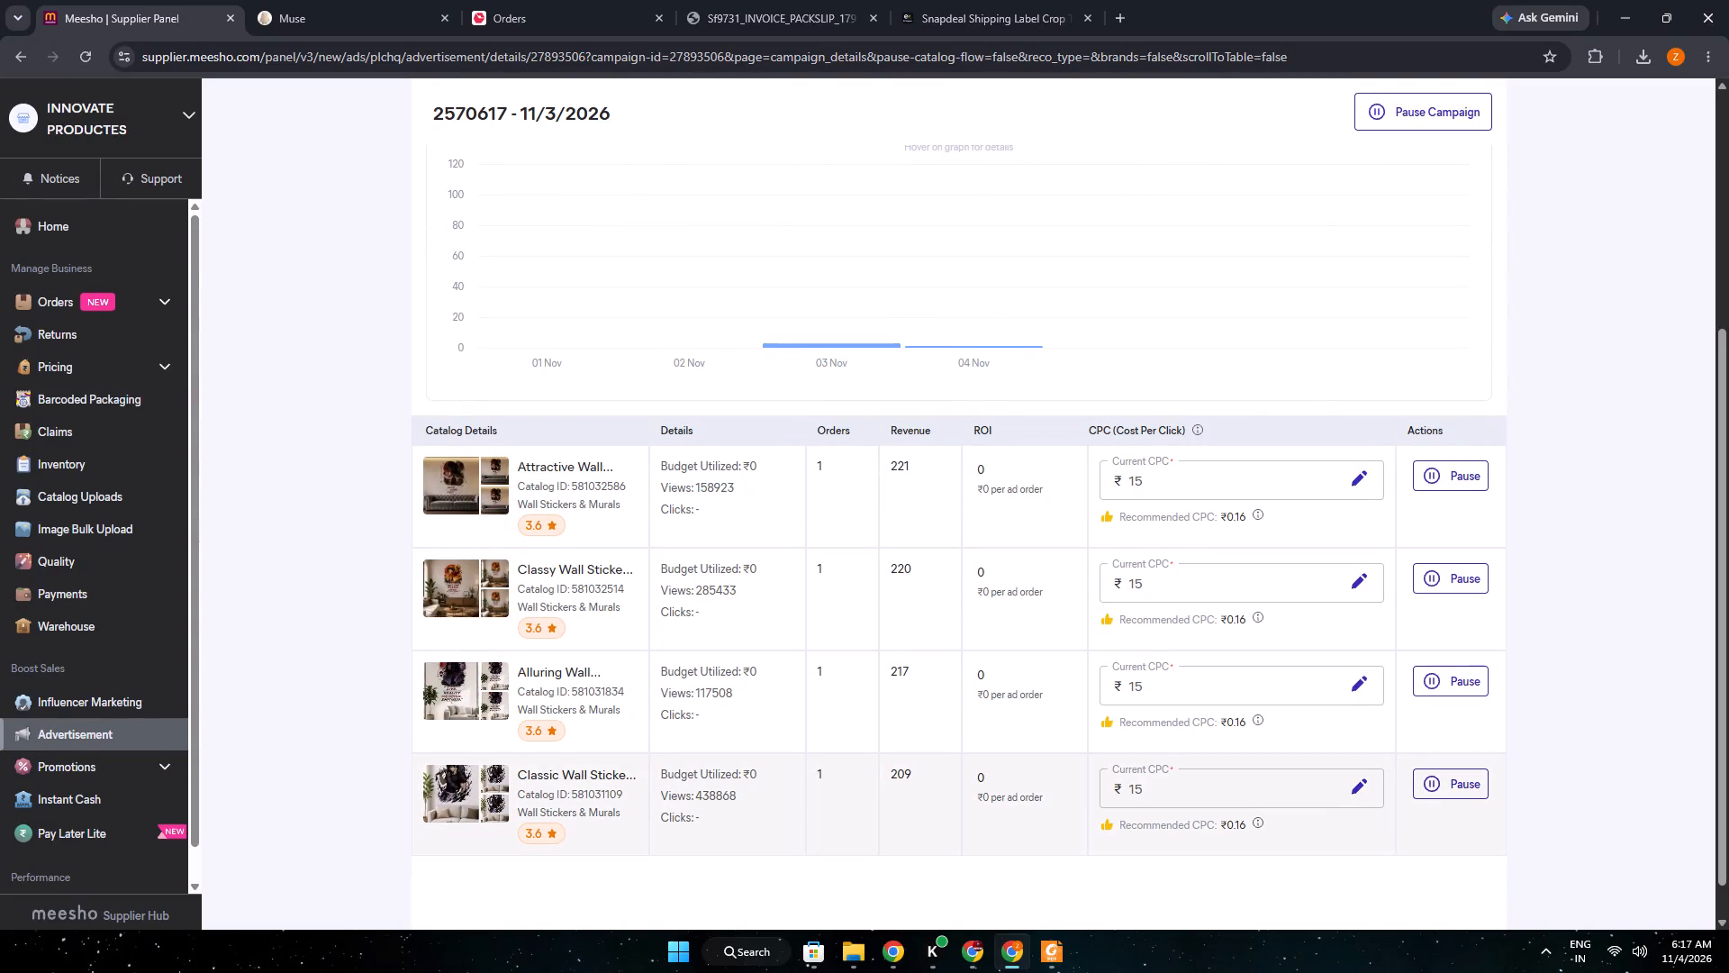
Open Meesho's pending orders and read through the whole list, checking SKUs, quantities and dispatch dates.
{"action": "left_click", "coordinate": [84, 282]}
{"action": "left_click", "coordinate": [75, 306]}
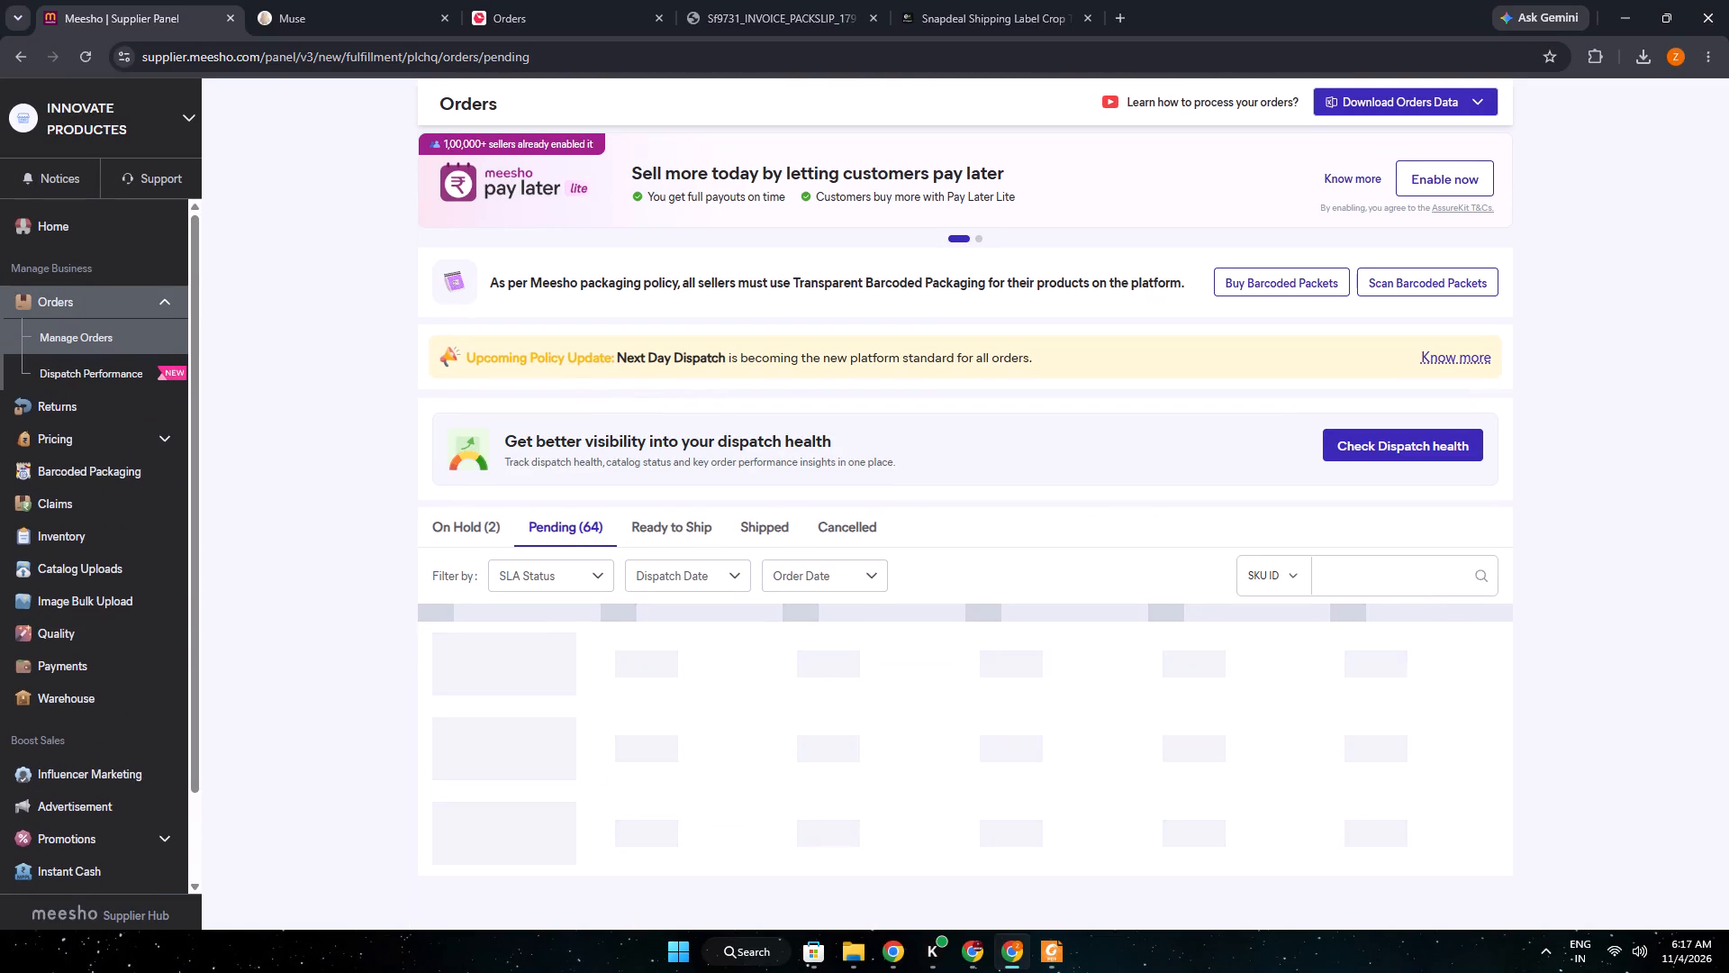
{"action": "scroll", "coordinate": [694, 854], "scroll_direction": "down", "scroll_amount": 9}
{"action": "scroll", "coordinate": [367, 777], "scroll_direction": "down", "scroll_amount": 8}
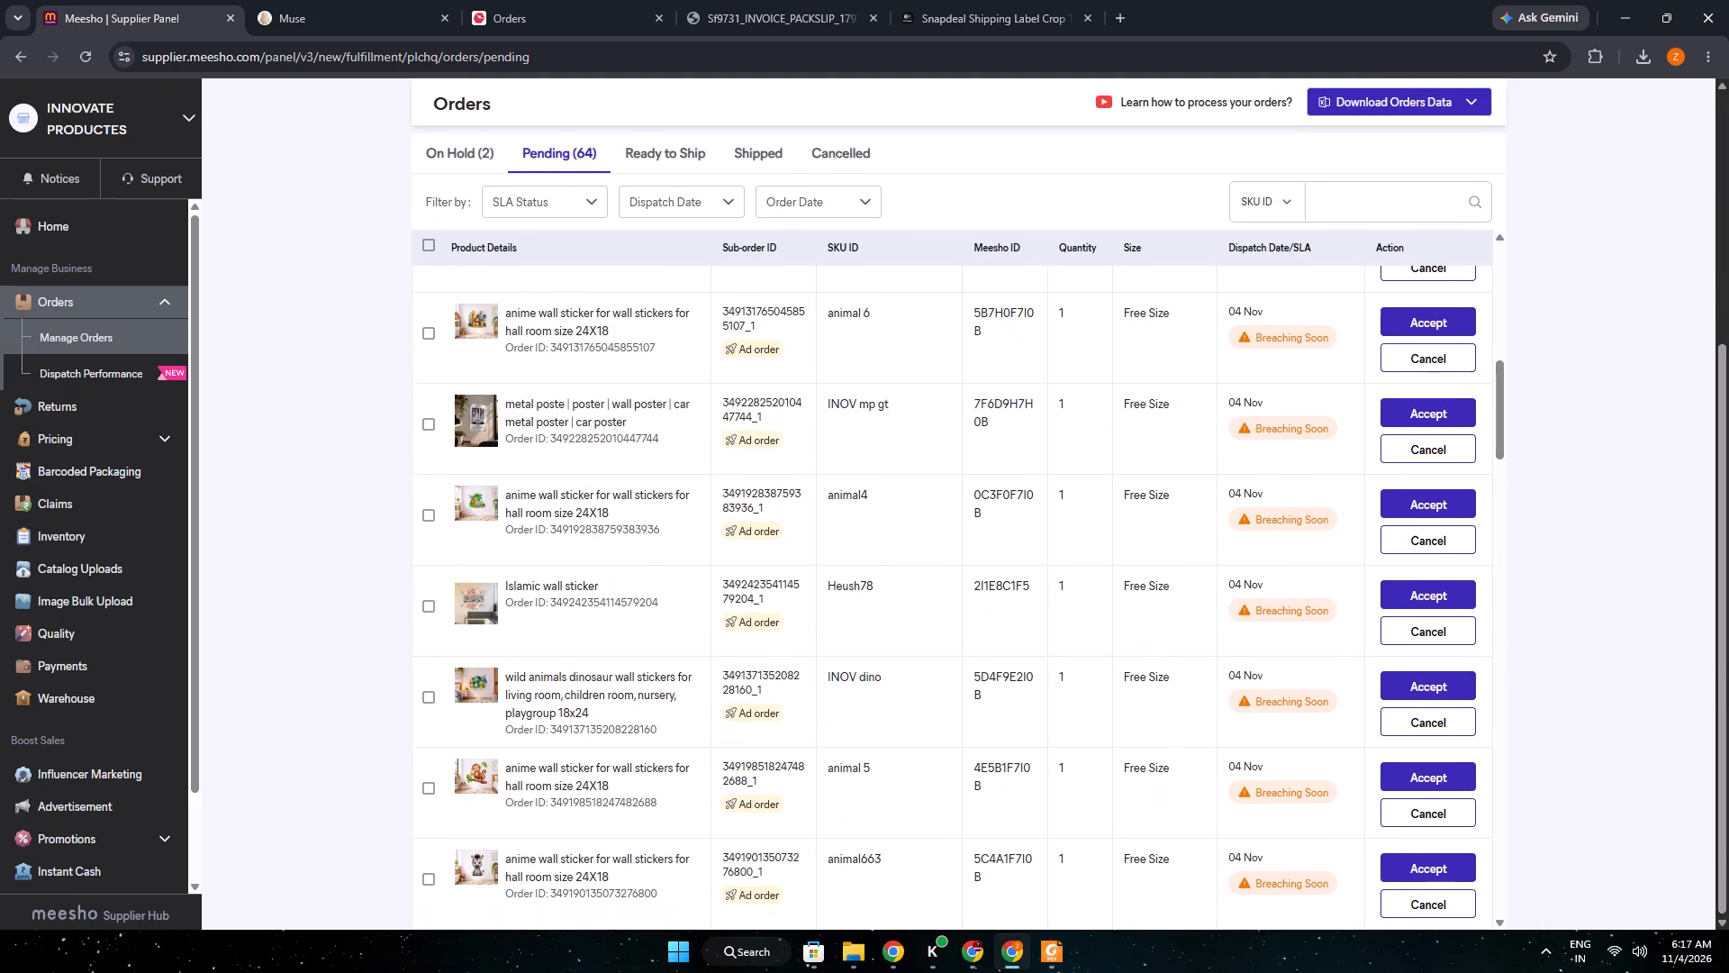
{"action": "scroll", "coordinate": [364, 774], "scroll_direction": "down", "scroll_amount": 4}
{"action": "scroll", "coordinate": [559, 760], "scroll_direction": "down", "scroll_amount": 5}
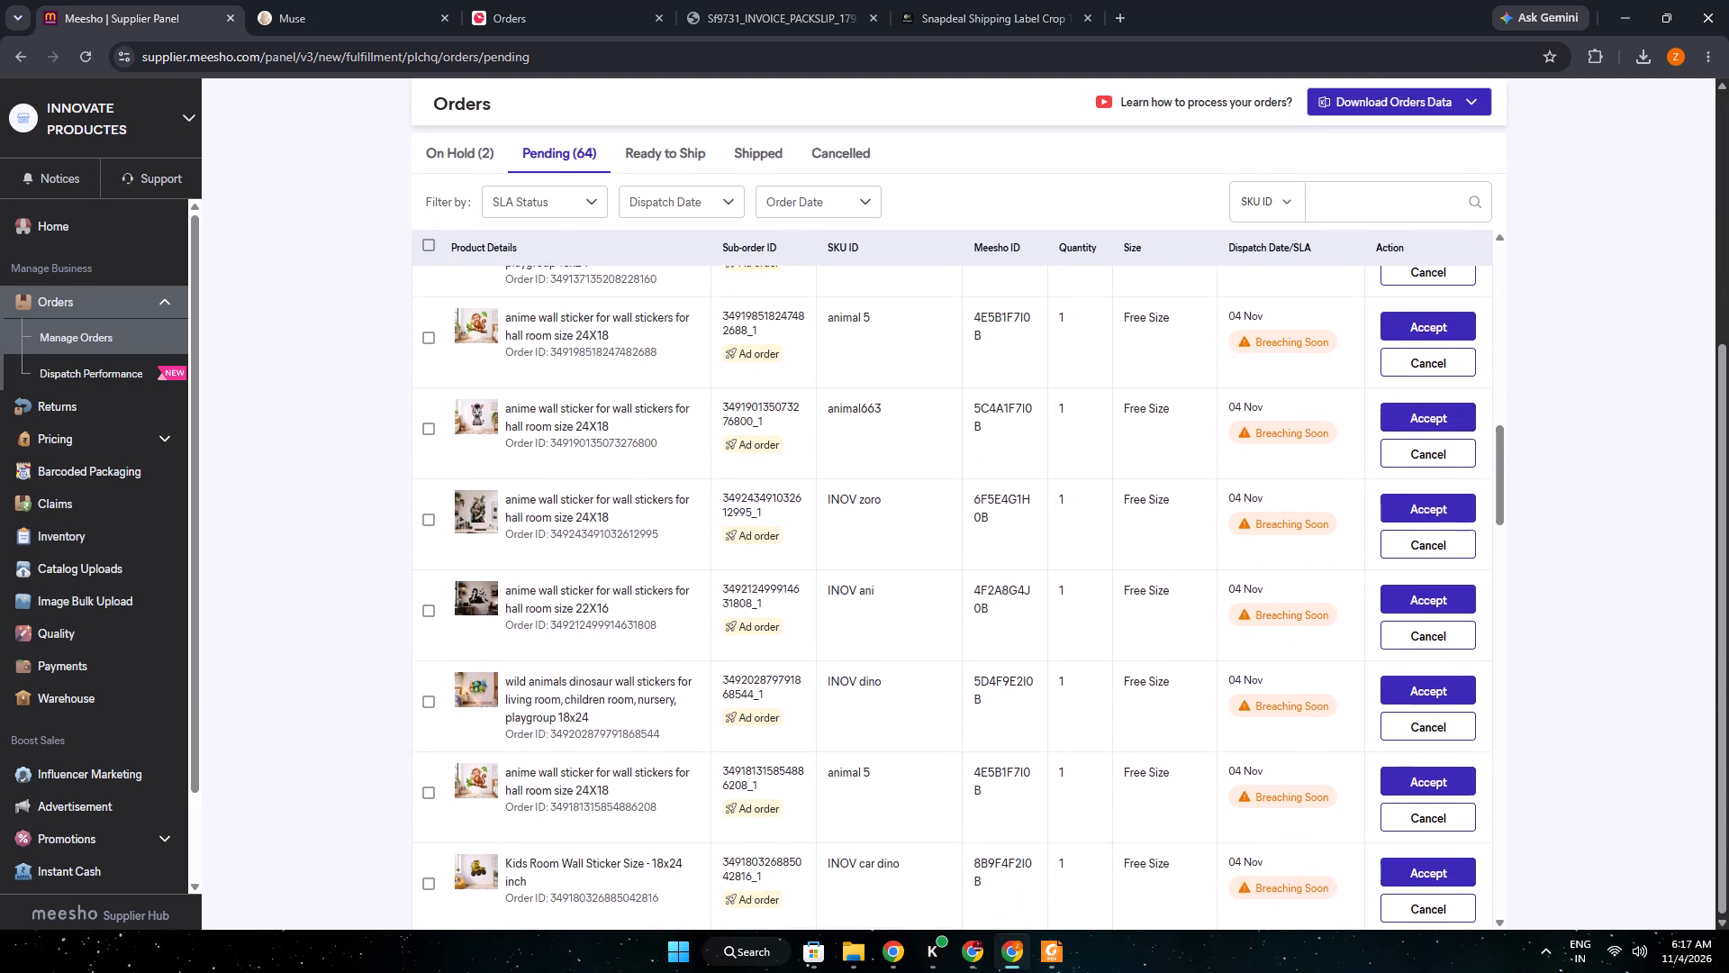
{"action": "scroll", "coordinate": [559, 760], "scroll_direction": "down", "scroll_amount": 13}
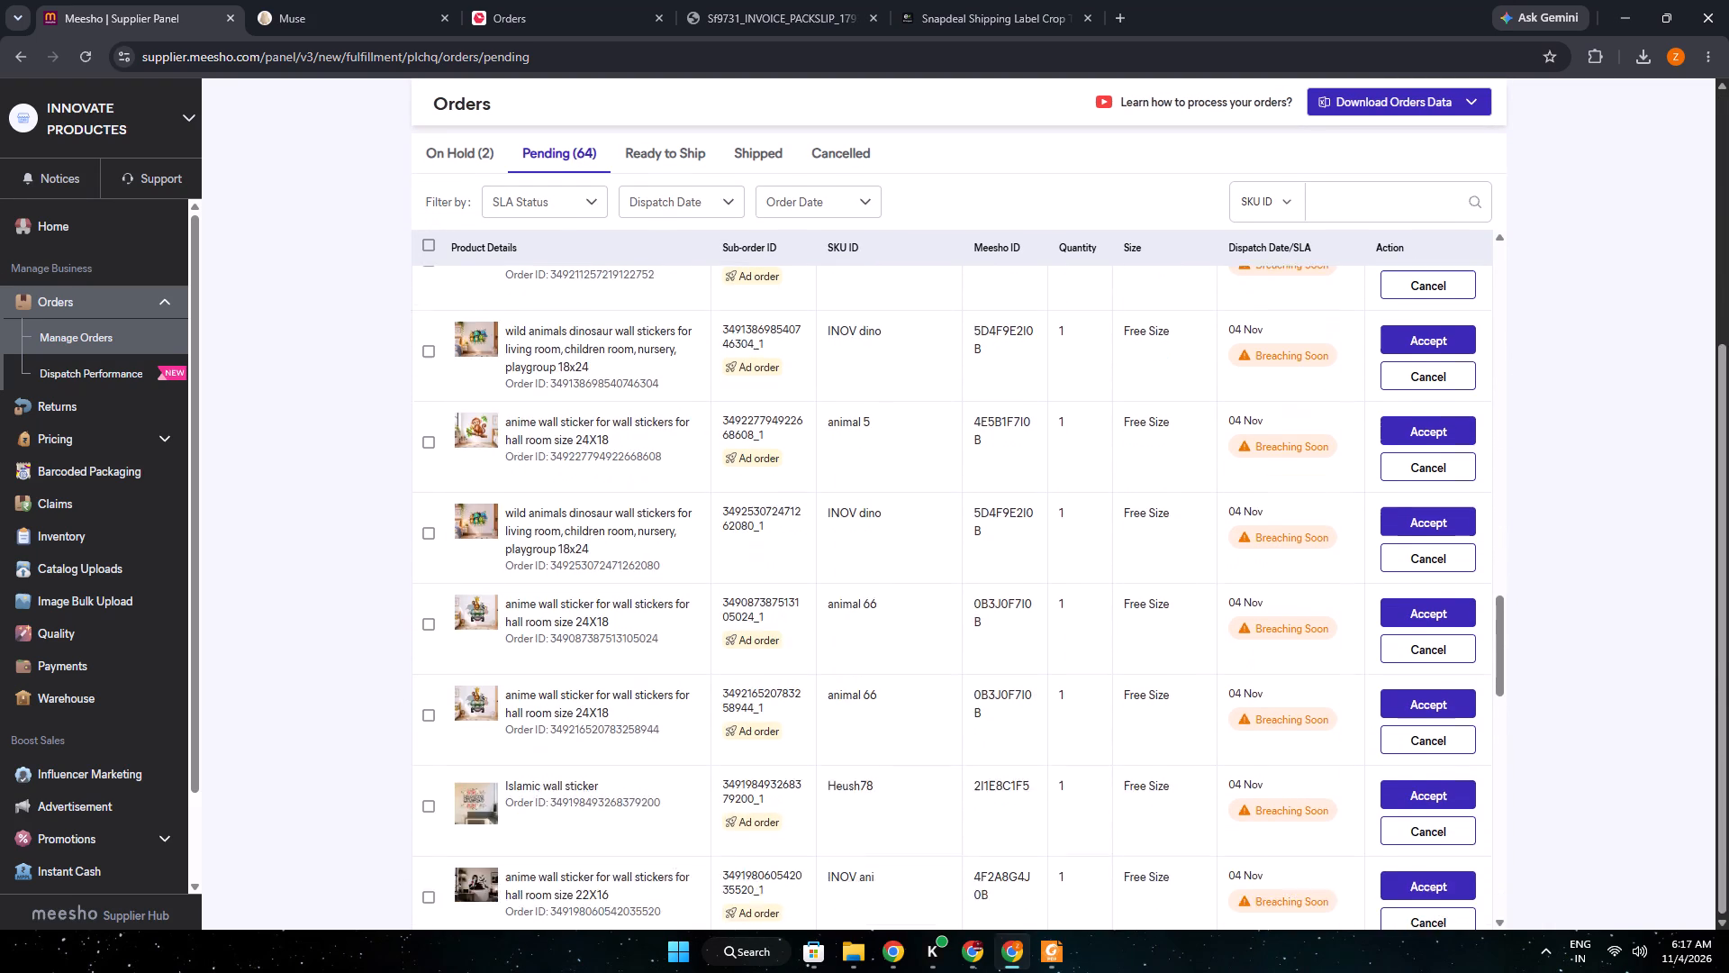
{"action": "scroll", "coordinate": [558, 757], "scroll_direction": "down", "scroll_amount": 10}
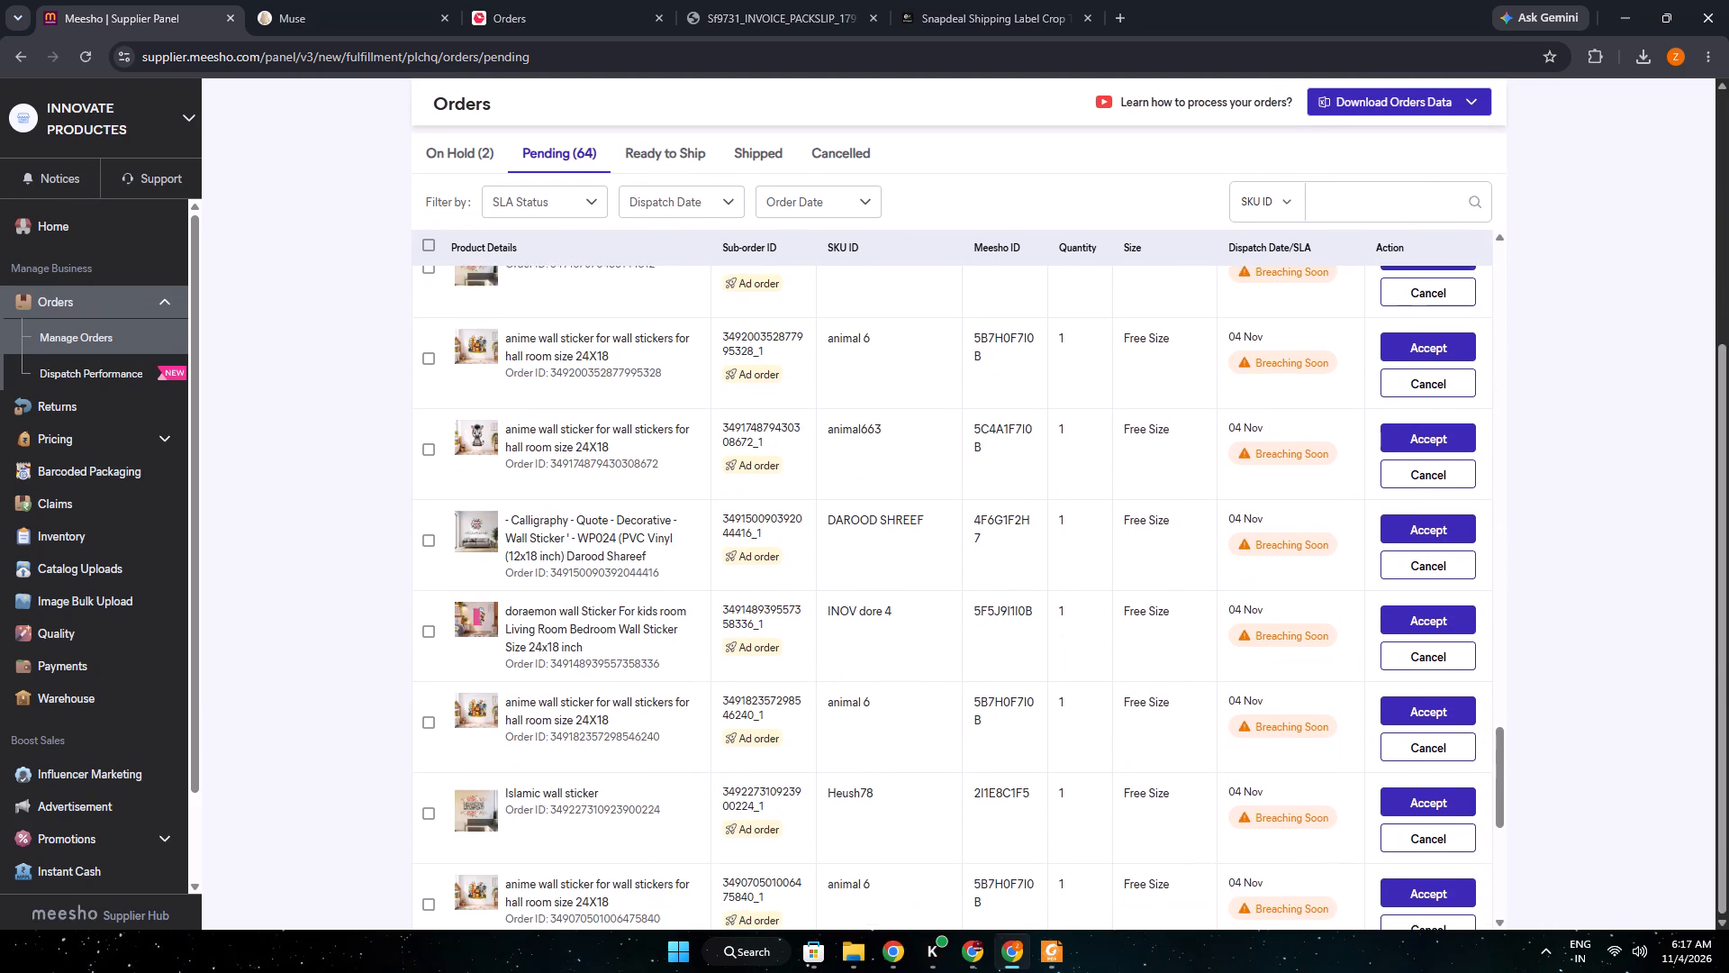
{"action": "scroll", "coordinate": [558, 757], "scroll_direction": "down", "scroll_amount": 10}
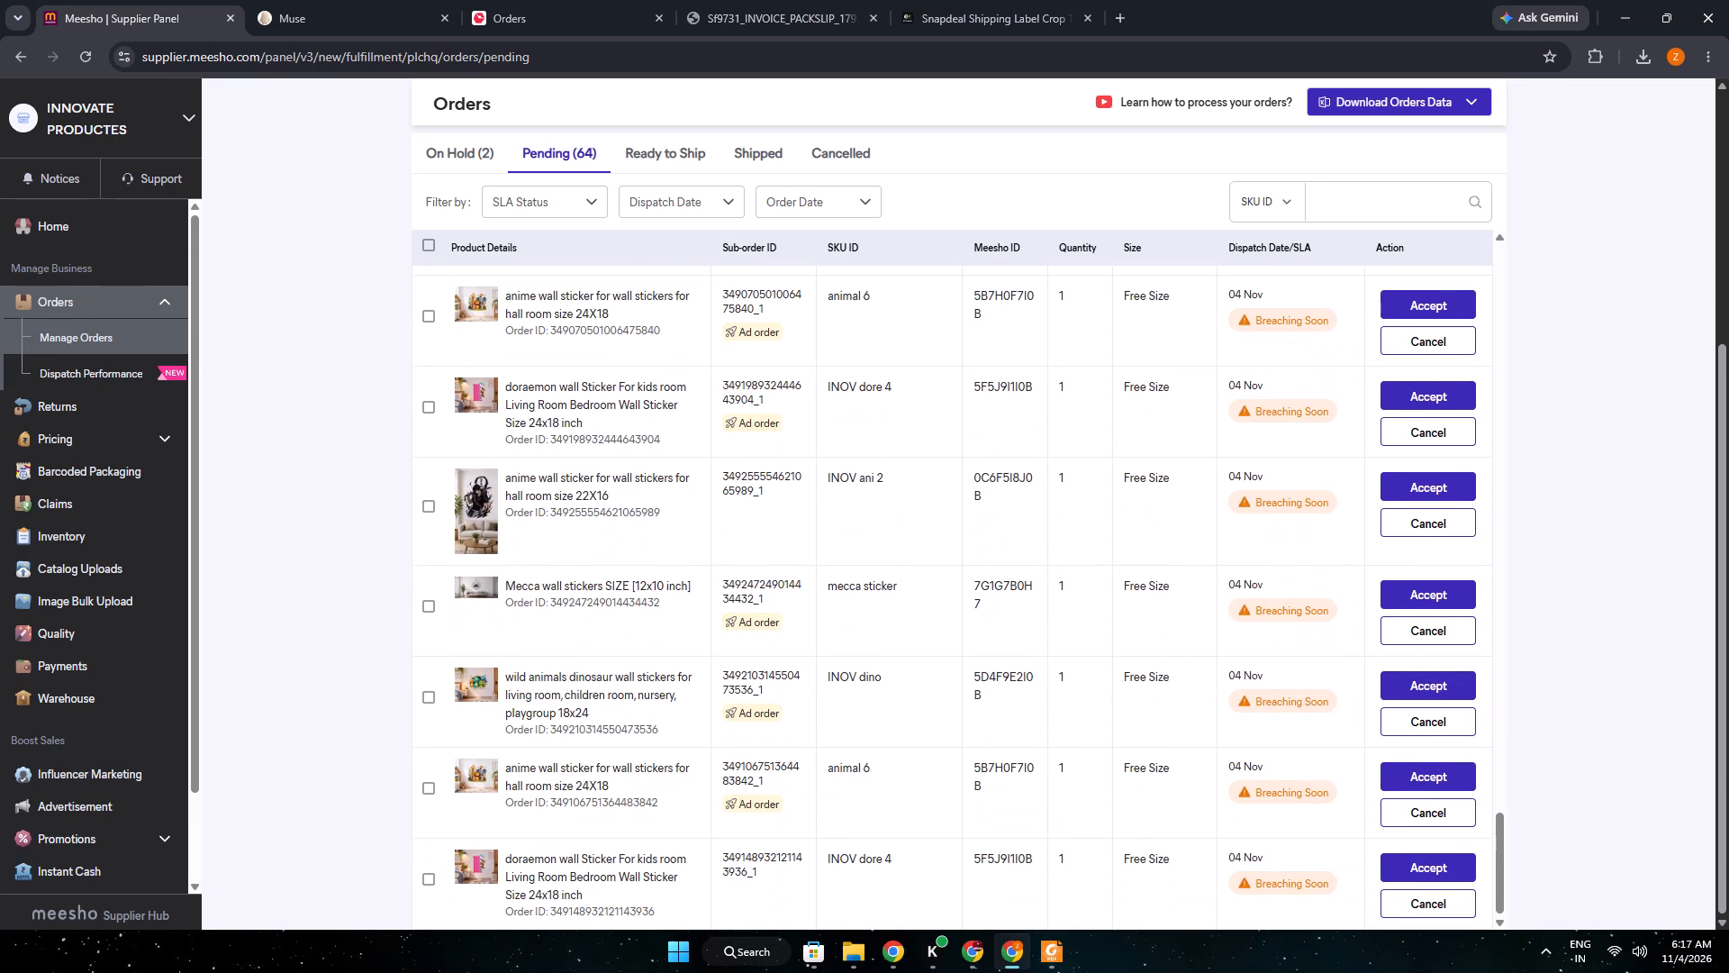
{"action": "scroll", "coordinate": [558, 757], "scroll_direction": "down", "scroll_amount": 4}
{"action": "scroll", "coordinate": [693, 752], "scroll_direction": "down", "scroll_amount": 6}
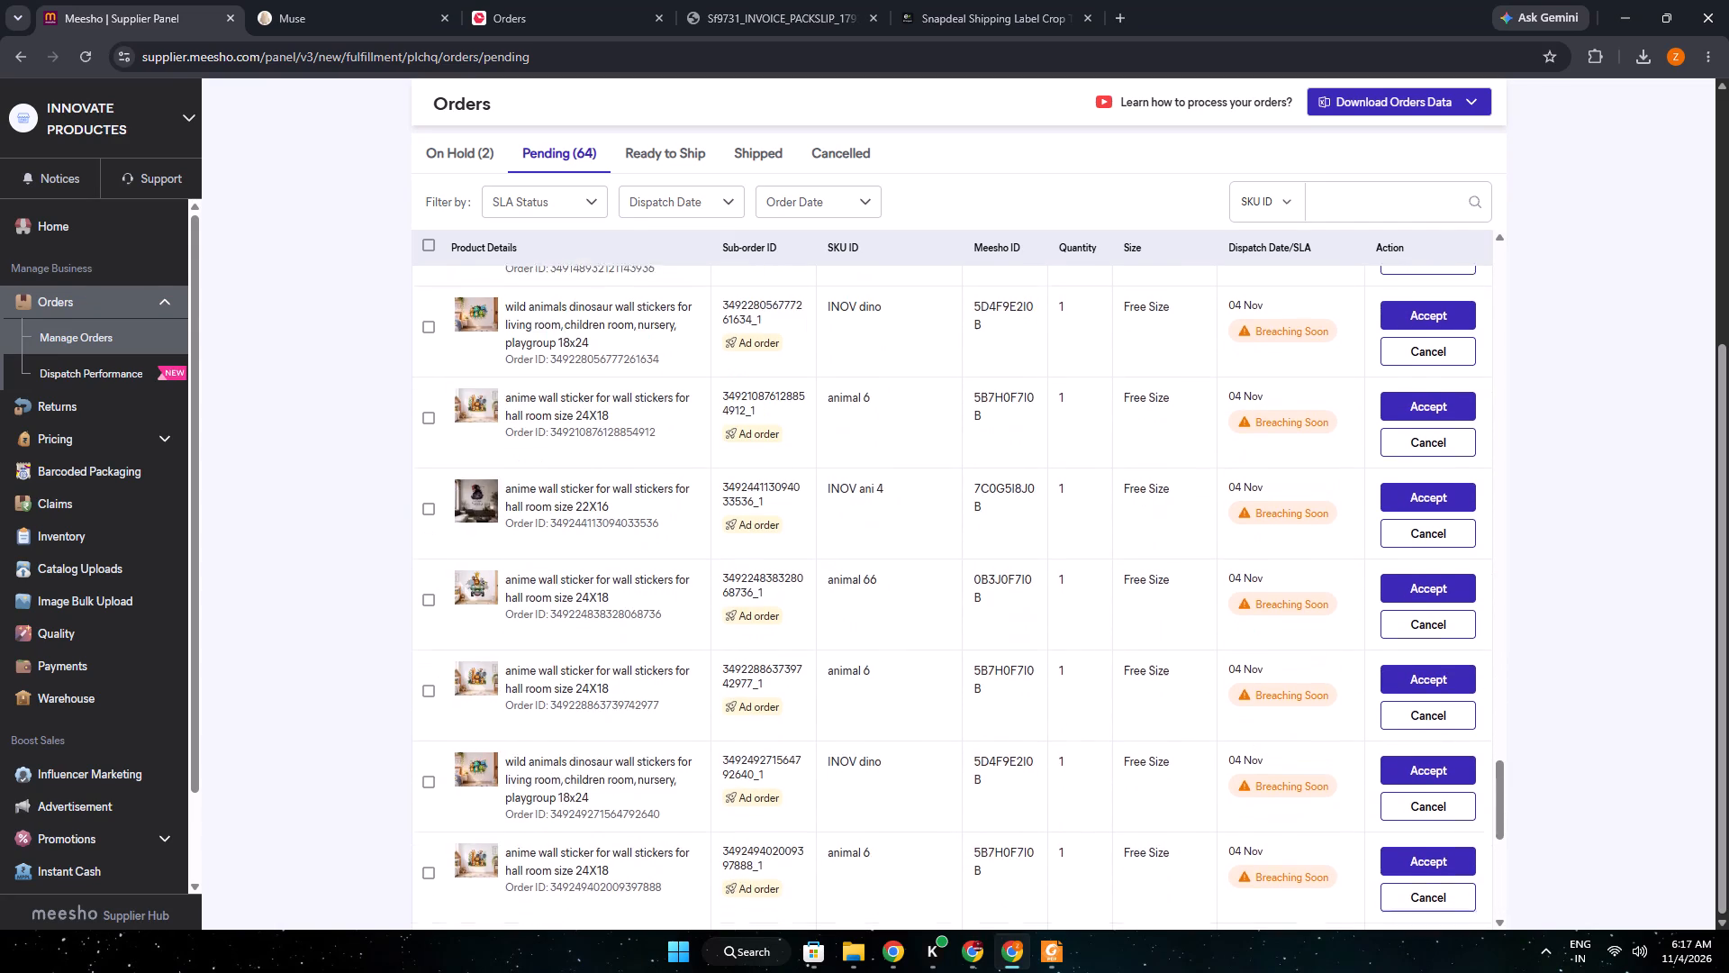
{"action": "scroll", "coordinate": [693, 752], "scroll_direction": "down", "scroll_amount": 10}
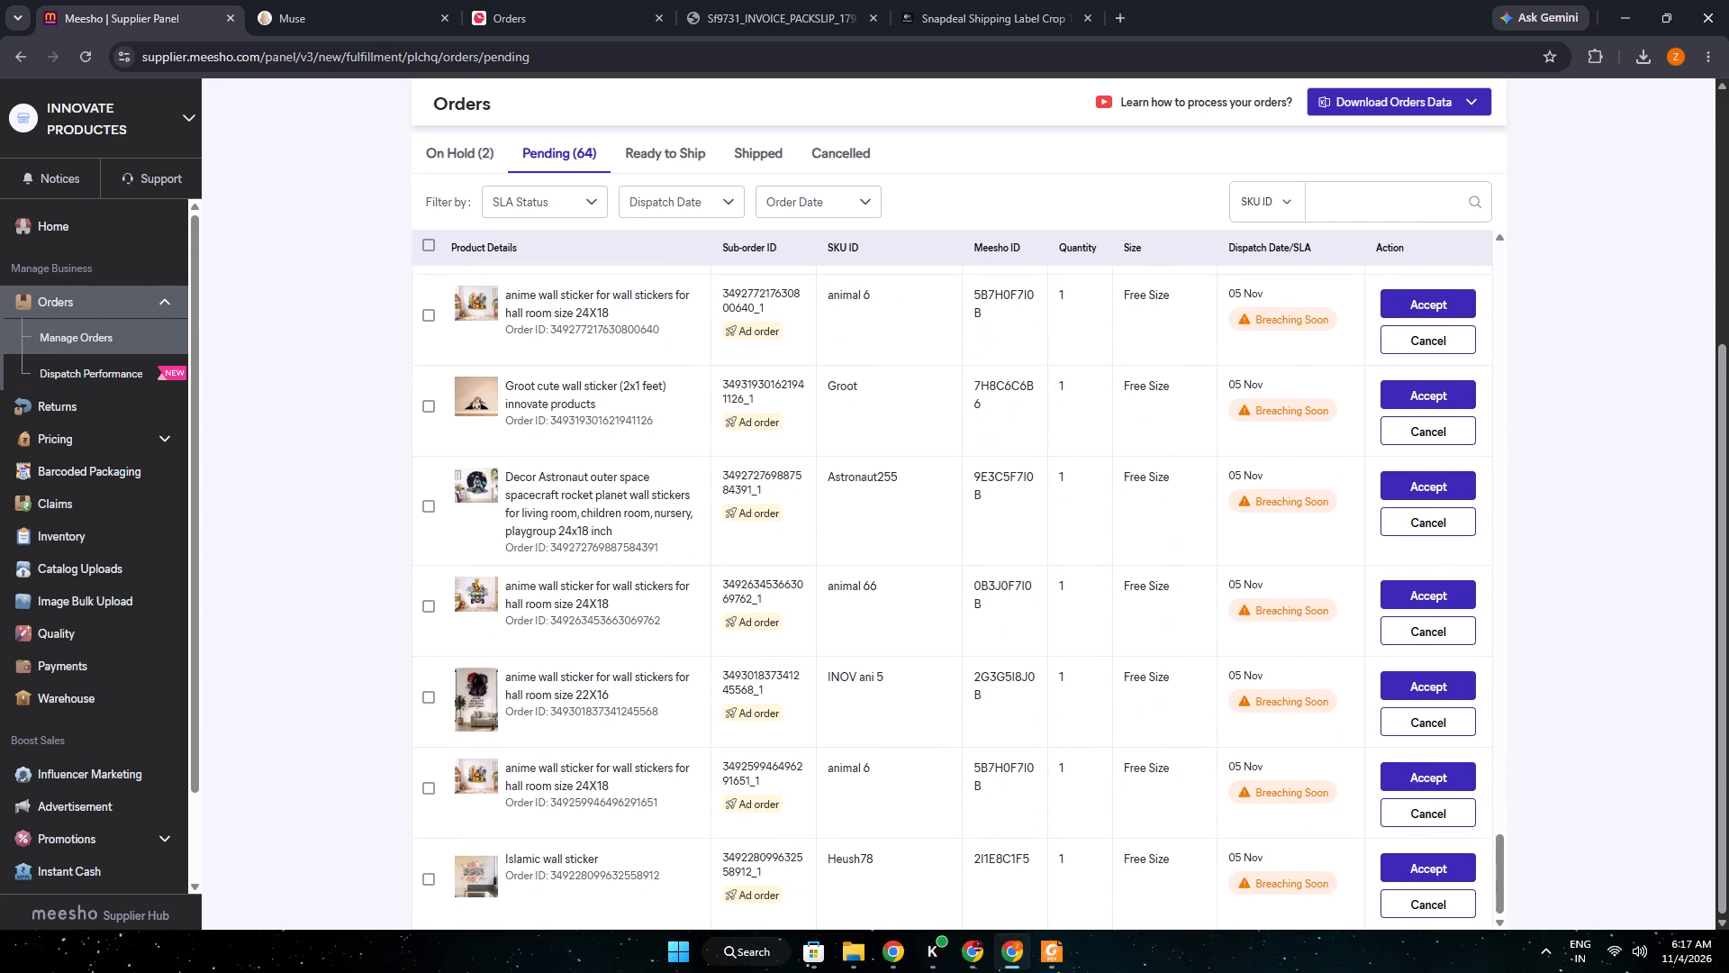
View the enlarged product image of the Astronaut255 pending order, close it and return to the start of the list.
{"action": "left_click", "coordinate": [485, 487]}
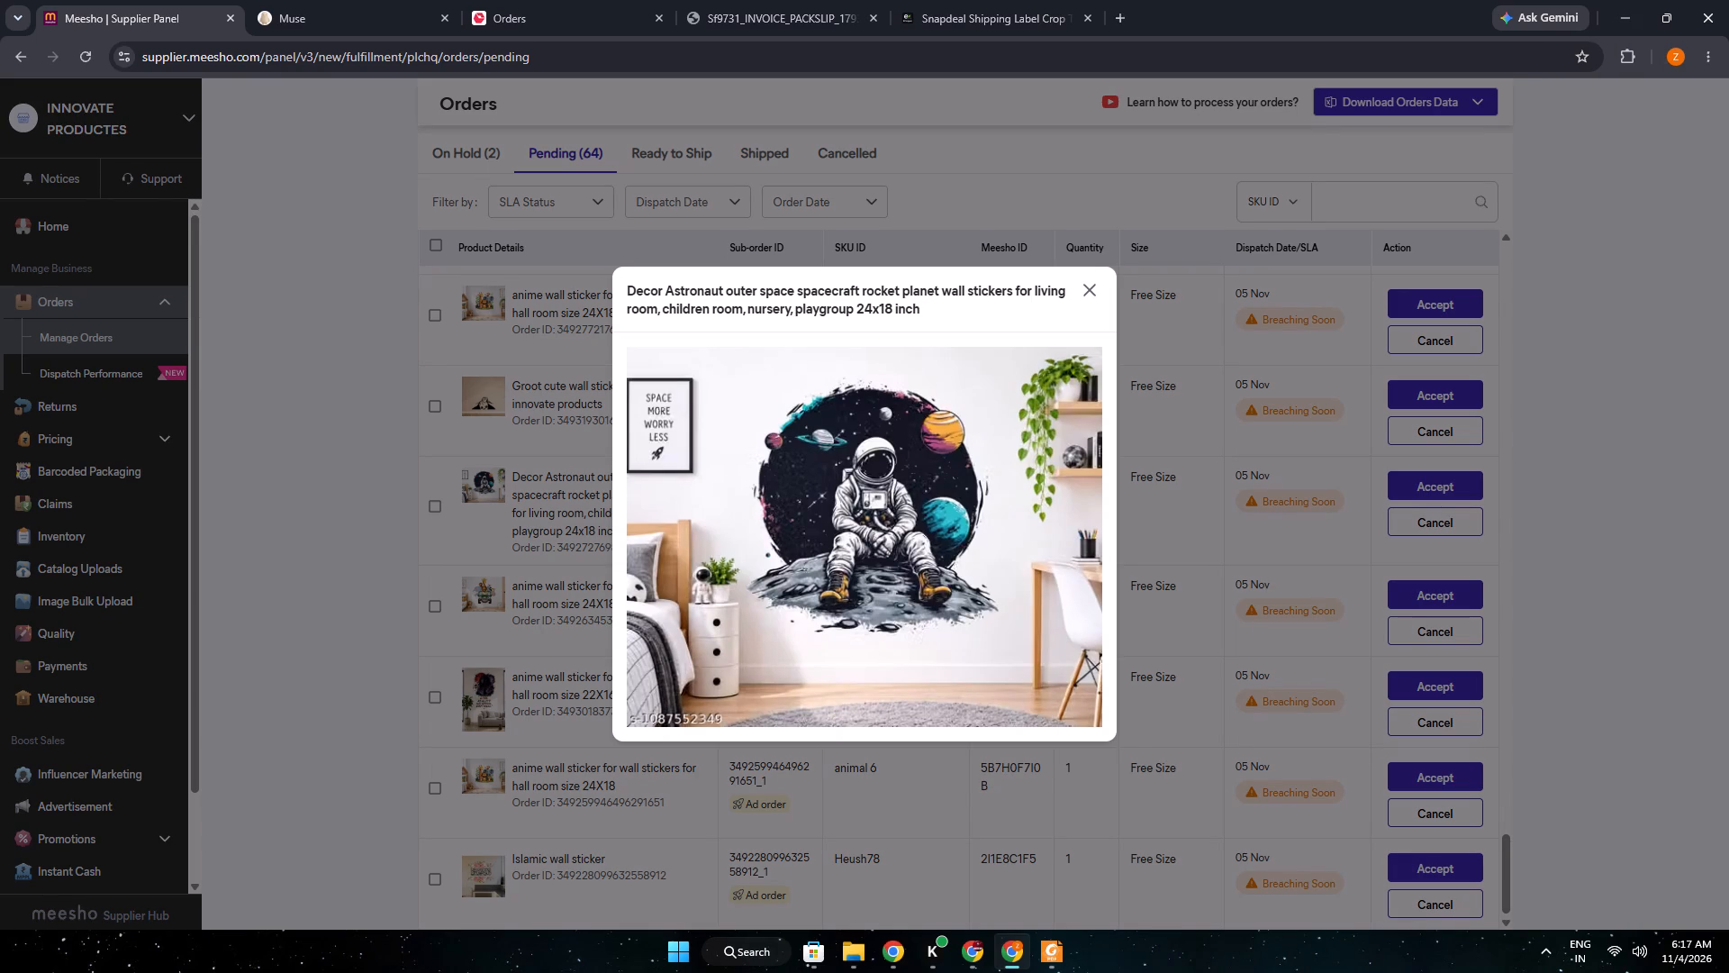
{"action": "left_click", "coordinate": [1096, 283]}
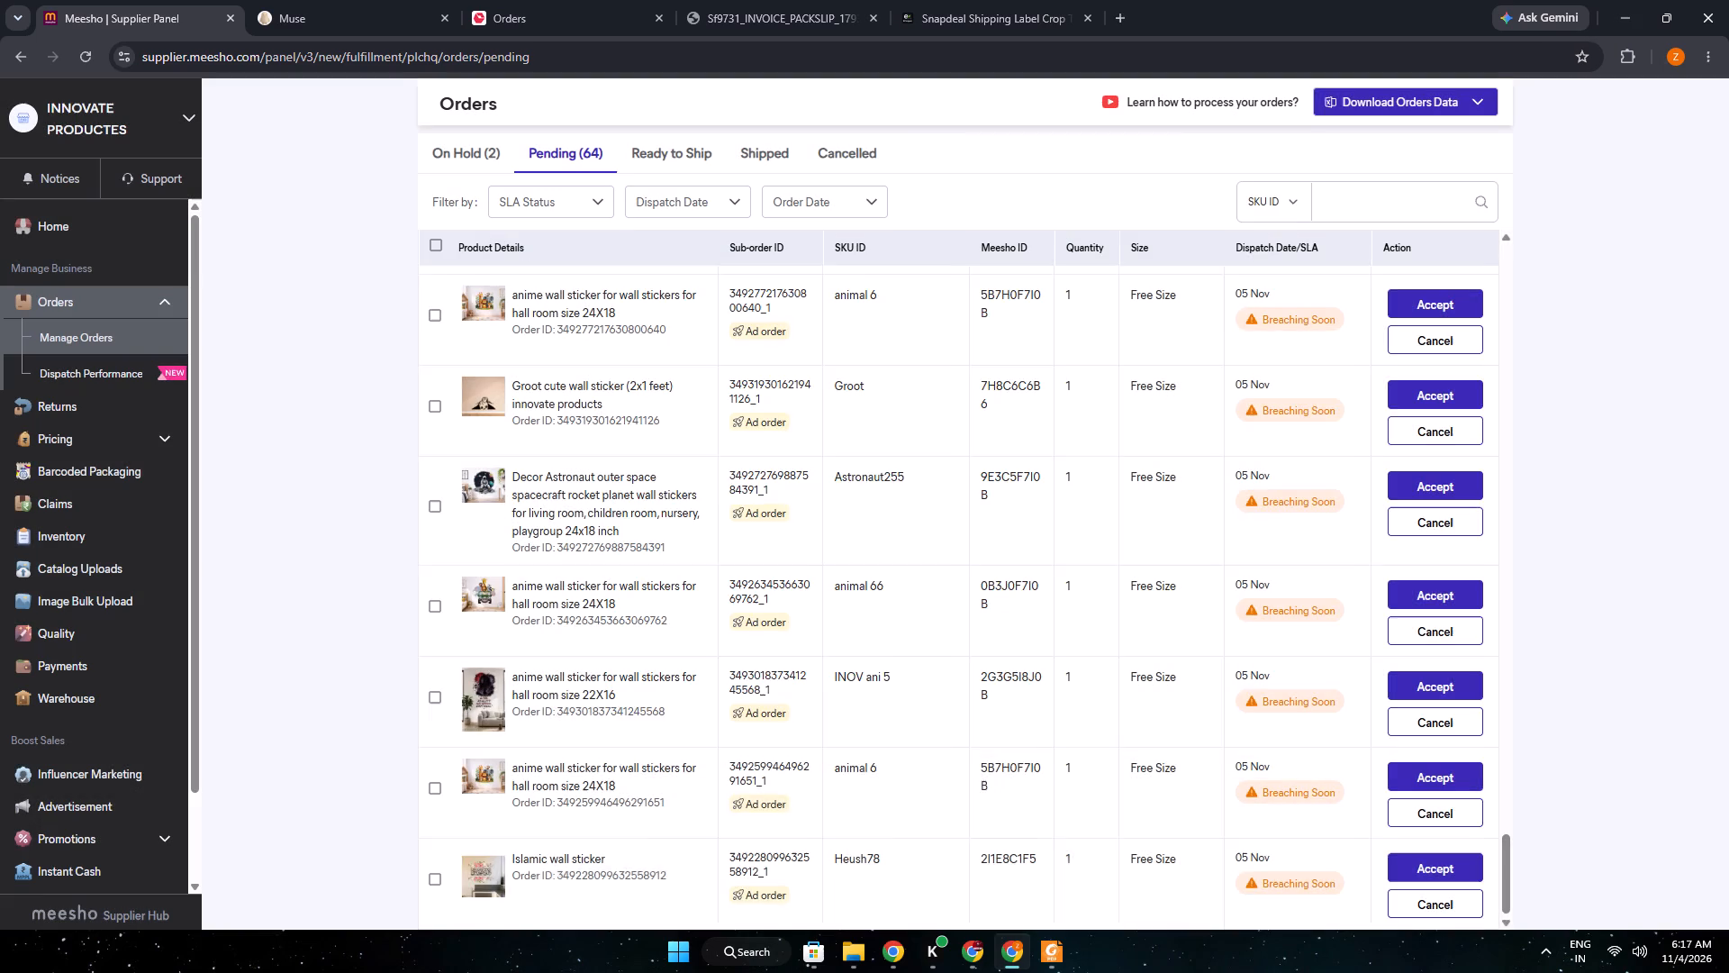
{"action": "scroll", "coordinate": [915, 568], "scroll_direction": "up", "scroll_amount": 20}
{"action": "scroll", "coordinate": [915, 568], "scroll_direction": "up", "scroll_amount": 20}
{"action": "scroll", "coordinate": [914, 572], "scroll_direction": "down", "scroll_amount": 1}
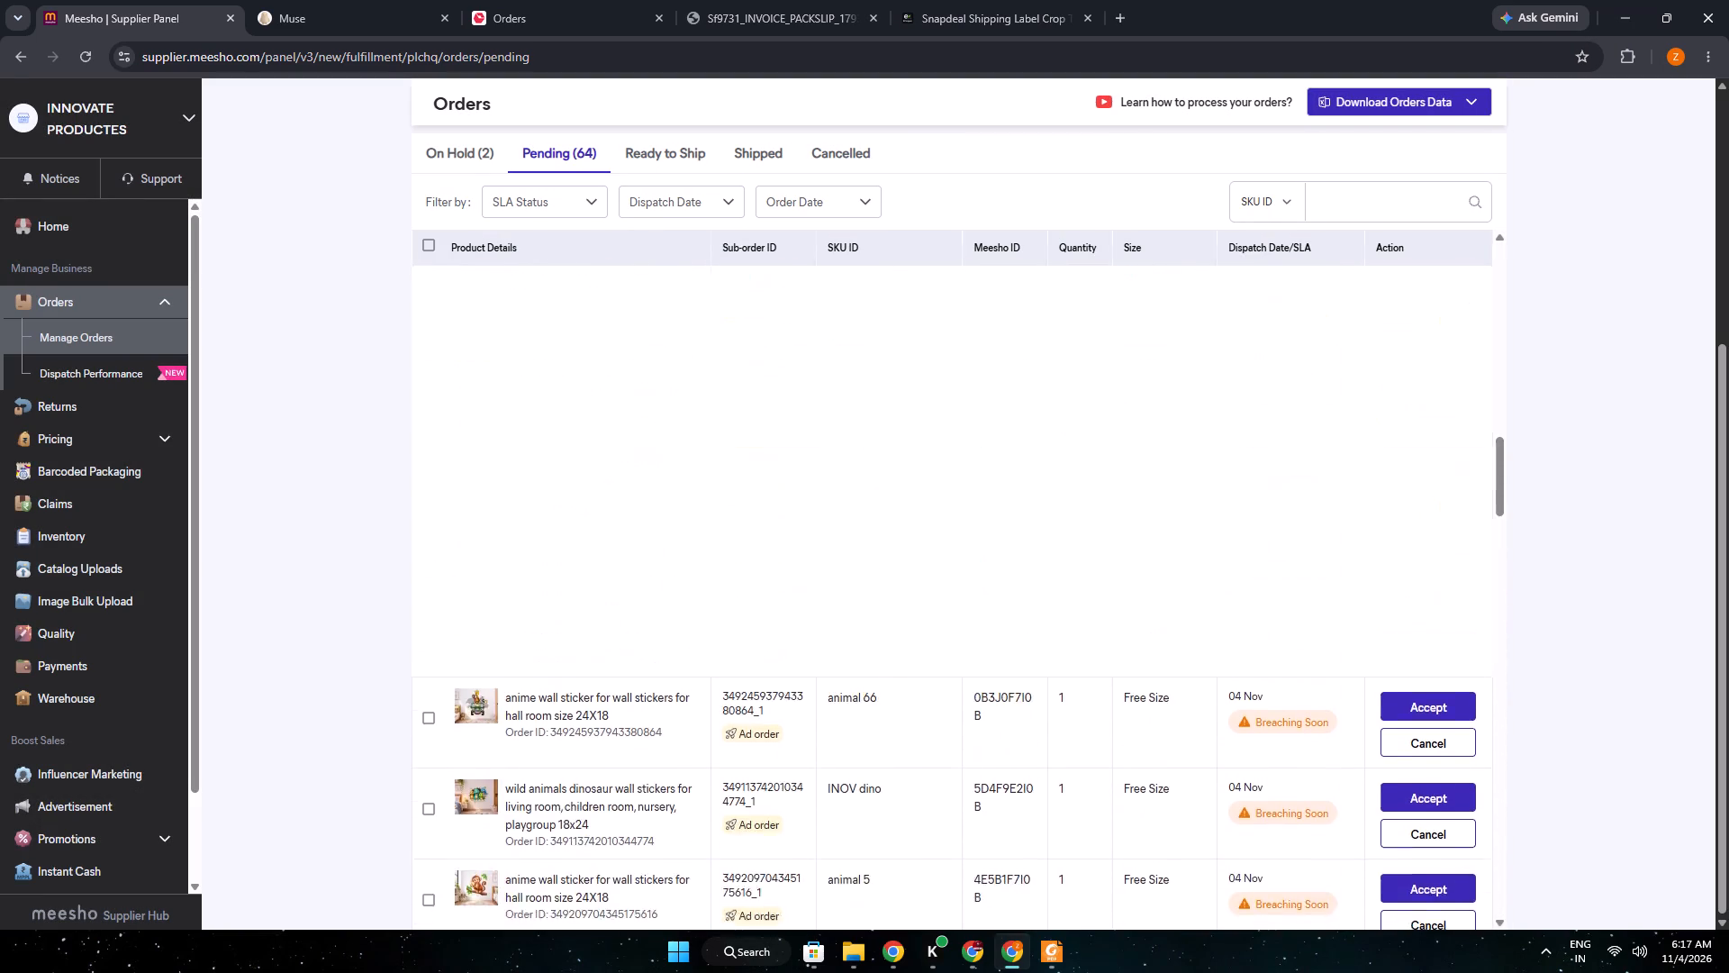
{"action": "scroll", "coordinate": [914, 572], "scroll_direction": "up", "scroll_amount": 20}
{"action": "scroll", "coordinate": [914, 572], "scroll_direction": "up", "scroll_amount": 11}
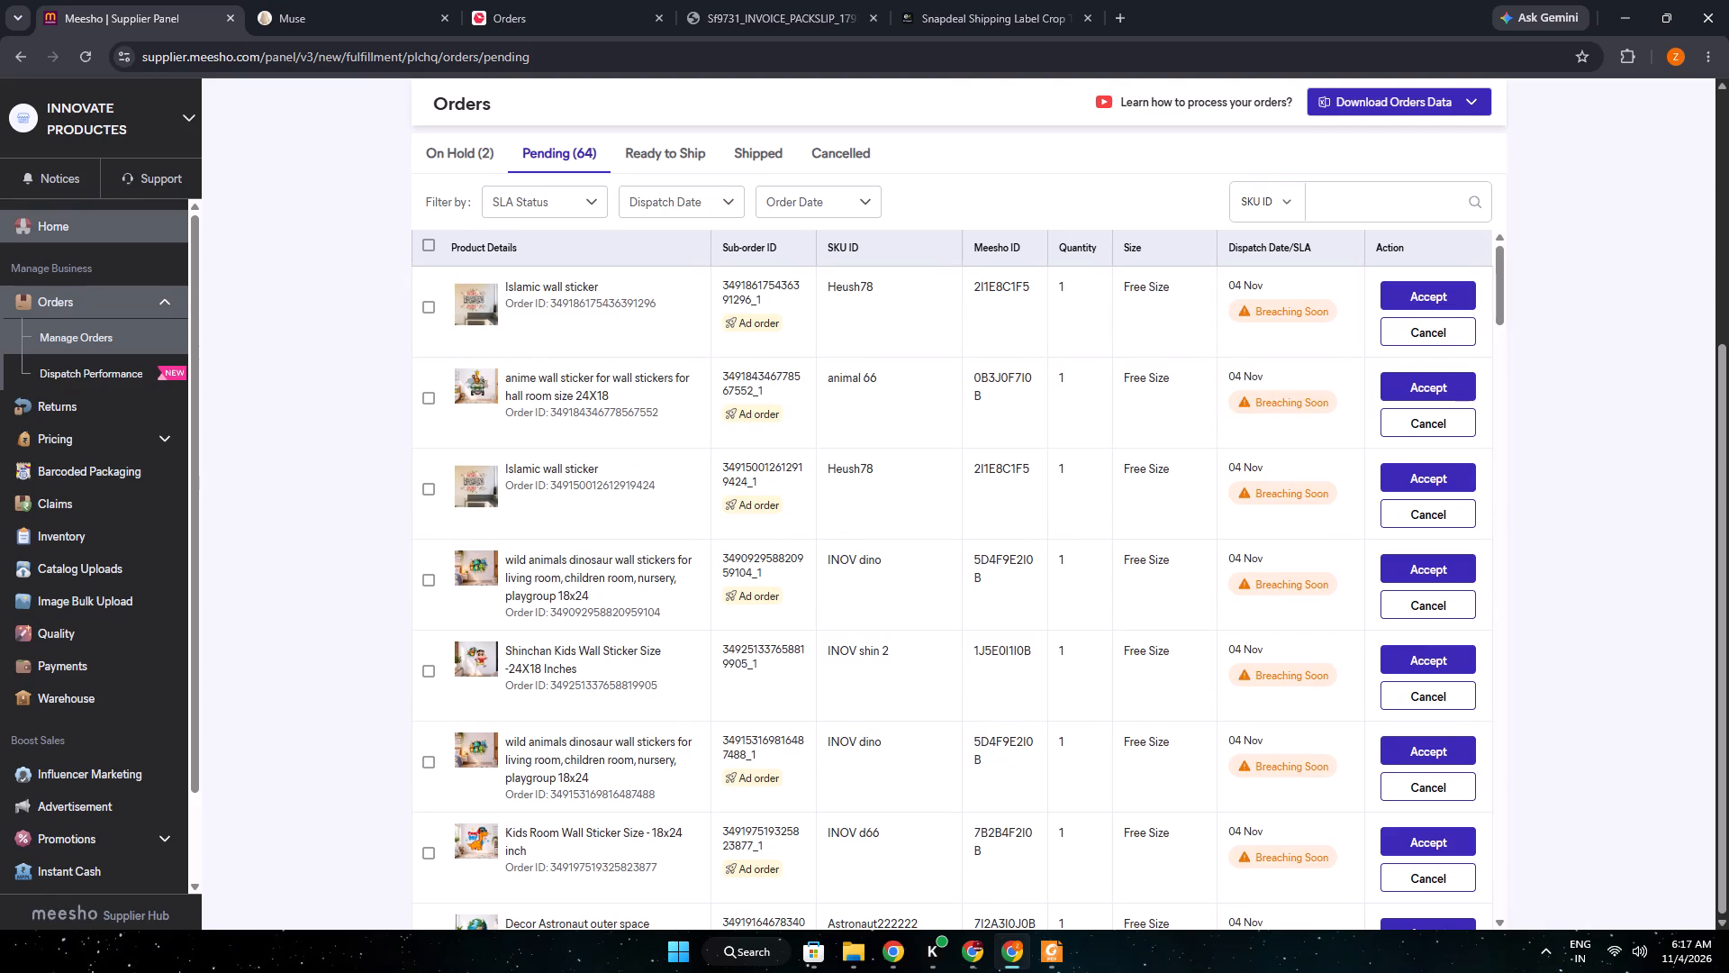
Check the ready-to-ship orders awaiting label download, reached from the home page's to-do list.
{"action": "left_click", "coordinate": [96, 228]}
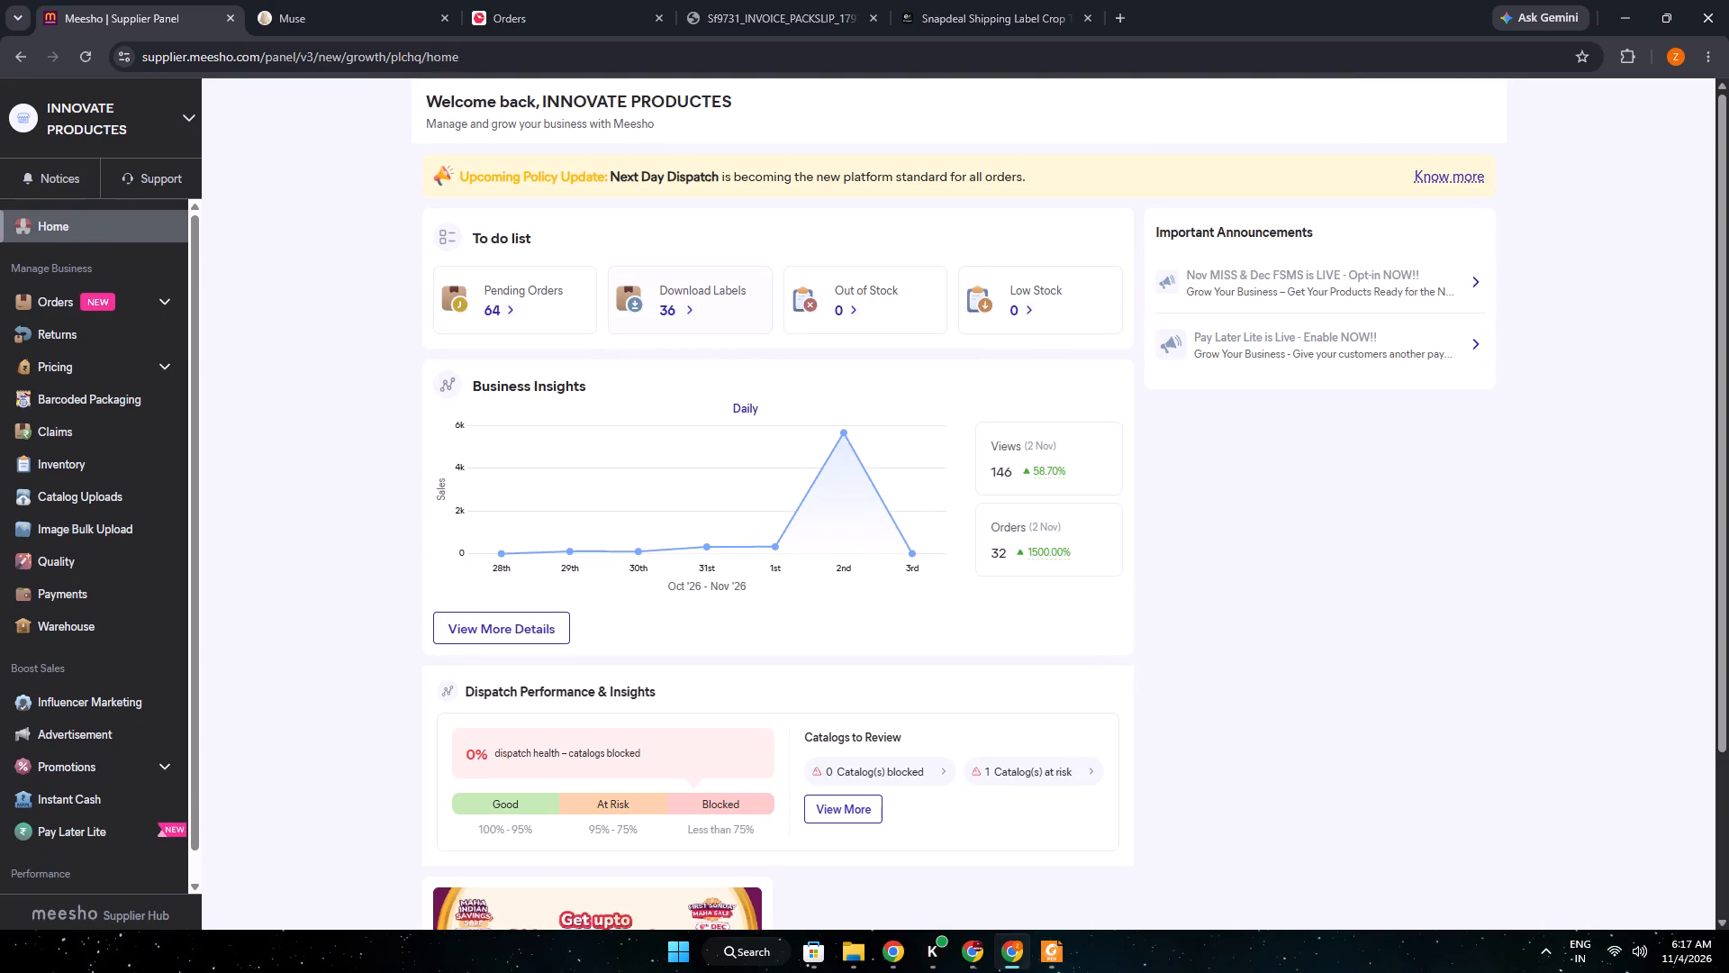
{"action": "left_click", "coordinate": [726, 316]}
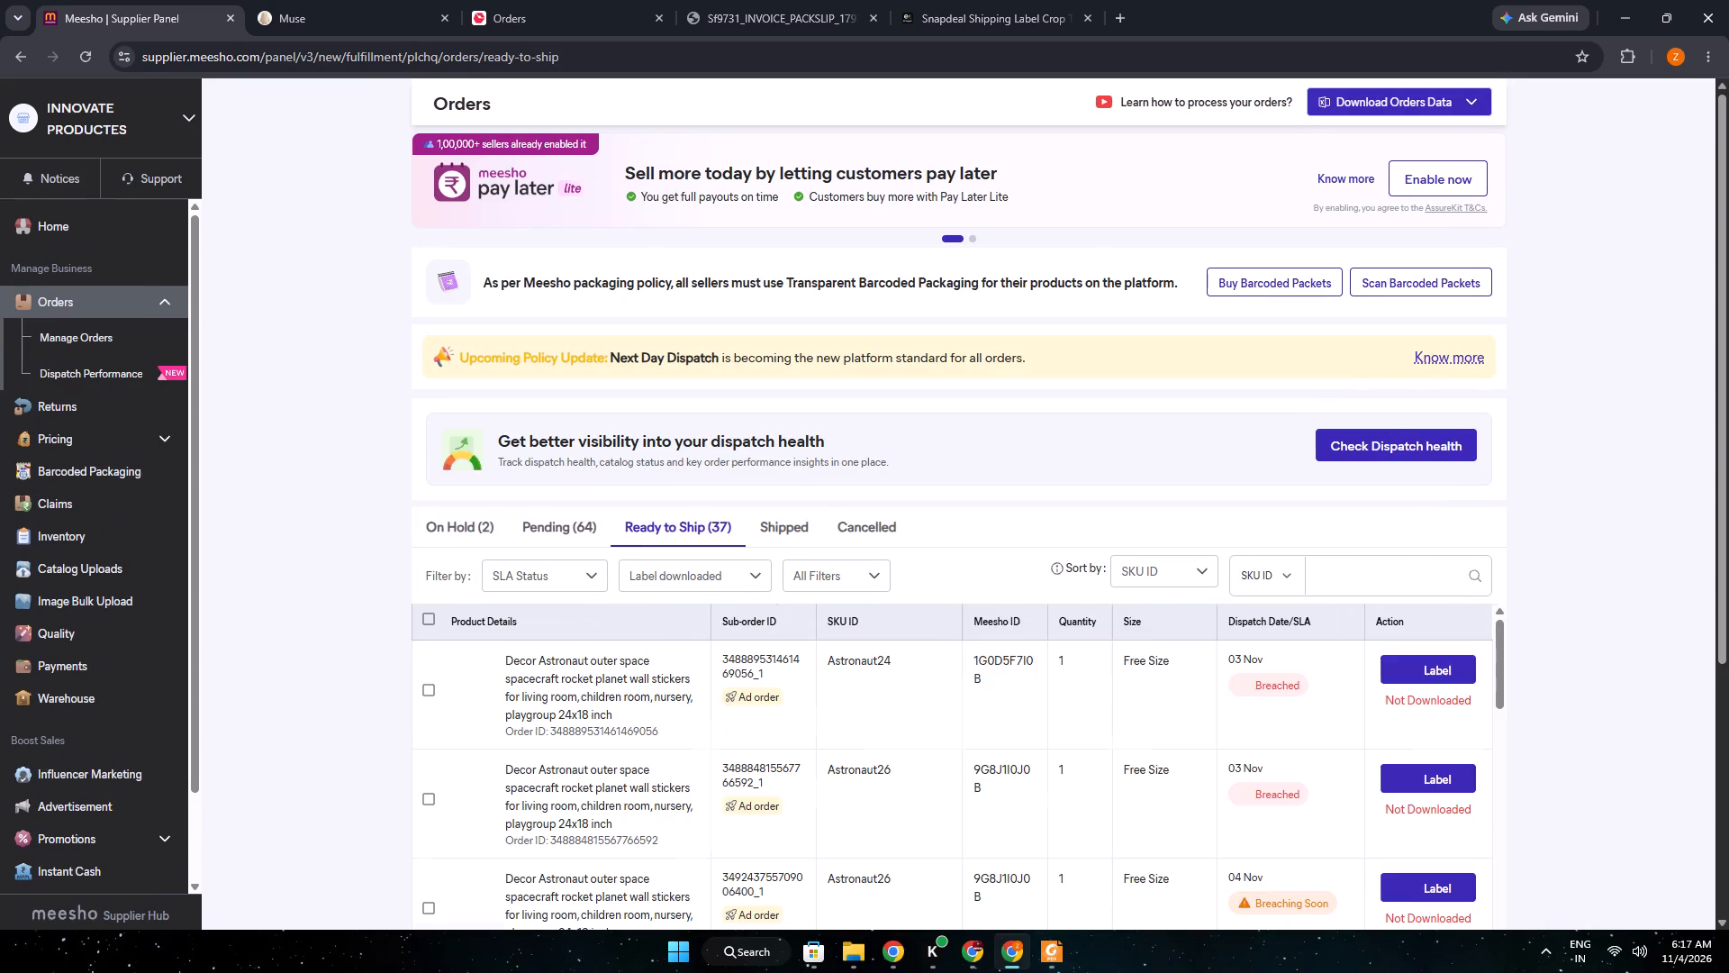
{"action": "left_click", "coordinate": [605, 533]}
{"action": "left_click", "coordinate": [647, 528]}
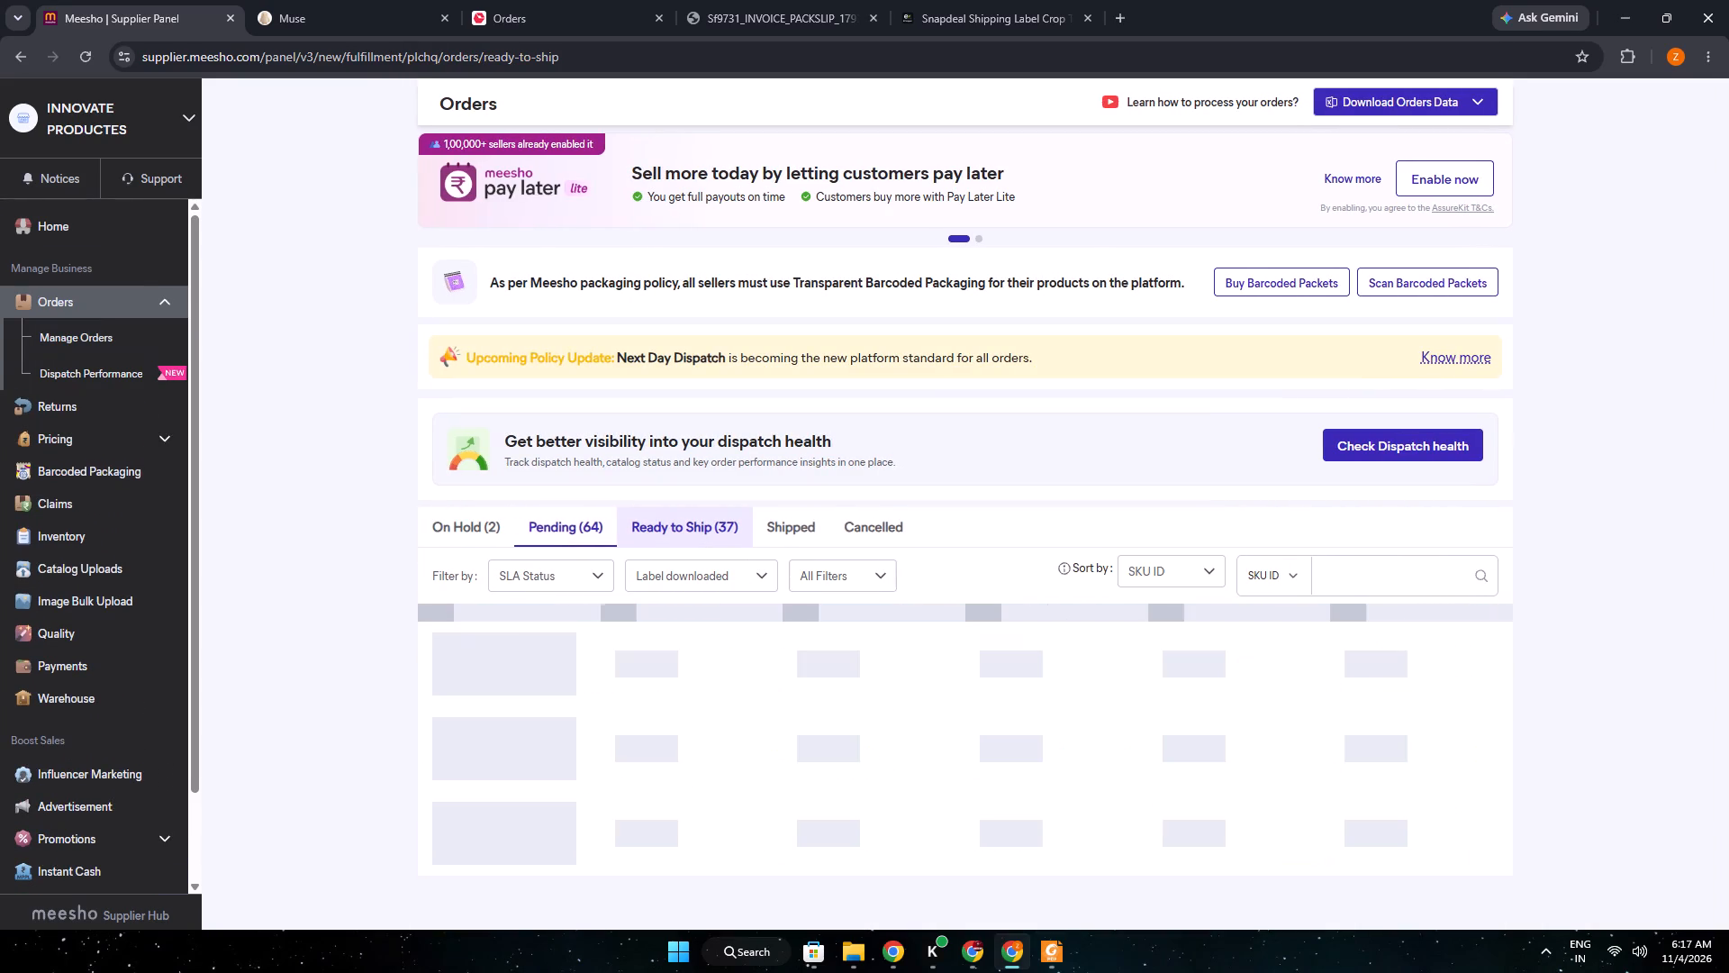
Examine the cancelled orders list, checking the products and SKUs.
{"action": "left_click", "coordinate": [896, 528]}
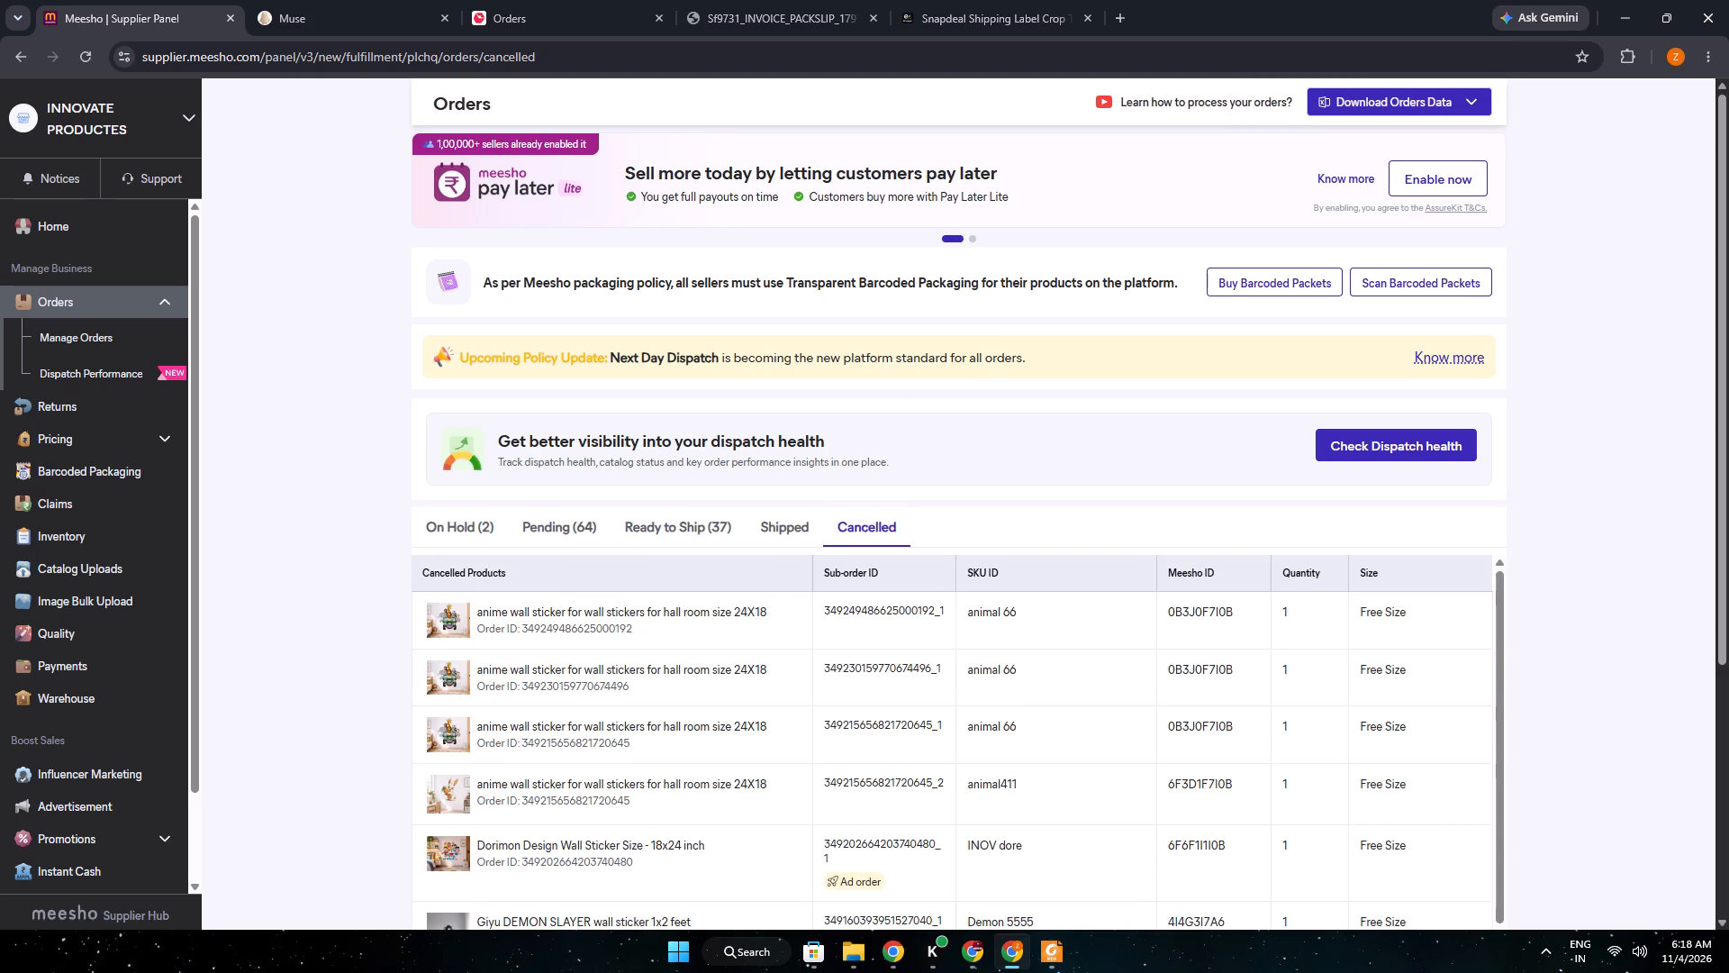
{"action": "scroll", "coordinate": [688, 650], "scroll_direction": "down", "scroll_amount": 1}
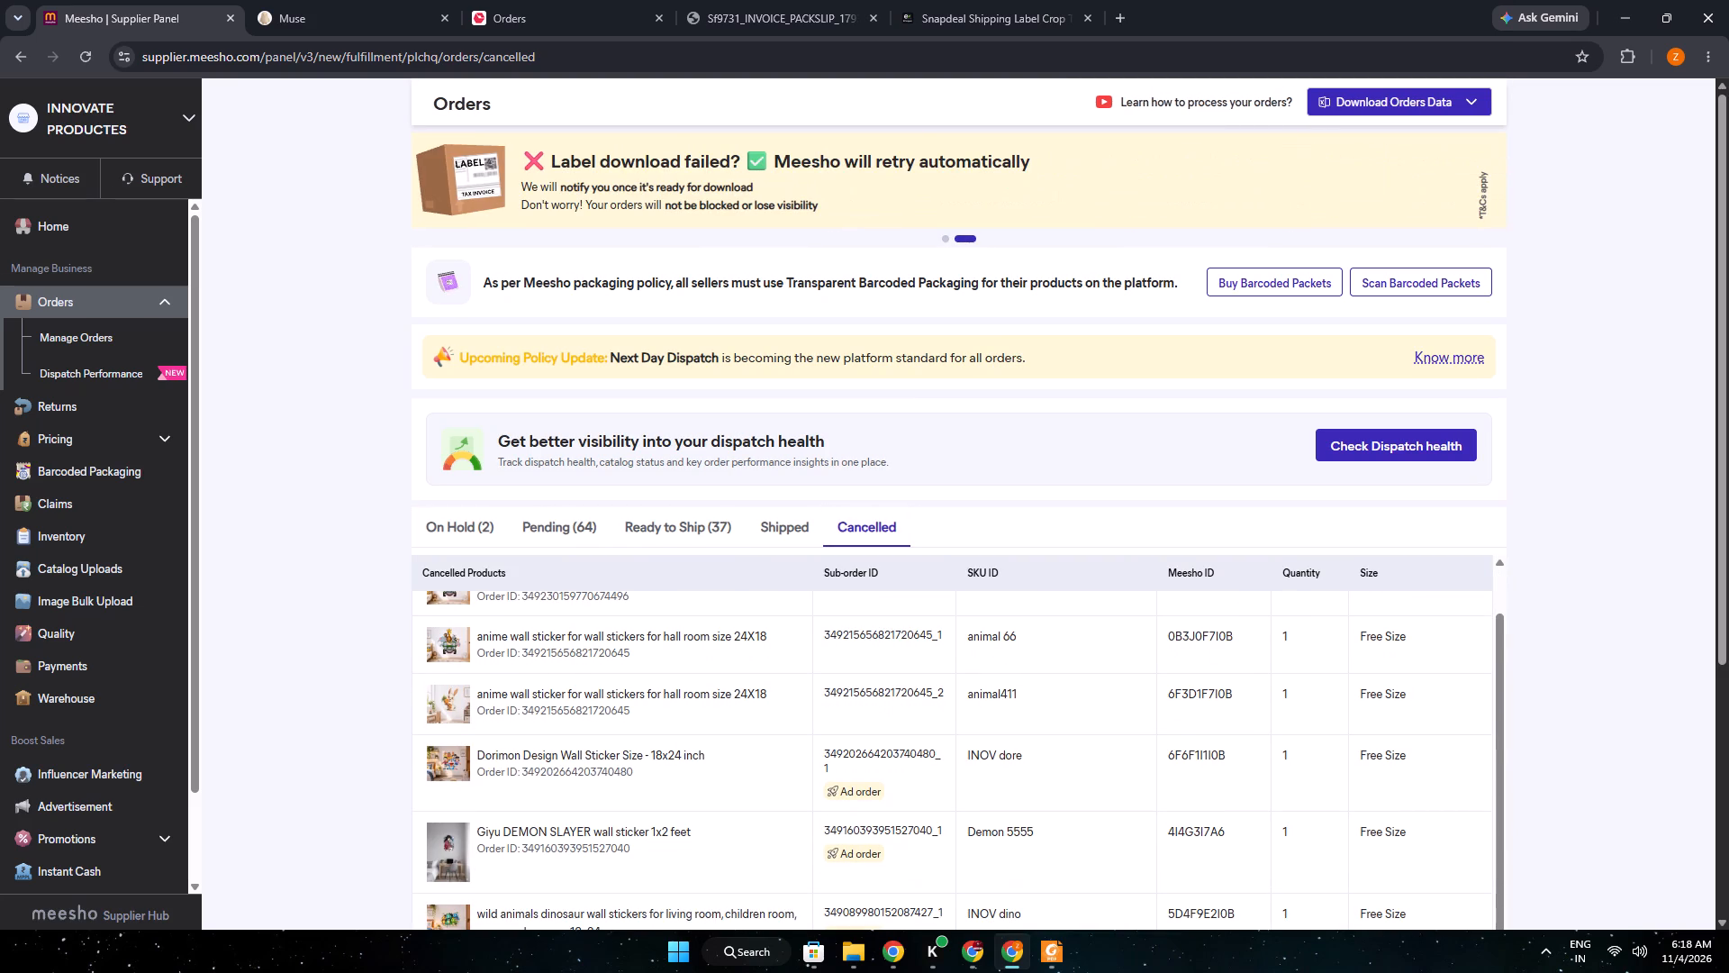
{"action": "scroll", "coordinate": [759, 745], "scroll_direction": "down", "scroll_amount": 2}
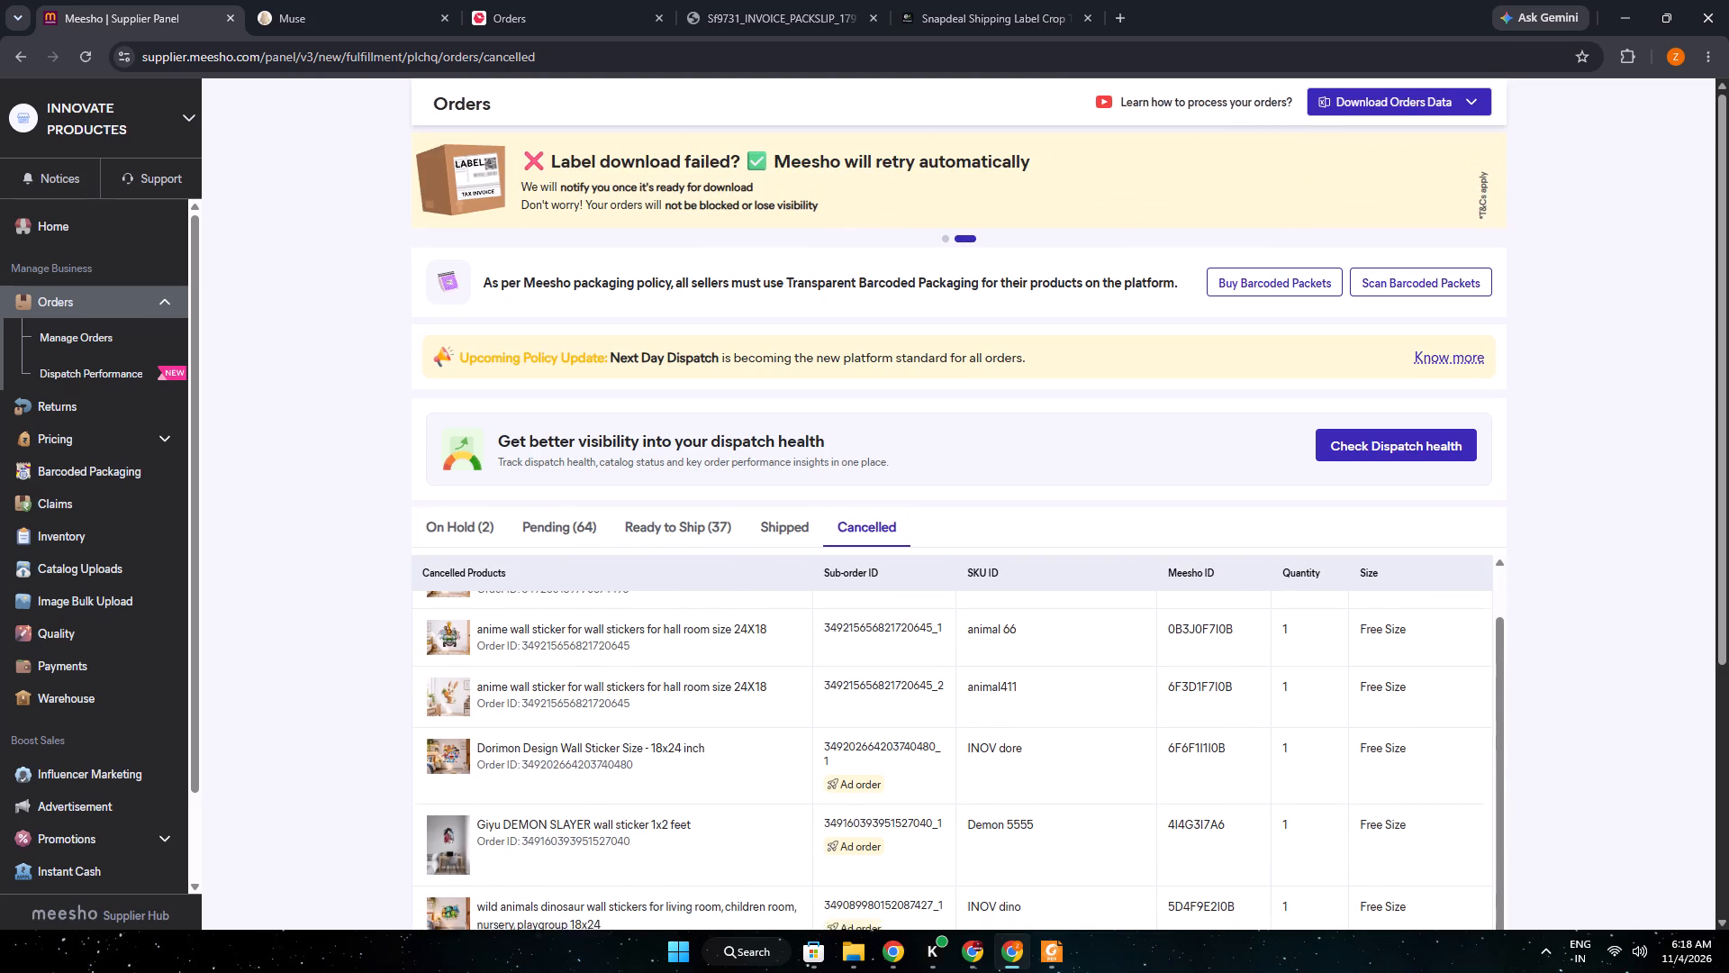
{"action": "scroll", "coordinate": [762, 750], "scroll_direction": "down", "scroll_amount": 6}
{"action": "scroll", "coordinate": [762, 753], "scroll_direction": "up", "scroll_amount": 7}
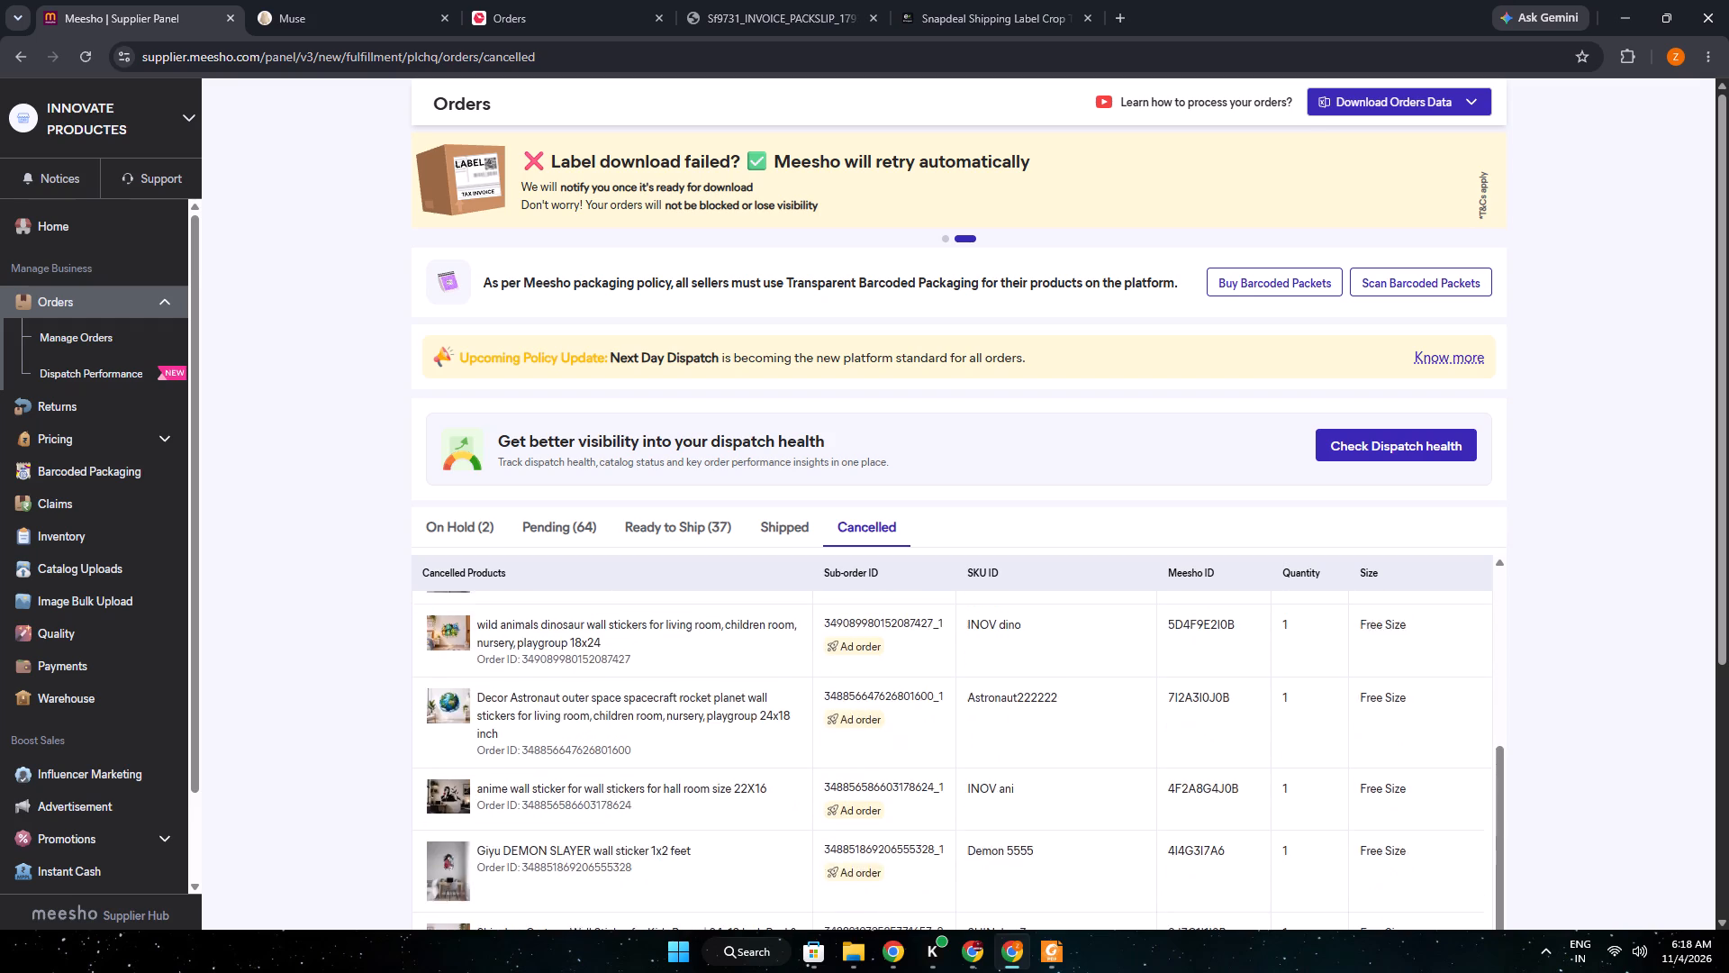
{"action": "scroll", "coordinate": [762, 753], "scroll_direction": "up", "scroll_amount": 3}
Open the Business Dashboard and view the business overview for Yesterday.
{"action": "left_click", "coordinate": [117, 220]}
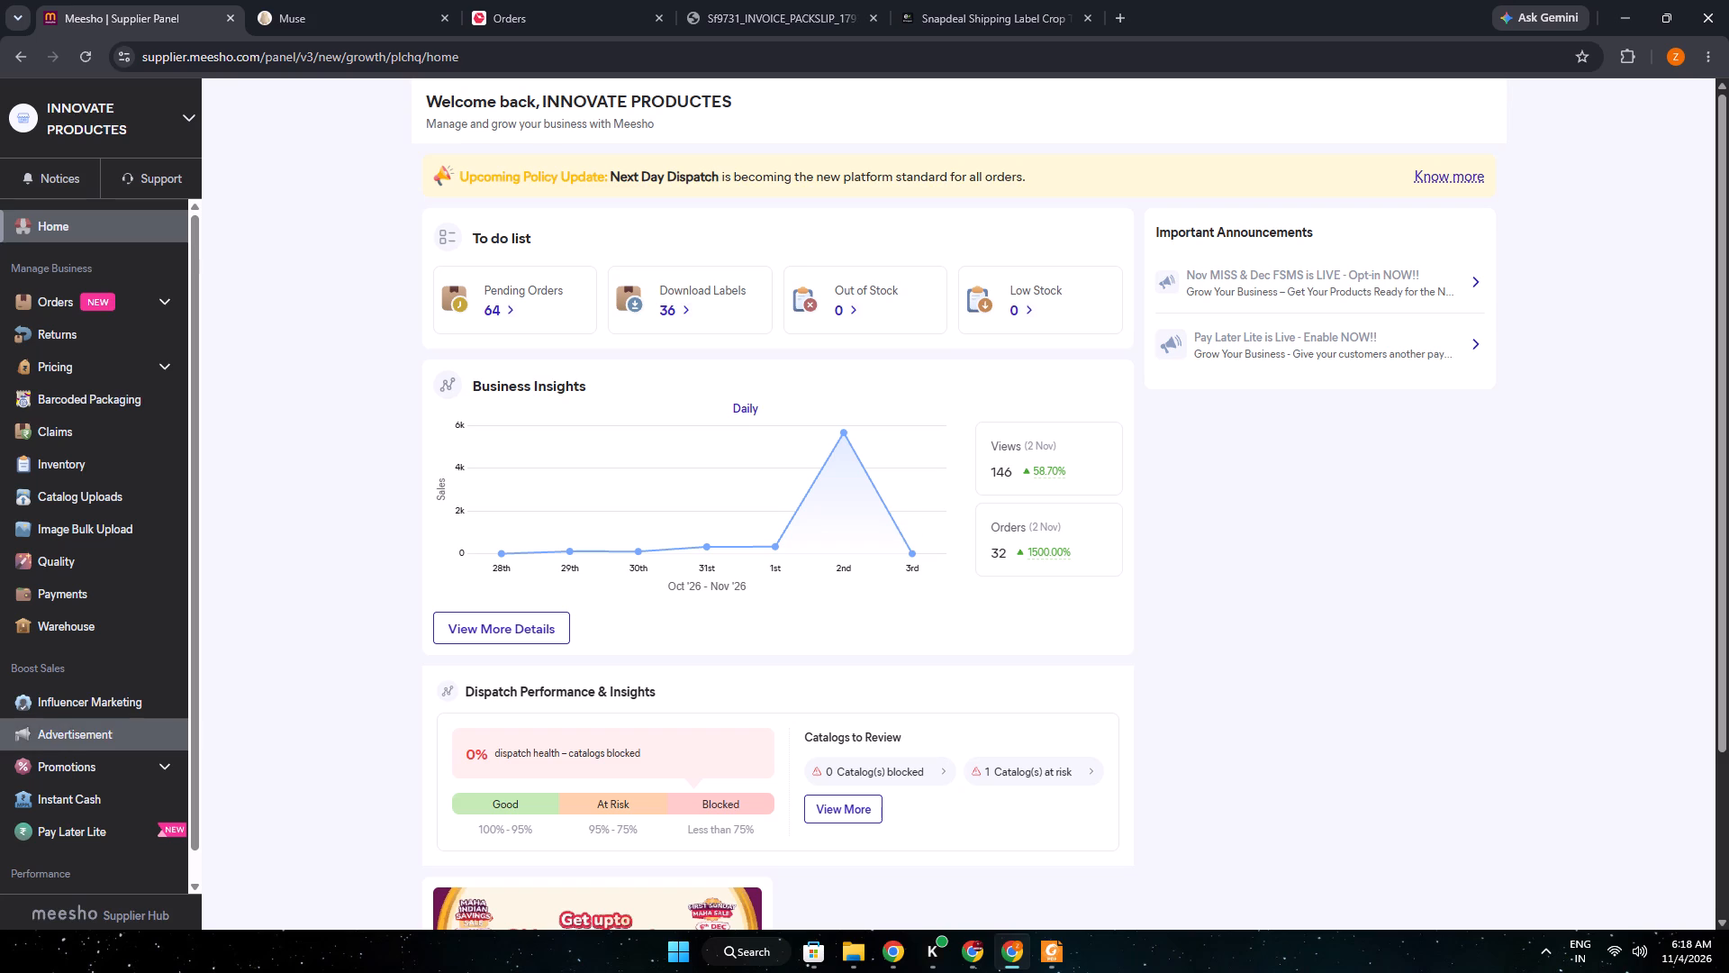
{"action": "scroll", "coordinate": [146, 746], "scroll_direction": "down", "scroll_amount": 5}
{"action": "left_click", "coordinate": [110, 864]}
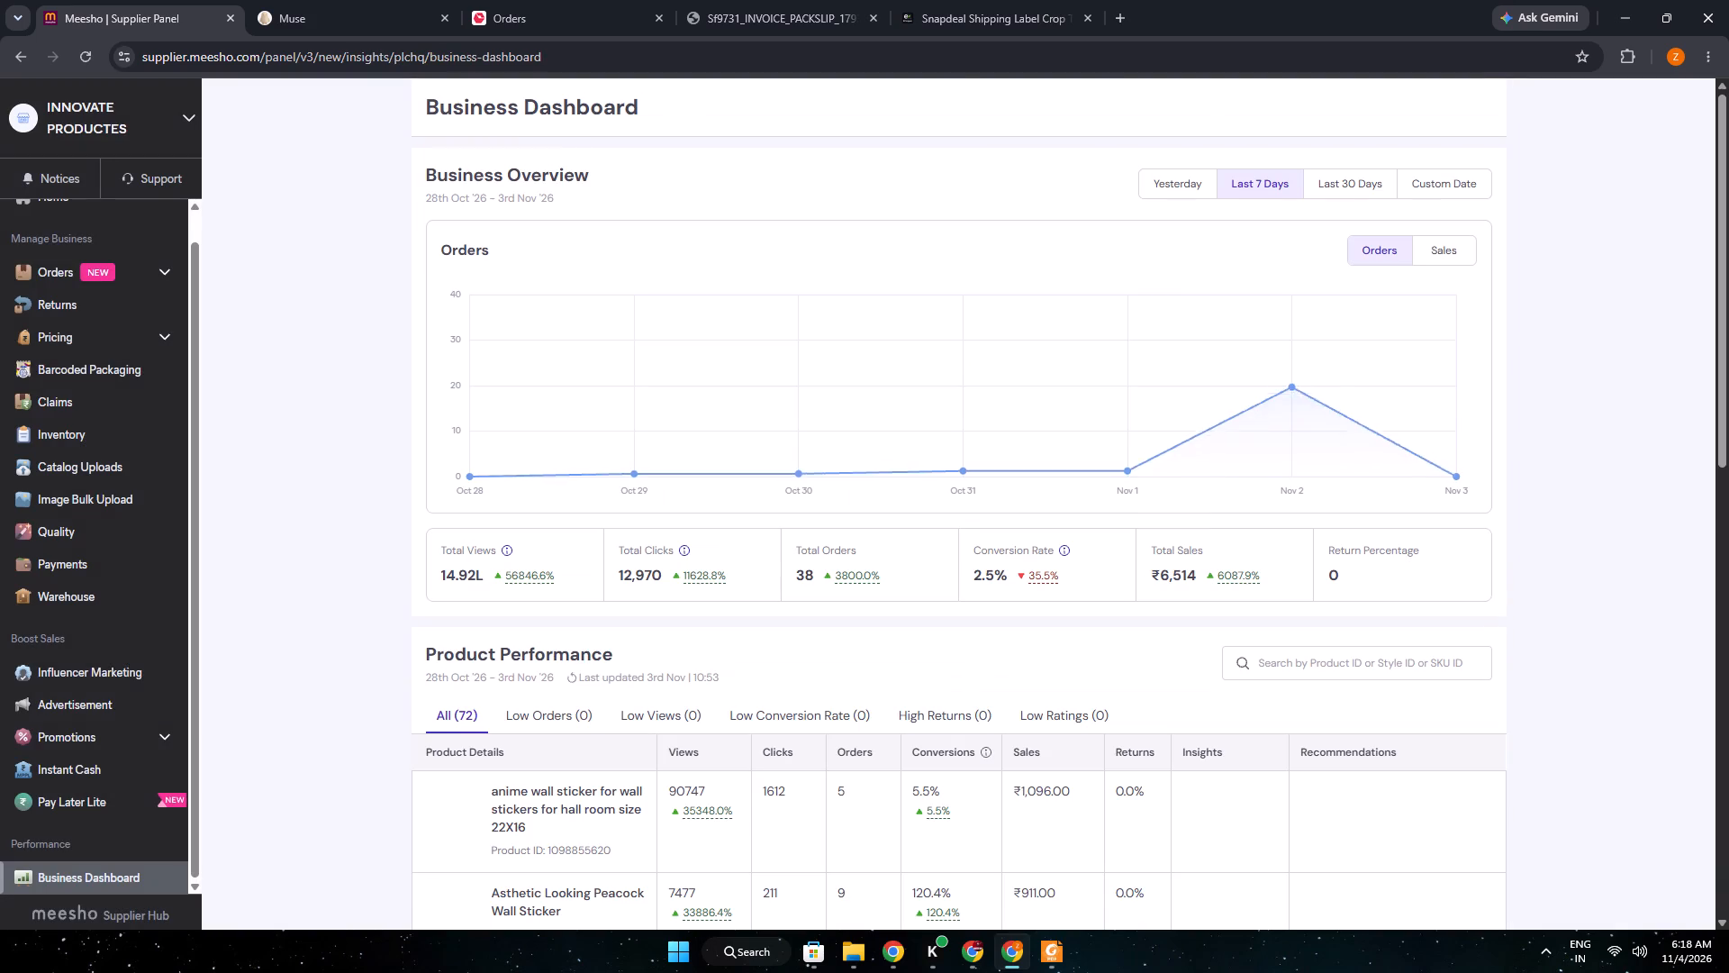
{"action": "left_click", "coordinate": [1189, 196]}
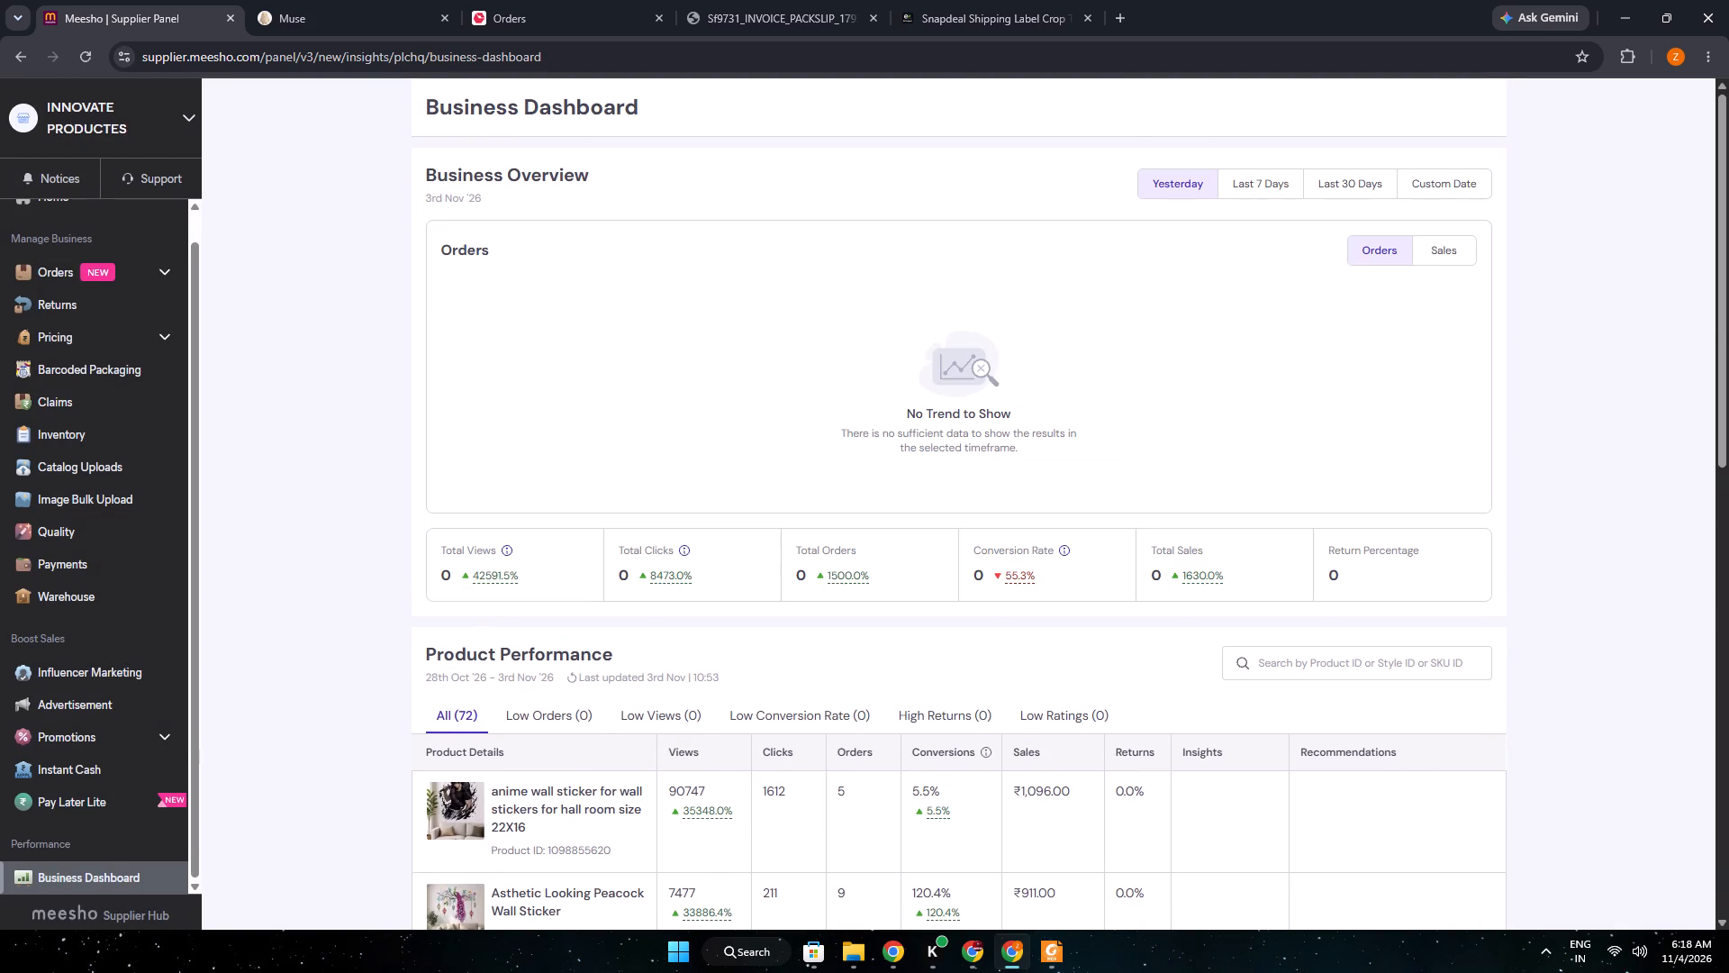
Switch to the Valuable Products and Decals browser window, check its Meesho and Flipkart orders, and view Meesho's Product Quality page.
{"action": "left_click", "coordinate": [966, 967]}
{"action": "left_click", "coordinate": [557, 175]}
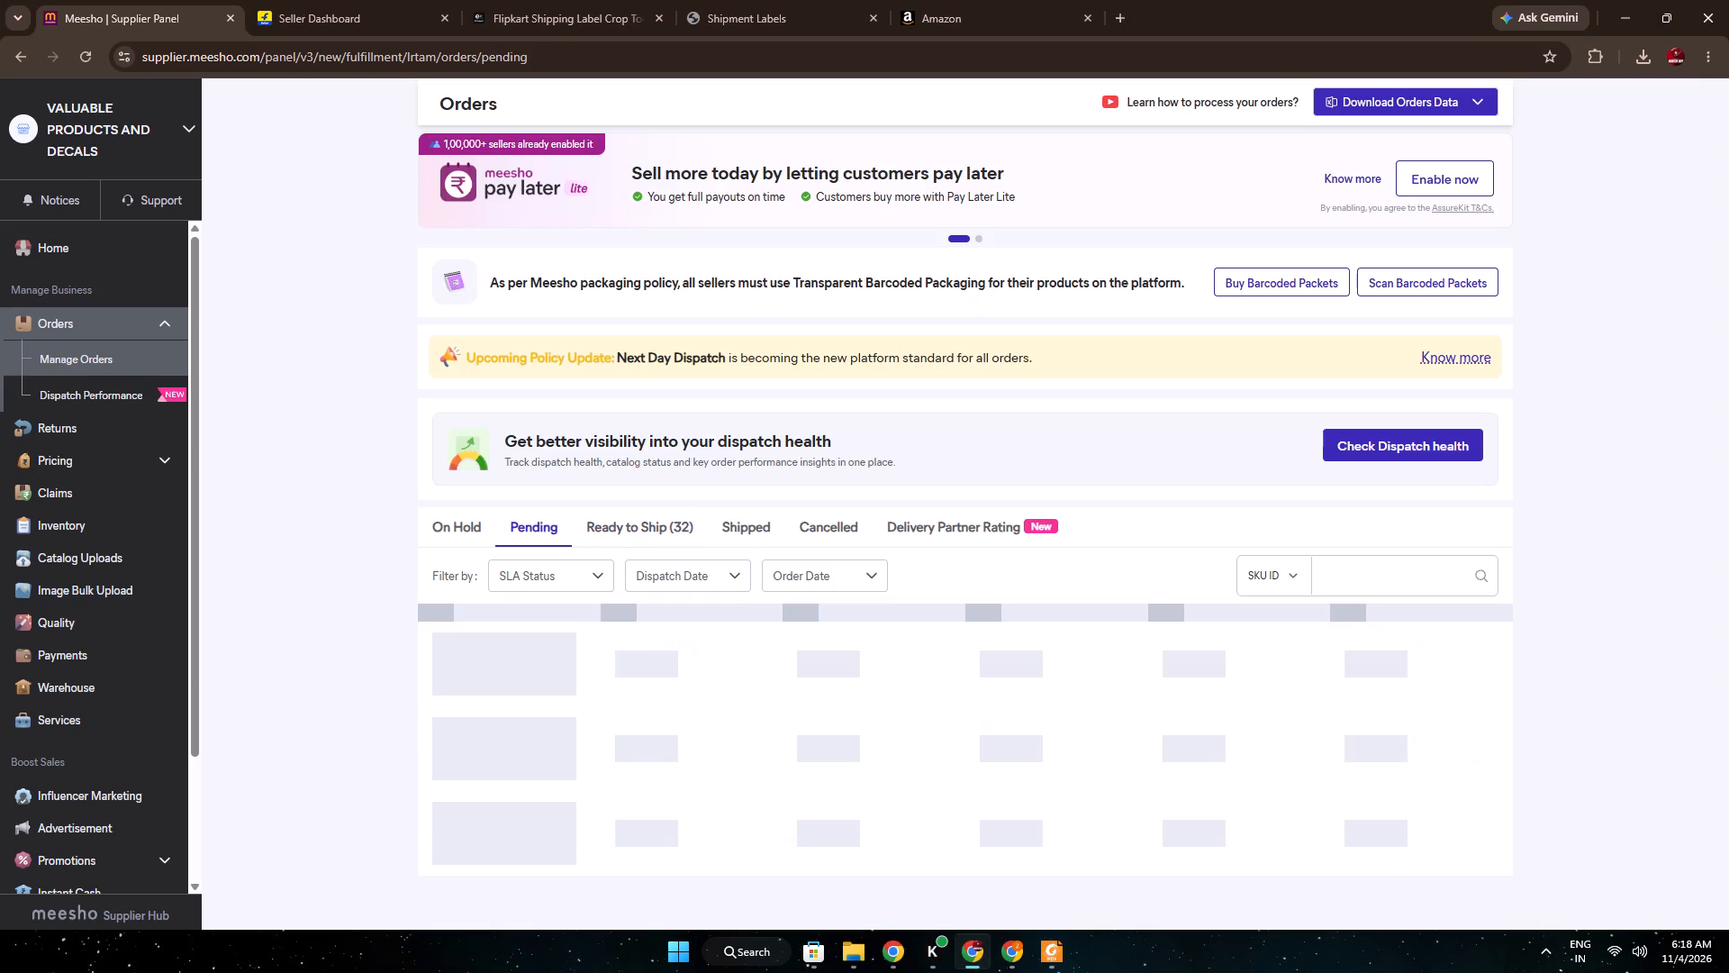
{"action": "left_click", "coordinate": [401, 0]}
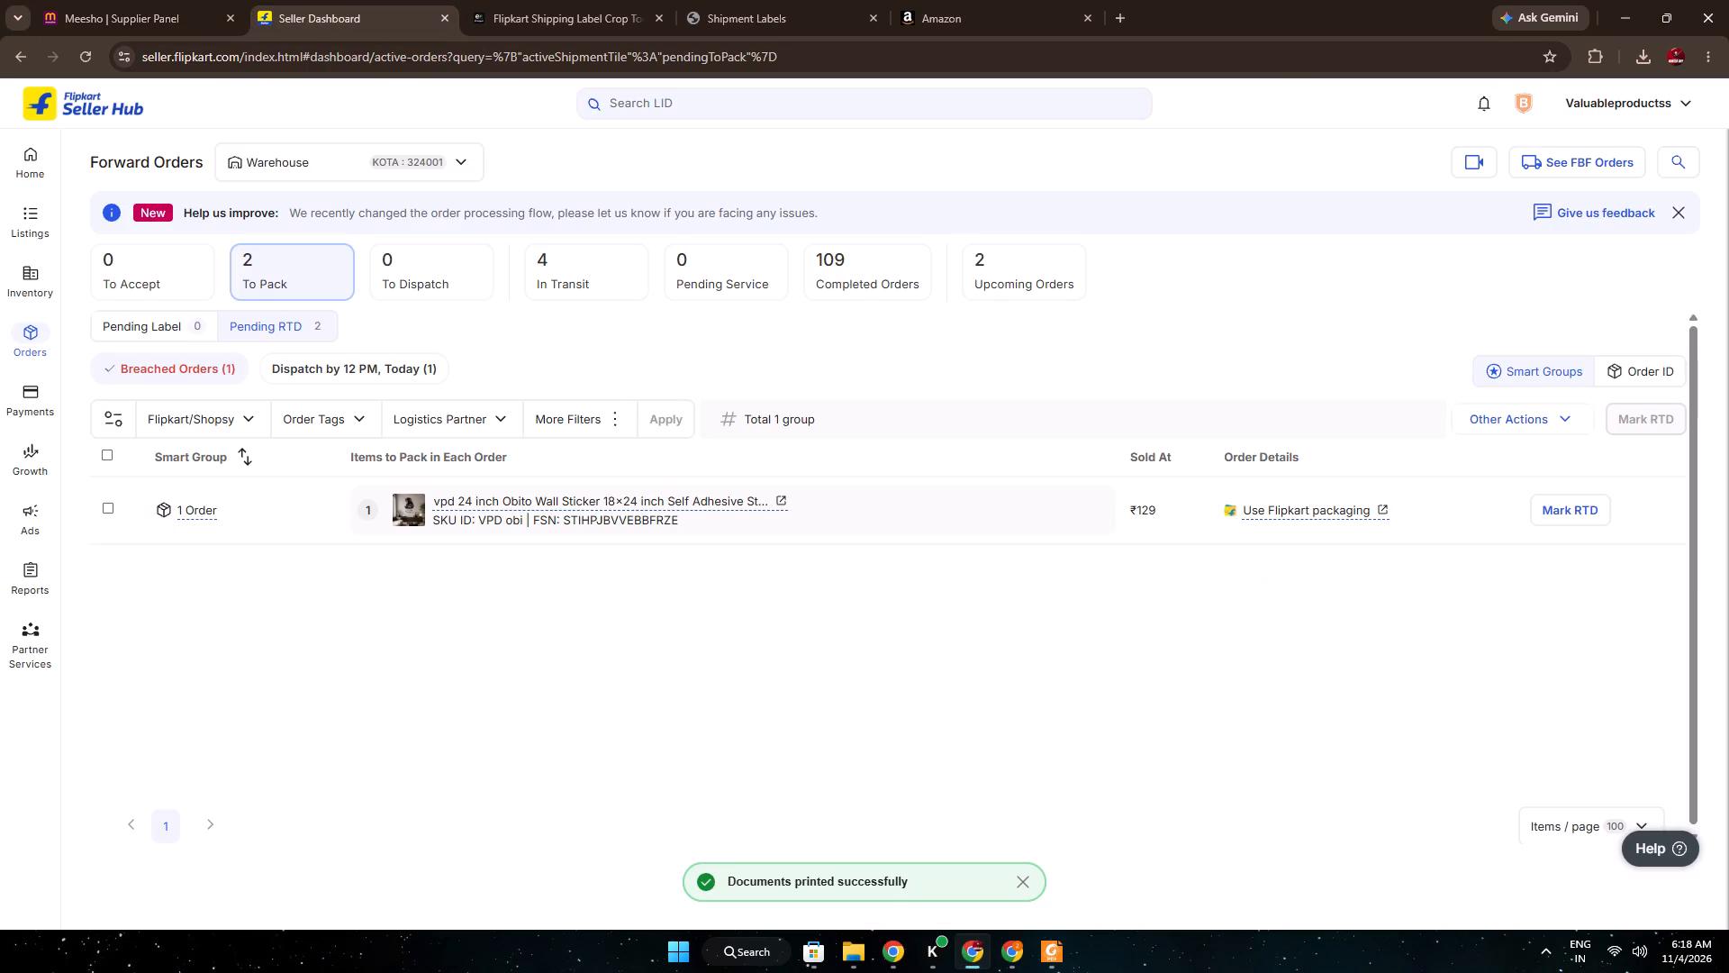
{"action": "left_click", "coordinate": [107, 0]}
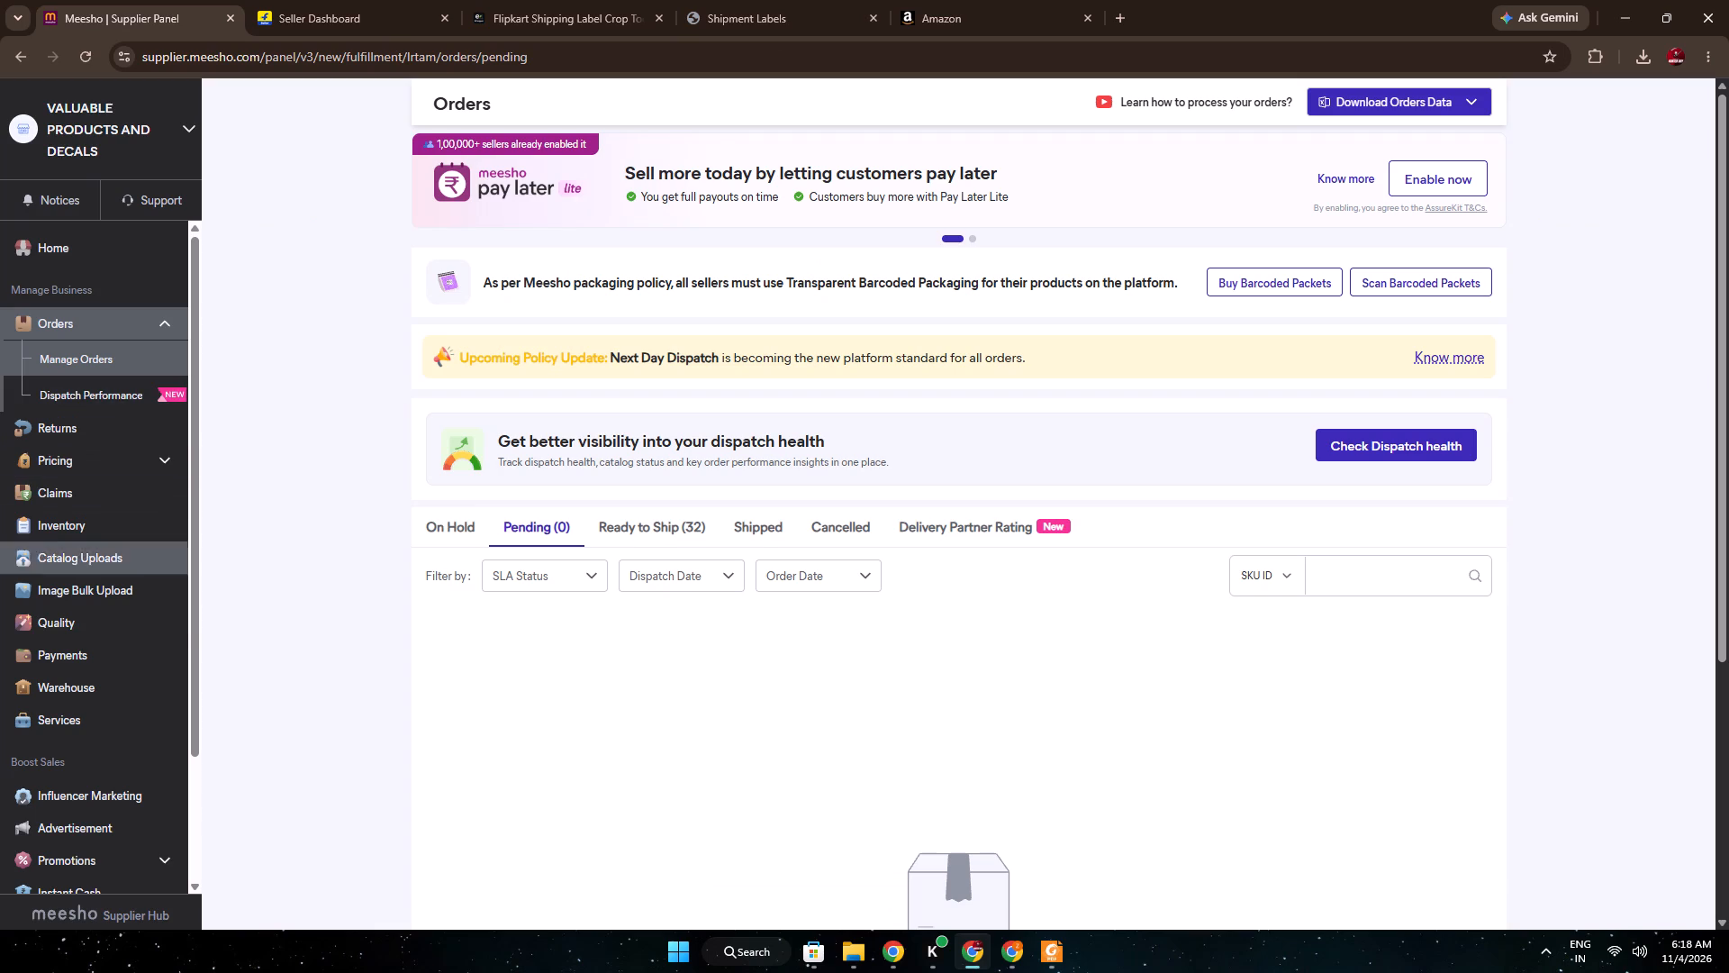
{"action": "left_click", "coordinate": [95, 634]}
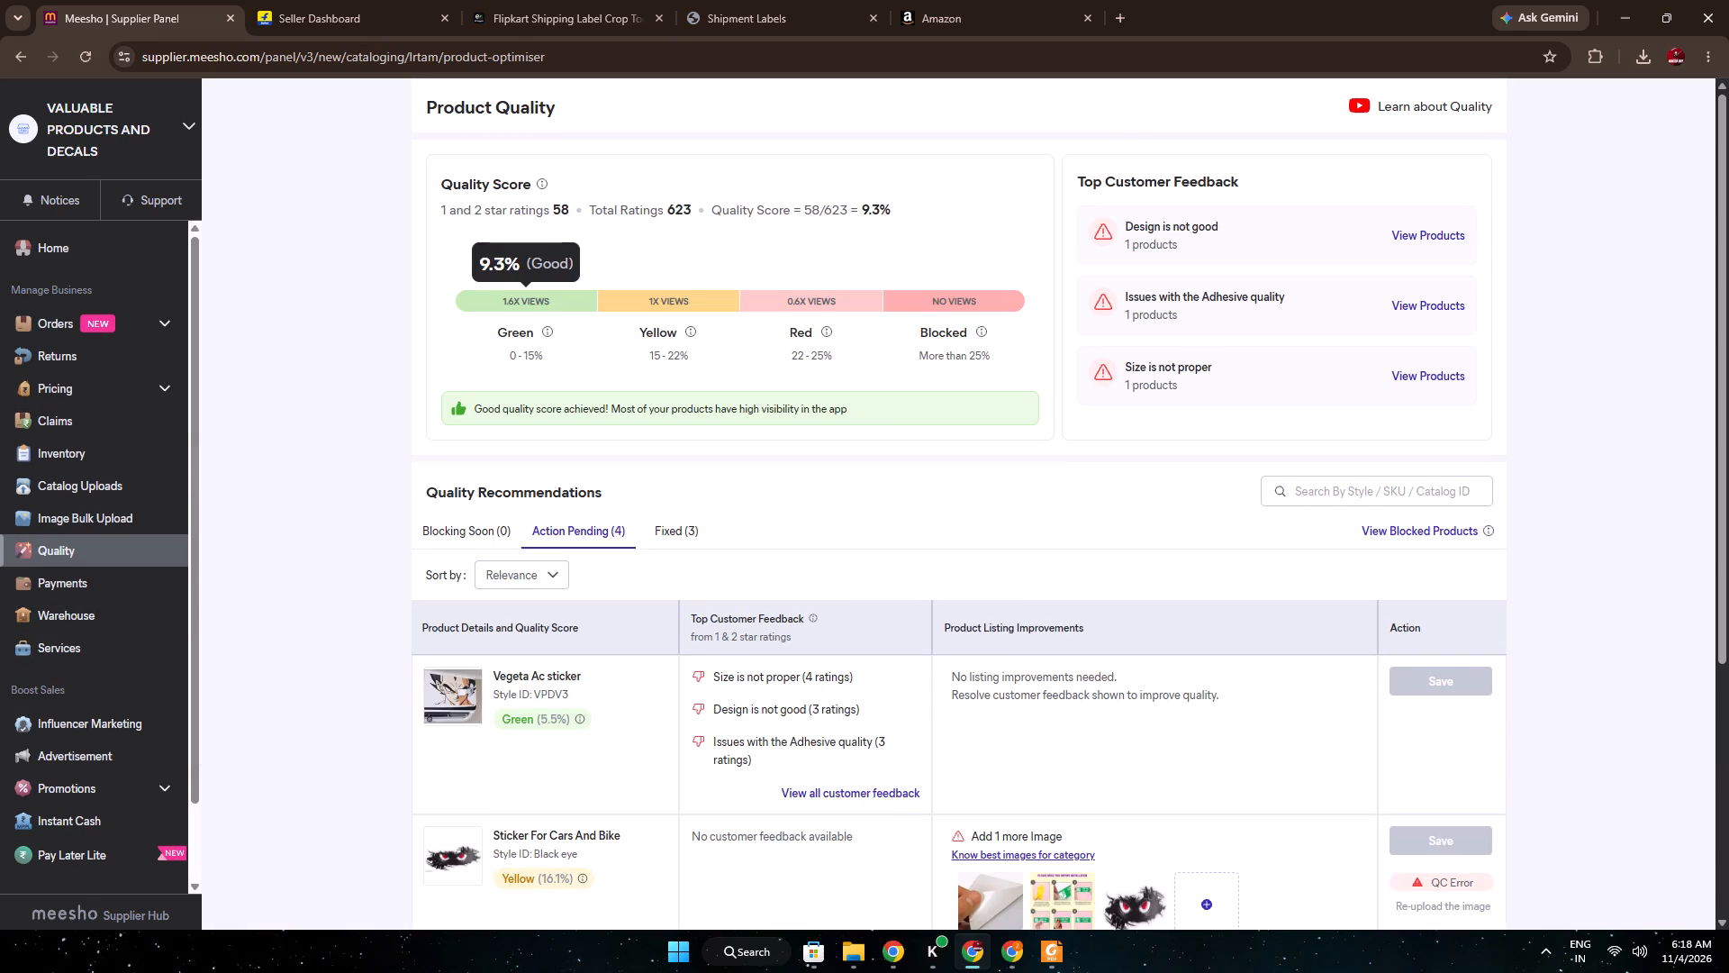
Return to the Innovate Productes browser window, check the date on the system calendar, and open the Snapdeal seller dashboard for review.
{"action": "left_click", "coordinate": [1006, 963]}
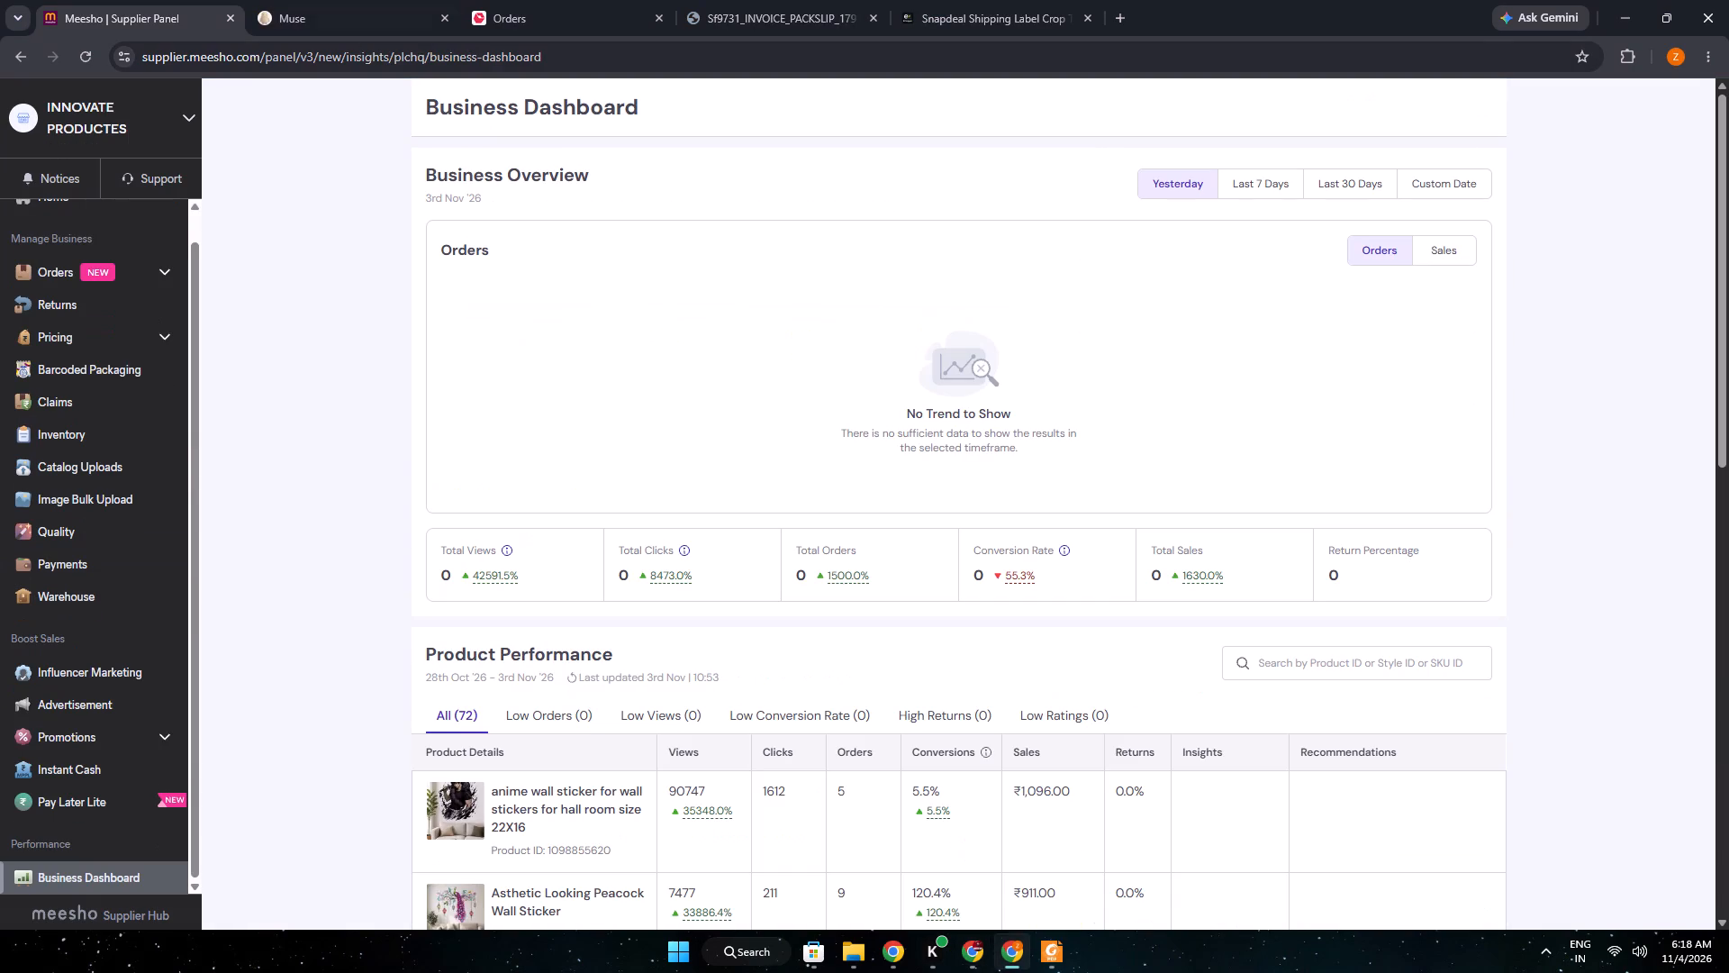
{"action": "left_click", "coordinate": [502, 0]}
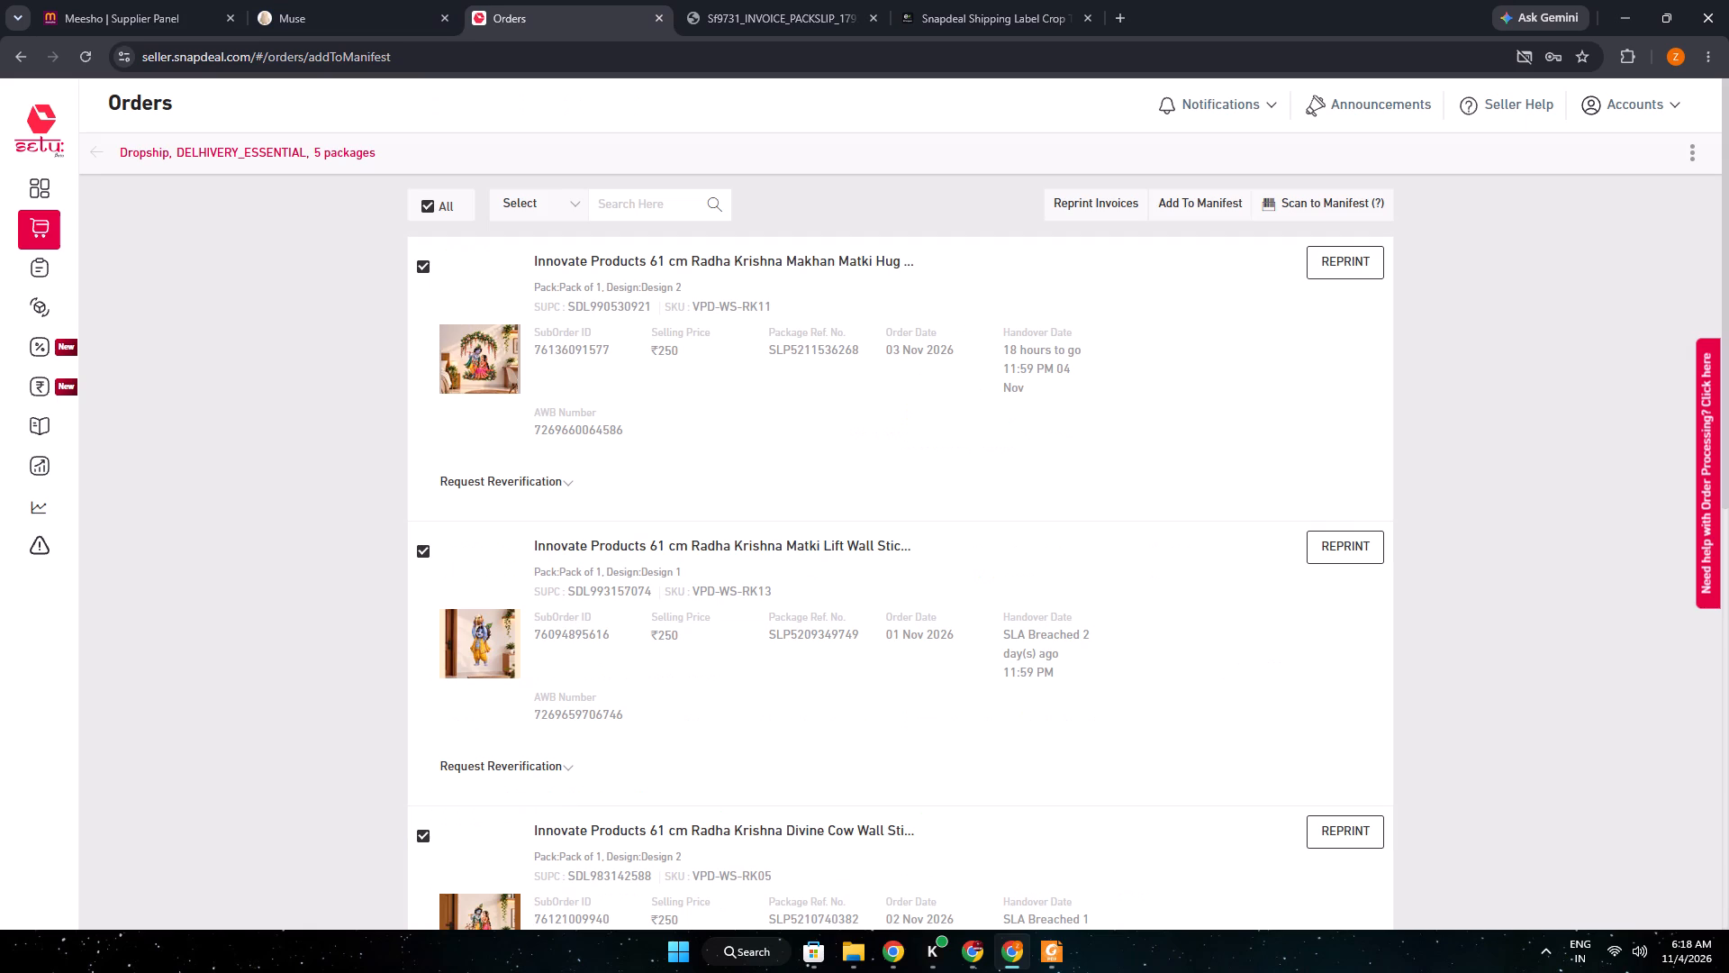
{"action": "left_click", "coordinate": [1675, 942]}
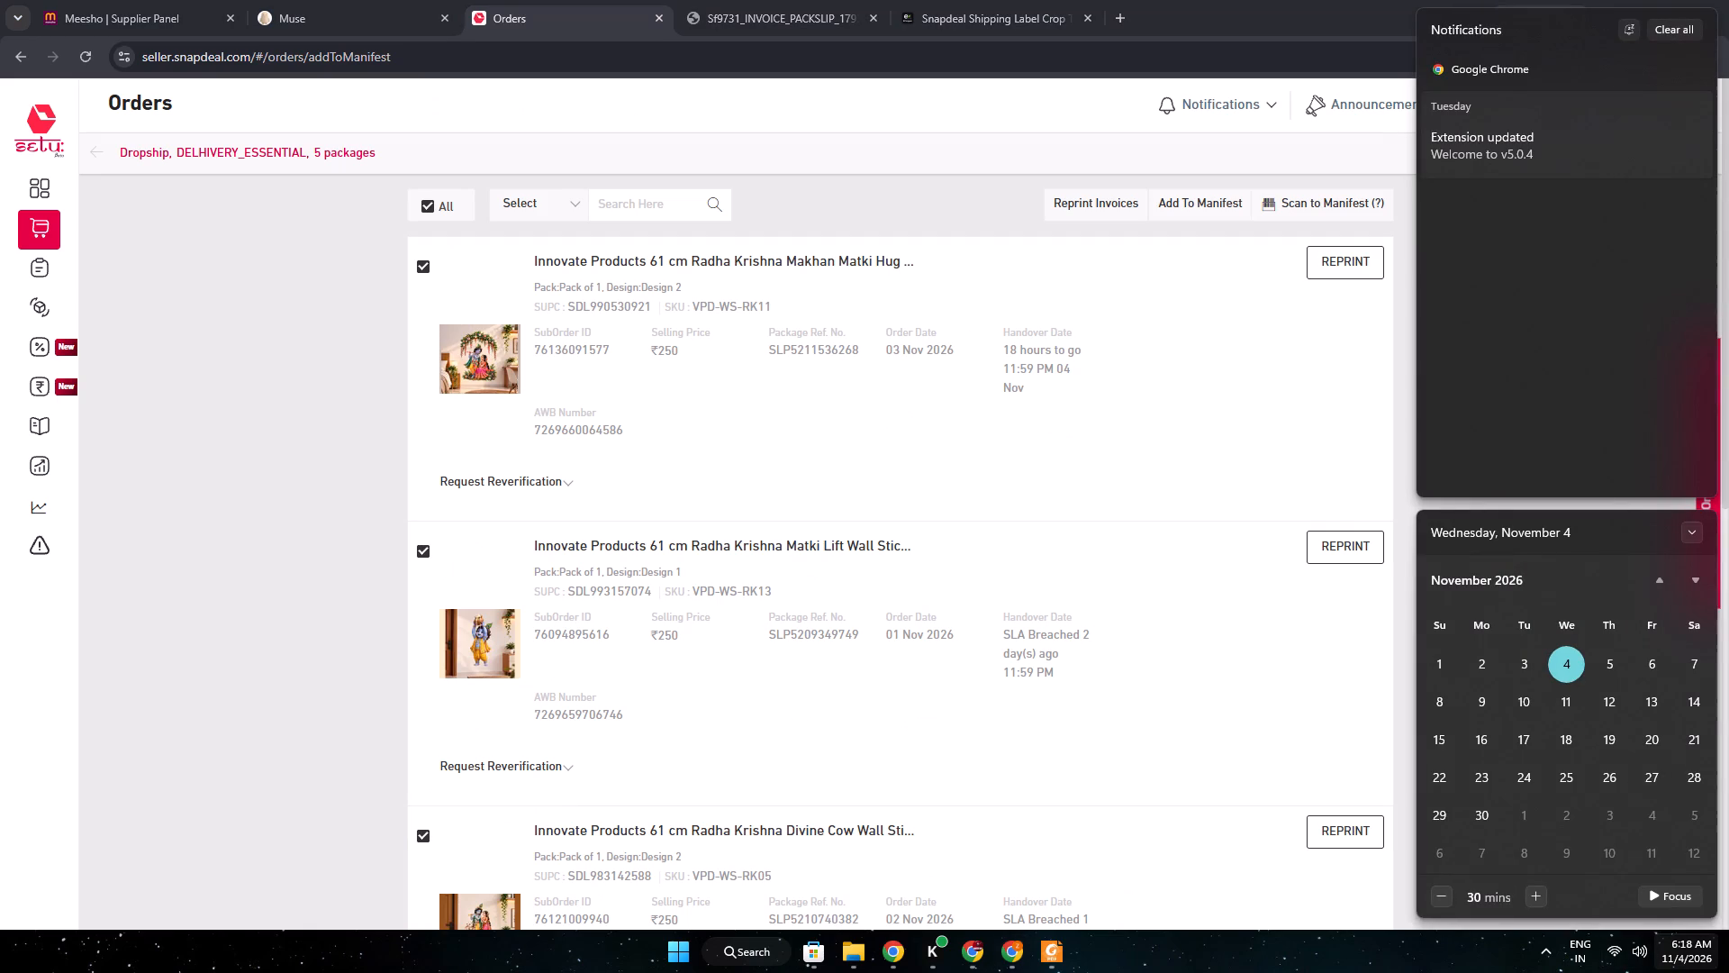
{"action": "left_click", "coordinate": [1404, 615]}
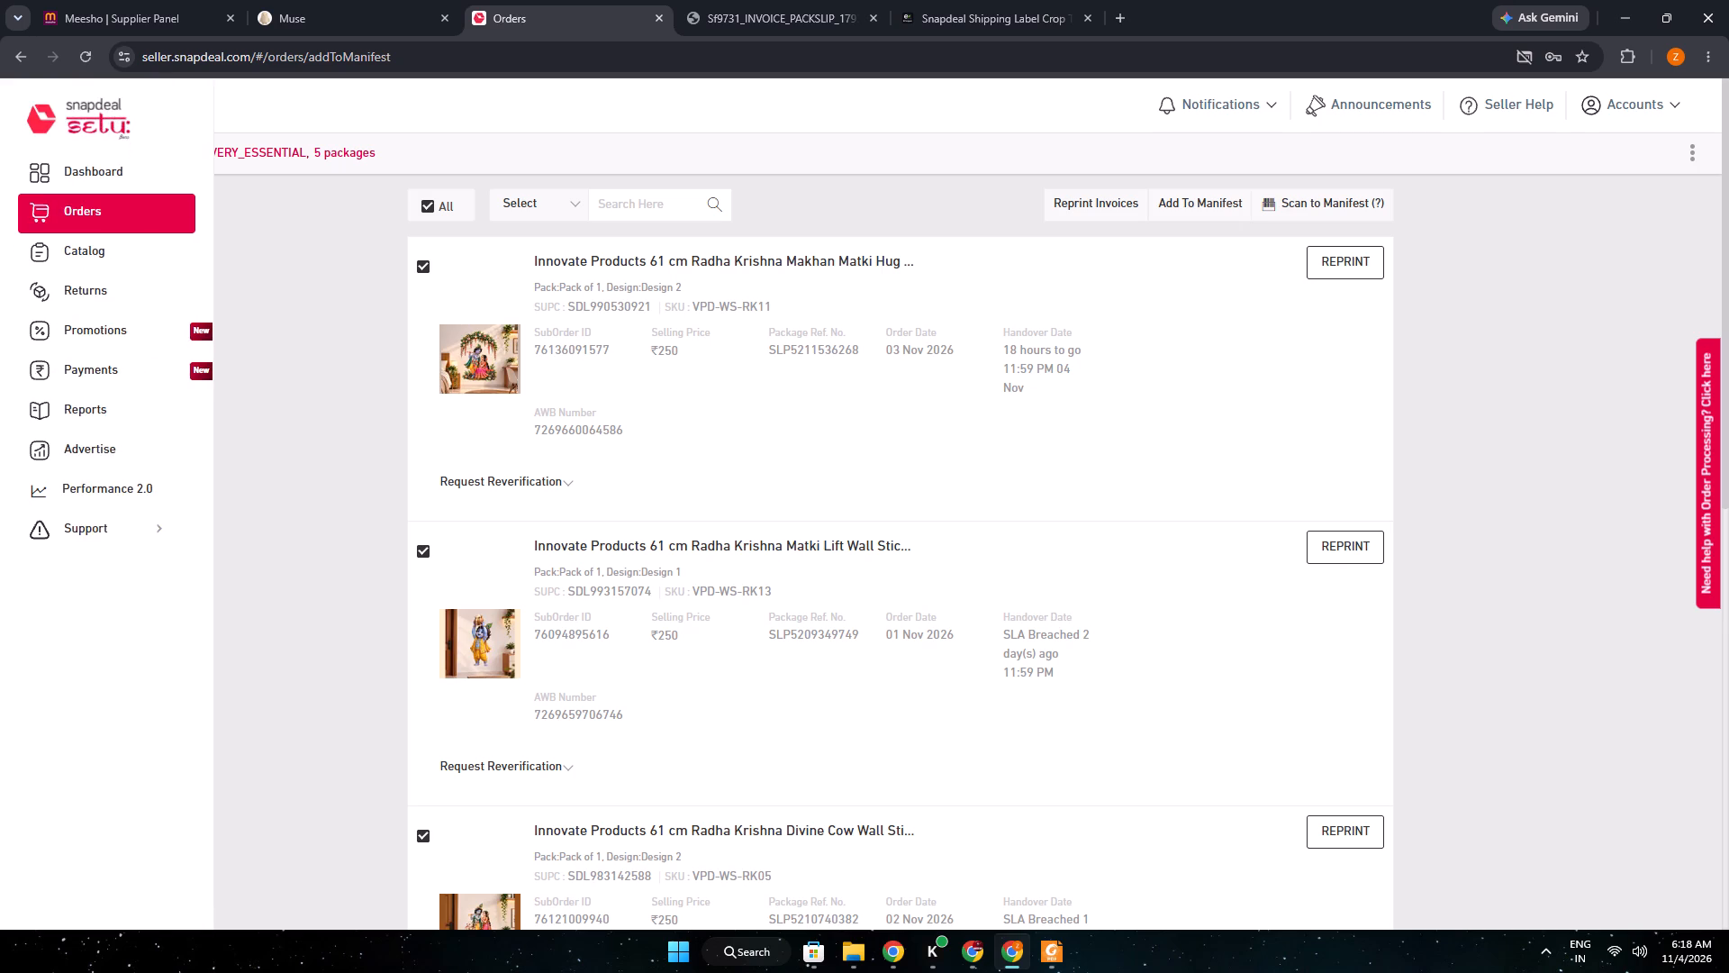
{"action": "left_click", "coordinate": [79, 168]}
{"action": "scroll", "coordinate": [924, 783], "scroll_direction": "down", "scroll_amount": 4}
{"action": "scroll", "coordinate": [996, 616], "scroll_direction": "down", "scroll_amount": 10}
{"action": "scroll", "coordinate": [862, 498], "scroll_direction": "down", "scroll_amount": 5}
{"action": "scroll", "coordinate": [368, 144], "scroll_direction": "down", "scroll_amount": 1}
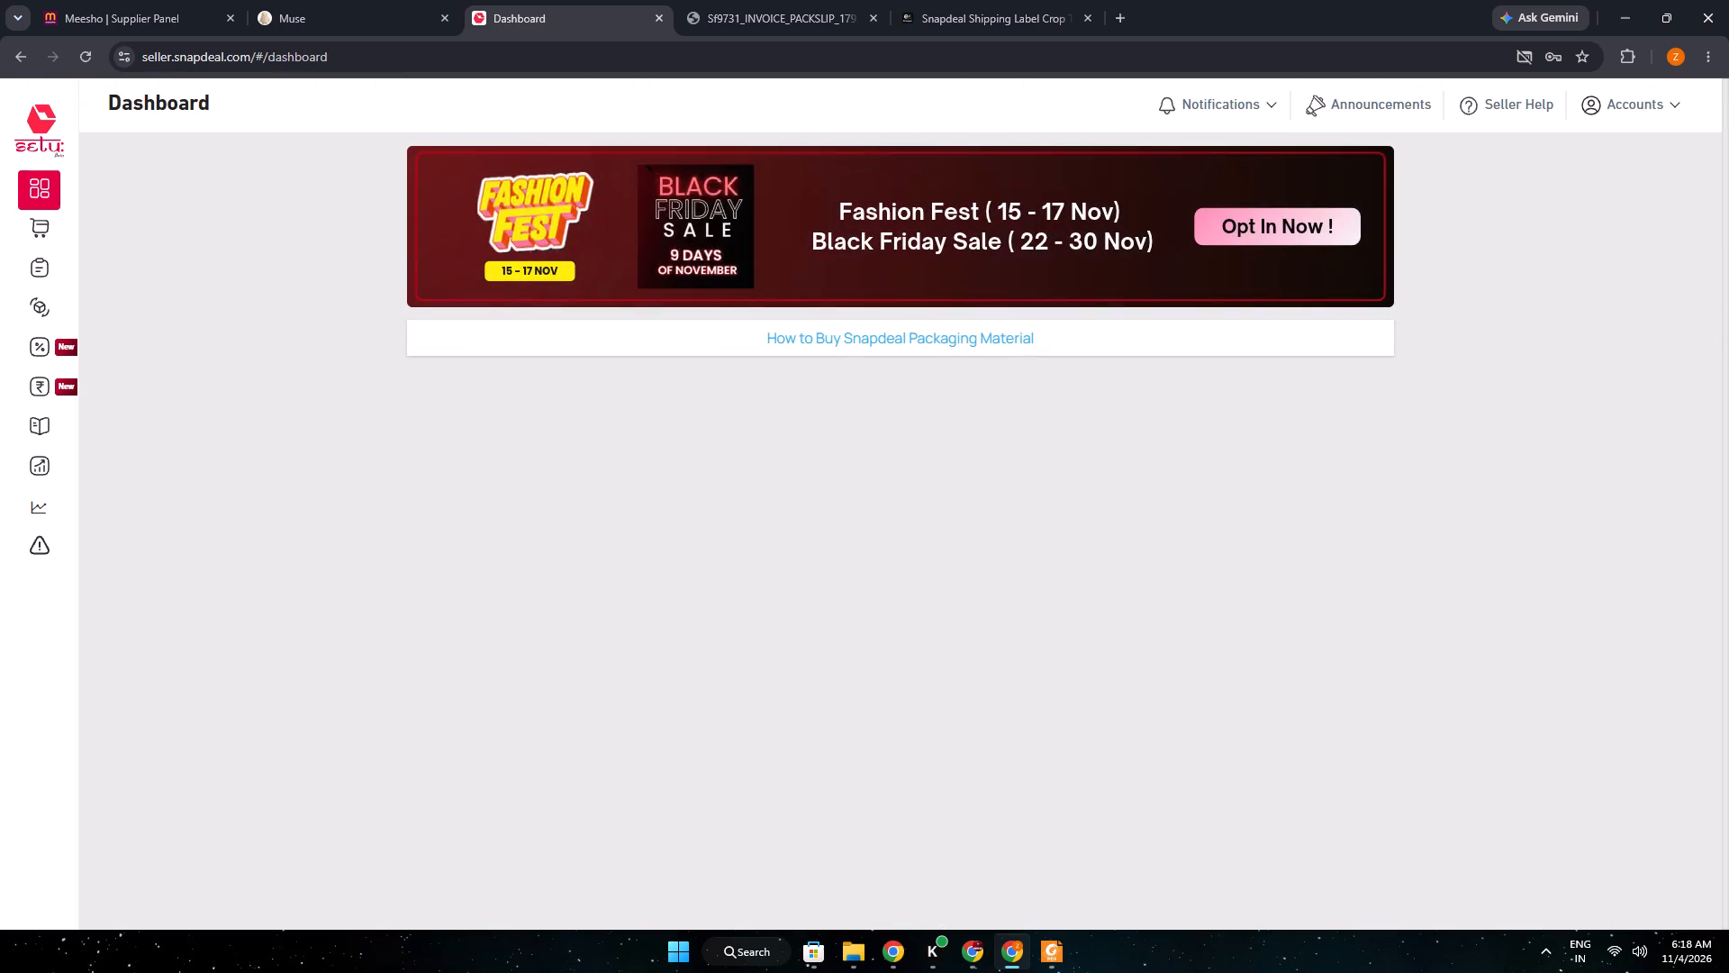
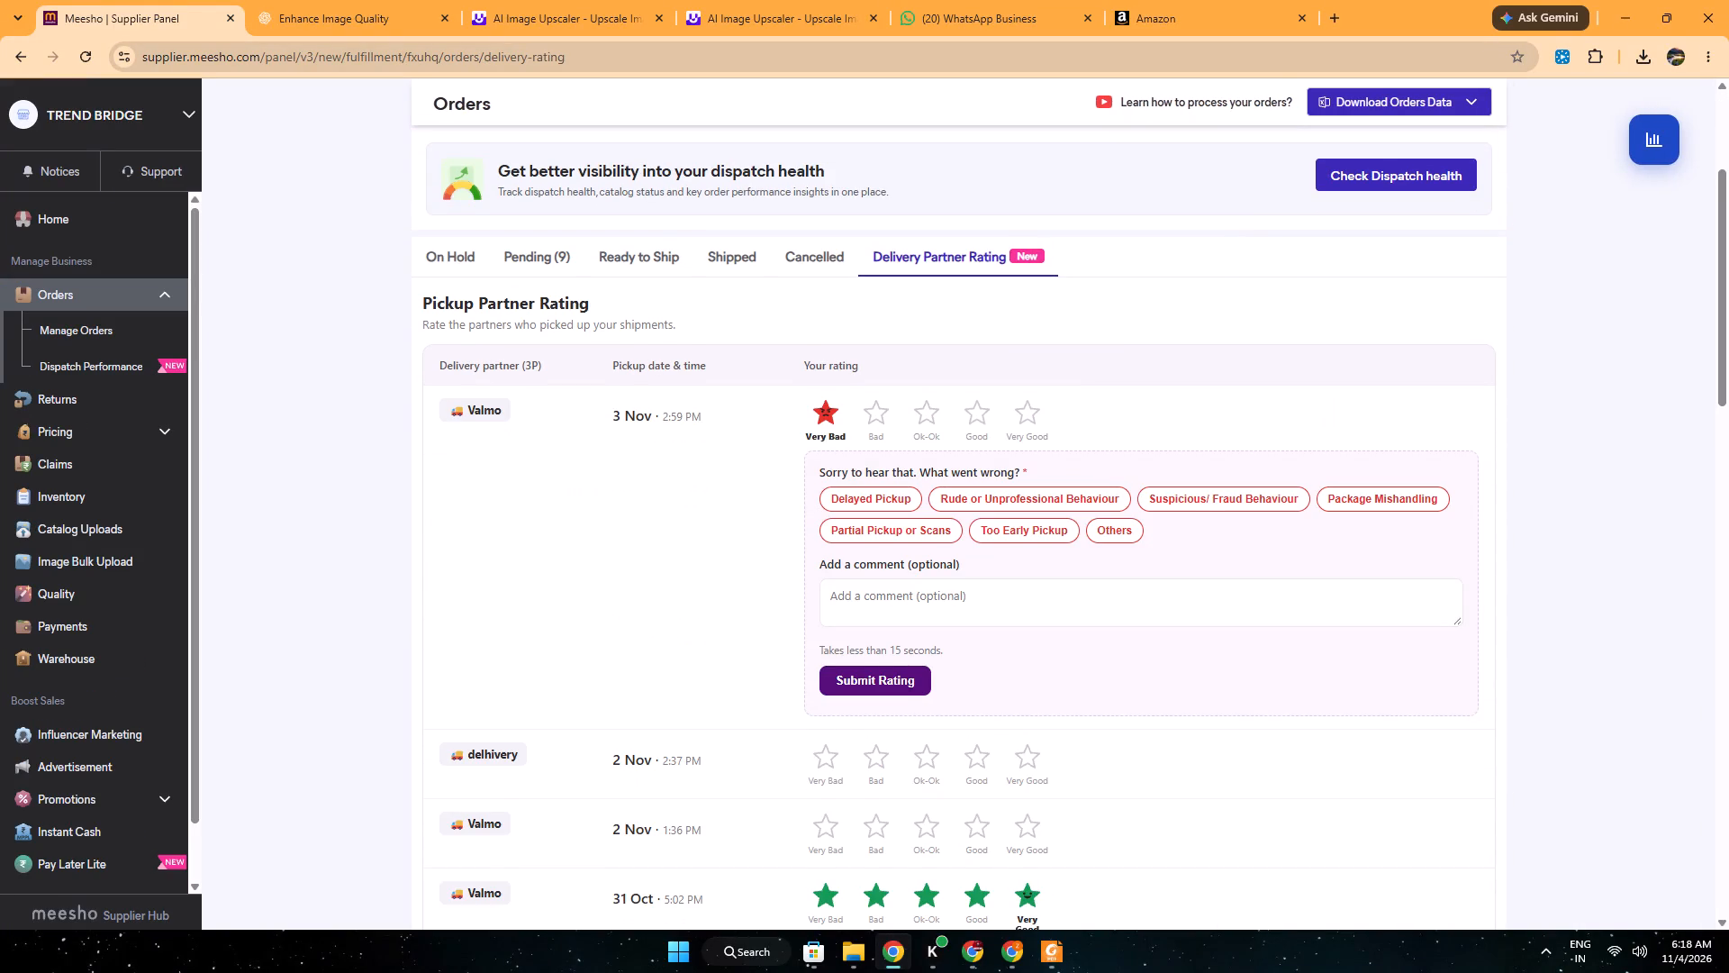
Rate the 3 Nov Valmo and 2 Nov delhivery pickups Very Good with the reason On-time Pickup Completed, and submit both ratings.
{"action": "left_click", "coordinate": [1021, 415]}
{"action": "left_click", "coordinate": [1034, 740]}
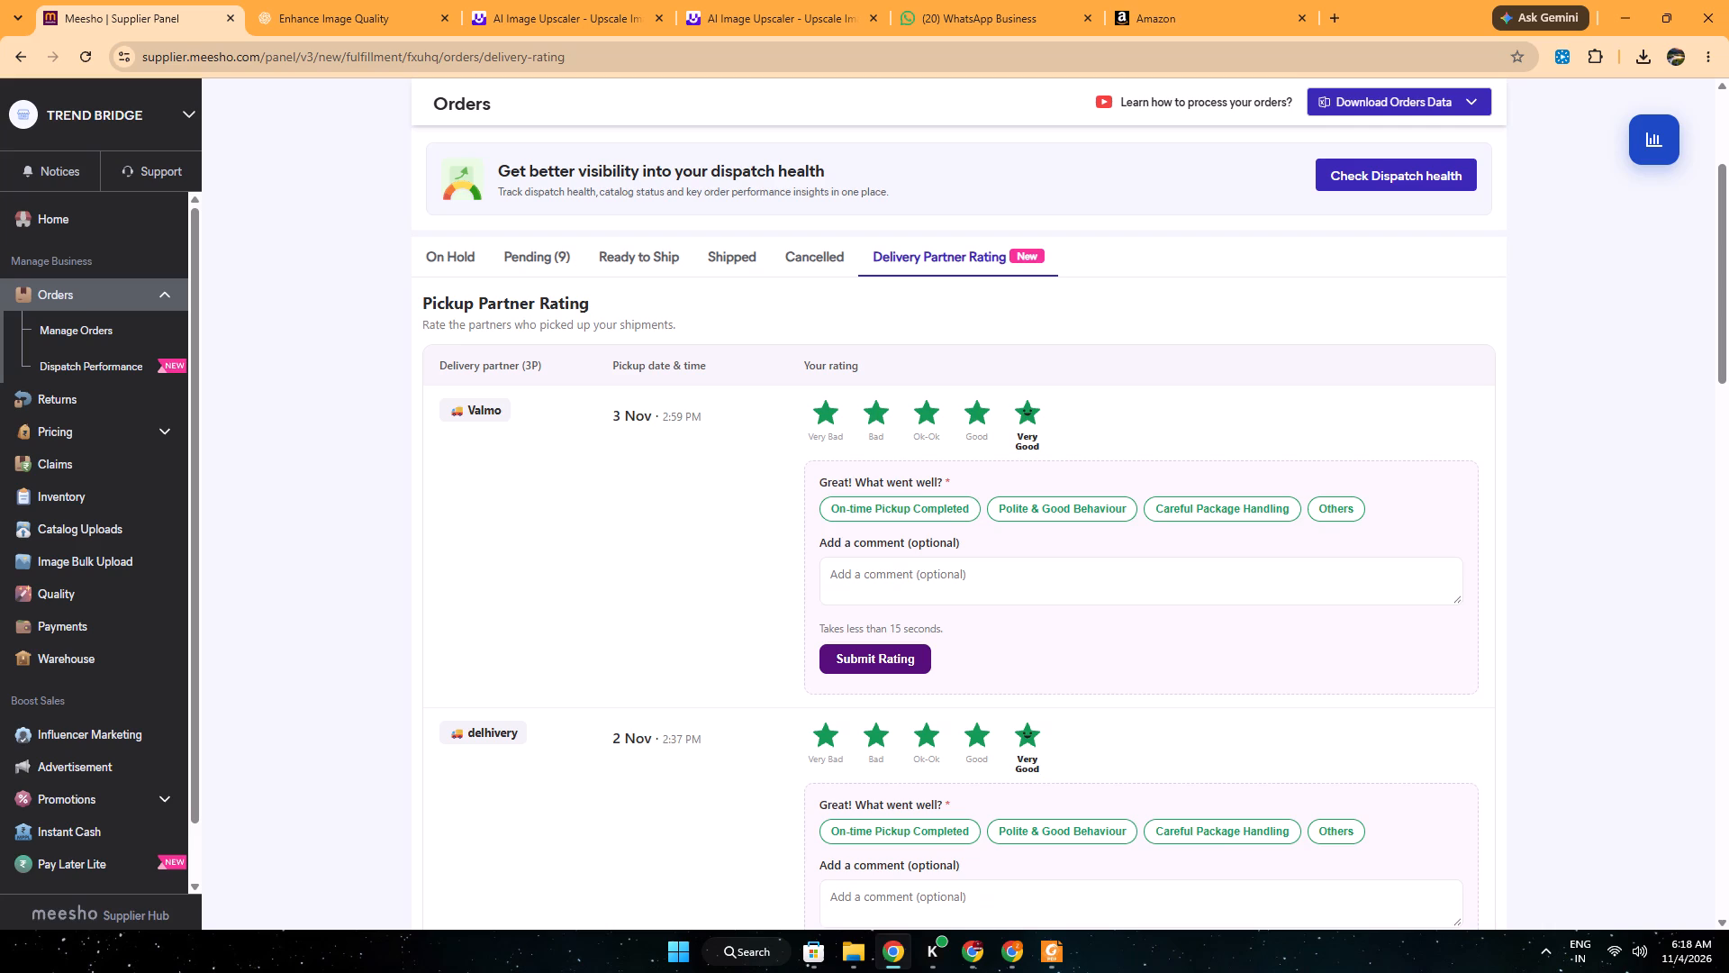
{"action": "left_click", "coordinate": [904, 525]}
{"action": "left_click", "coordinate": [907, 508]}
{"action": "left_click", "coordinate": [897, 651]}
{"action": "left_click", "coordinate": [856, 608]}
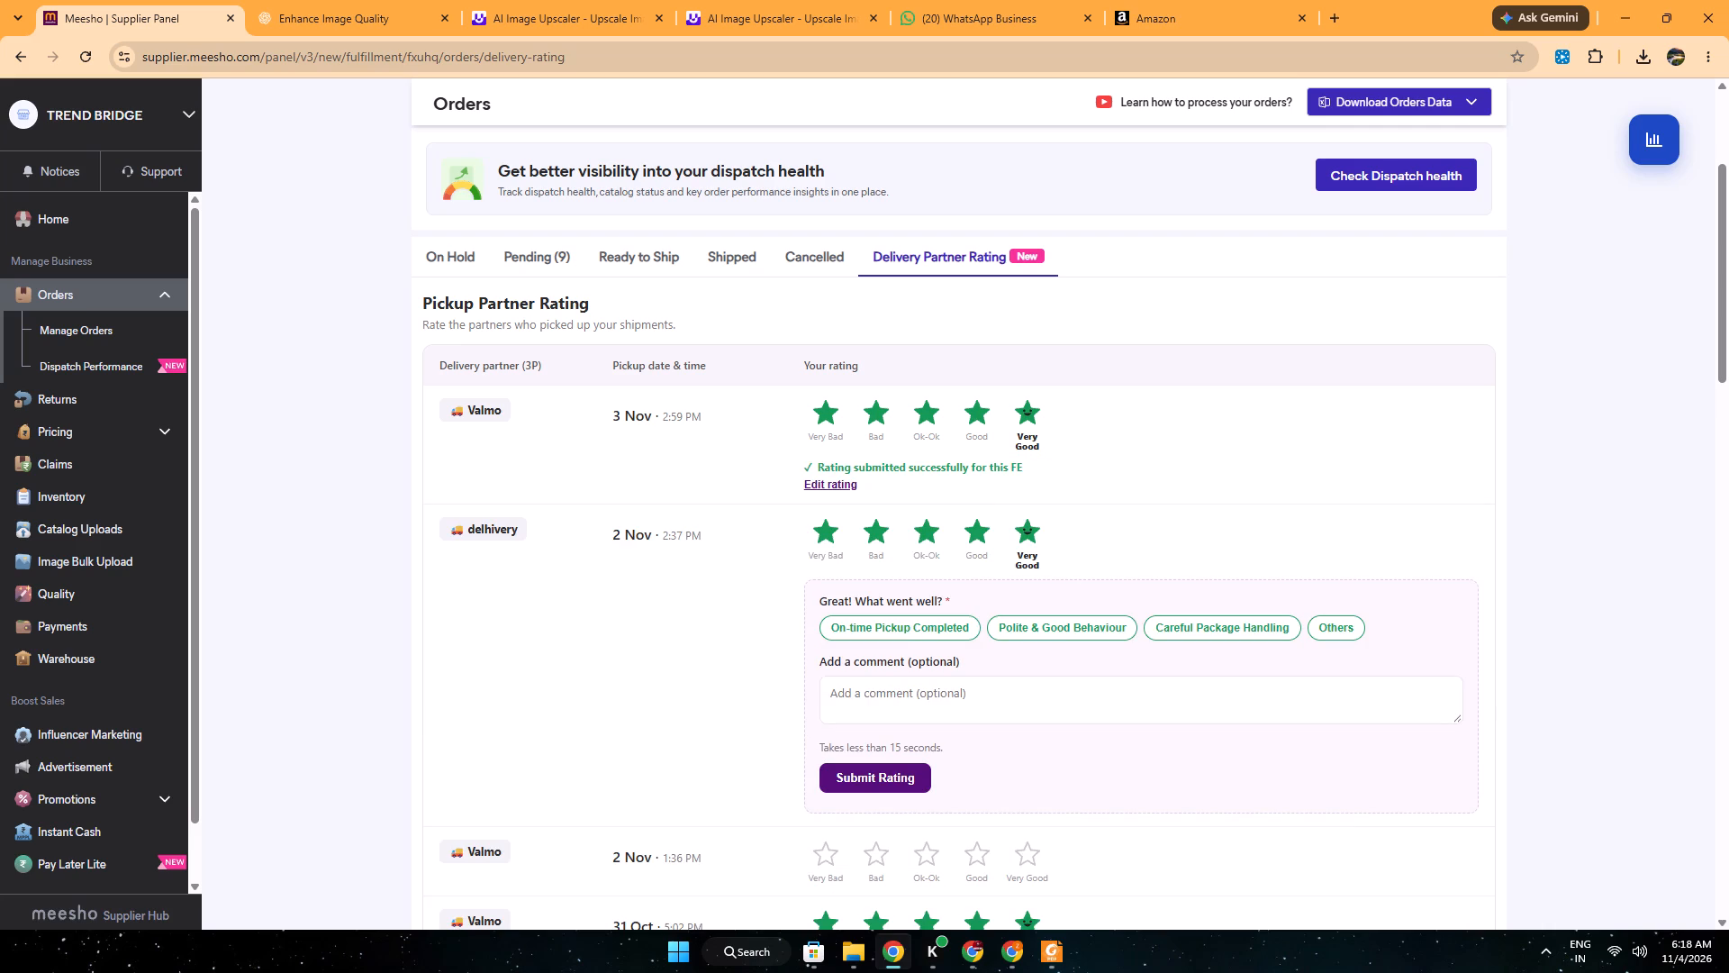
{"action": "left_click", "coordinate": [864, 633]}
{"action": "left_click", "coordinate": [861, 796]}
{"action": "left_click", "coordinate": [897, 768]}
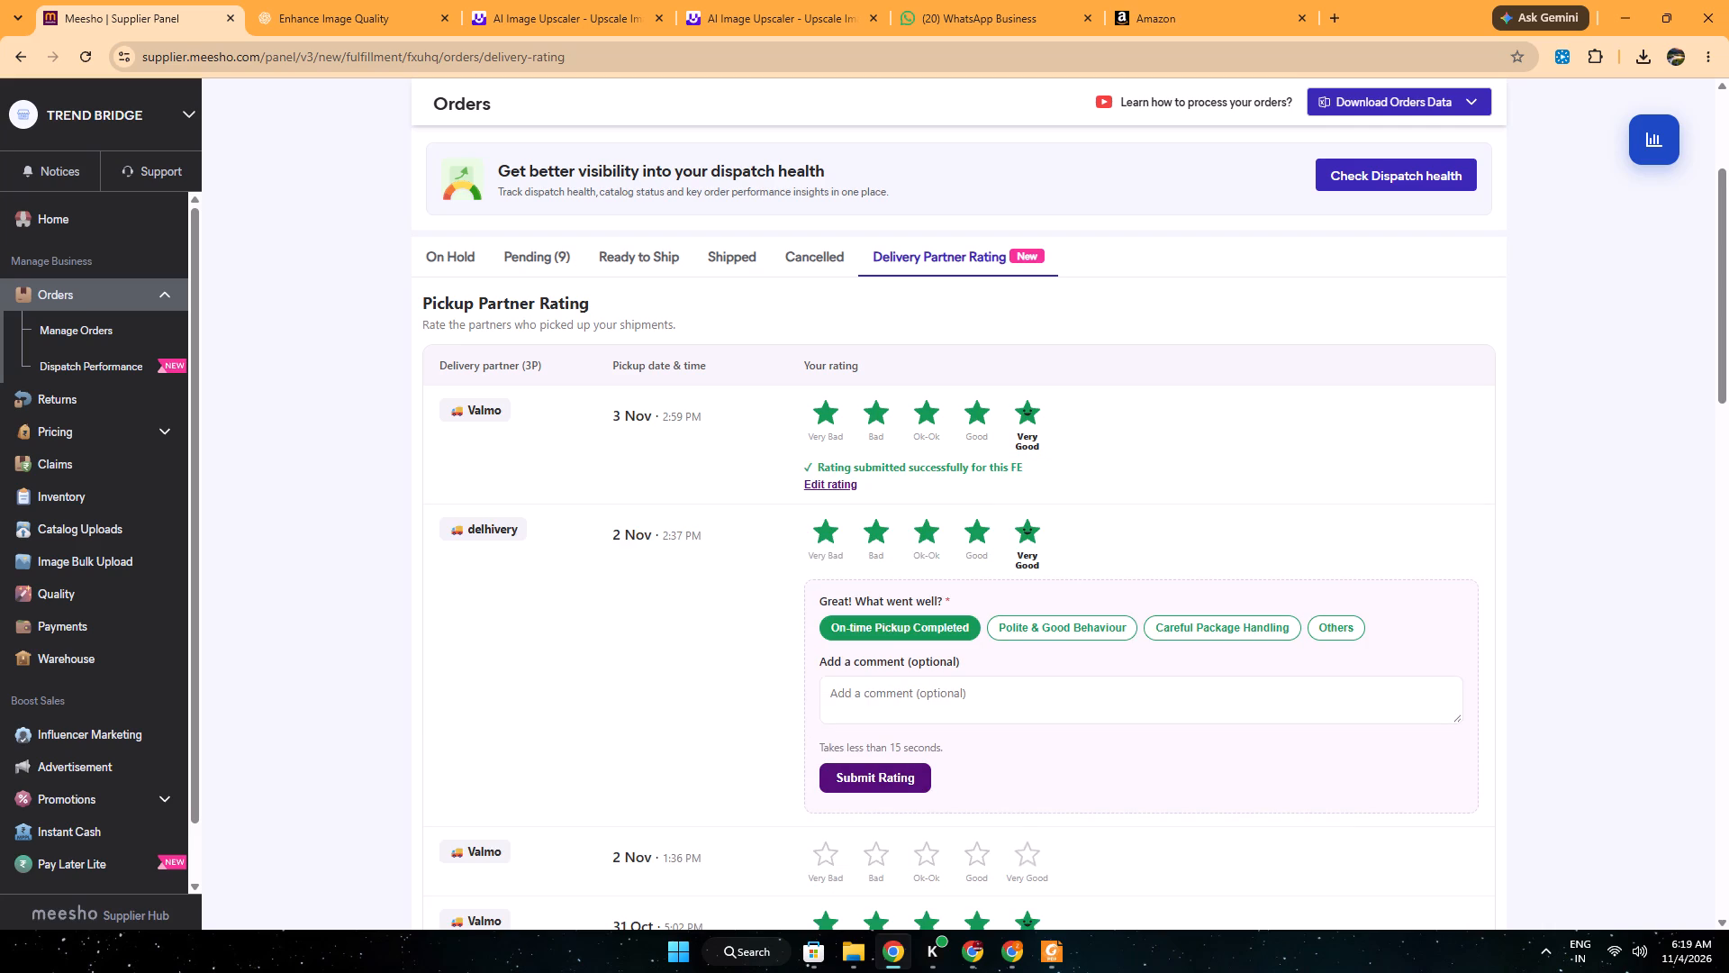
Rate the 2 Nov 1:36 PM Valmo pickup Very Good with the reason On-time Pickup Completed, and submit the rating.
{"action": "left_click", "coordinate": [1019, 668]}
{"action": "left_click", "coordinate": [836, 905]}
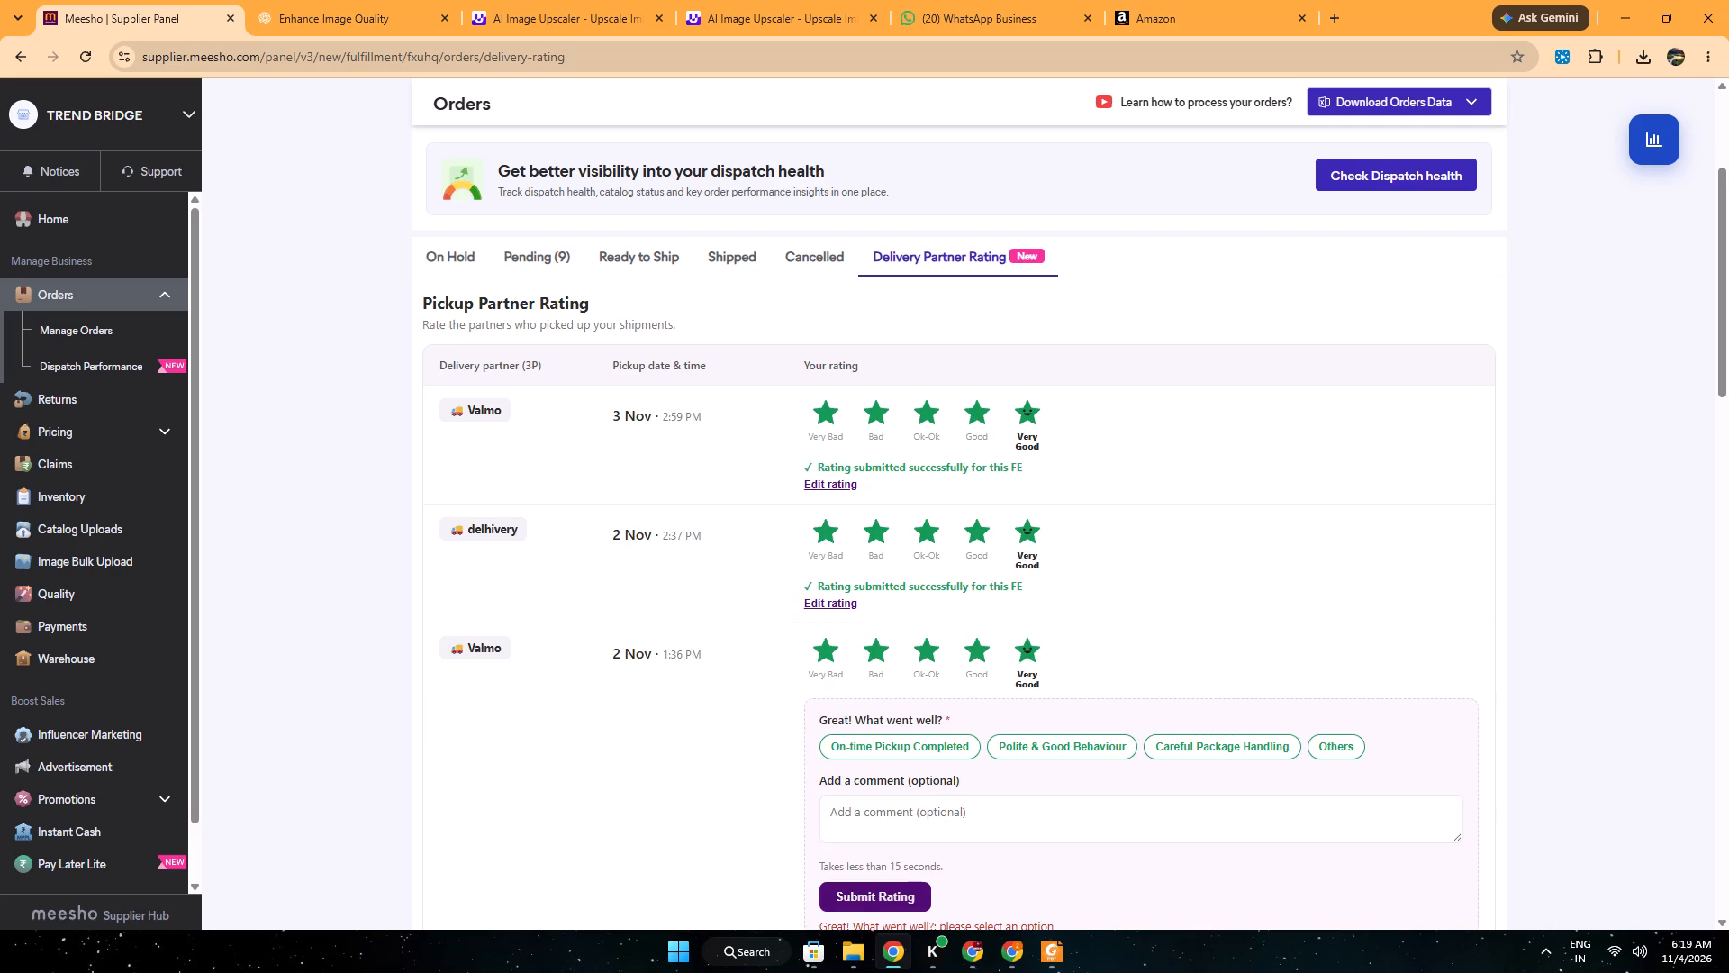
{"action": "left_click", "coordinate": [878, 758]}
{"action": "left_click", "coordinate": [855, 914]}
{"action": "left_click", "coordinate": [855, 906]}
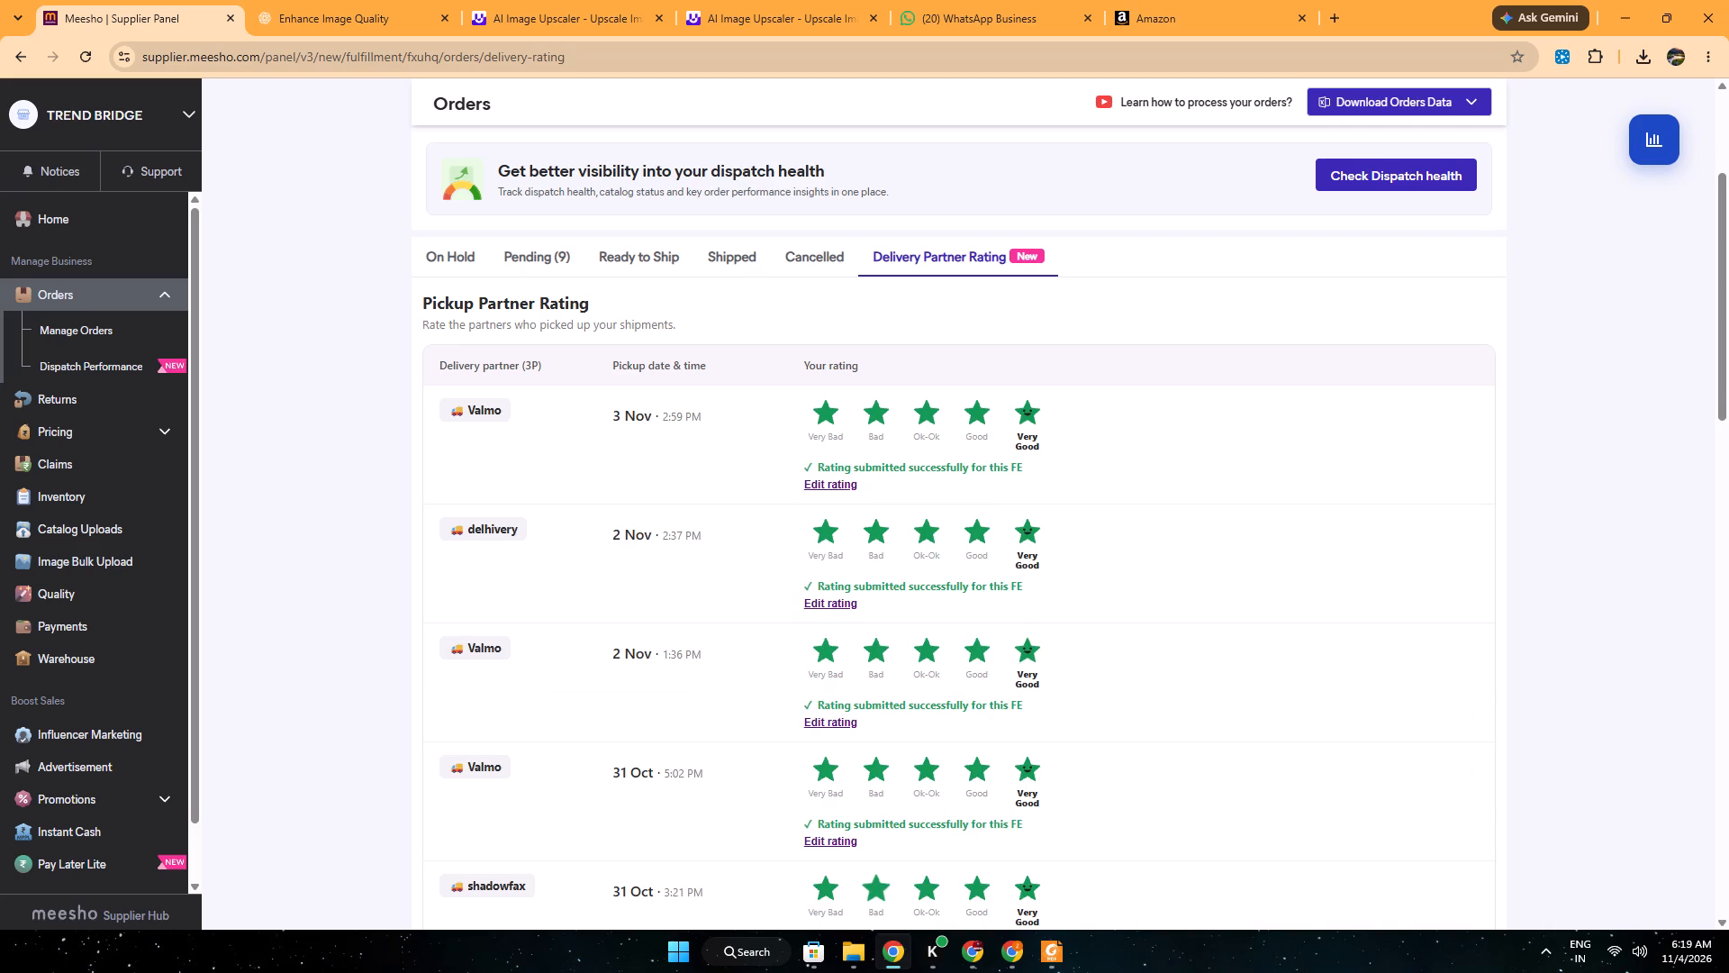
Check the older pickup ratings, switch to the Valuable Products and Decals browser window, and open its Delivery Partner Rating list under Orders.
{"action": "scroll", "coordinate": [892, 612], "scroll_direction": "down", "scroll_amount": 10}
{"action": "scroll", "coordinate": [1037, 678], "scroll_direction": "down", "scroll_amount": 4}
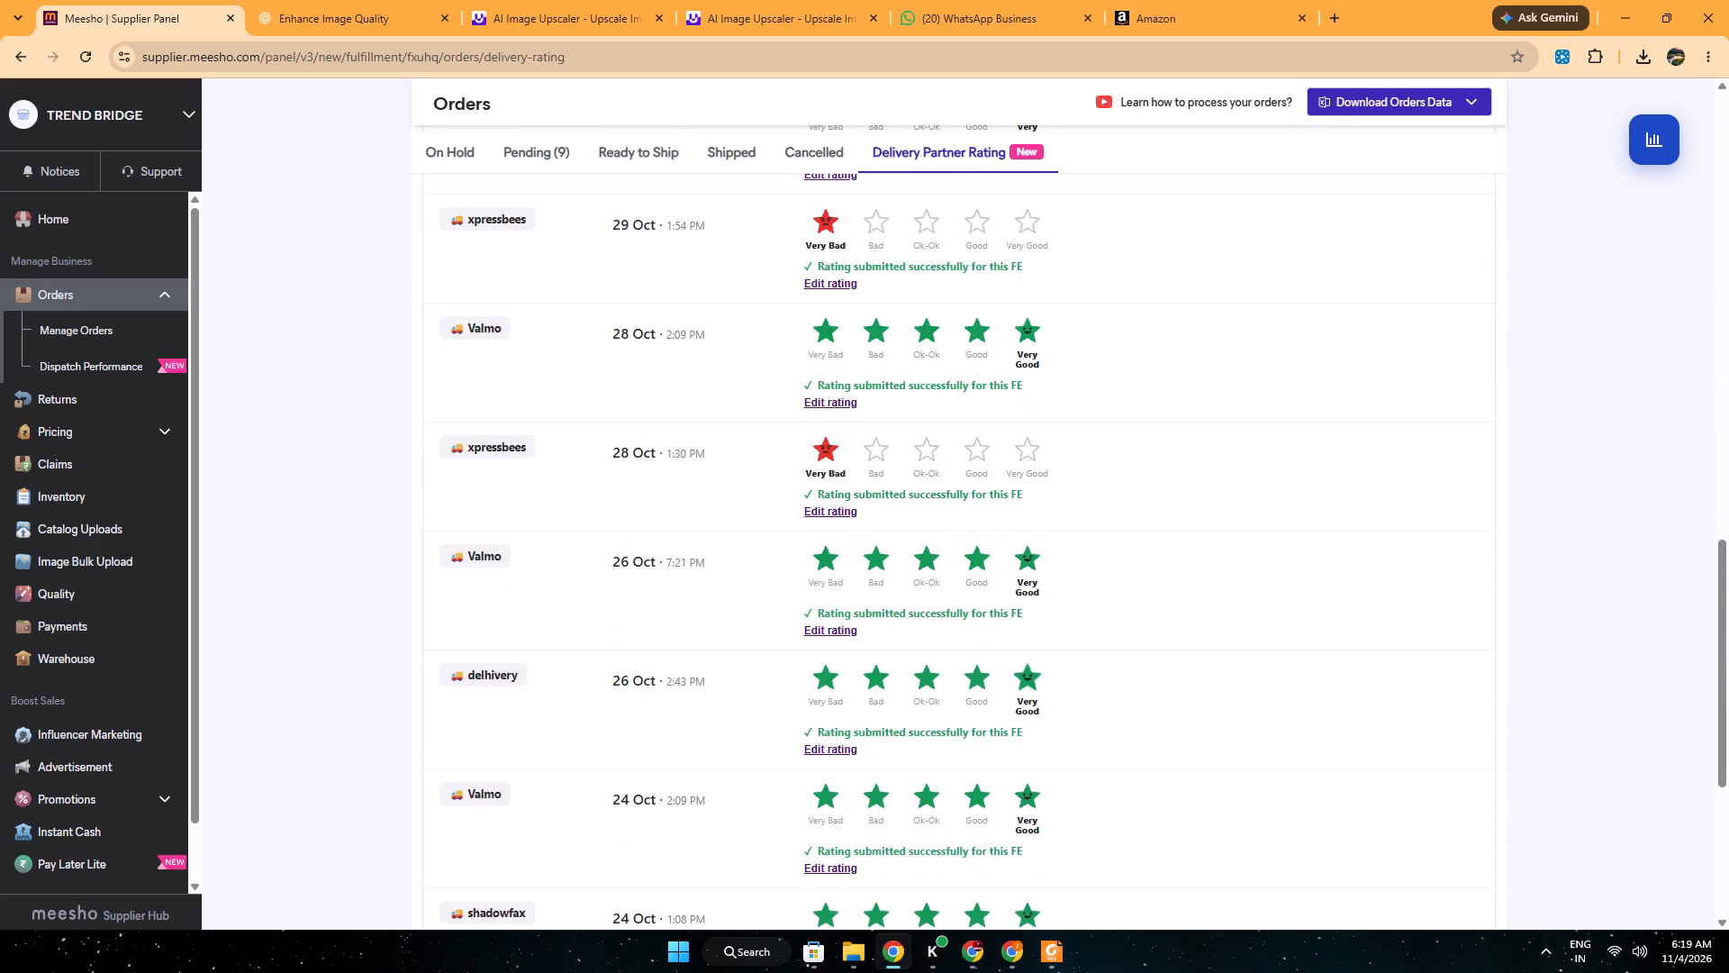
{"action": "scroll", "coordinate": [1055, 688], "scroll_direction": "down", "scroll_amount": 2}
{"action": "left_click", "coordinate": [984, 947]}
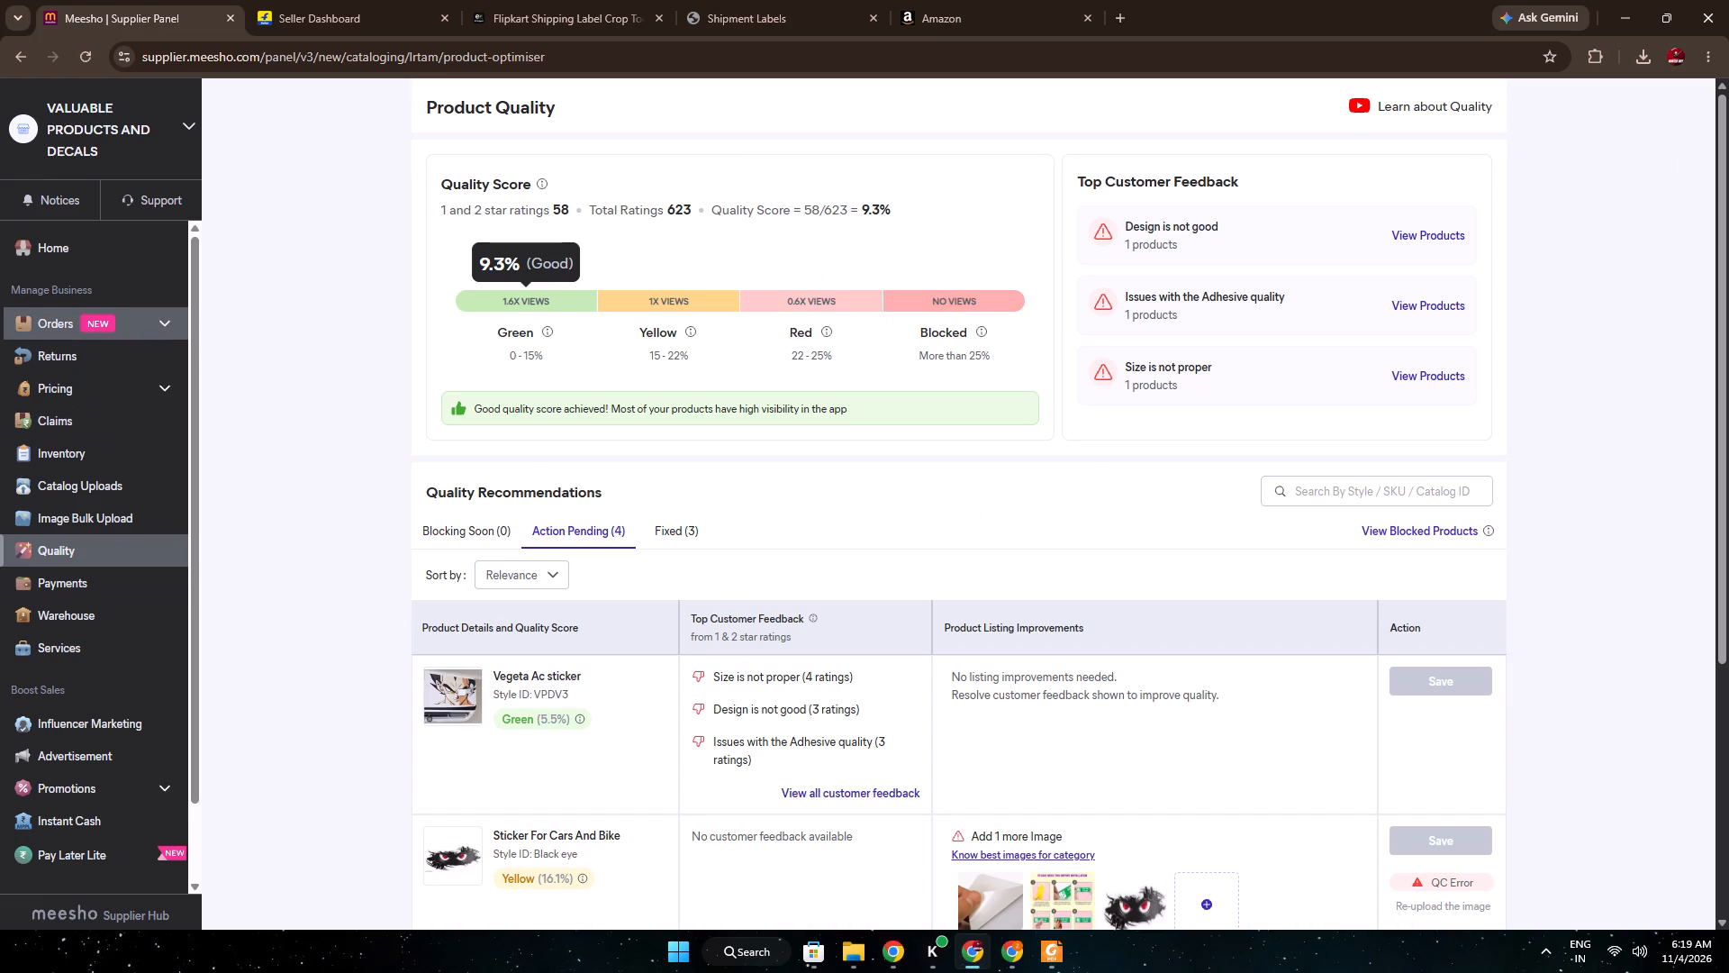
{"action": "left_click", "coordinate": [98, 332]}
{"action": "left_click", "coordinate": [921, 530]}
{"action": "scroll", "coordinate": [641, 626], "scroll_direction": "down", "scroll_amount": 3}
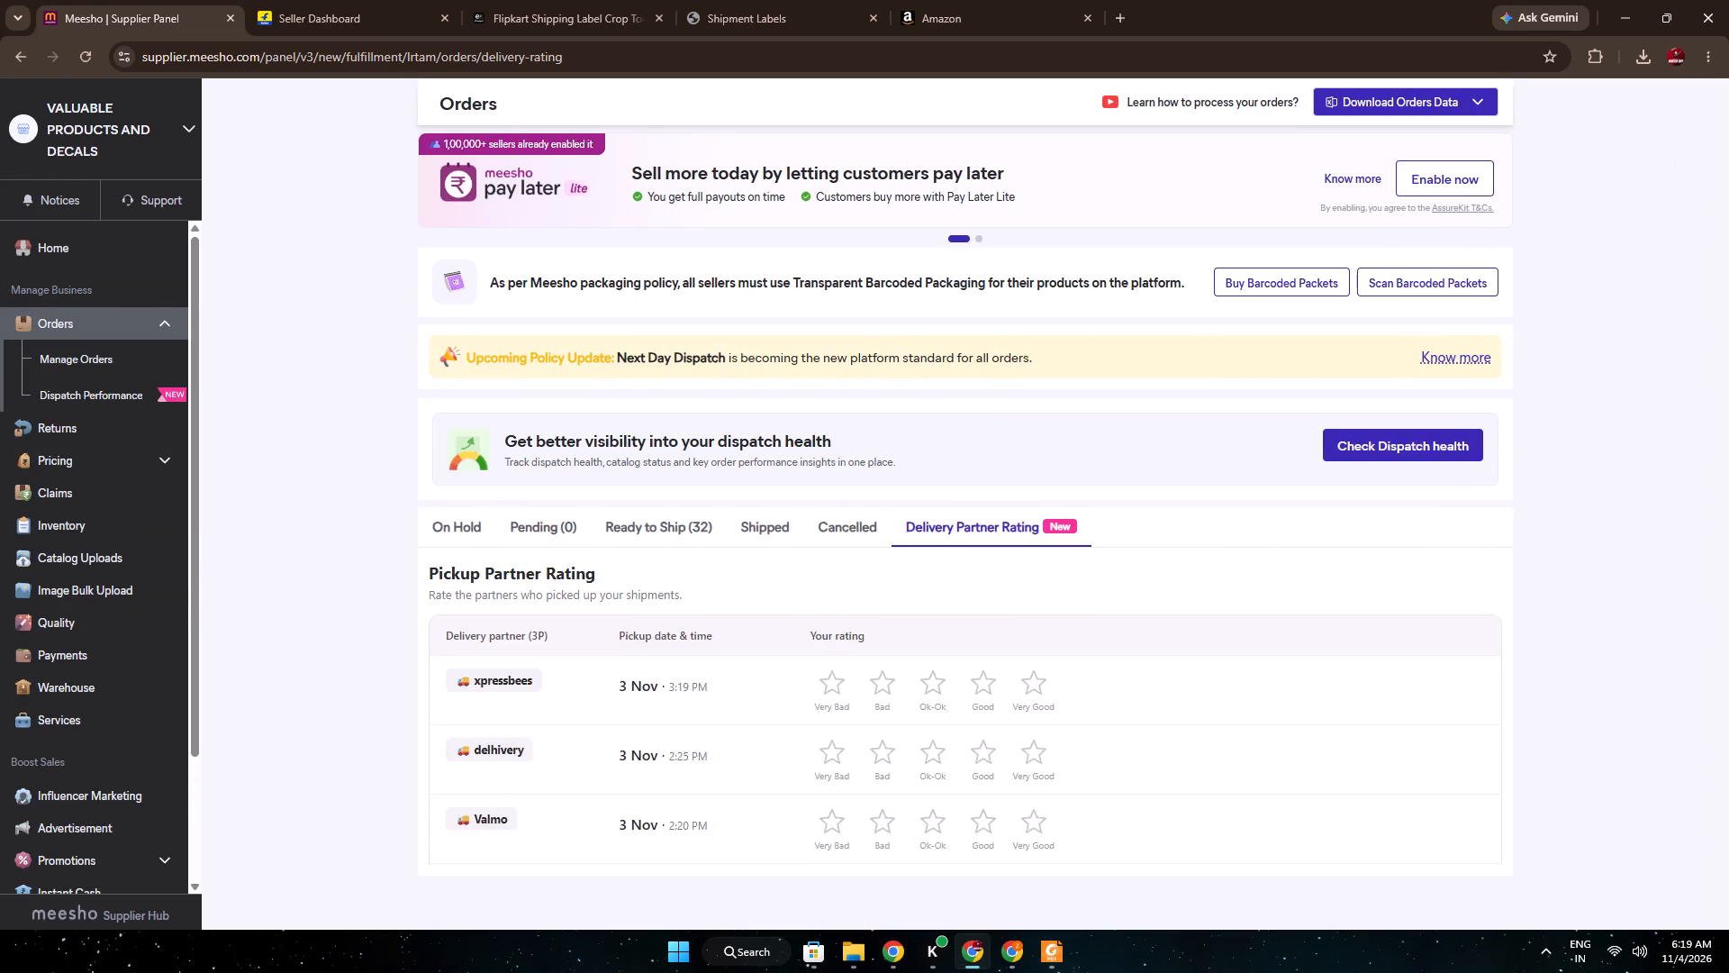
{"action": "scroll", "coordinate": [808, 603], "scroll_direction": "down", "scroll_amount": 3}
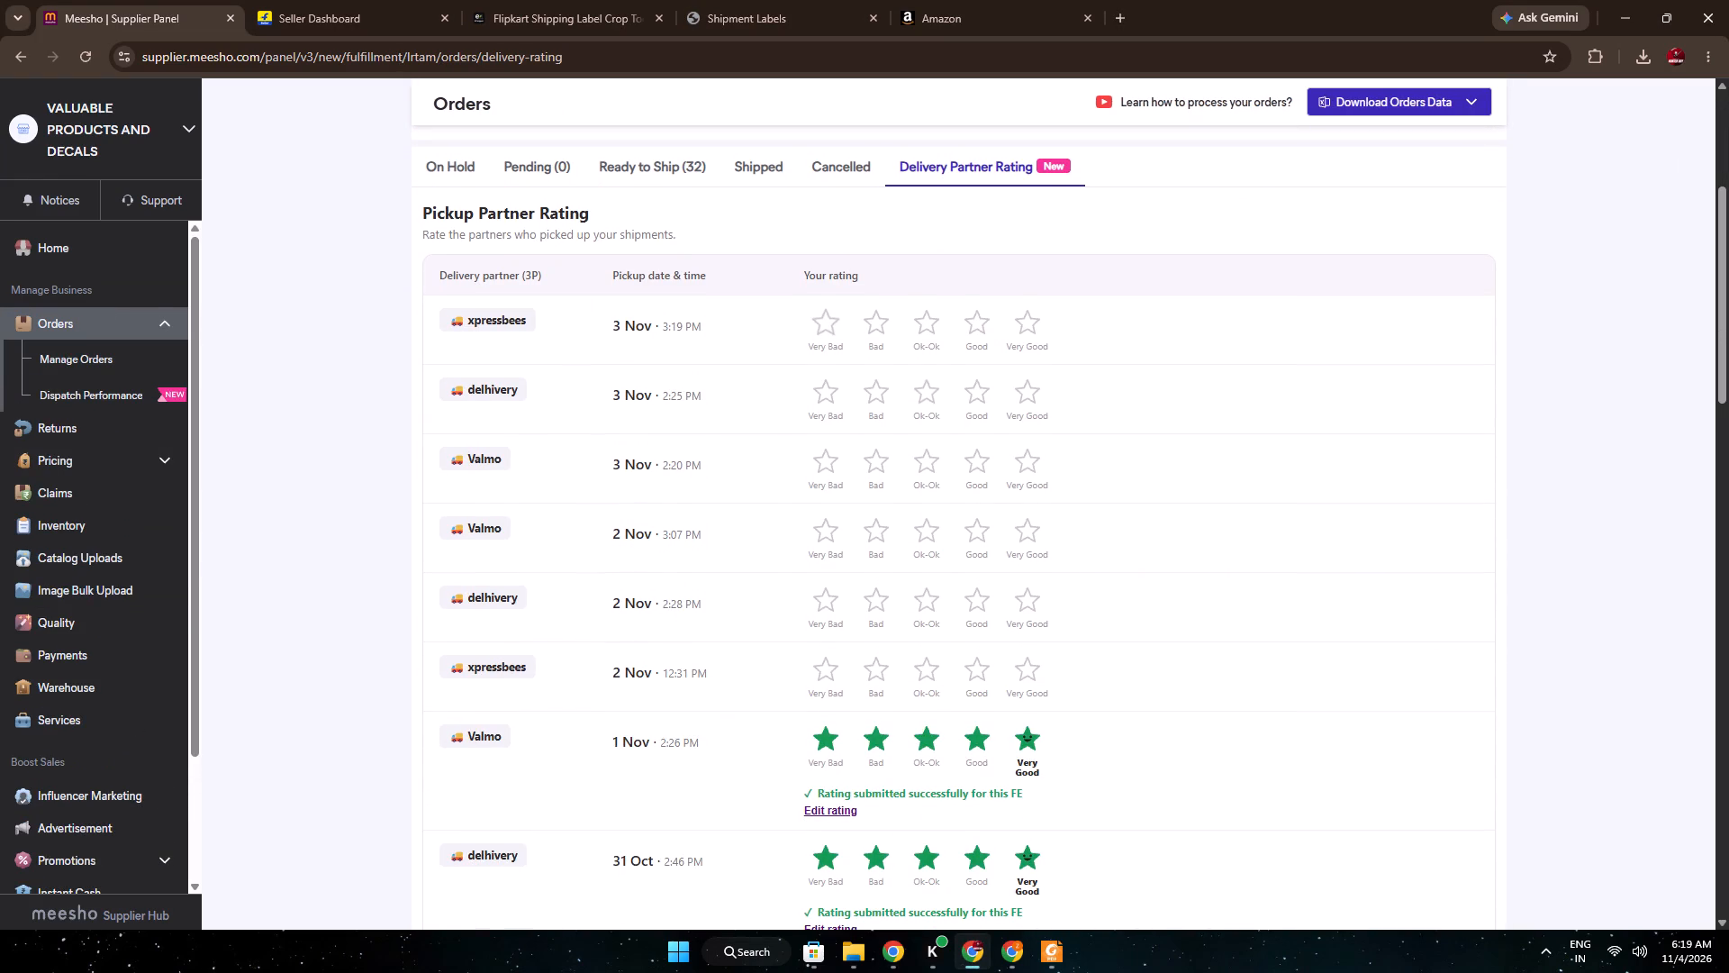
Rate the 3 Nov and 2 Nov xpressbees pickups Very Bad with the reason Delayed Pickup, and submit both ratings.
{"action": "left_click", "coordinate": [841, 336]}
{"action": "left_click", "coordinate": [897, 421]}
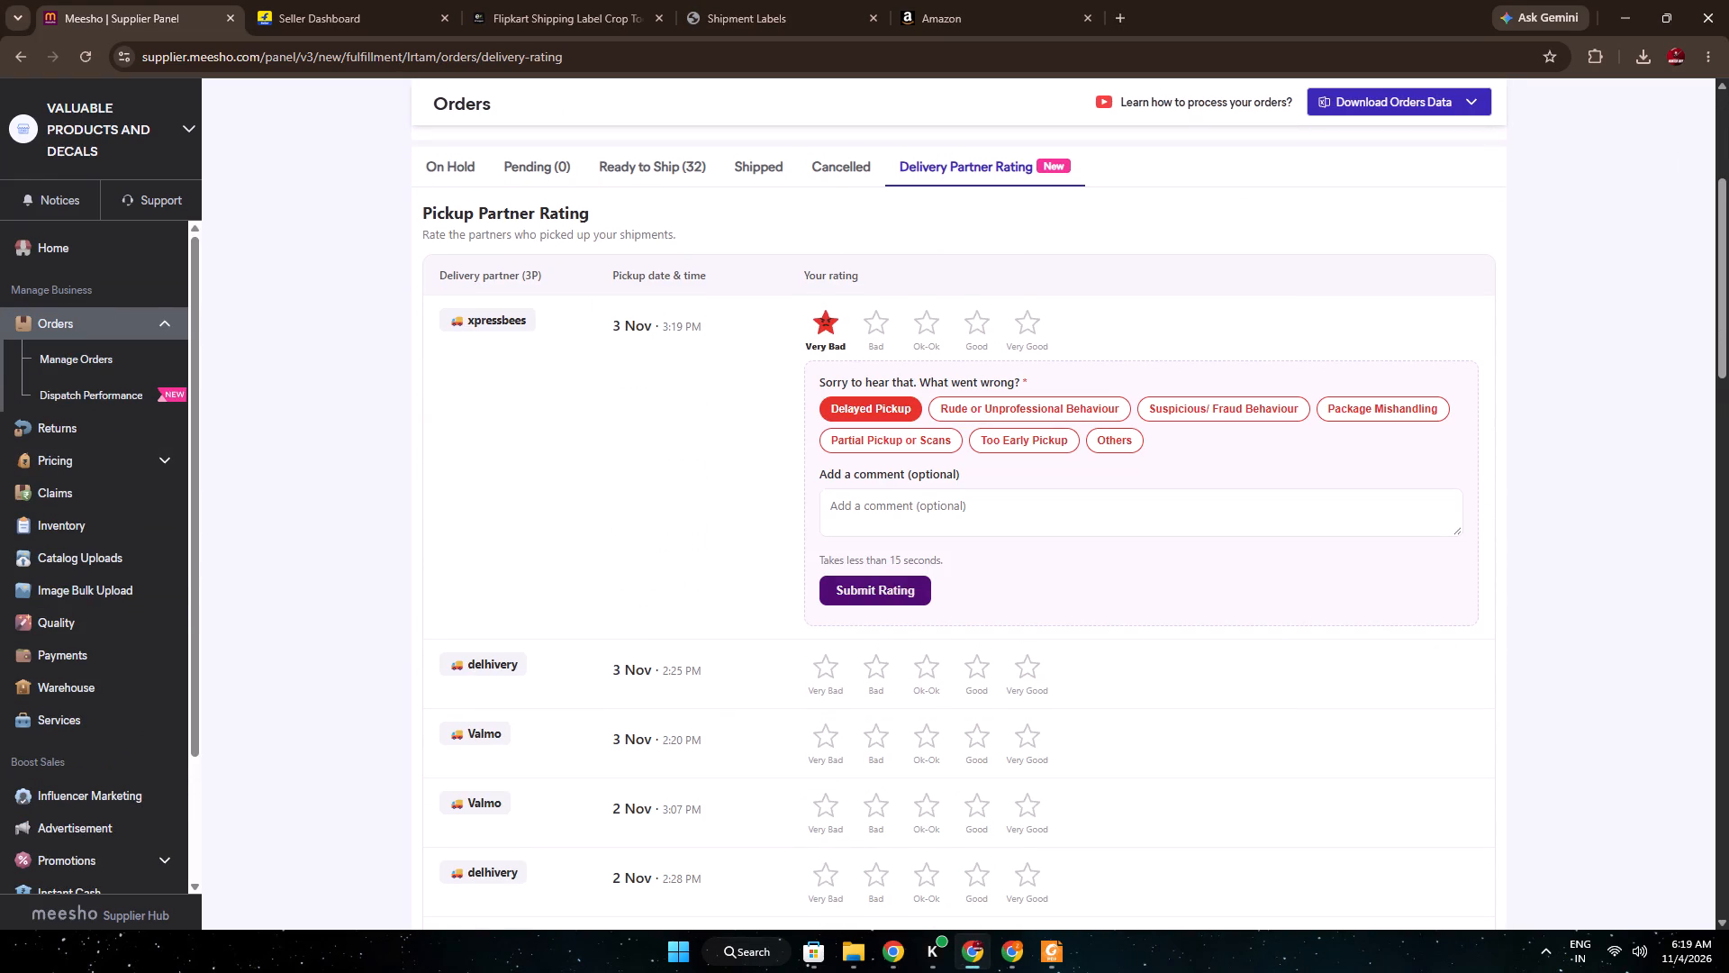
{"action": "left_click", "coordinate": [894, 589]}
{"action": "left_click", "coordinate": [833, 700]}
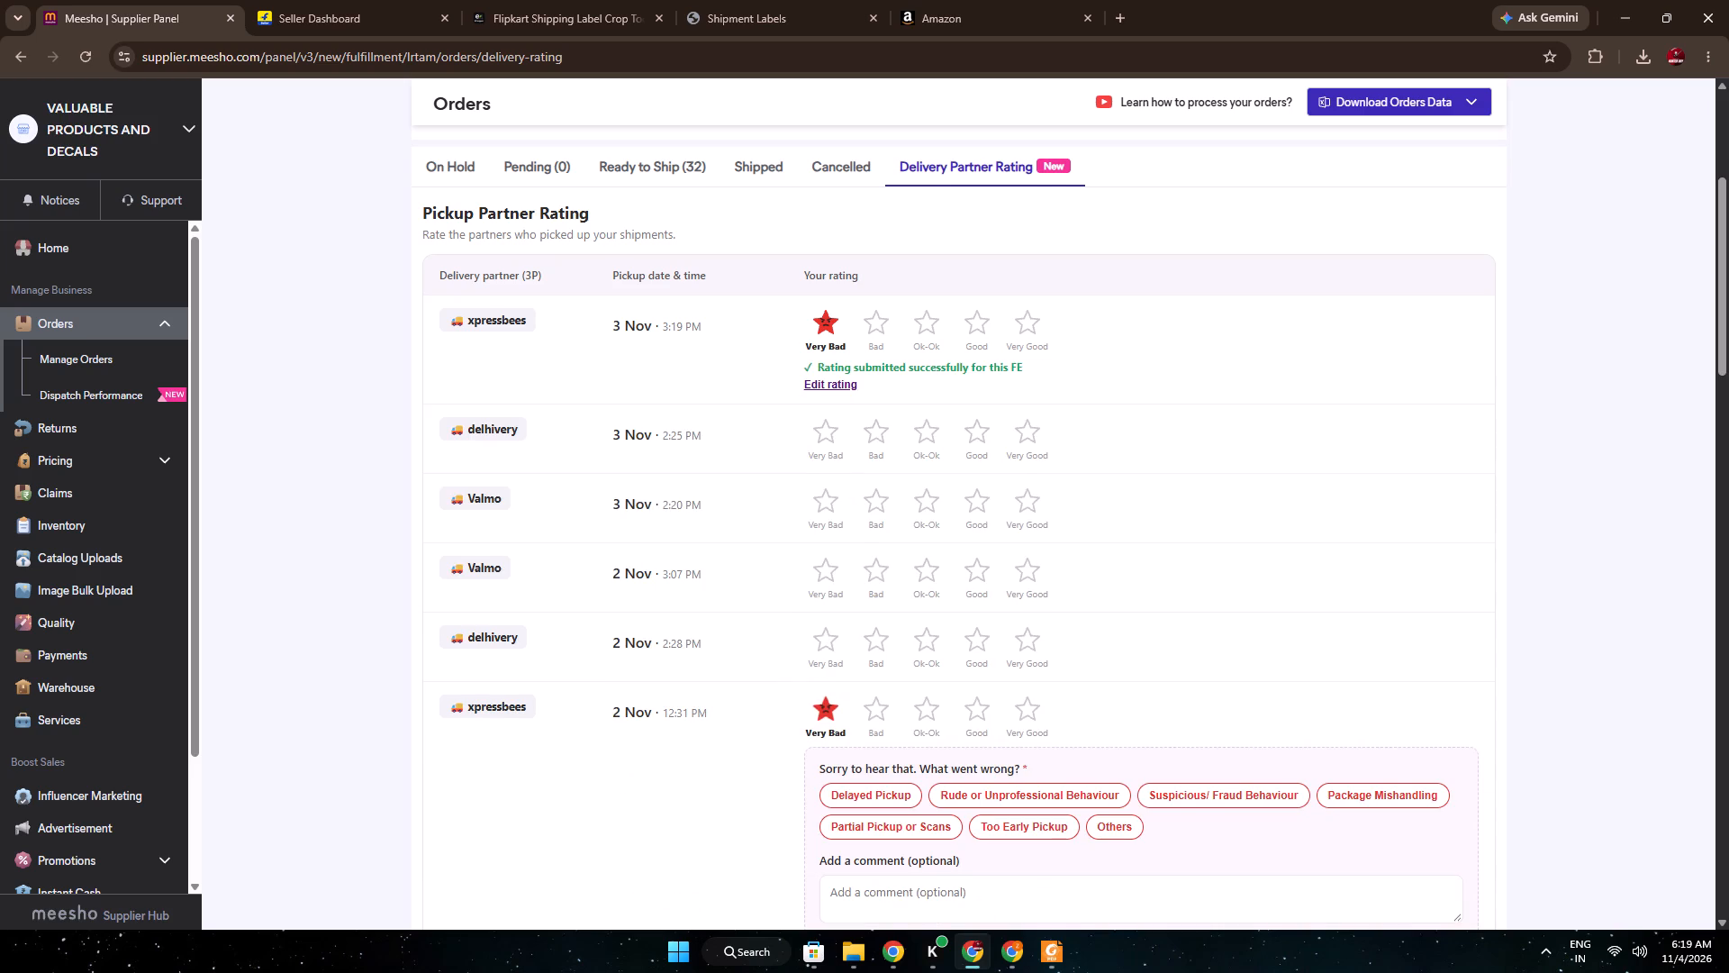
{"action": "left_click", "coordinate": [832, 795]}
{"action": "scroll", "coordinate": [845, 791], "scroll_direction": "down", "scroll_amount": 3}
{"action": "left_click", "coordinate": [865, 716]}
Rate the 3 Nov delhivery and Valmo pickups Very Good with the reason On-time Pickup Completed, and submit both ratings.
{"action": "scroll", "coordinate": [828, 399], "scroll_direction": "up", "scroll_amount": 2}
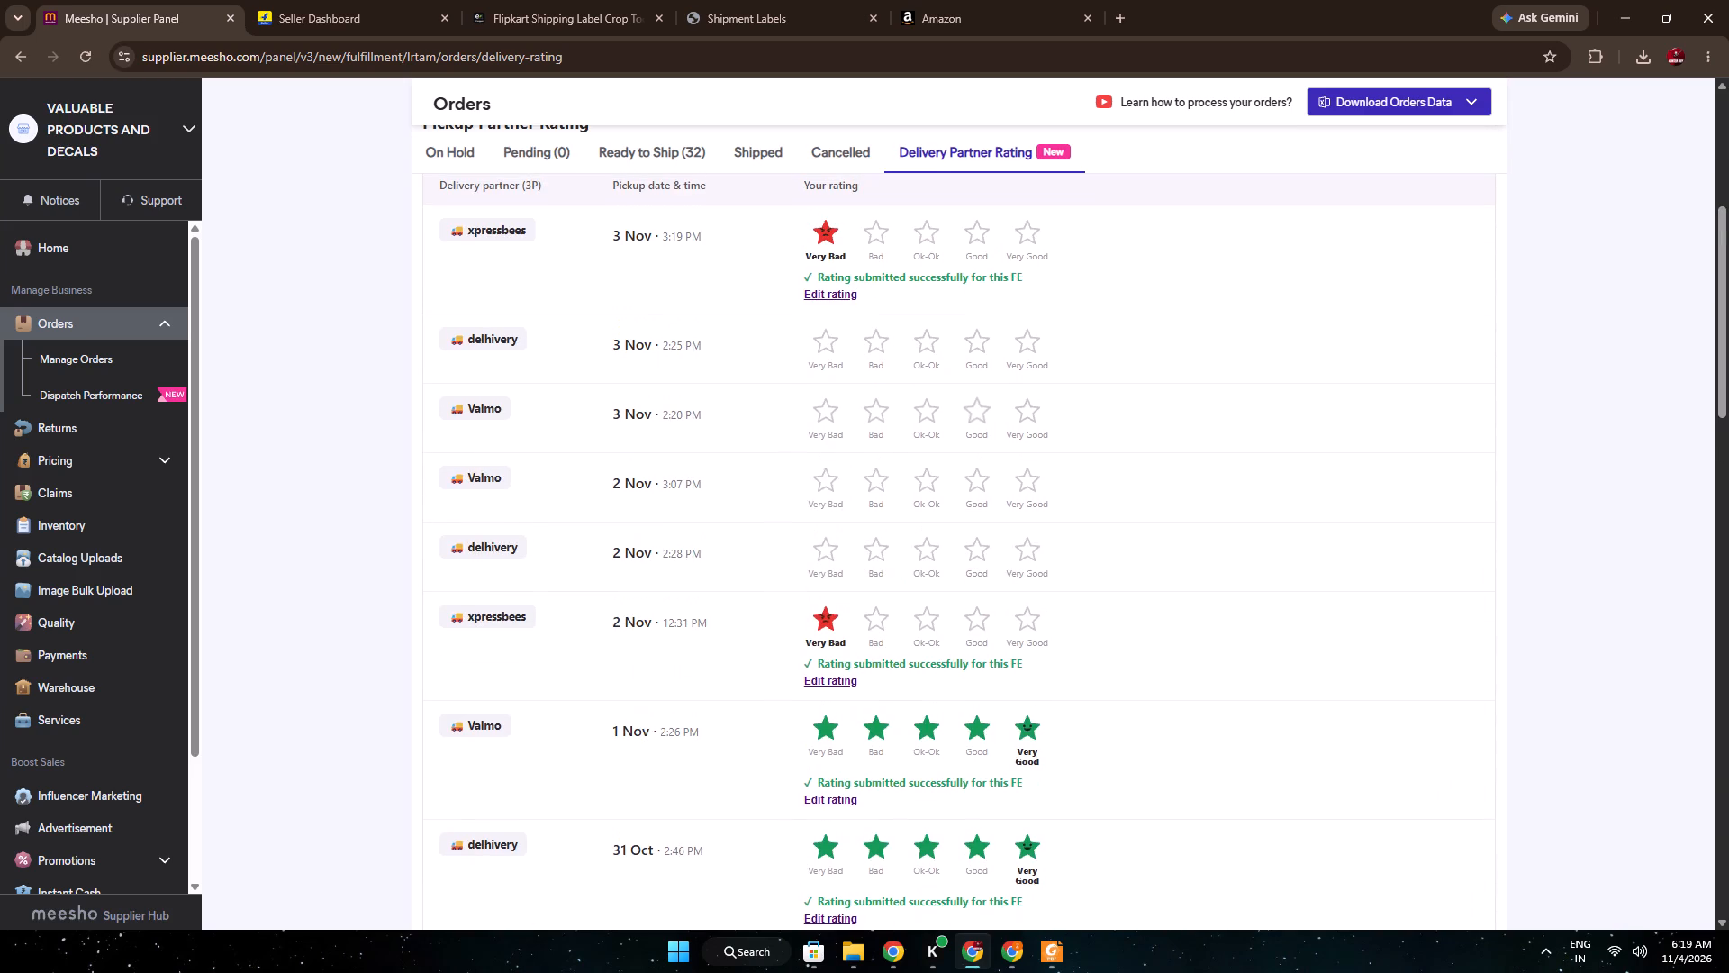
{"action": "left_click", "coordinate": [1020, 362]}
{"action": "left_click", "coordinate": [1021, 671]}
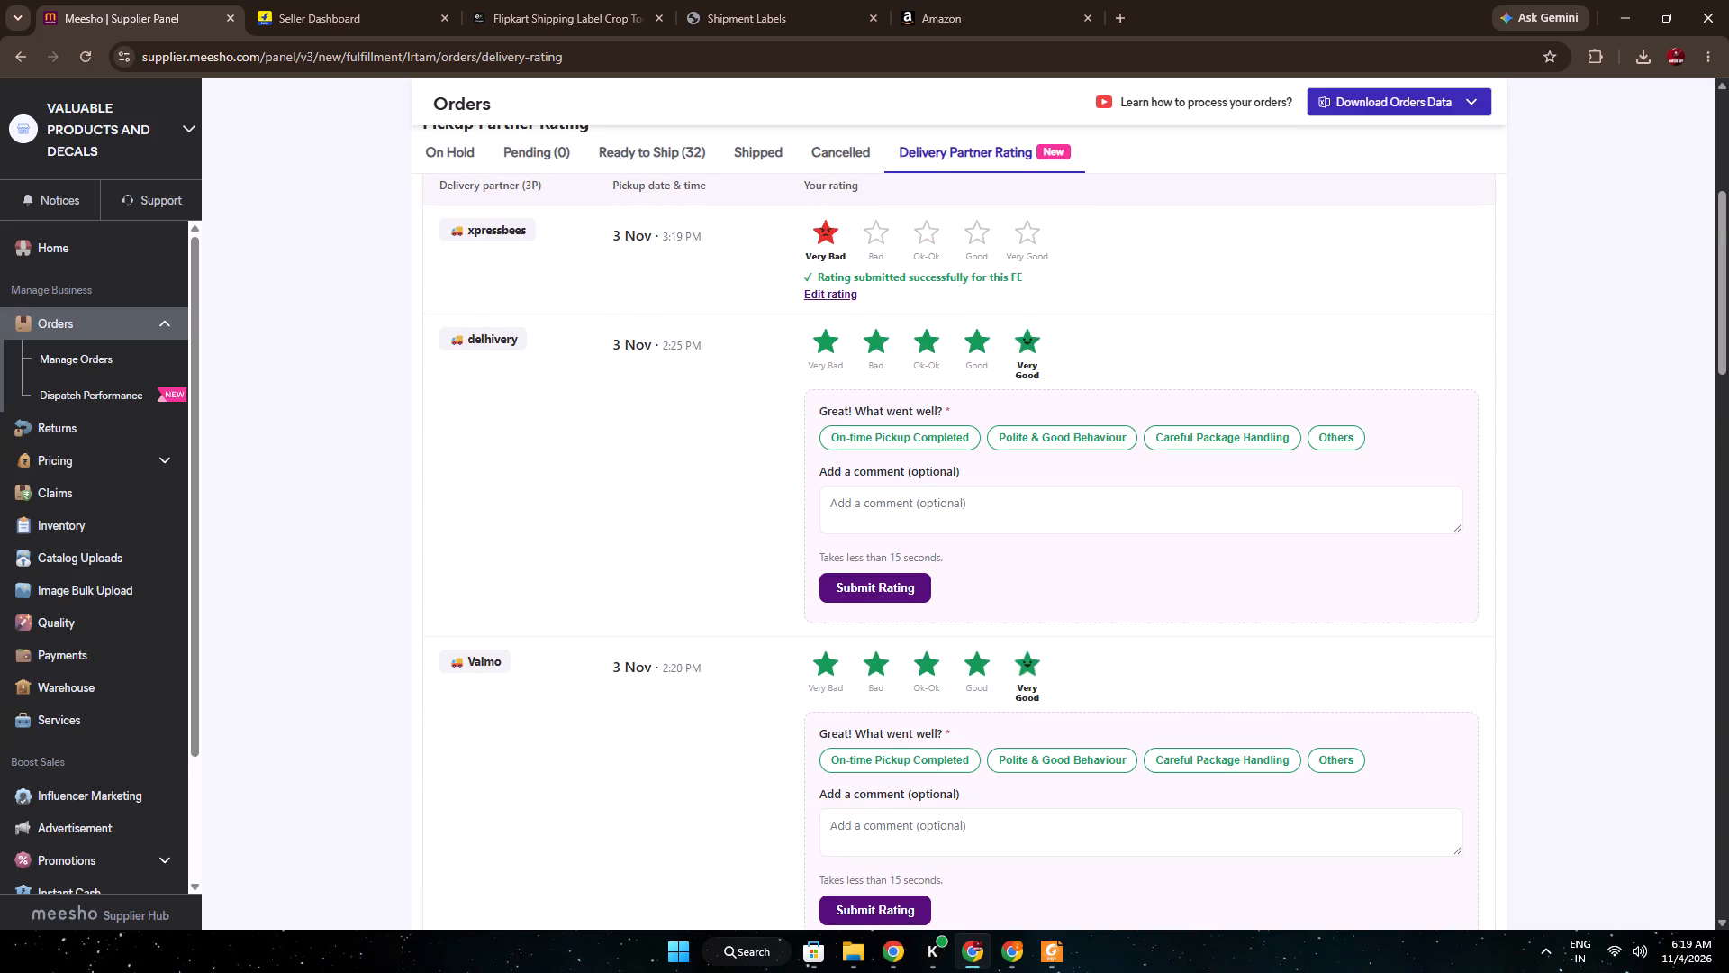
{"action": "left_click", "coordinate": [919, 423]}
{"action": "left_click", "coordinate": [920, 447]}
{"action": "left_click", "coordinate": [911, 764]}
{"action": "left_click", "coordinate": [901, 594]}
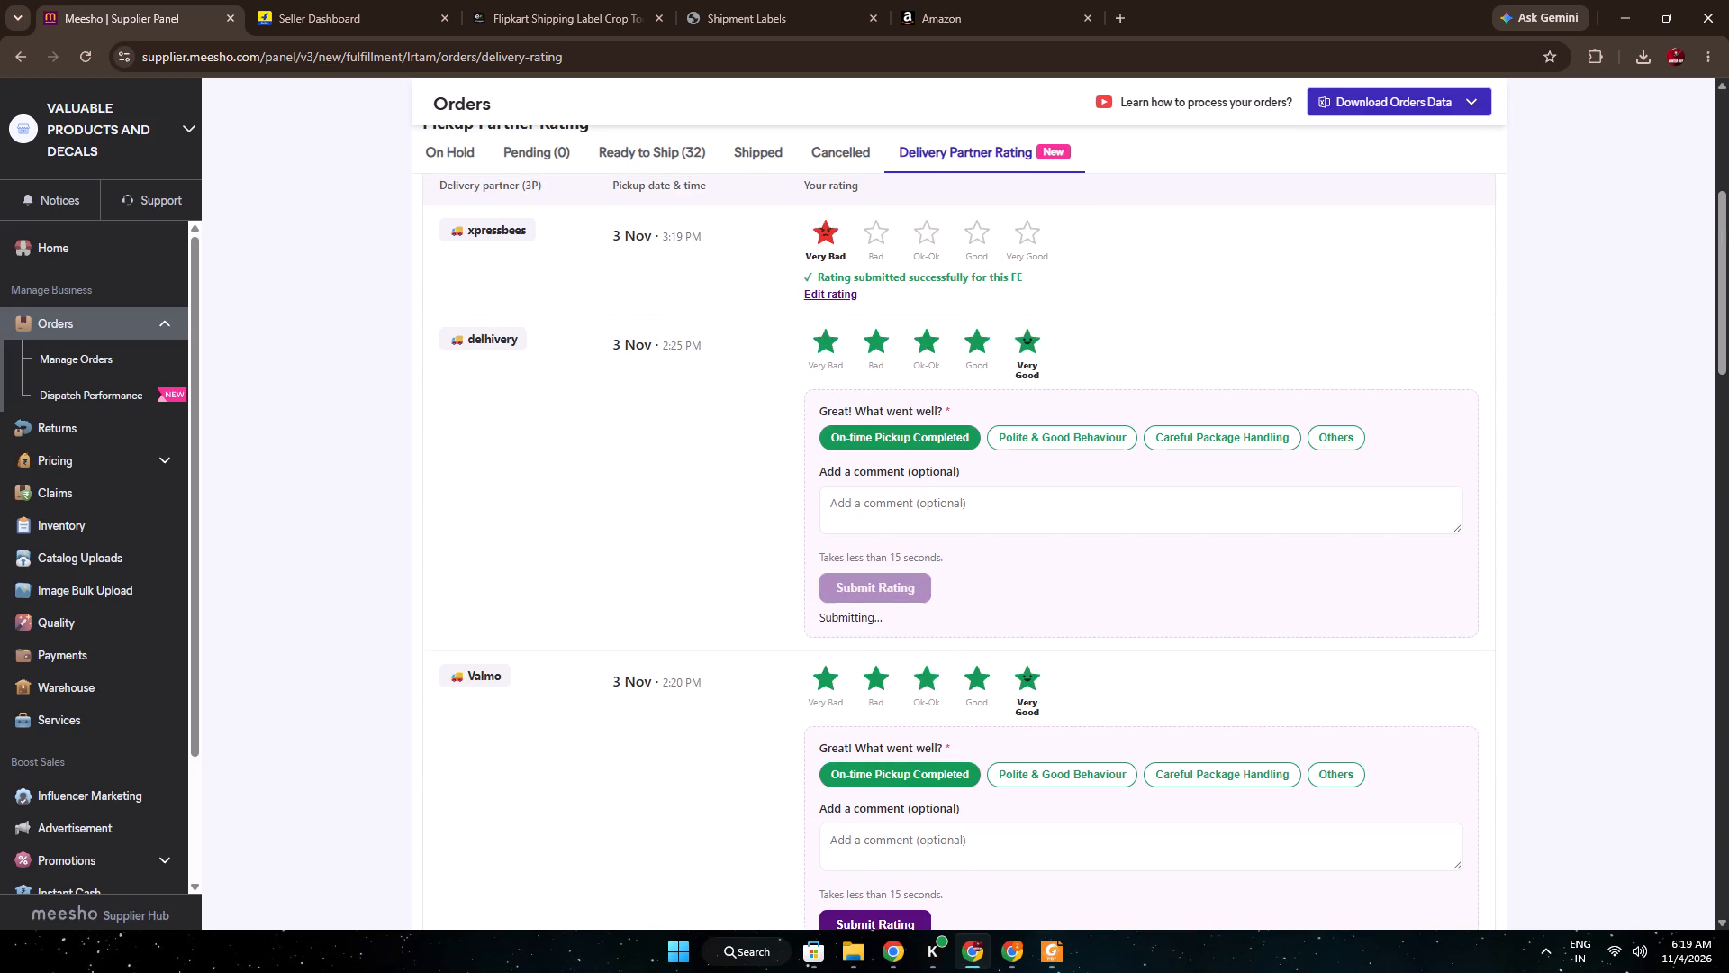
{"action": "left_click", "coordinate": [892, 714]}
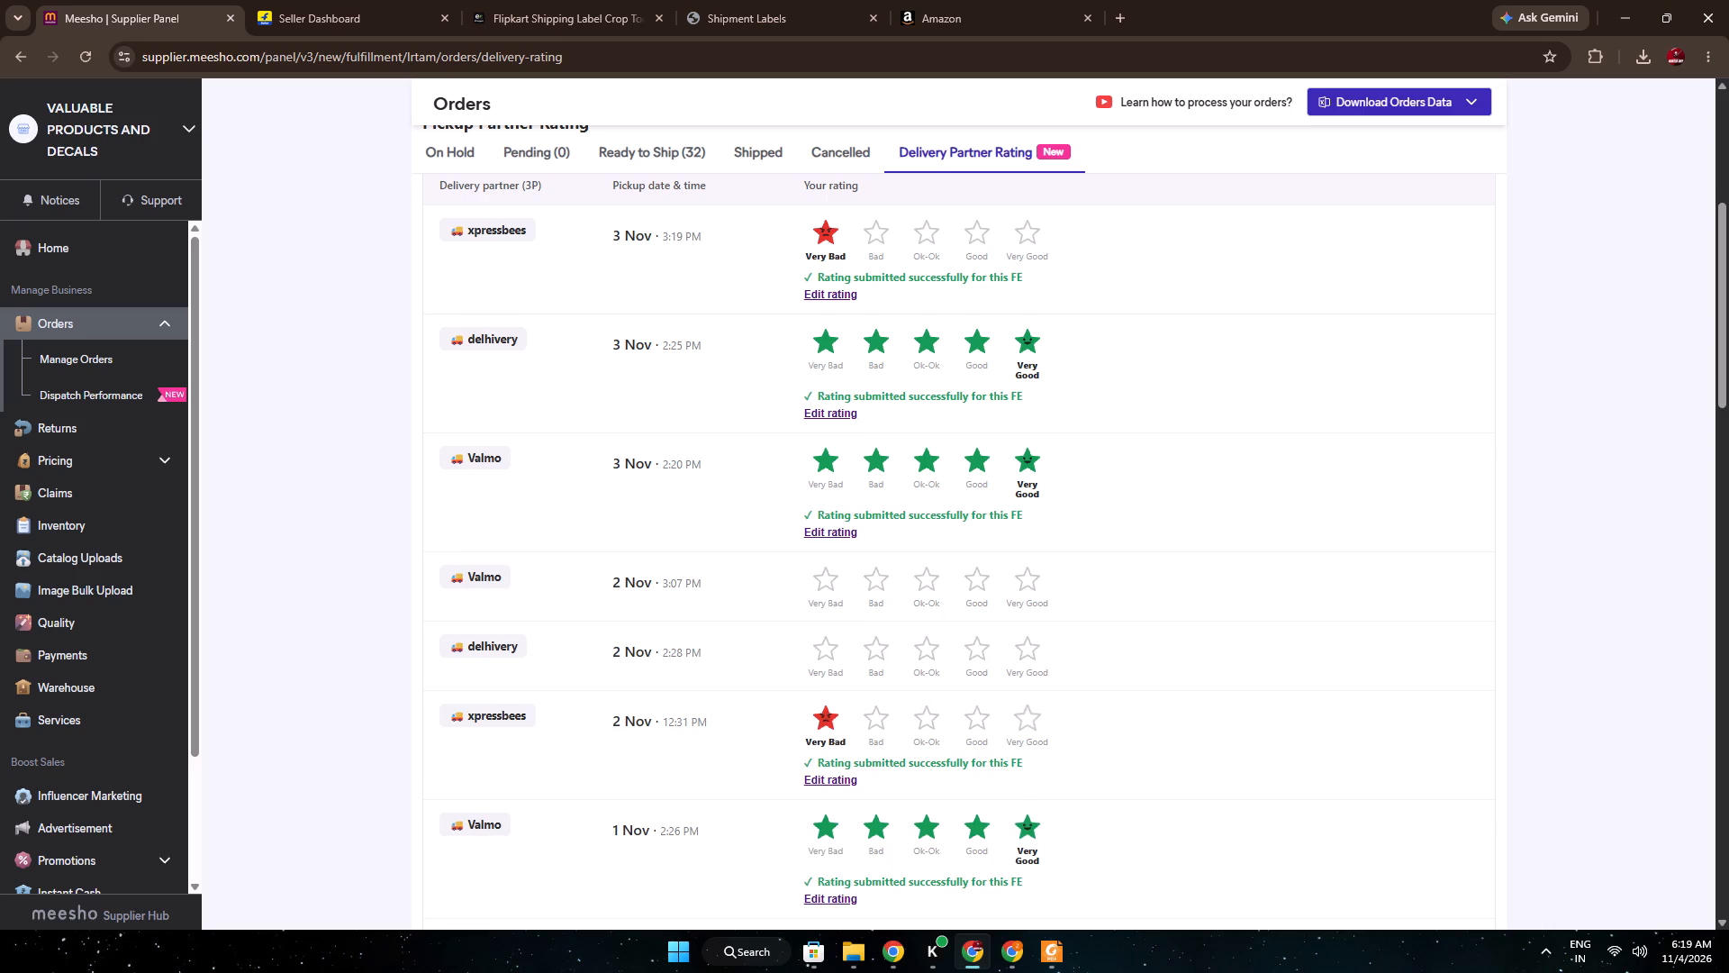
Rate the 2 Nov Valmo and delhivery pickups Very Good with the reason On-time Pickup Completed, and submit both ratings.
{"action": "left_click", "coordinate": [1036, 658]}
{"action": "left_click", "coordinate": [1022, 587]}
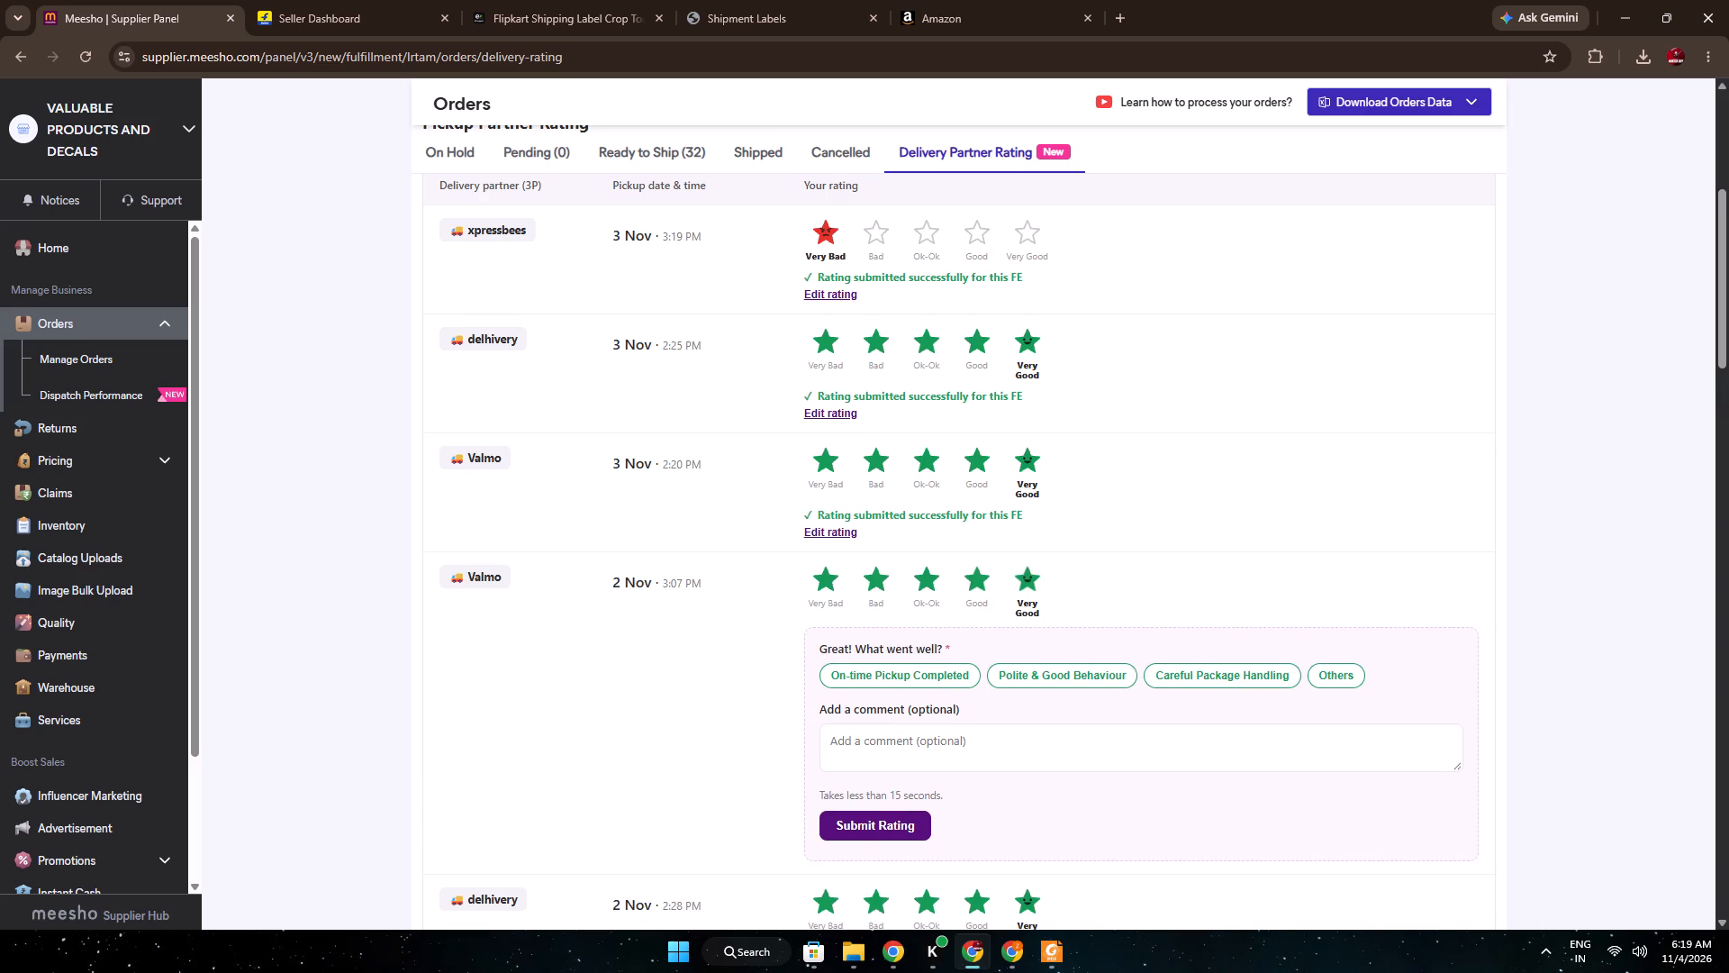
{"action": "left_click", "coordinate": [887, 841]}
{"action": "left_click", "coordinate": [937, 680]}
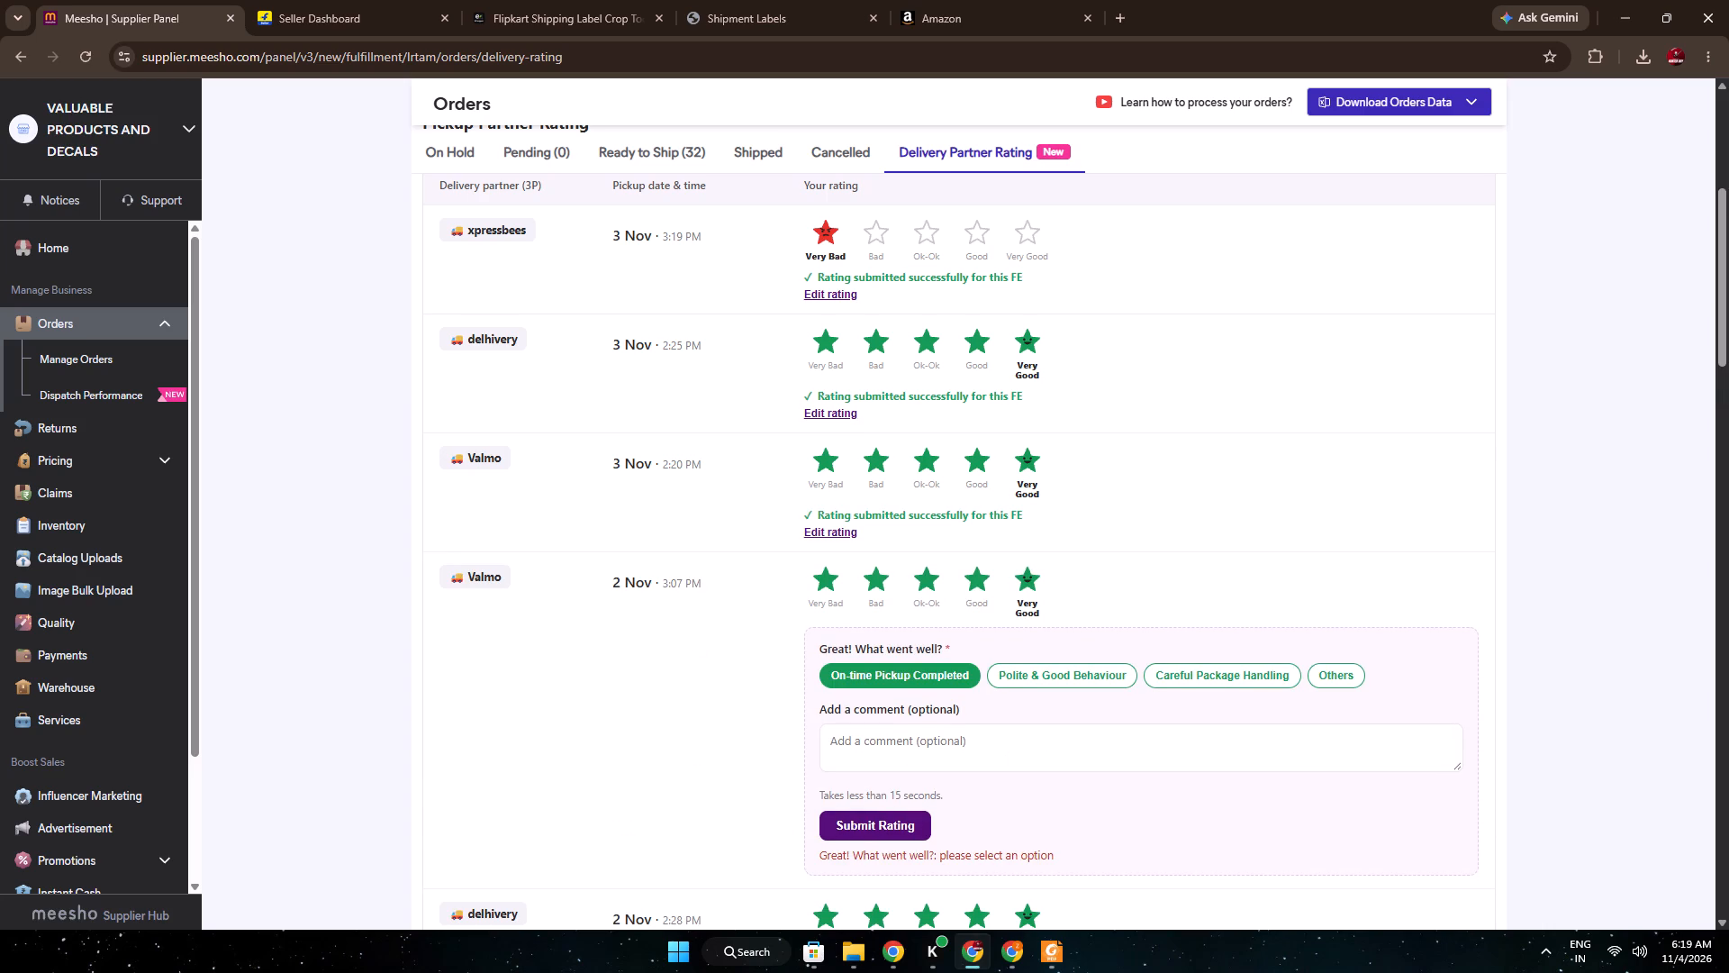
{"action": "double_click", "coordinate": [874, 808]}
{"action": "left_click", "coordinate": [871, 798]}
{"action": "scroll", "coordinate": [874, 807], "scroll_direction": "down", "scroll_amount": 2}
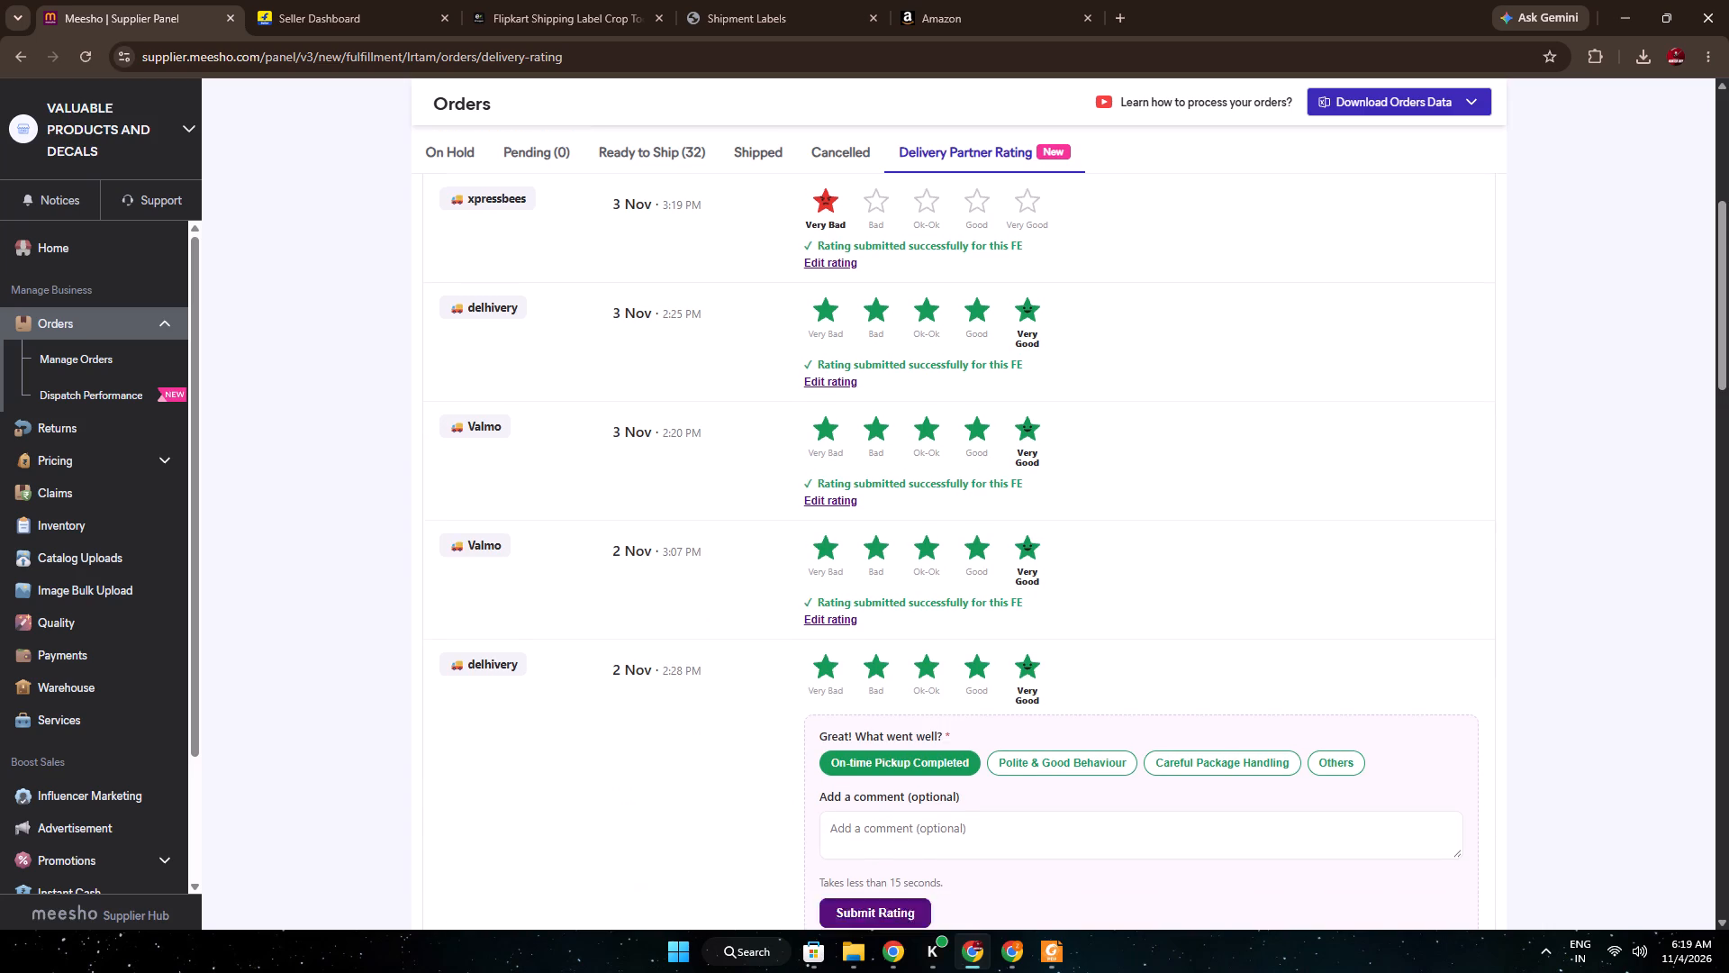
{"action": "left_click", "coordinate": [878, 766]}
Check the older pickup ratings for any left unrated, and return to the Valuable Products and Decals home dashboard.
{"action": "scroll", "coordinate": [900, 732], "scroll_direction": "down", "scroll_amount": 7}
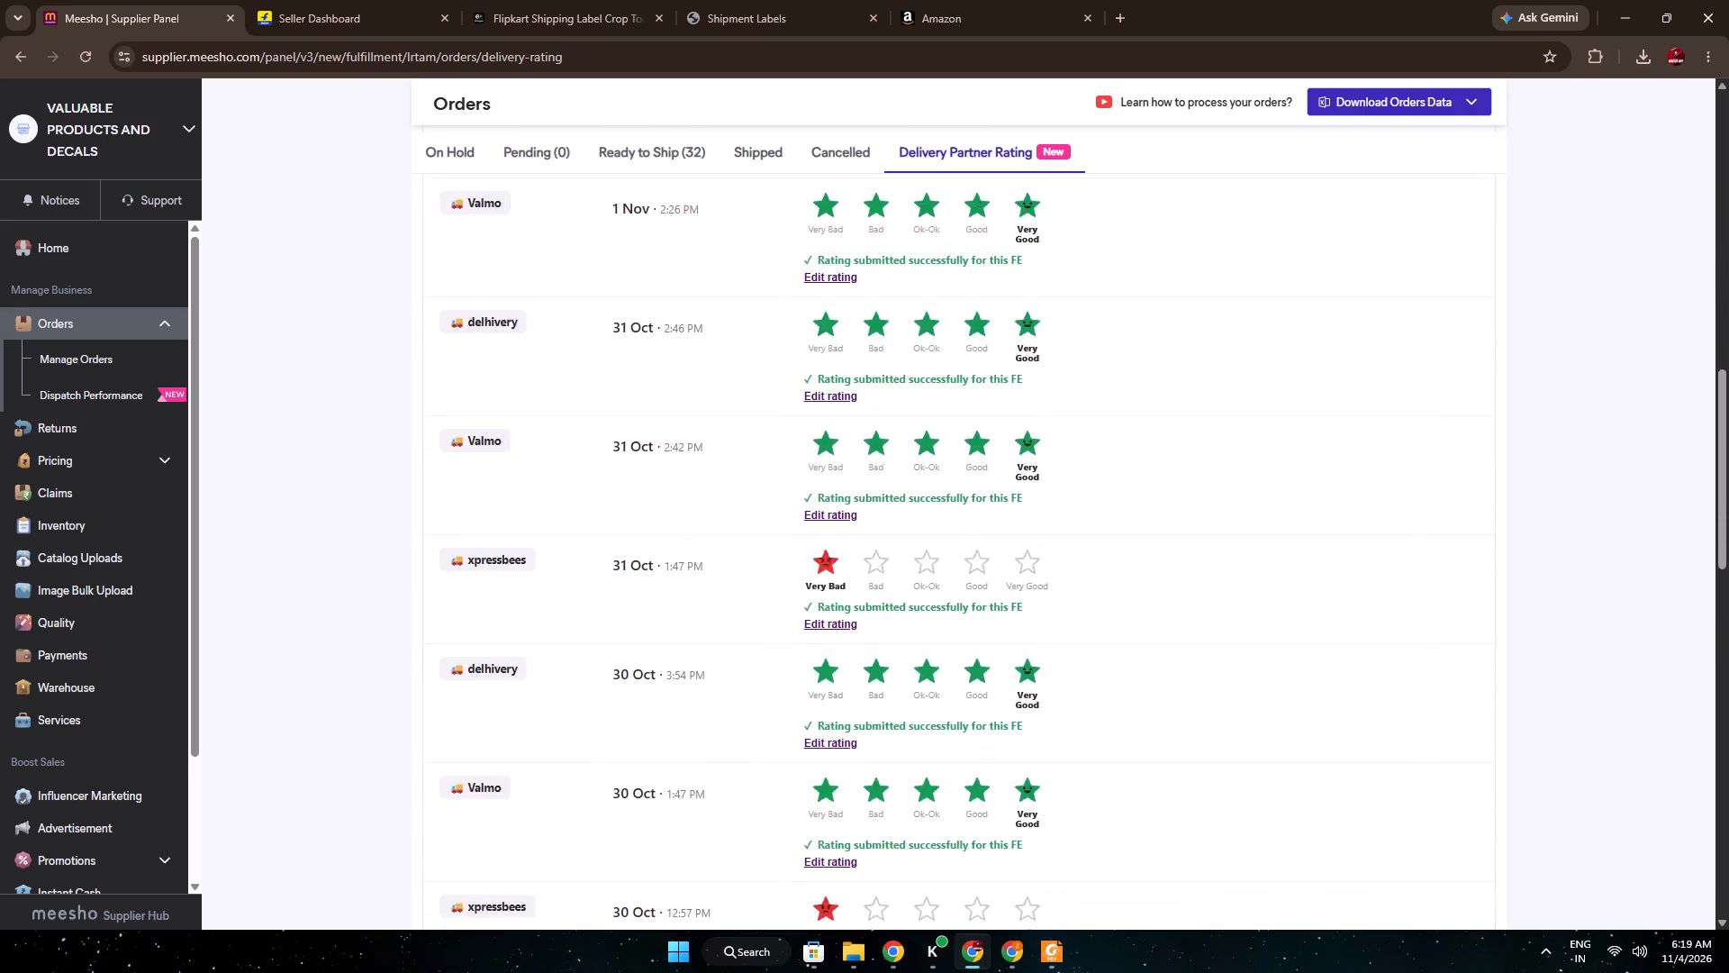
{"action": "scroll", "coordinate": [981, 656], "scroll_direction": "down", "scroll_amount": 2}
{"action": "scroll", "coordinate": [981, 656], "scroll_direction": "up", "scroll_amount": 2}
{"action": "scroll", "coordinate": [862, 521], "scroll_direction": "up", "scroll_amount": 3}
{"action": "left_click", "coordinate": [58, 253]}
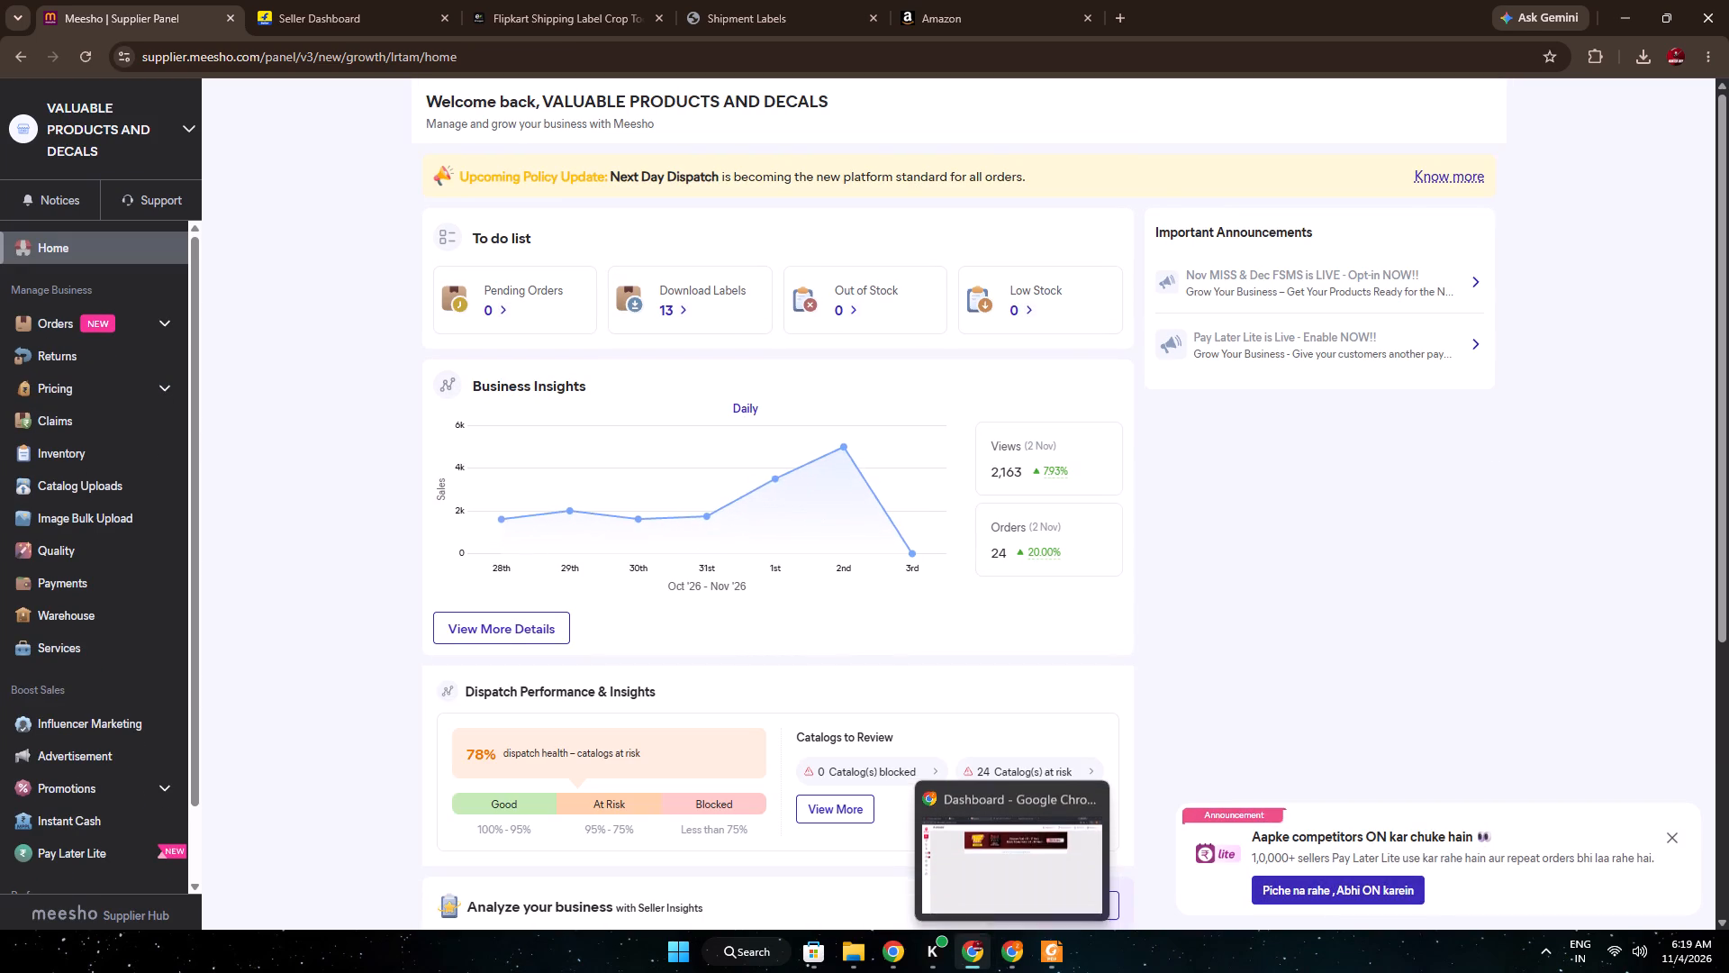